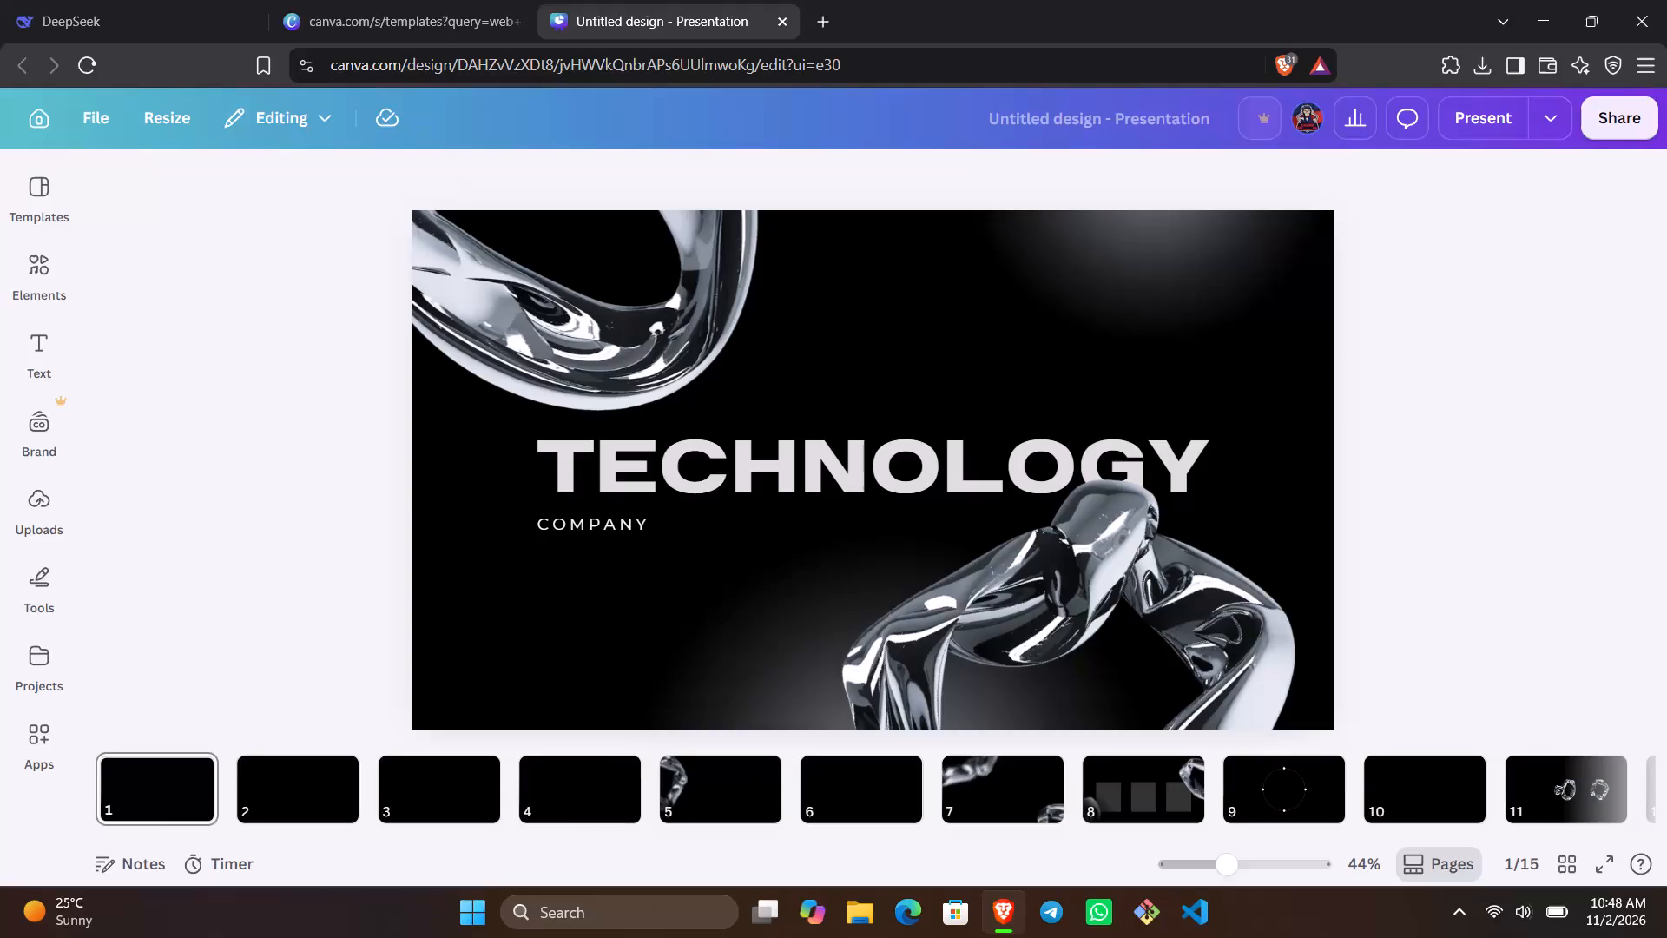
Search the computer for "kruo" from the Windows taskbar and open the top match.
left_click(595, 915)
type("kruo")
key("Return")
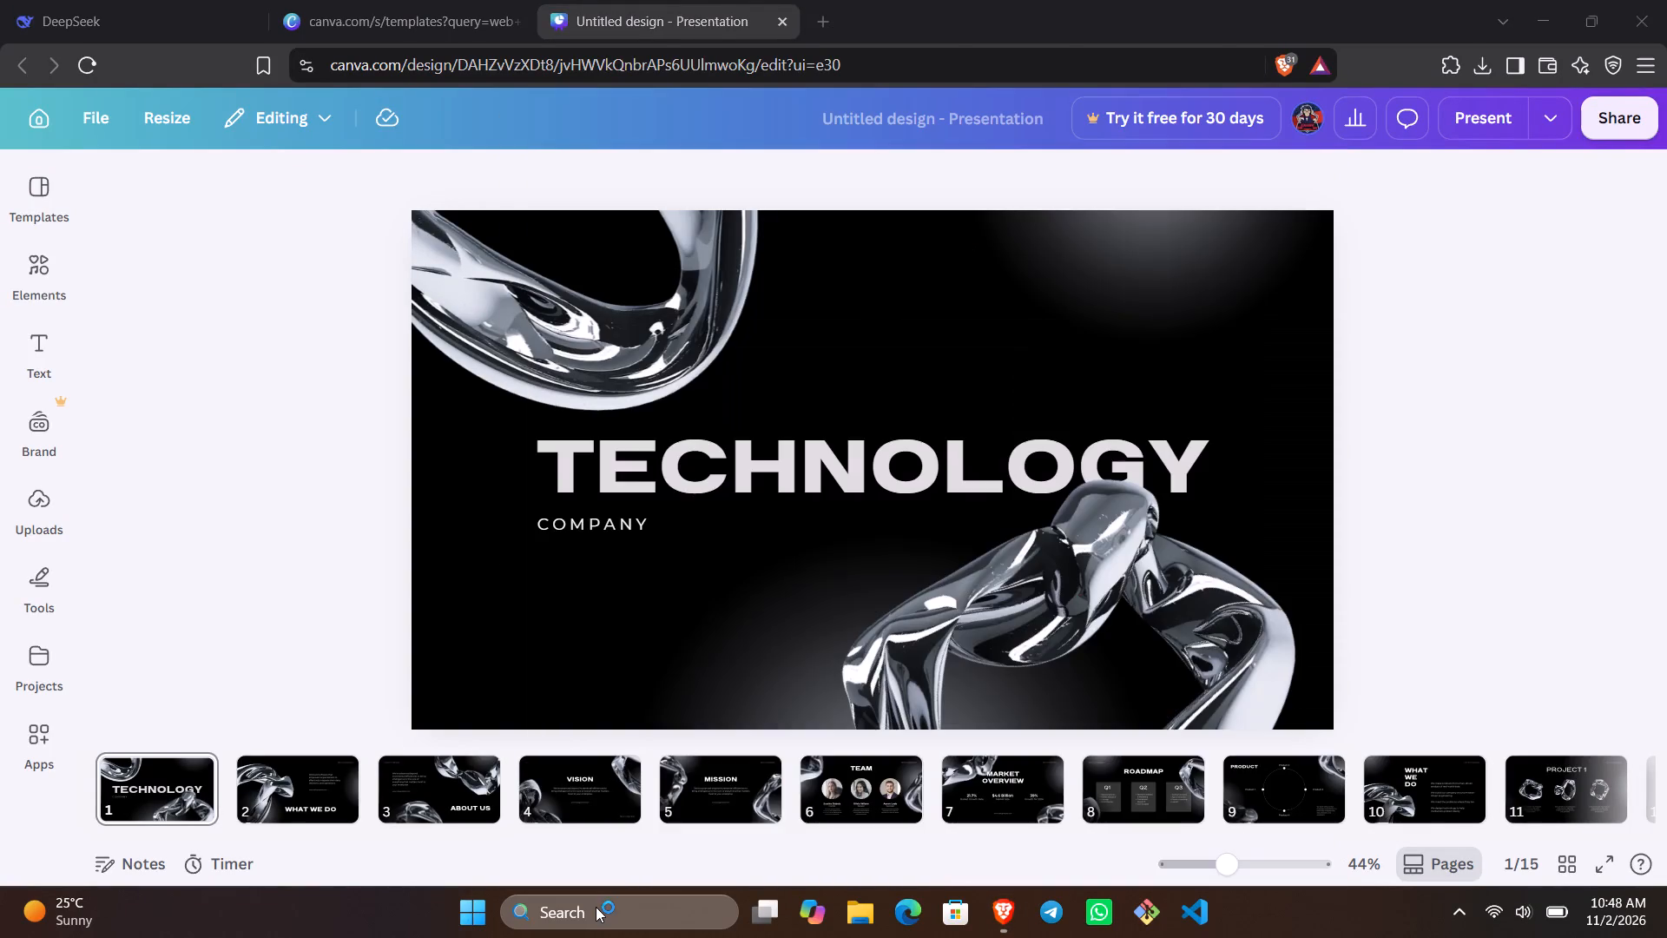
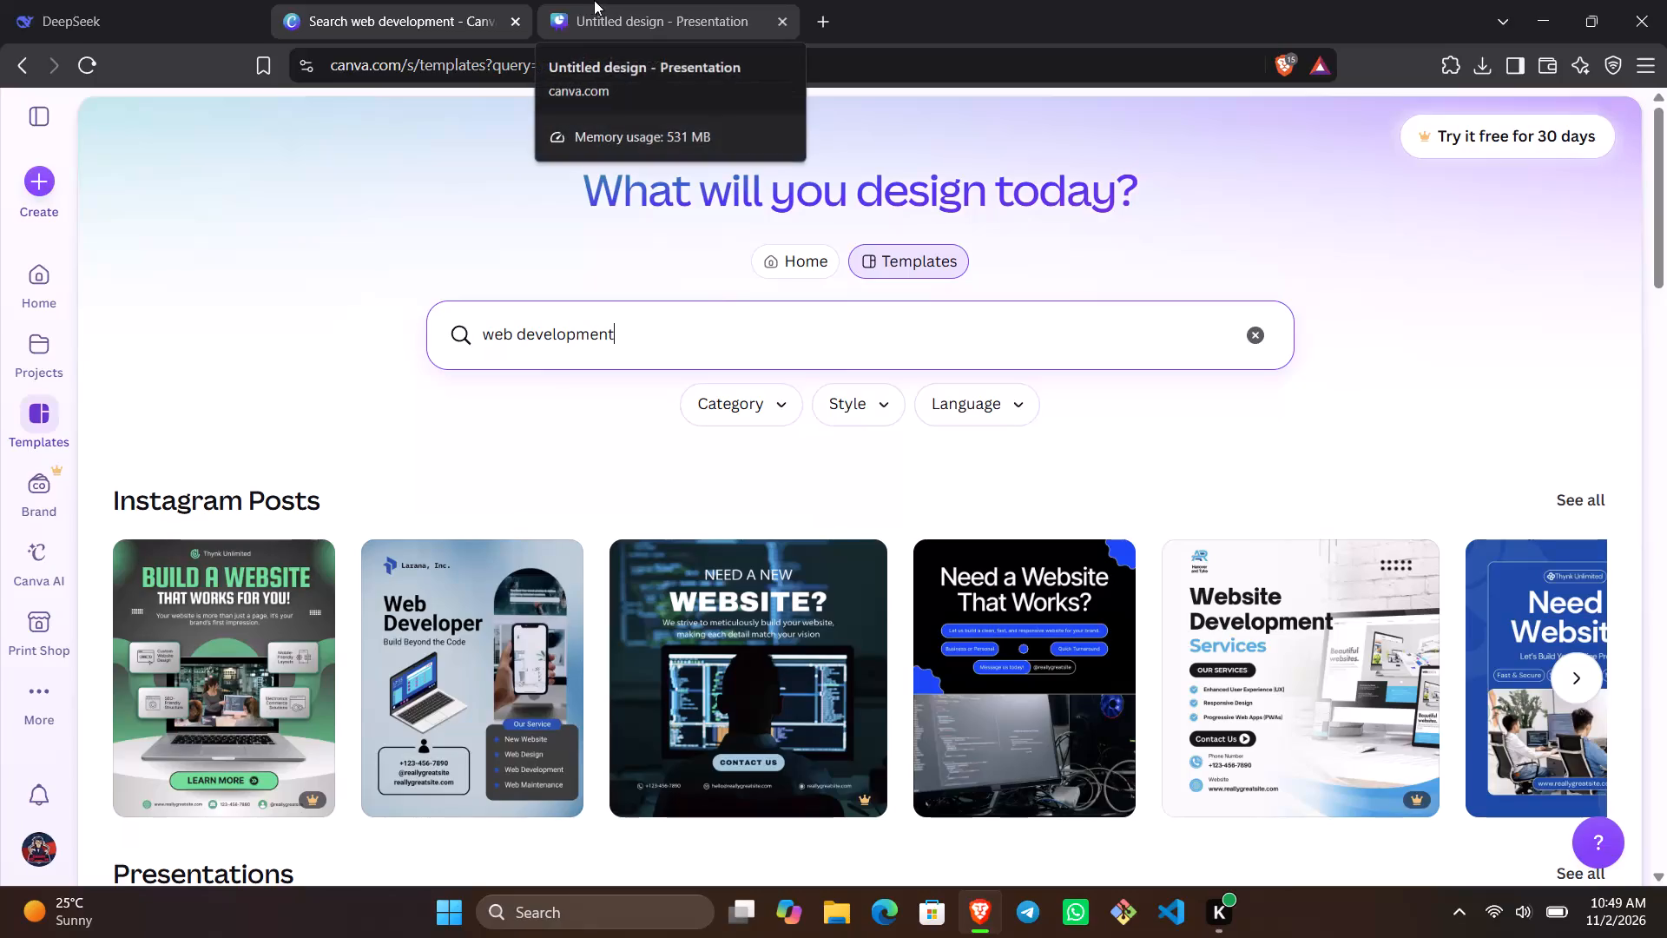
Switch to the untitled presentation and nudge the TECHNOLOGY title on slide 1 slightly up and to the left.
left_click(585, 0)
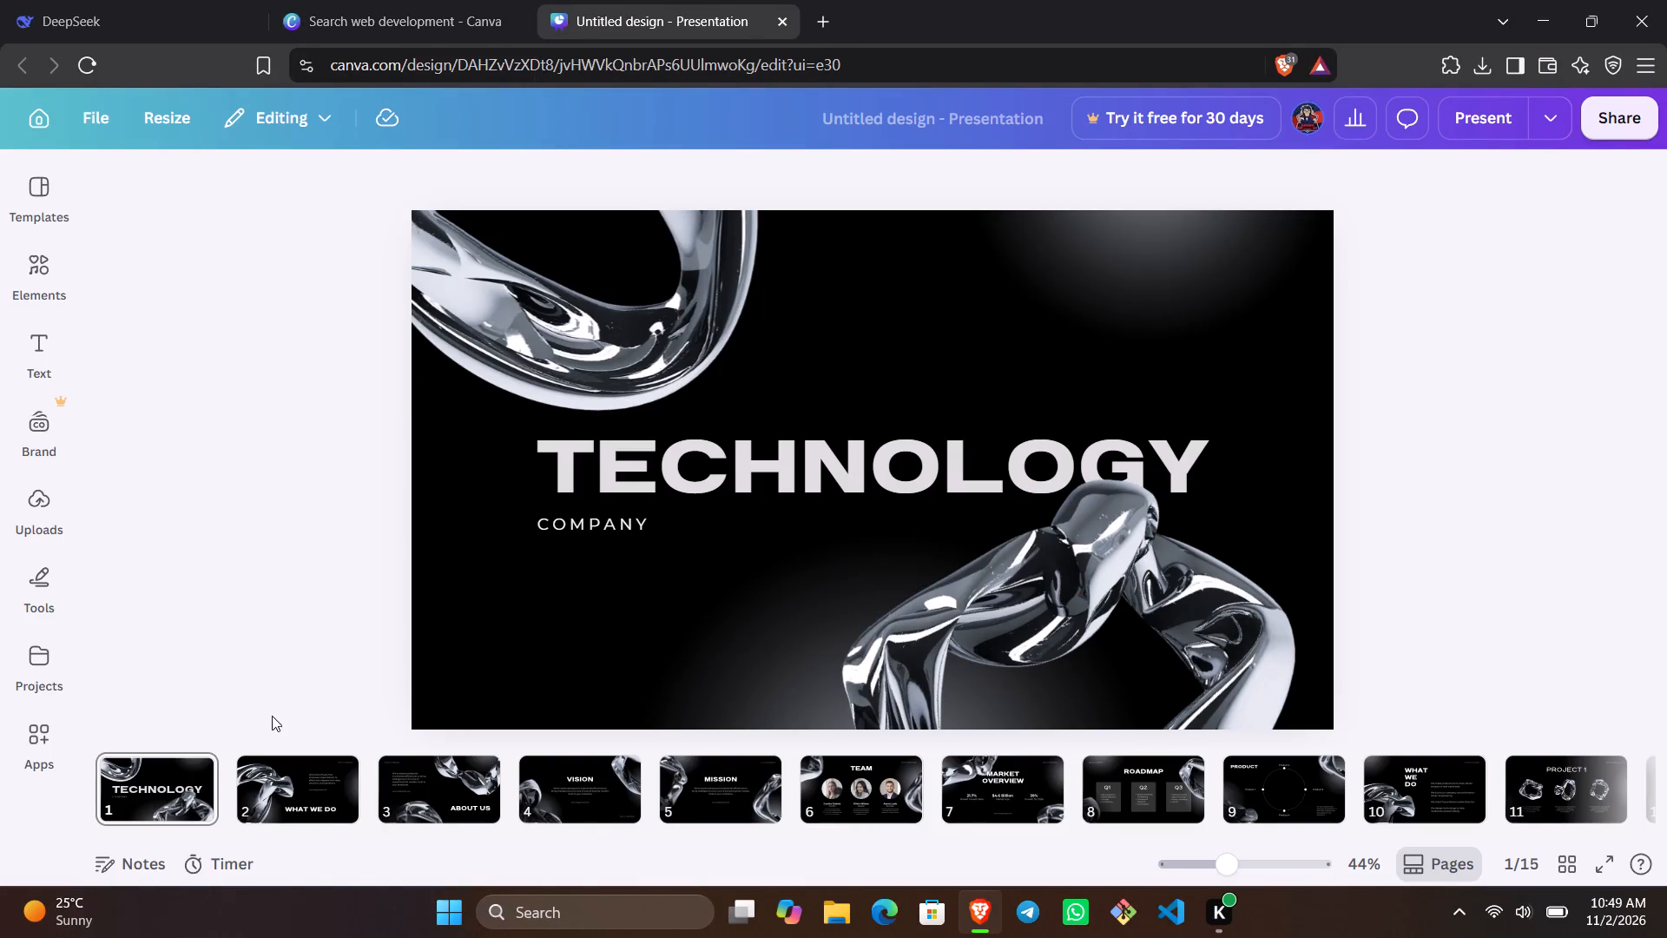
left_click(163, 783)
left_click(14, 181)
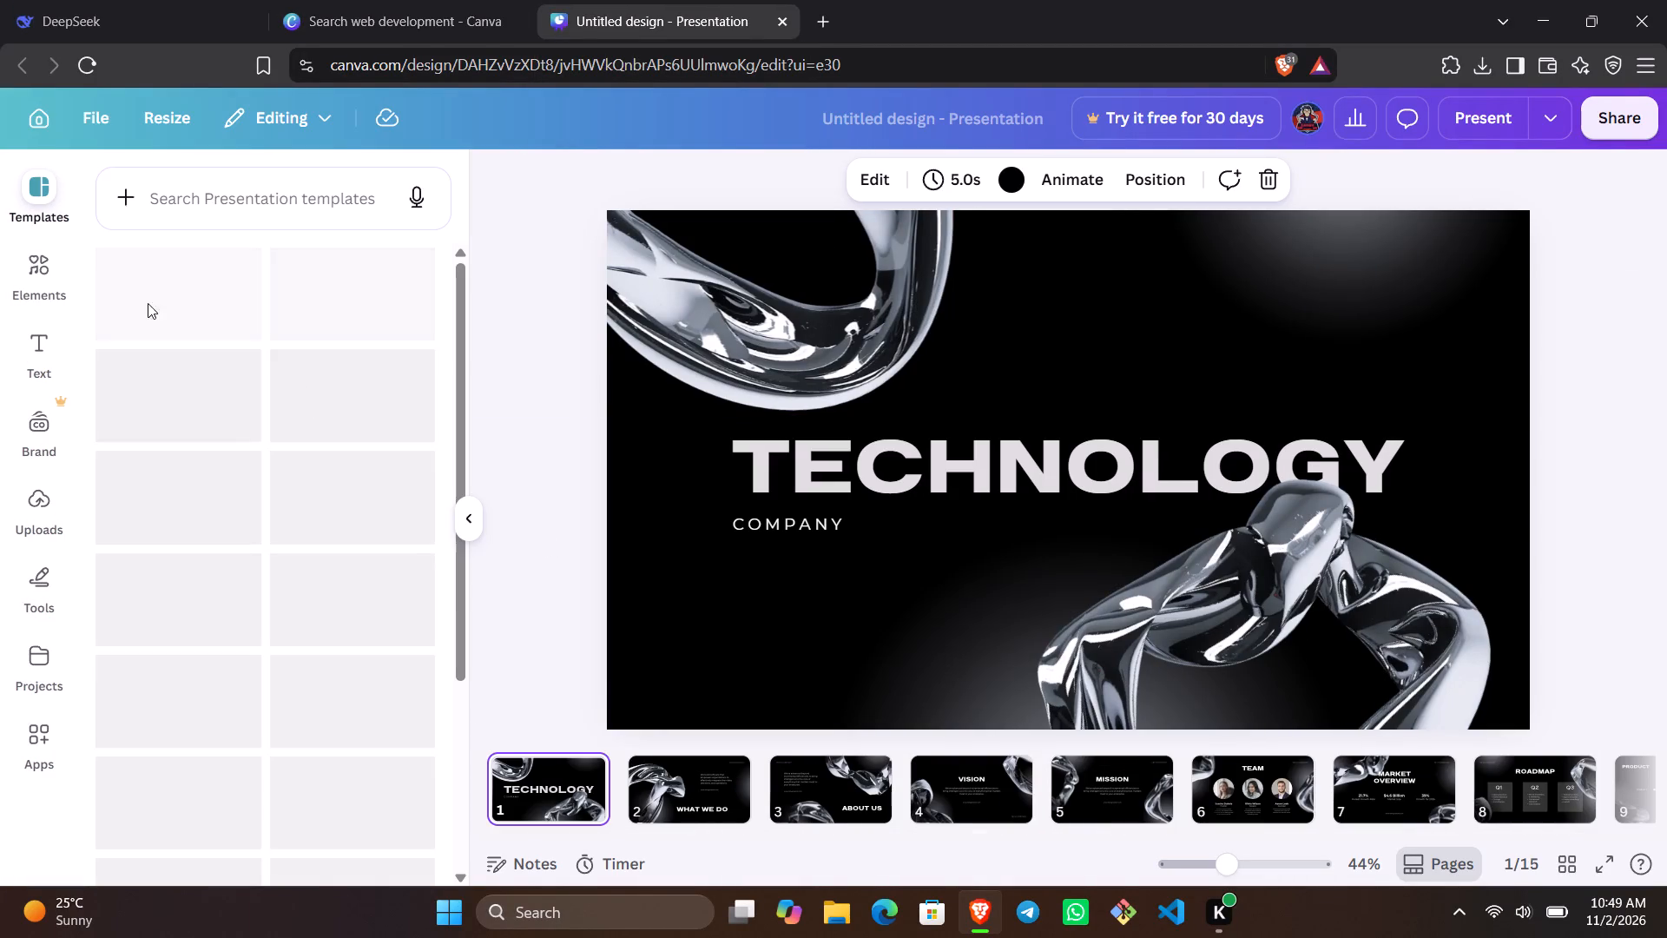
left_click(863, 492)
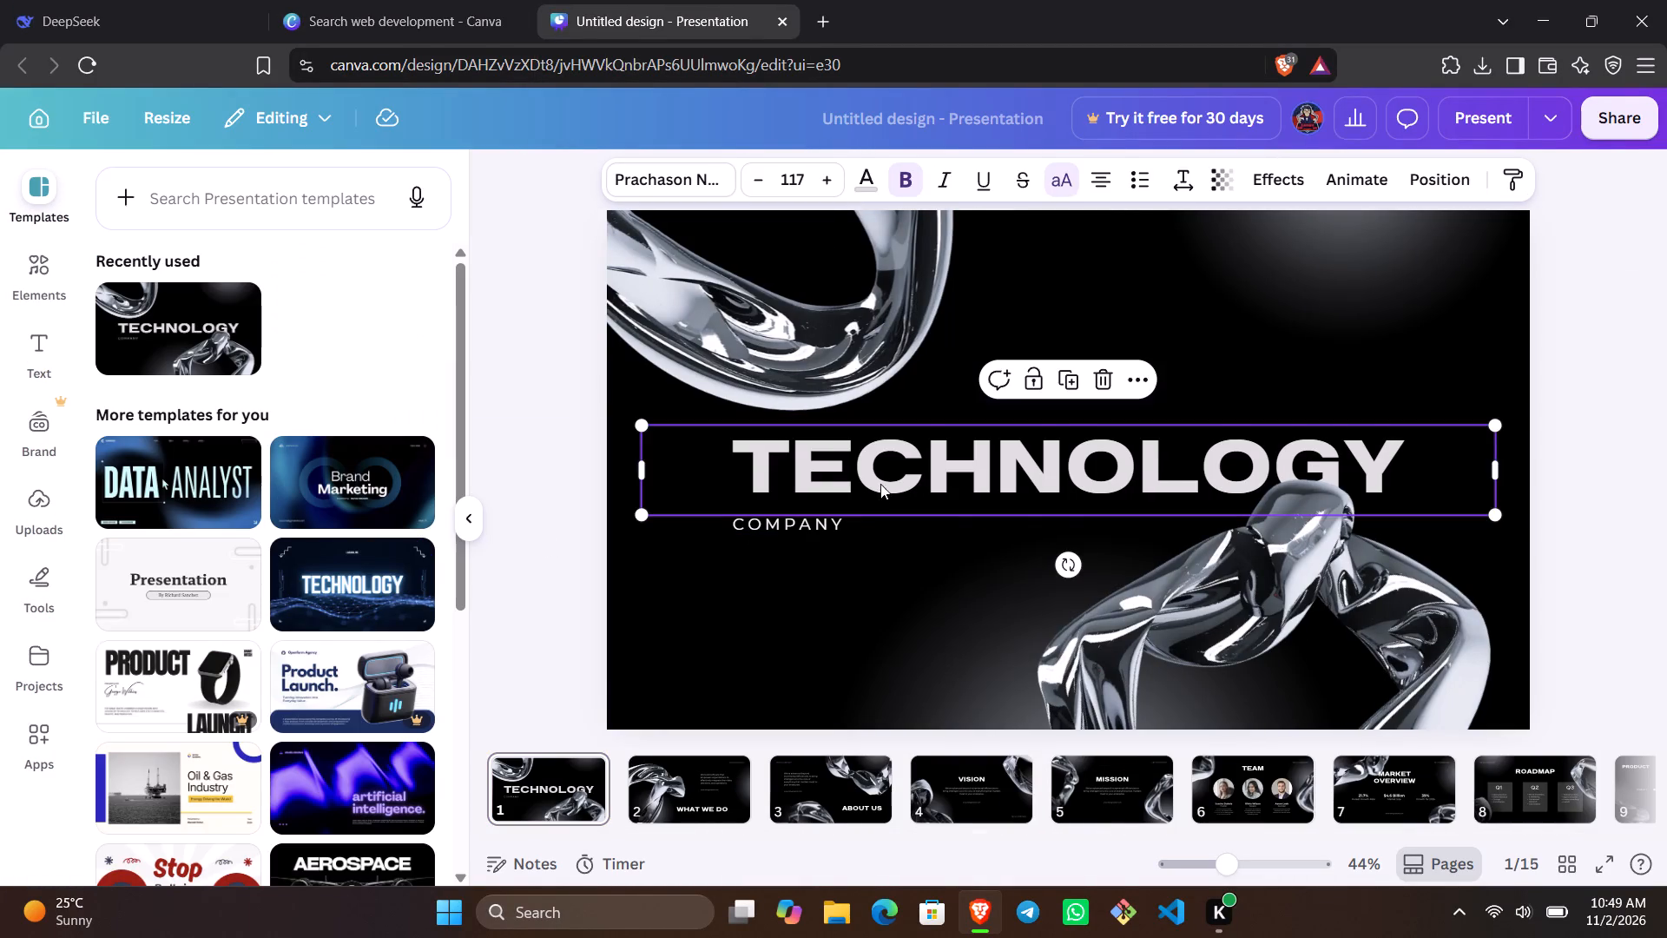
left_click_drag(880, 484, 860, 472)
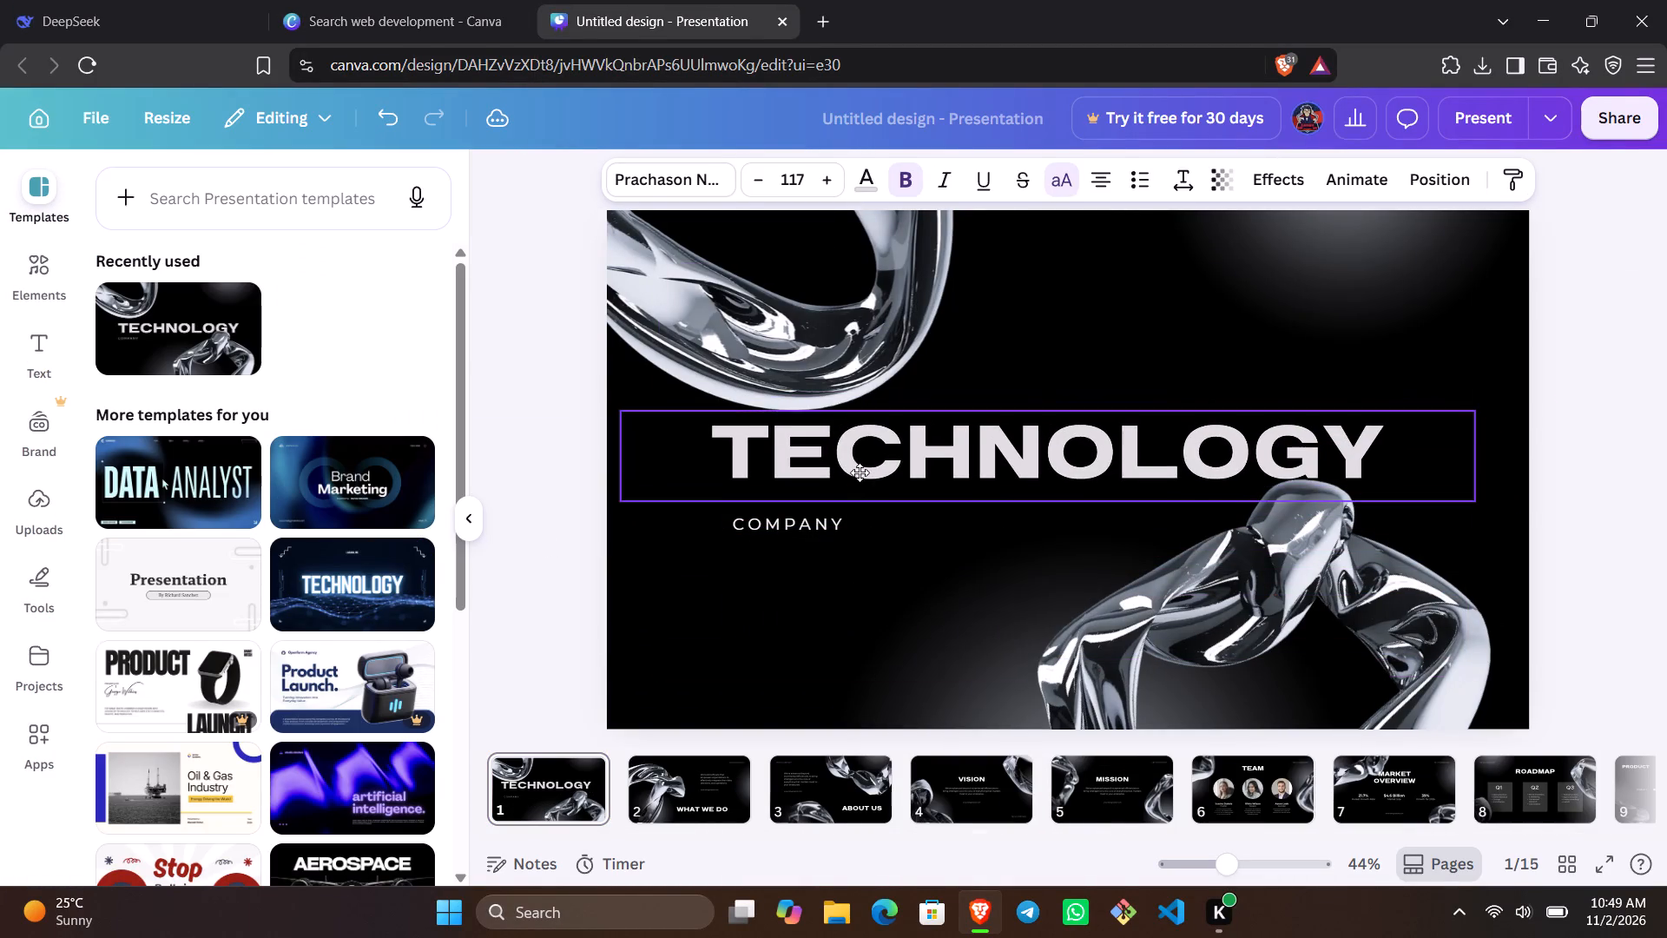
left_click_drag(860, 472, 862, 466)
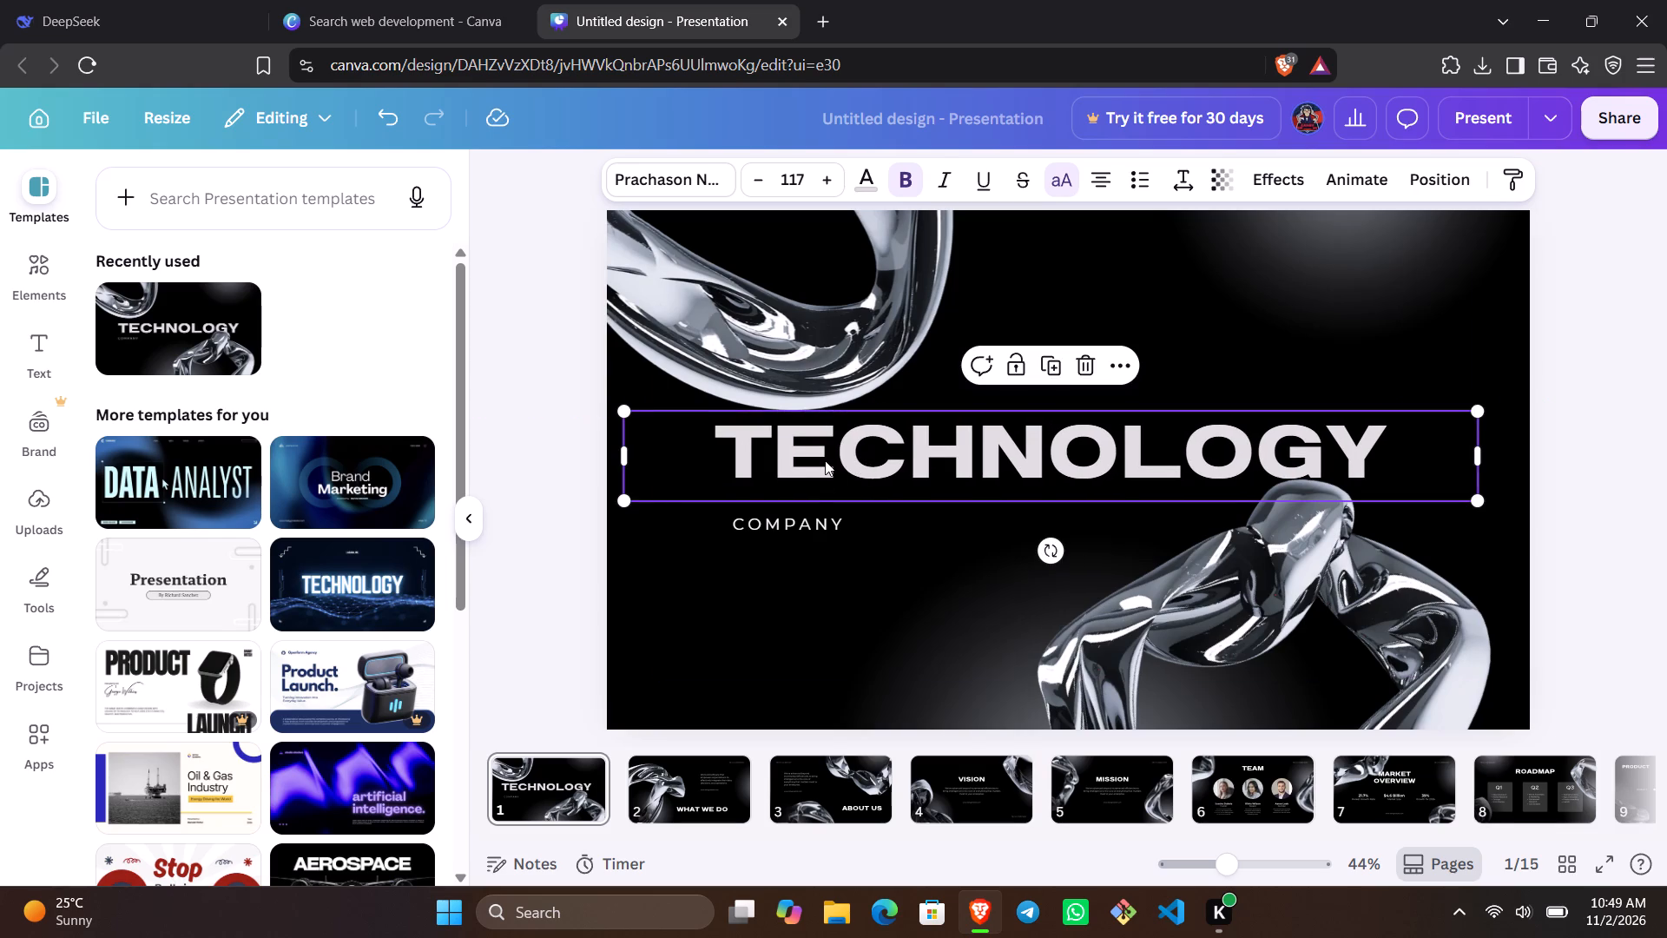
Change the title text on slide 1 to "AI TECHNOLOGY".
left_click(813, 451)
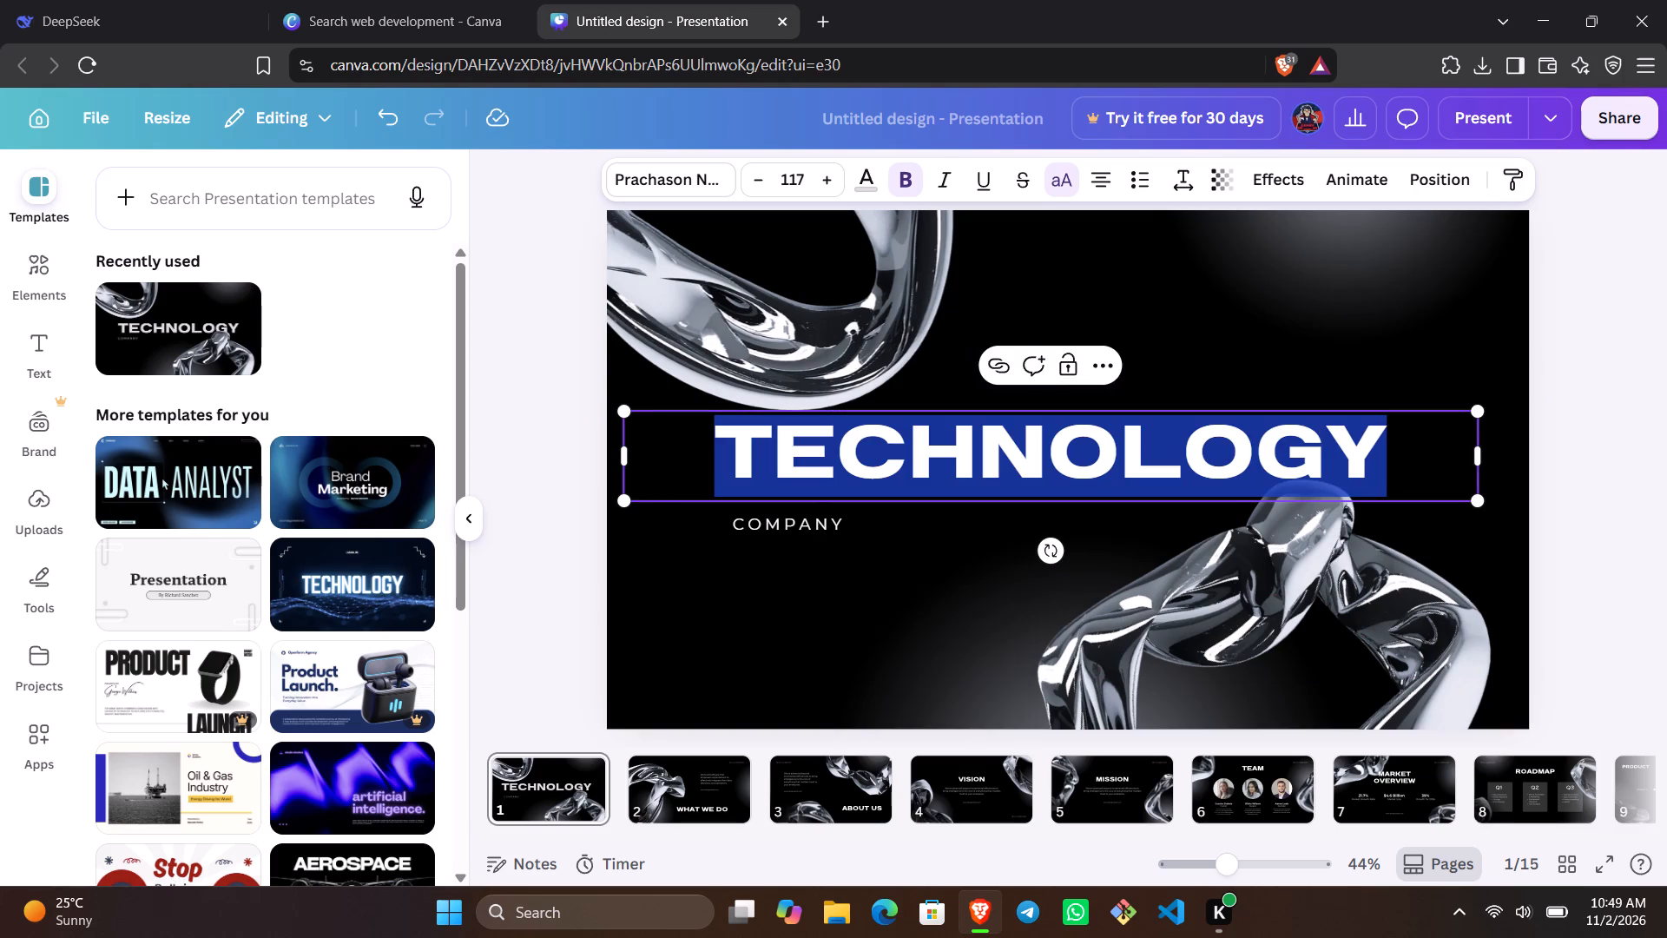
left_click(829, 452)
left_click(1039, 450)
right_click(1059, 430)
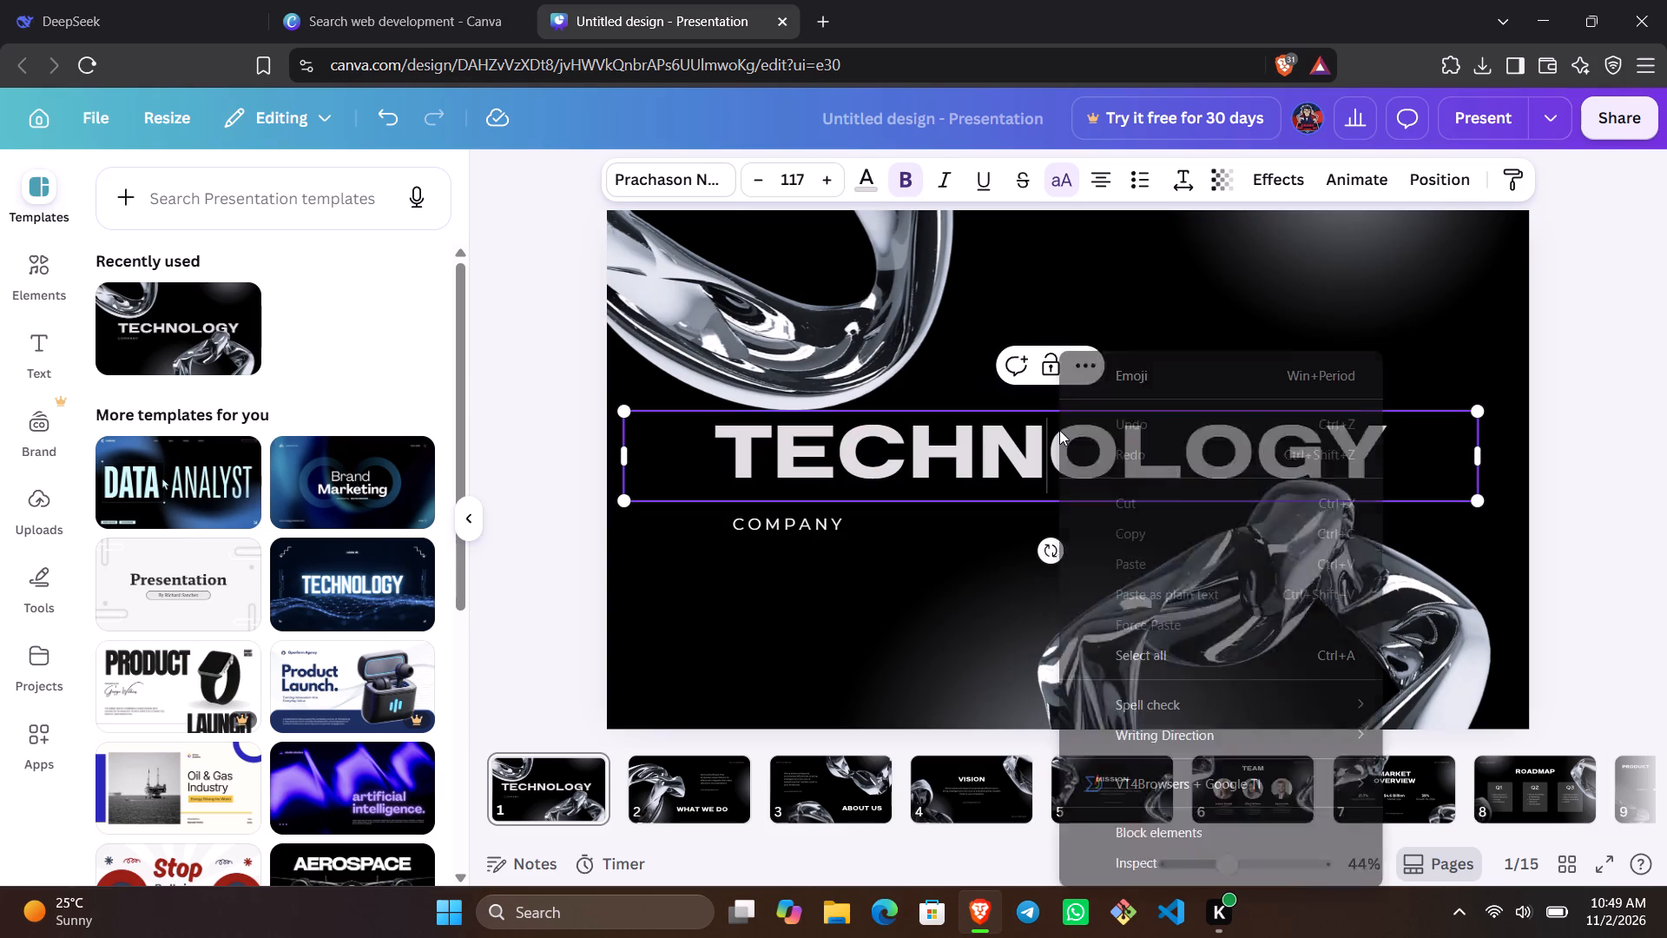
left_click(1032, 446)
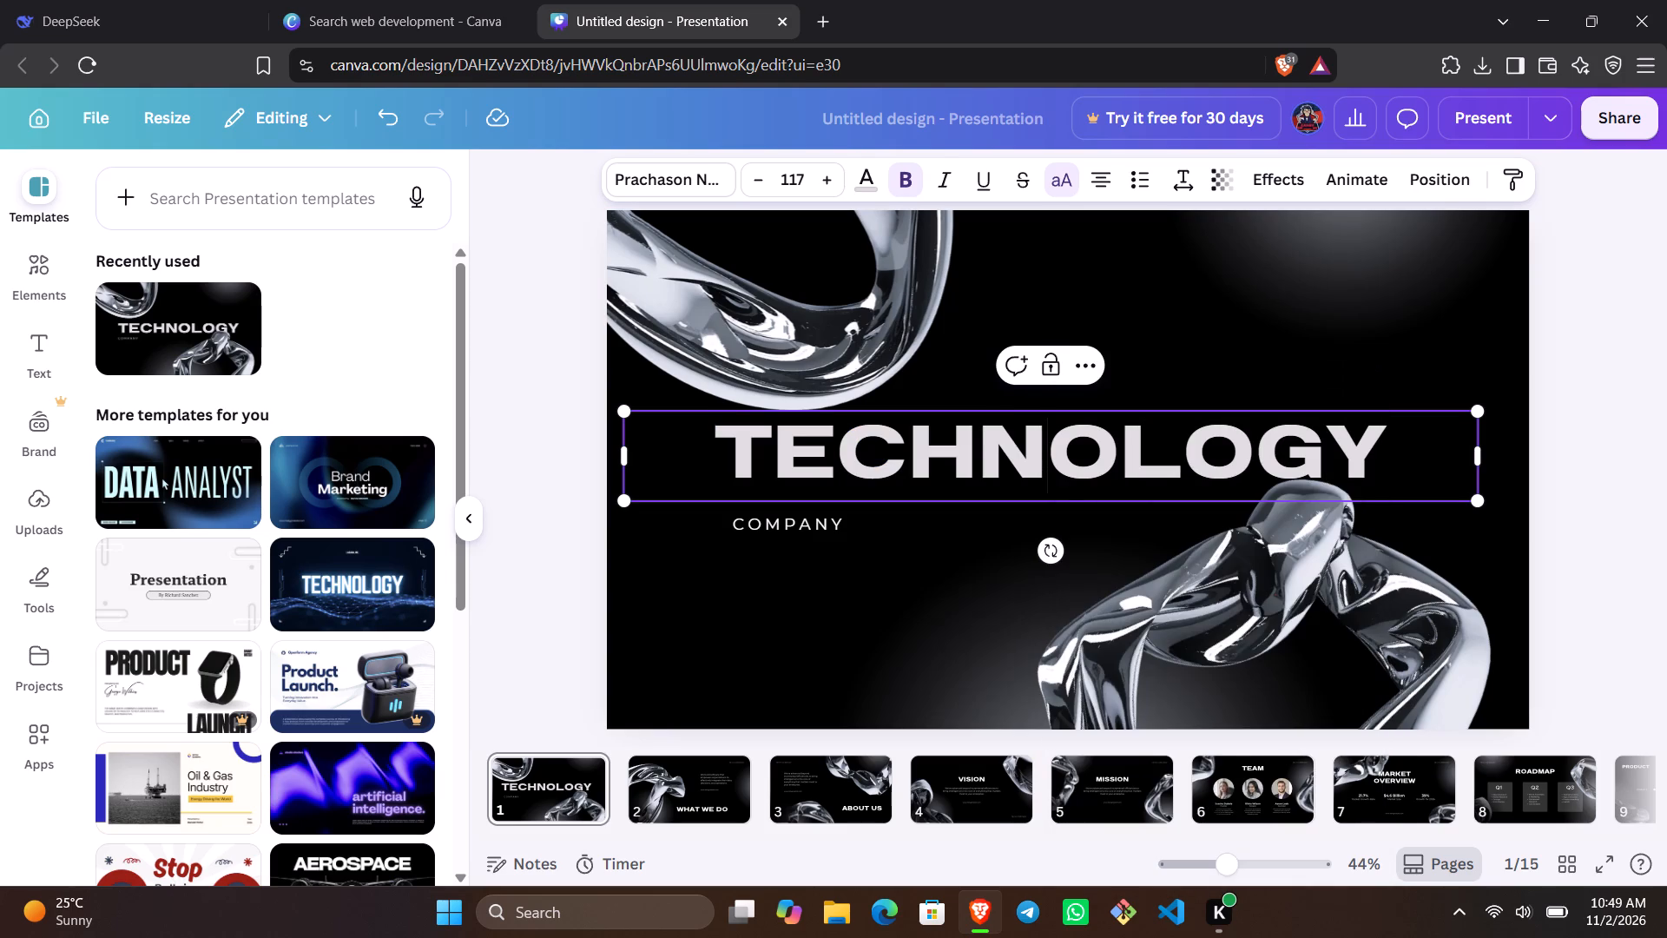
key("Left")
key("Left")
key("Left")
key("Left")
key("Left")
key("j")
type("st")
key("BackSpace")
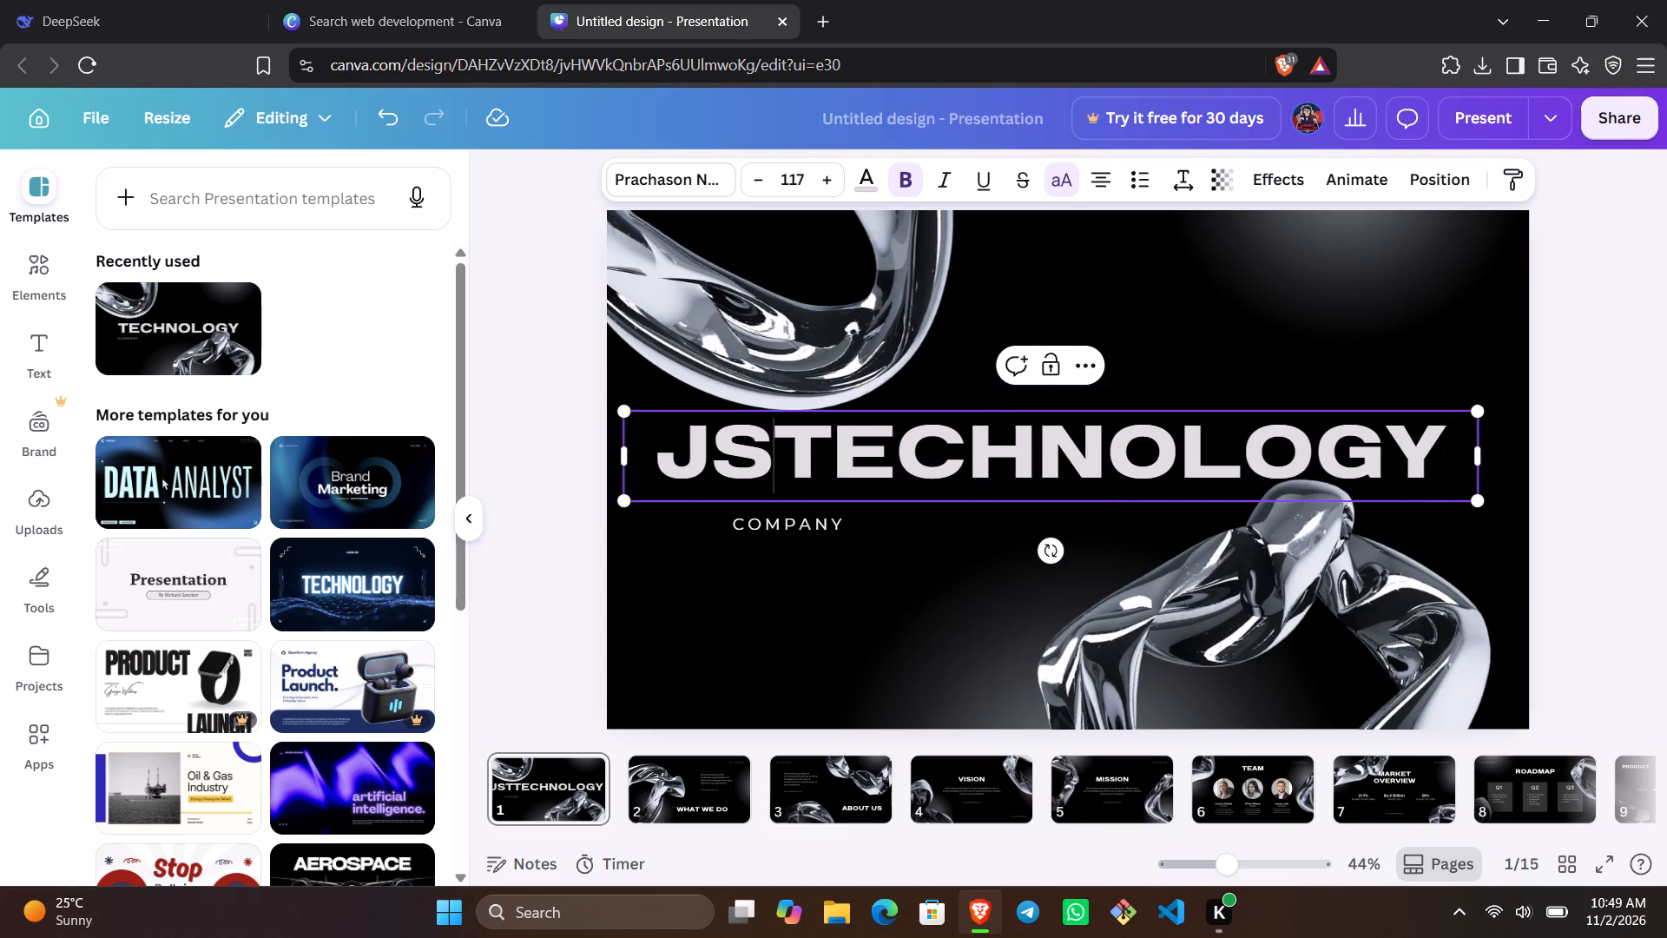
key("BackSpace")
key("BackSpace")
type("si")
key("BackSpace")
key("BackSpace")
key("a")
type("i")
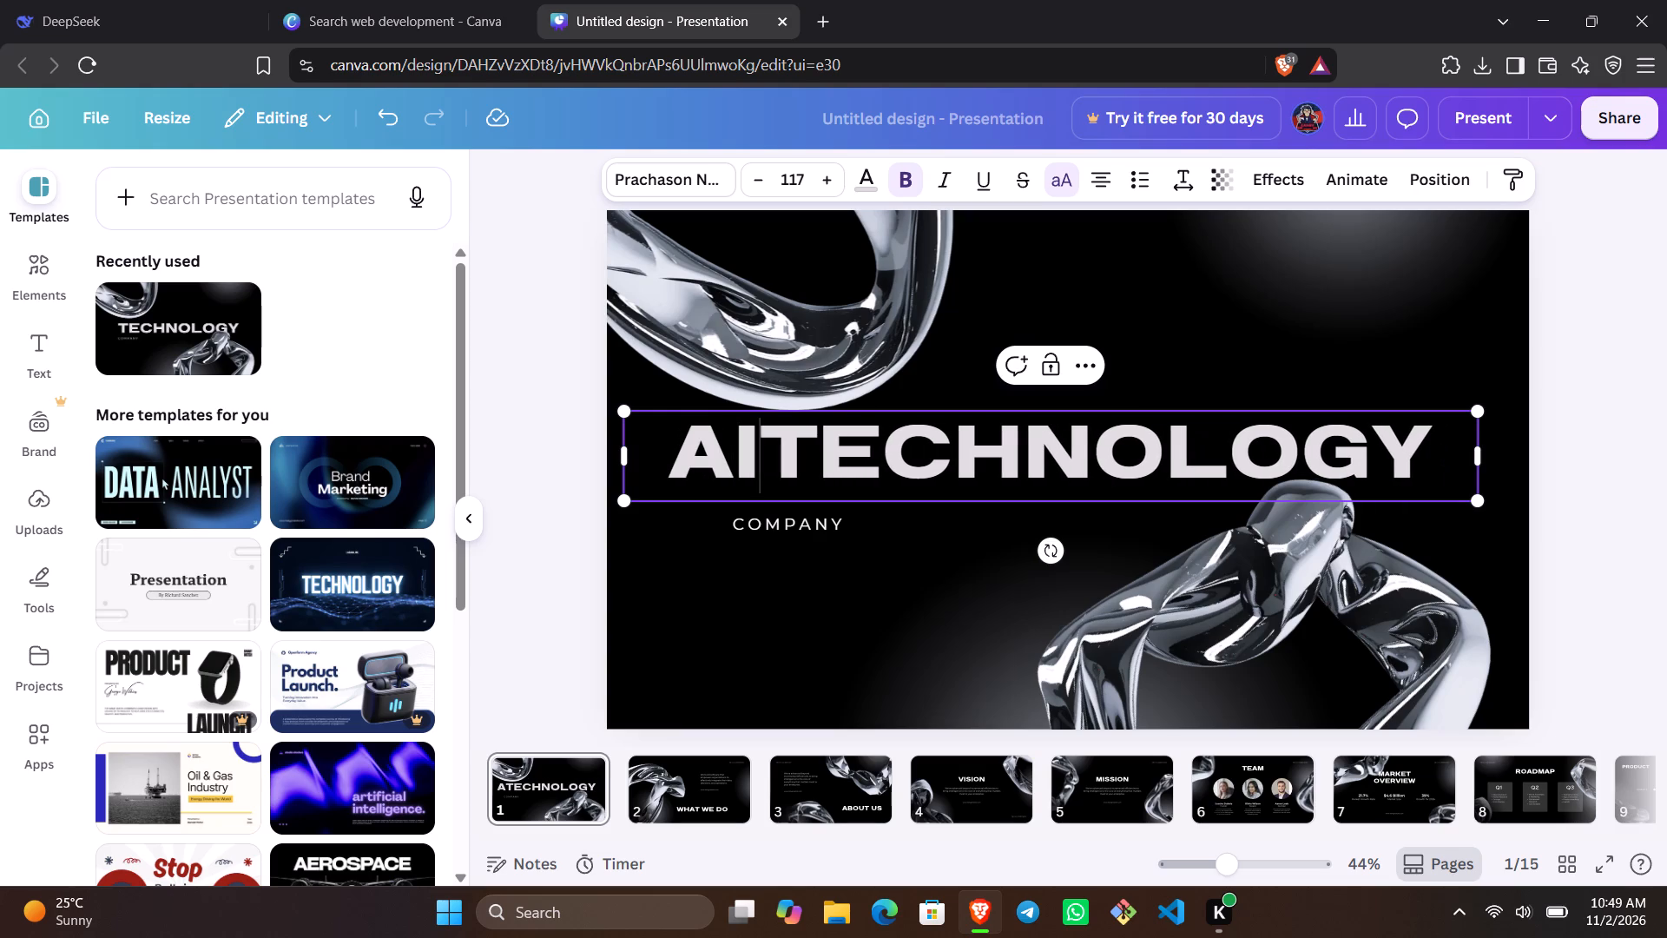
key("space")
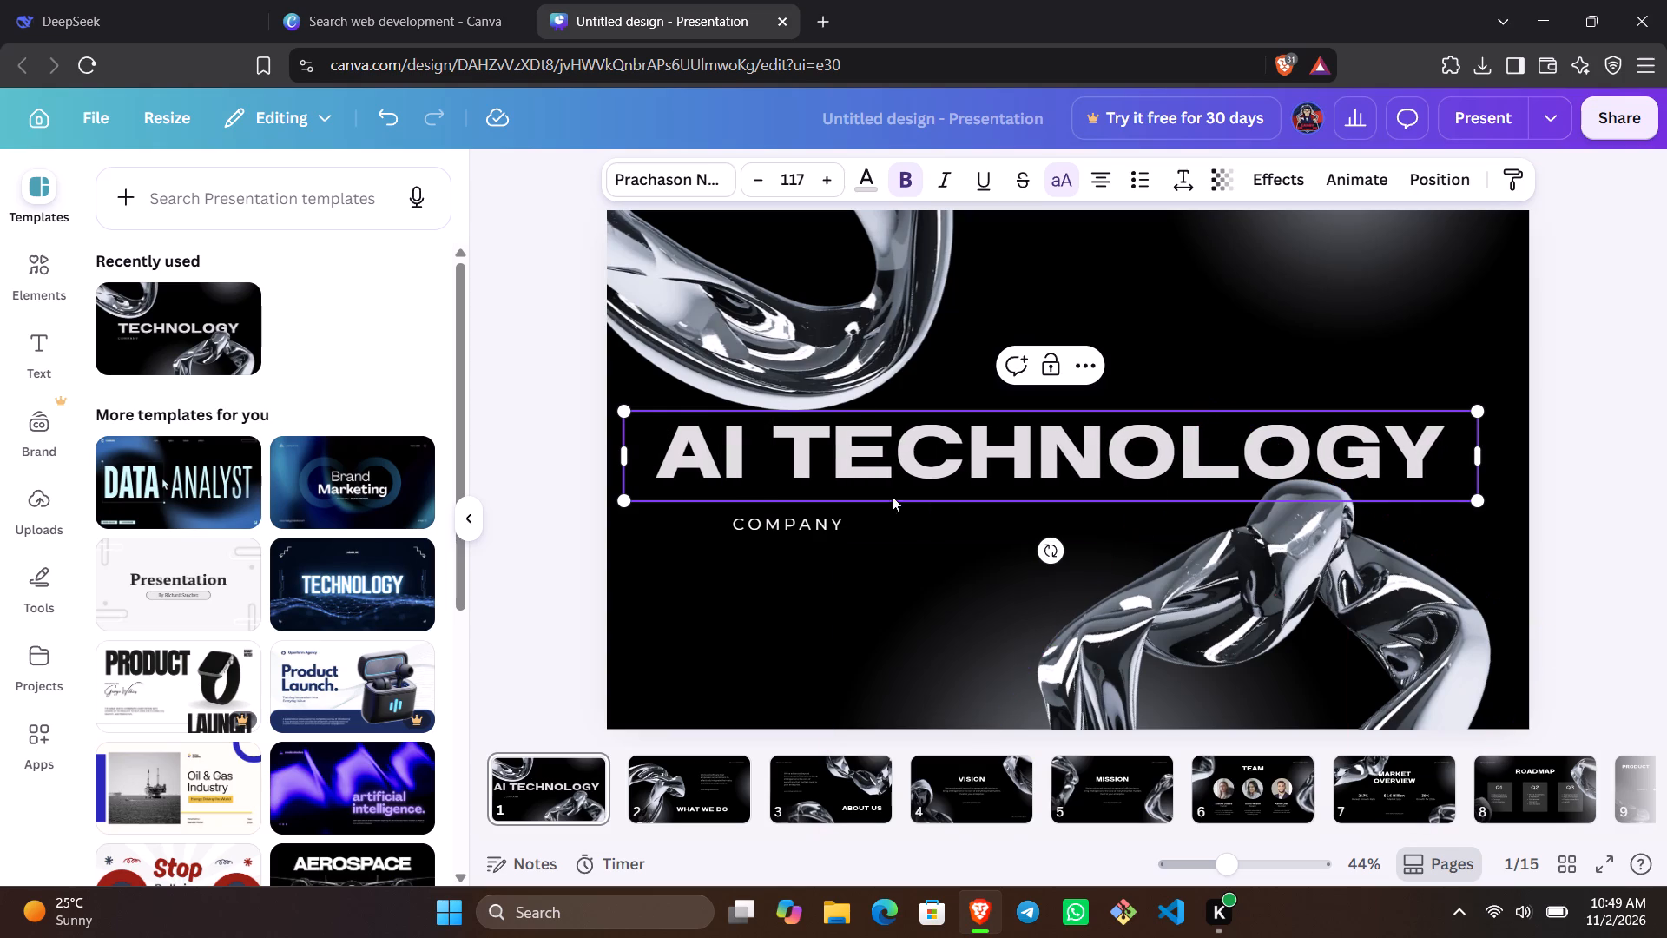
Move the title to the bottom of slide 1 and the lower metallic ring shape to the slide's upper-right corner, partly off the slide.
left_click_drag(1225, 620, 1185, 514)
left_click_drag(1285, 578, 1237, 463)
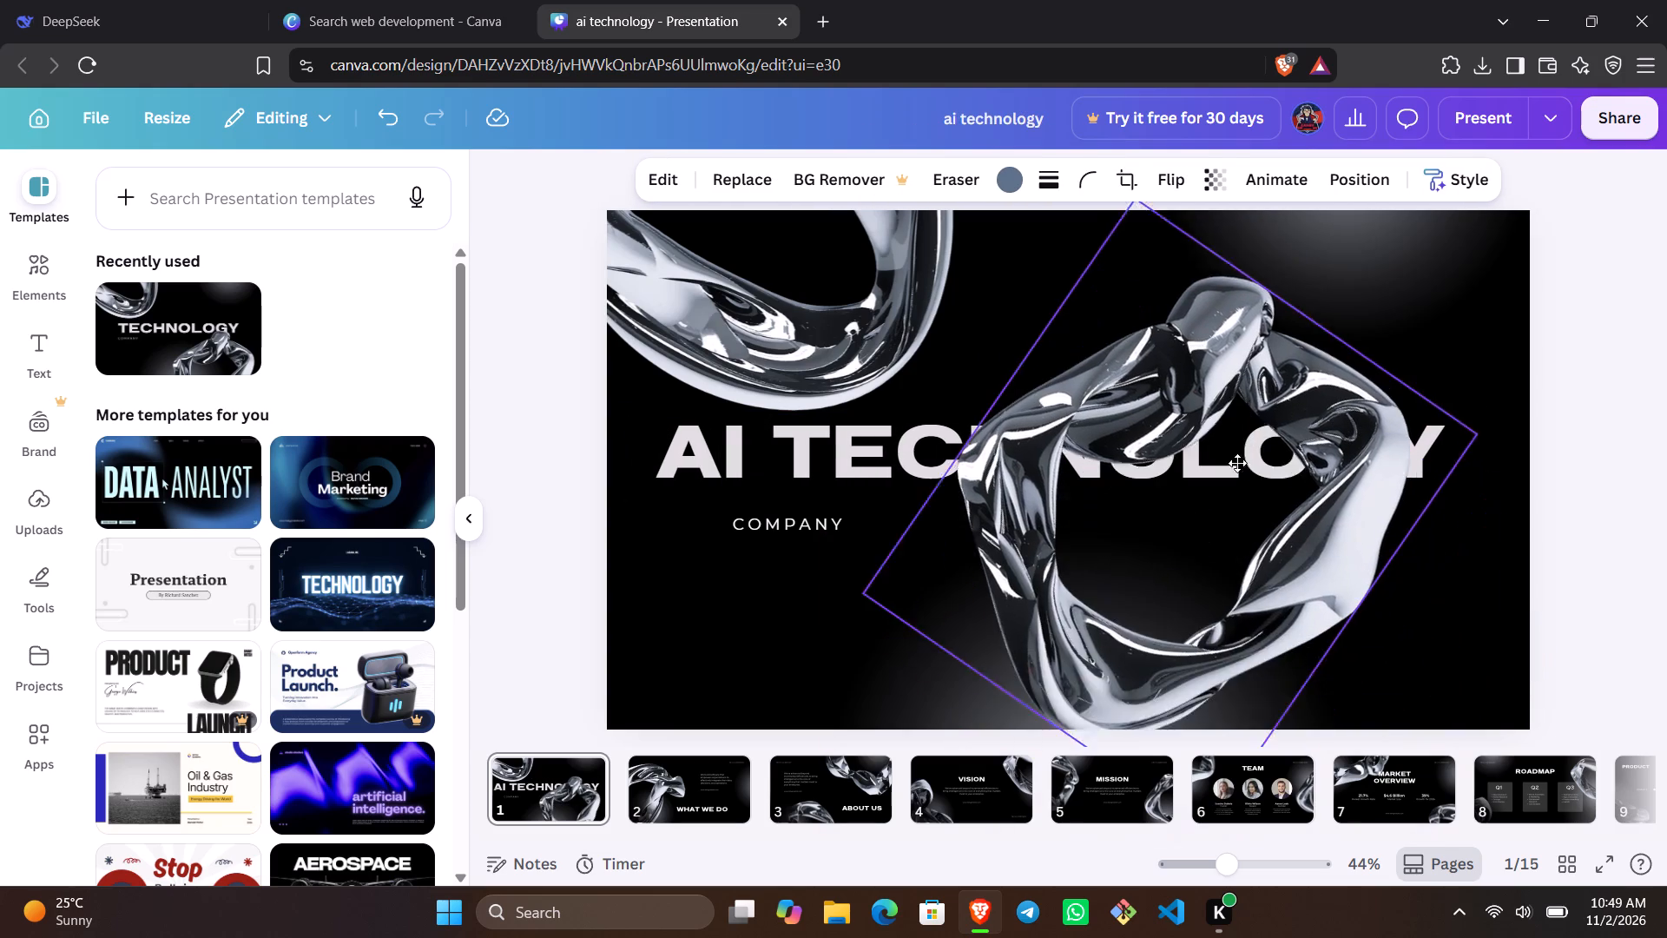
left_click_drag(1237, 463, 1305, 468)
left_click(1195, 503)
left_click(877, 466)
left_click_drag(881, 461, 900, 467)
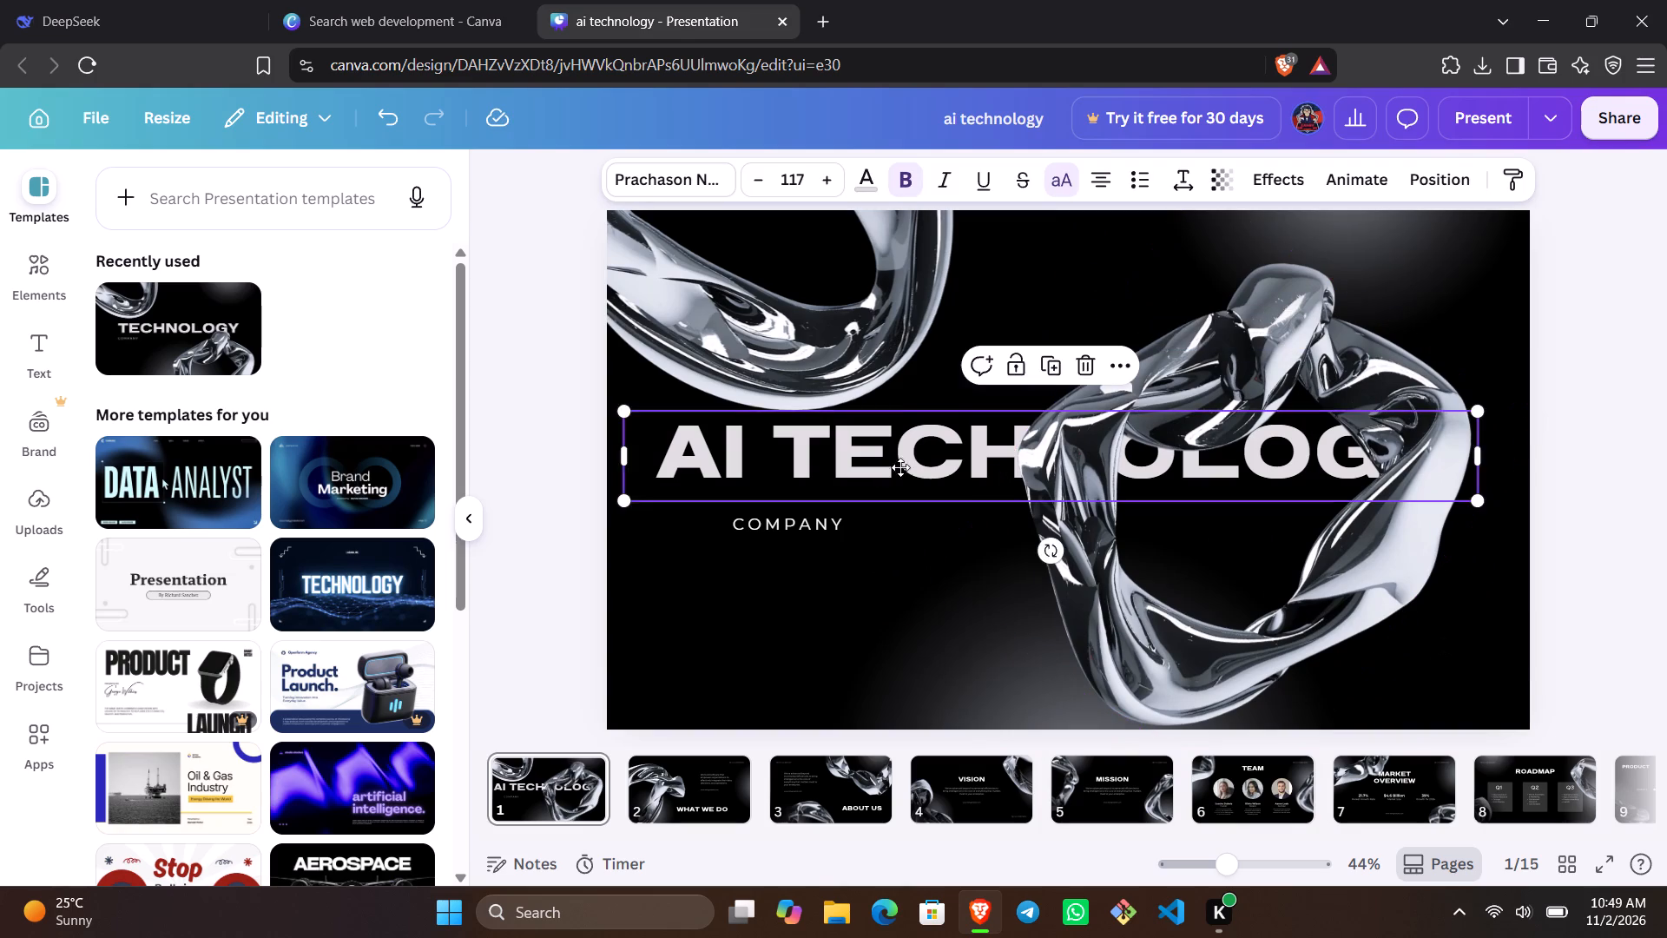
left_click_drag(900, 467, 838, 685)
left_click_drag(1252, 519, 1307, 397)
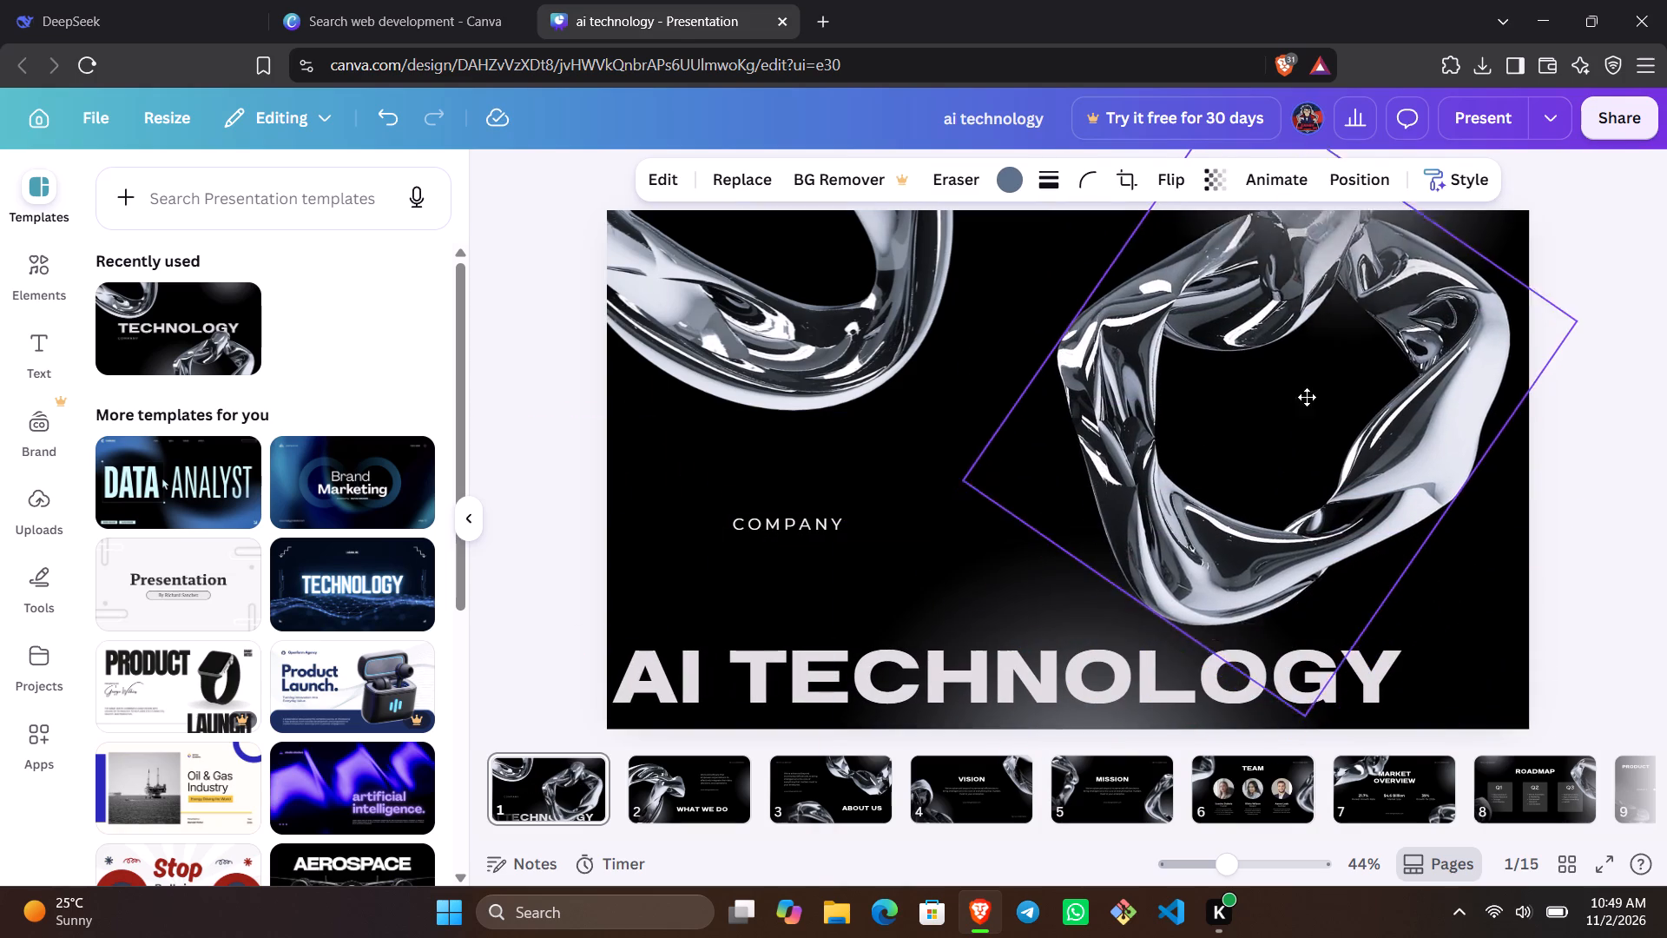
left_click_drag(1307, 397, 1351, 247)
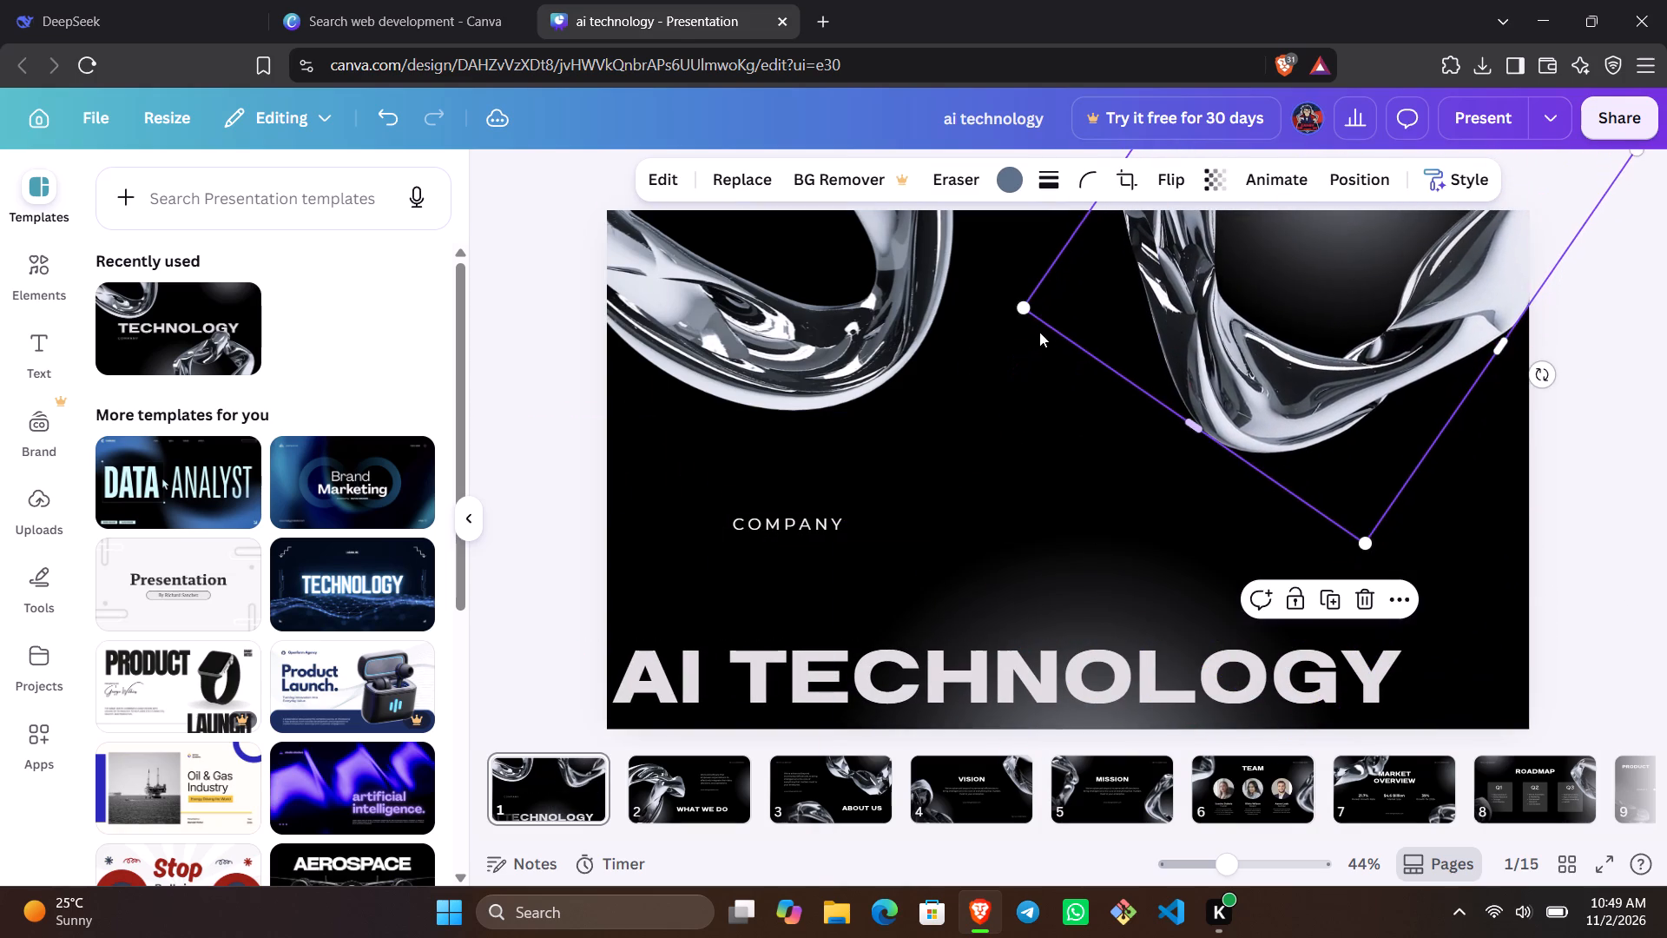
Move the soft grey glow from slide 1's upper-right corner to its left side, behind the COMPANY text.
left_click_drag(1524, 334, 1528, 307)
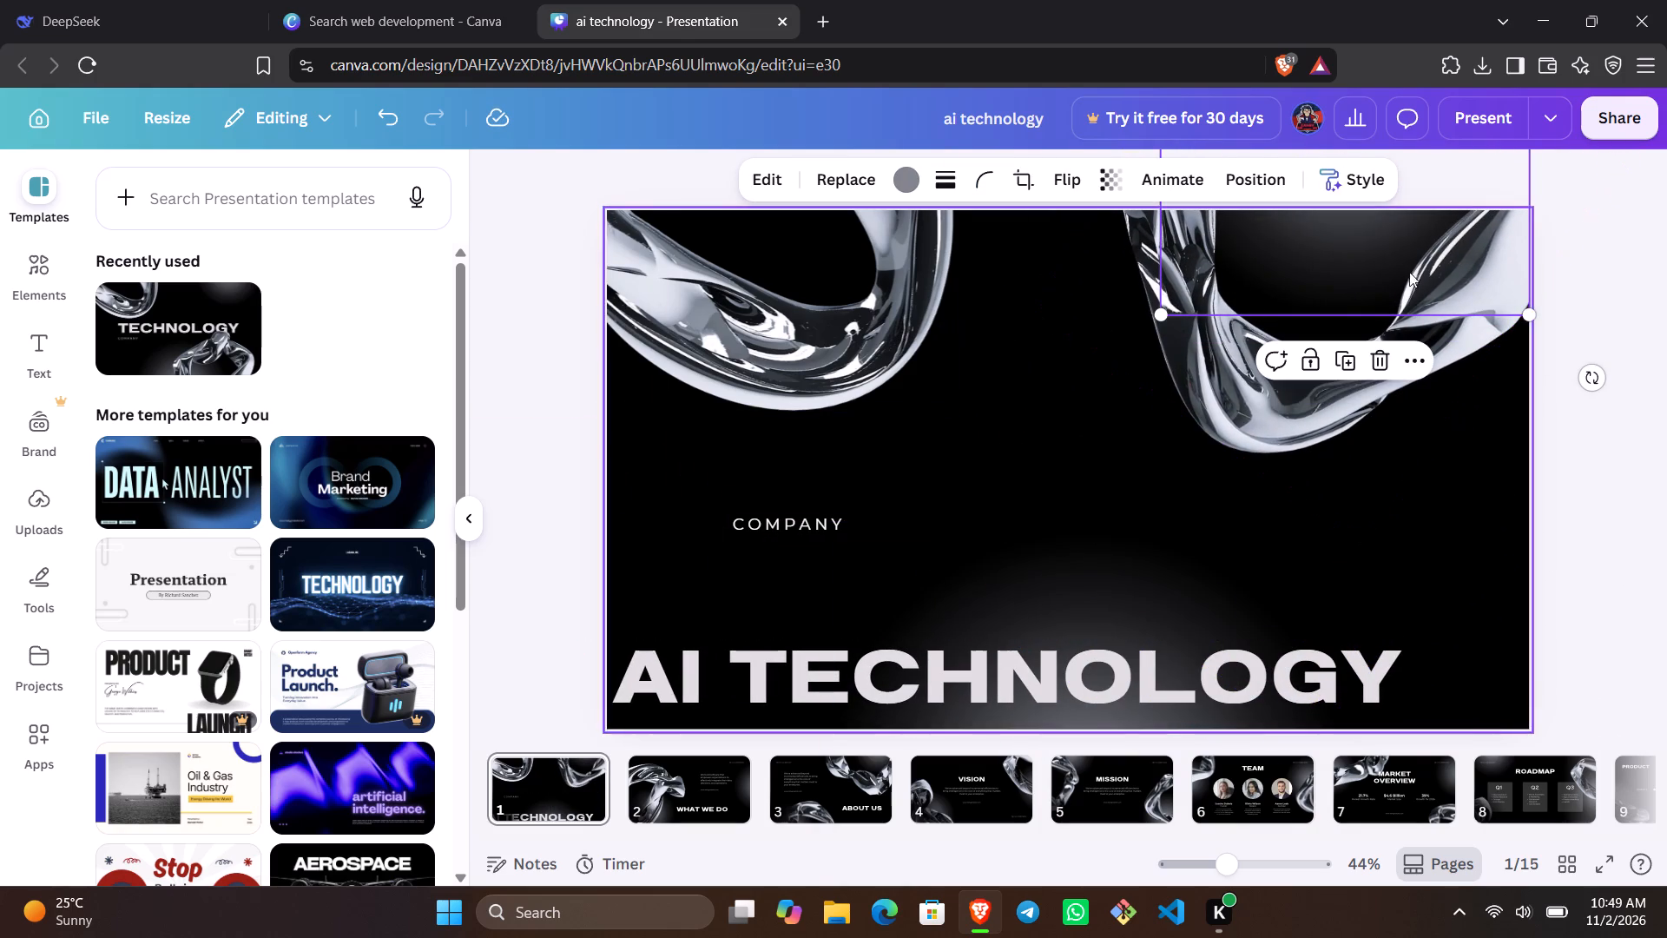
left_click_drag(1413, 267, 1044, 689)
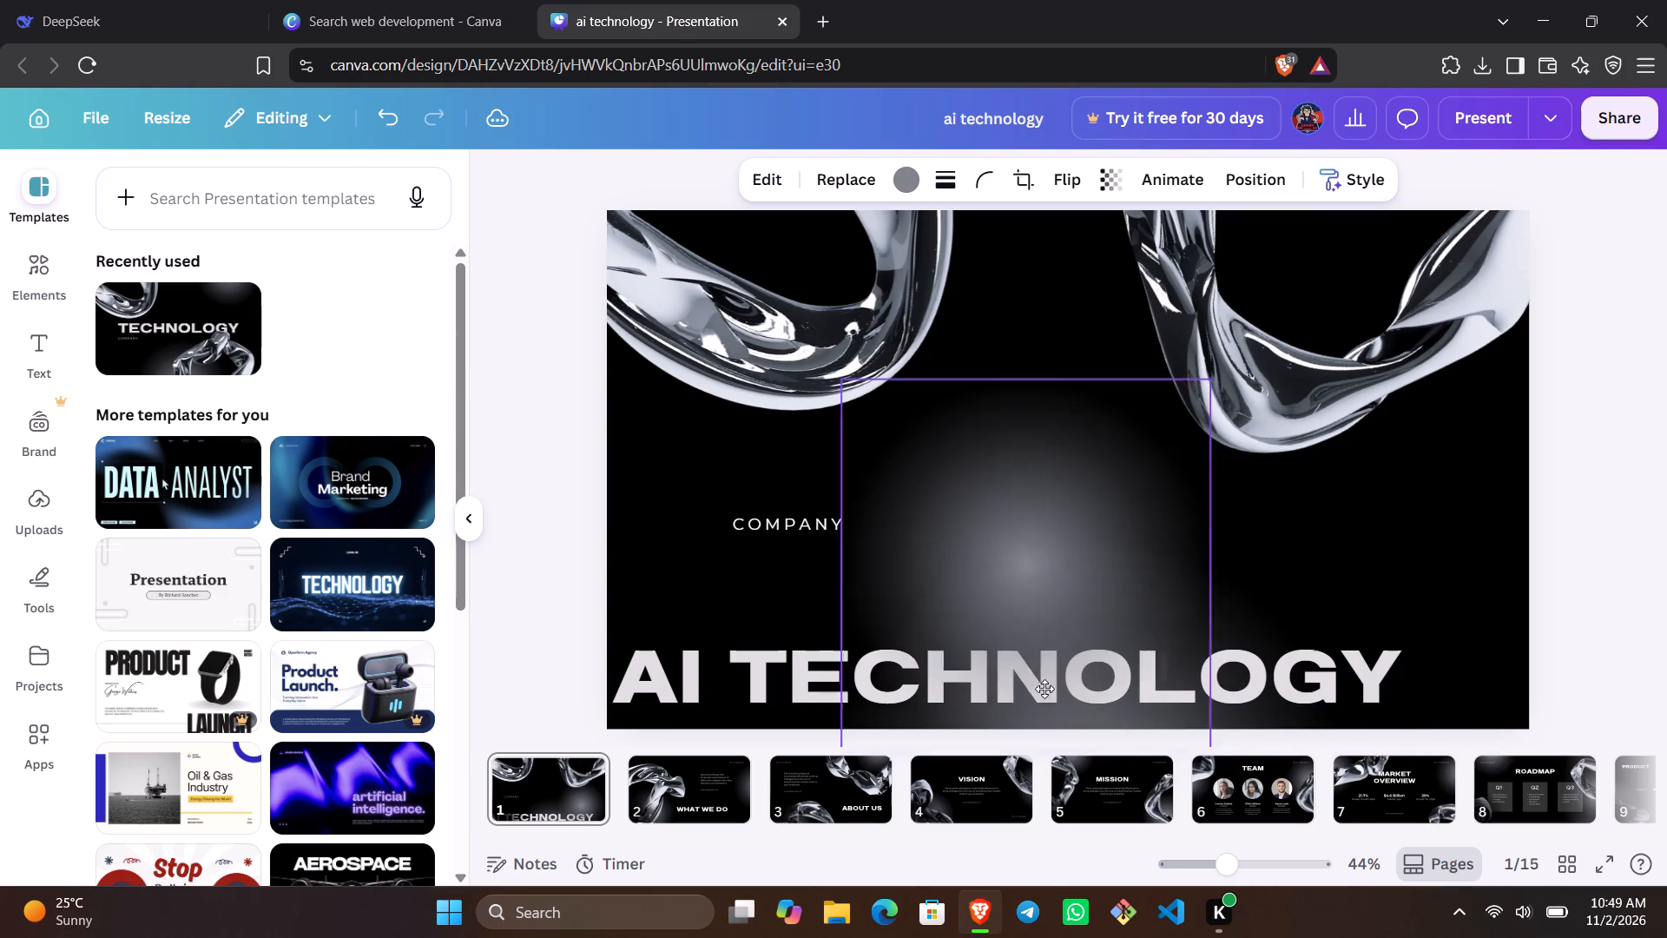
left_click_drag(1044, 689, 761, 604)
left_click_drag(793, 517, 771, 511)
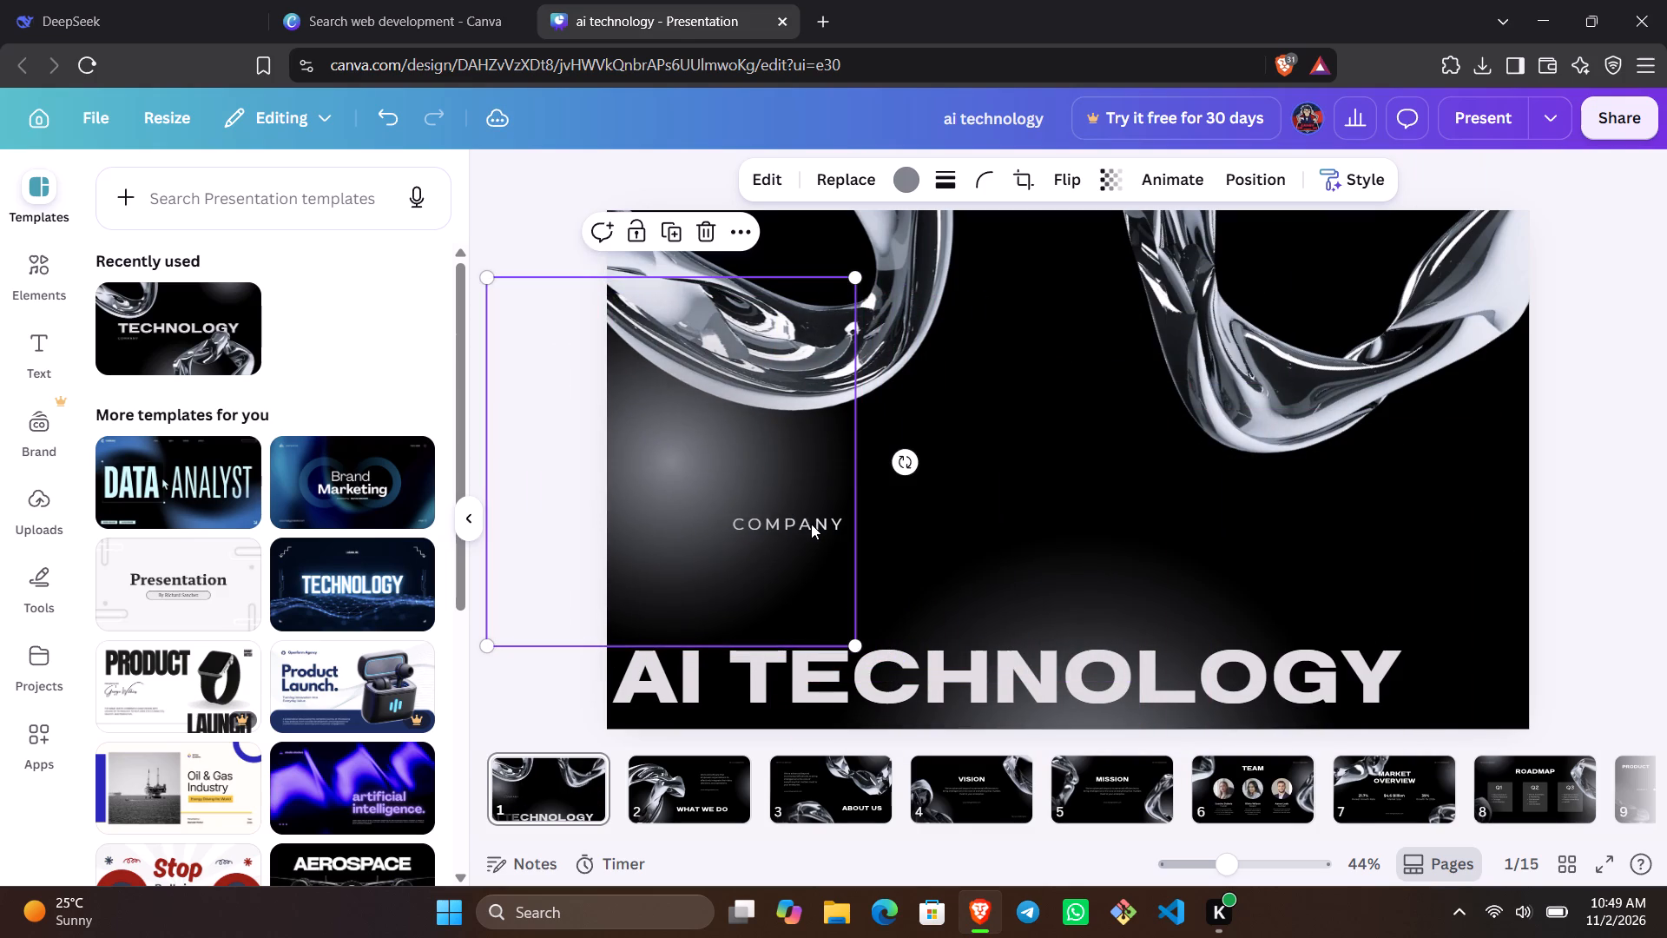
left_click(811, 524)
left_click(807, 508)
Reposition the AI TECHNOLOGY title toward the lower-right corner of slide 1.
left_click_drag(1064, 652, 1165, 642)
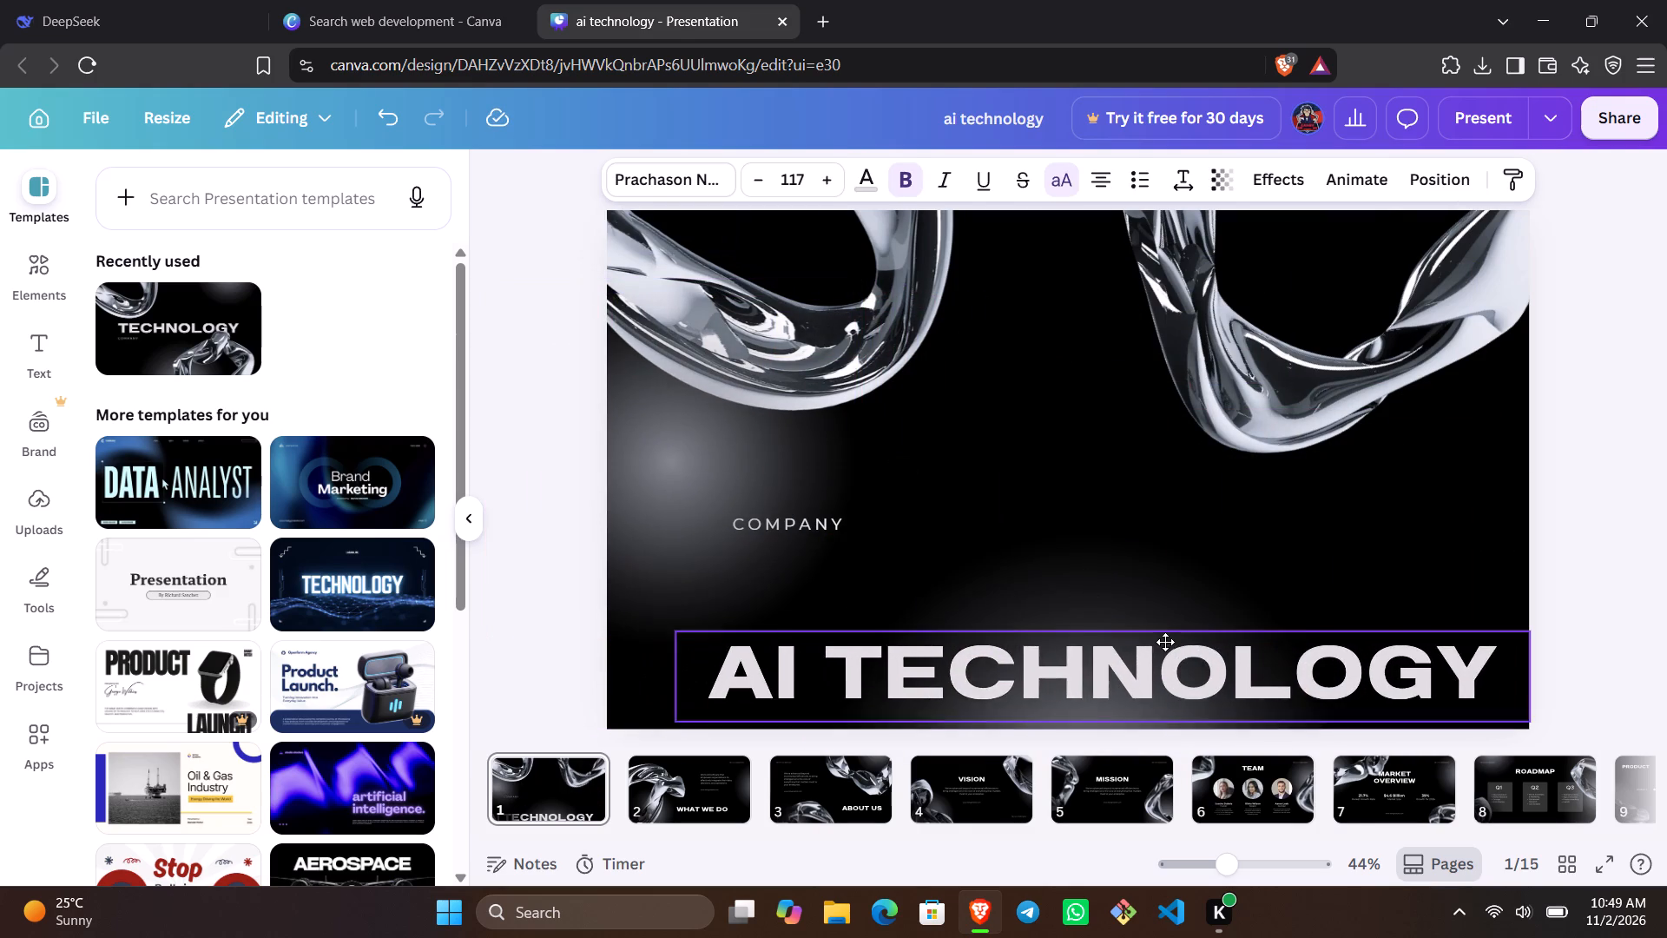
left_click_drag(1165, 642, 1176, 644)
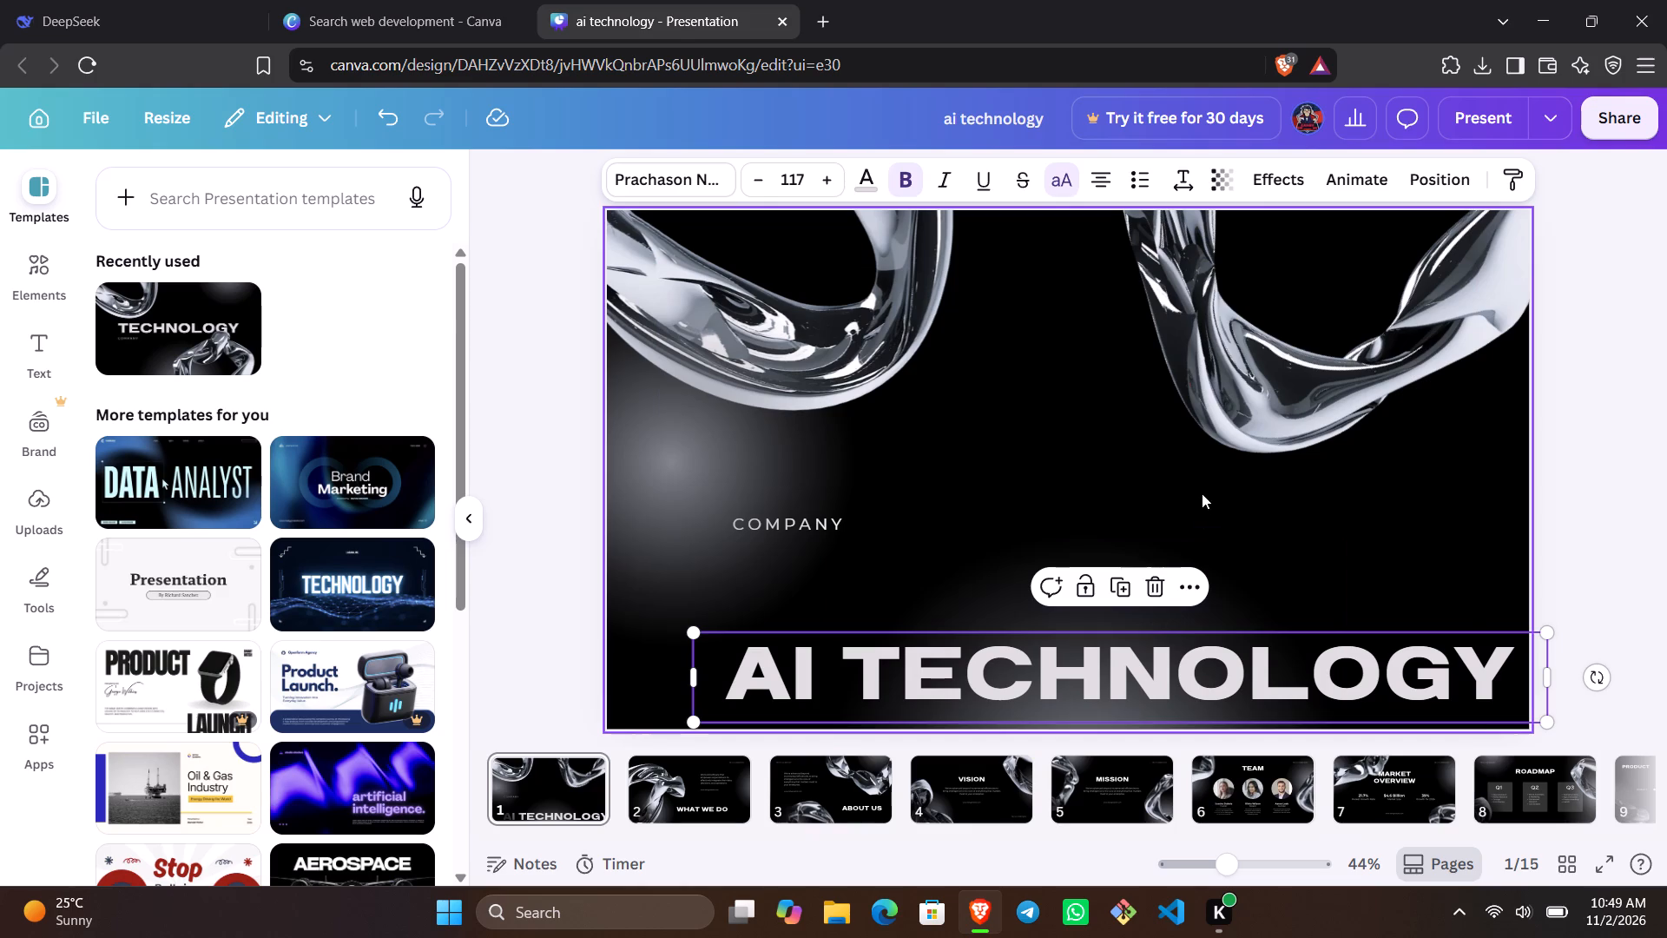
left_click(1179, 472)
left_click(815, 519)
left_click(827, 513)
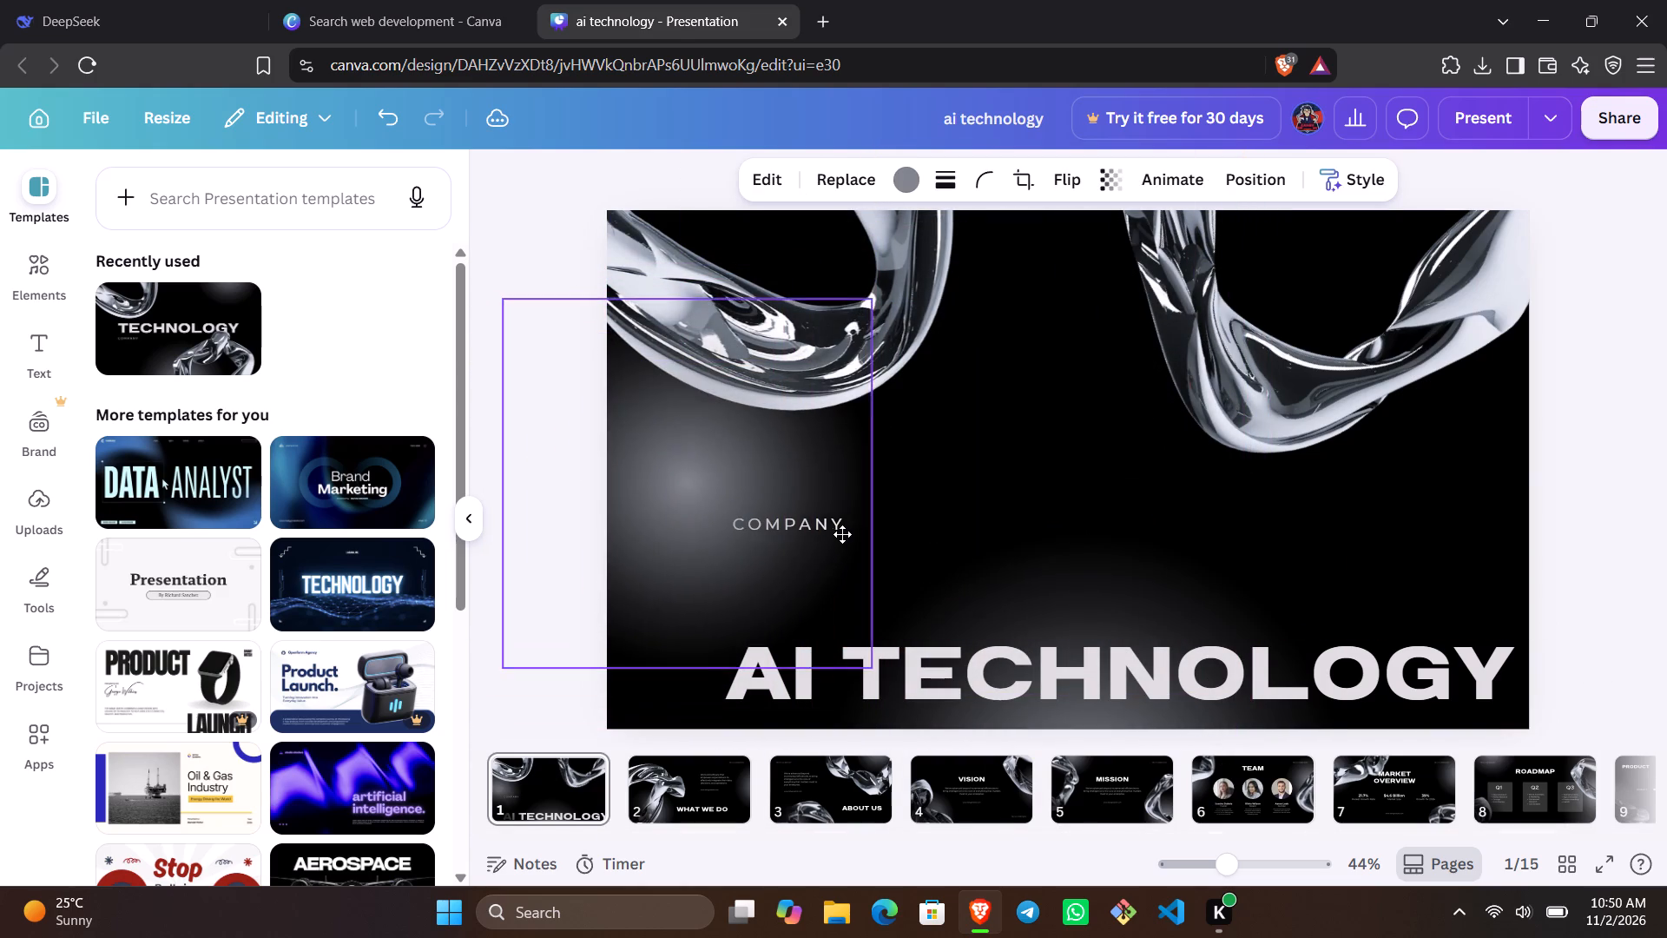
left_click(786, 522)
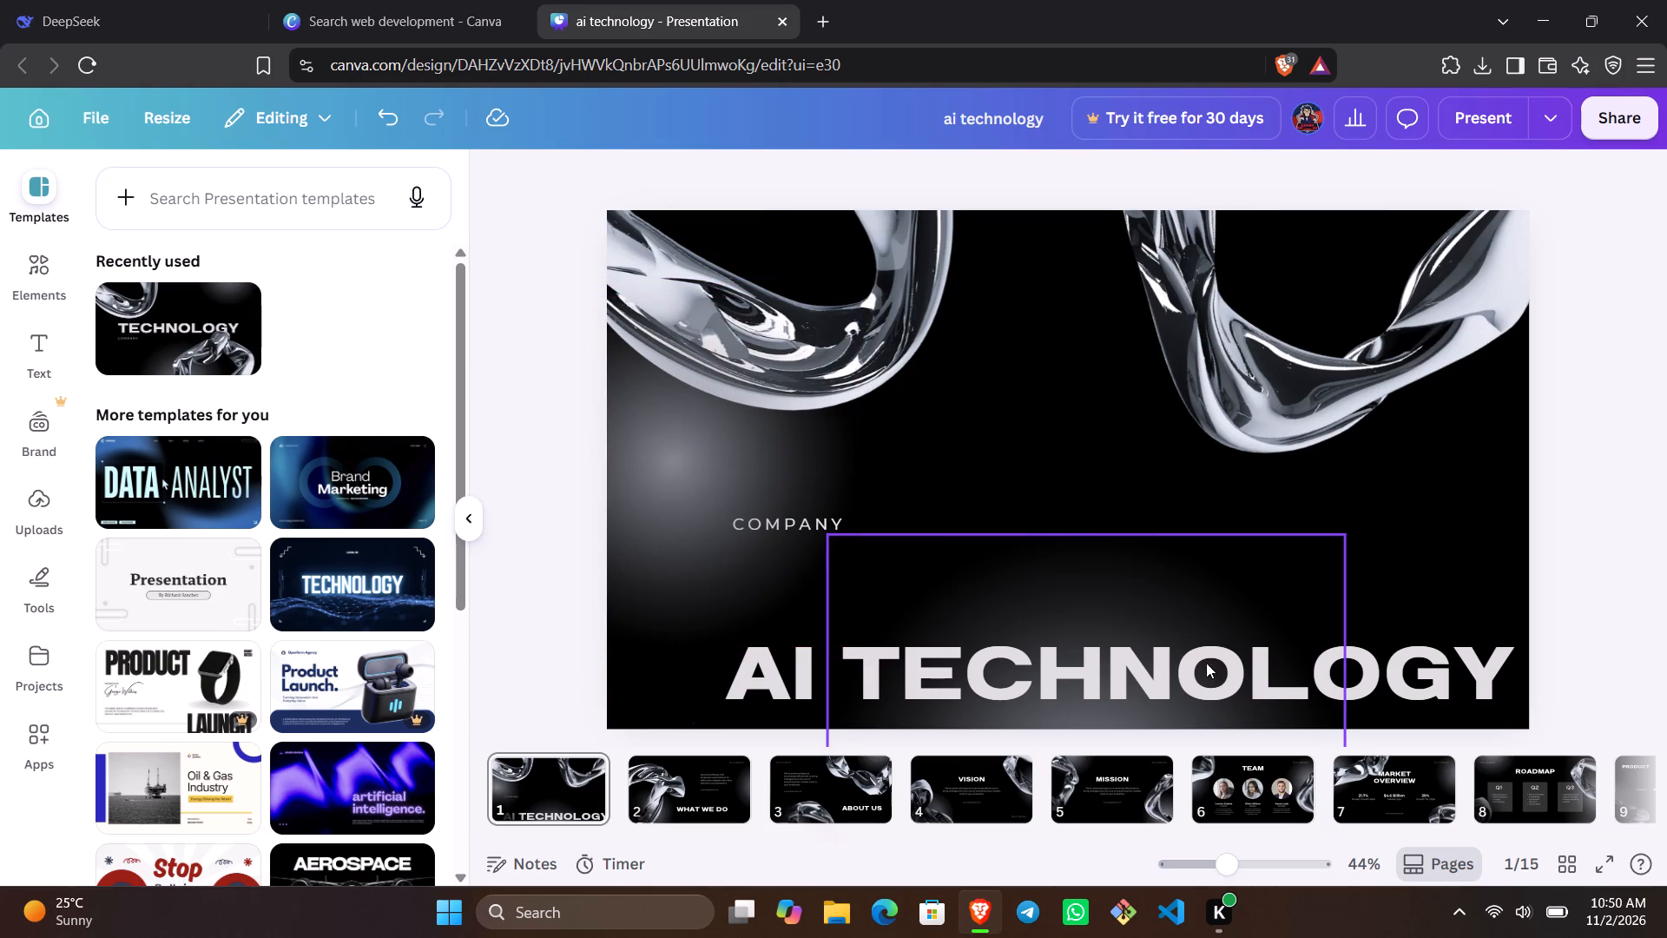
left_click_drag(1250, 672, 1224, 646)
Clear all the text from the description paragraph on the WHAT WE DO slide.
left_click(664, 775)
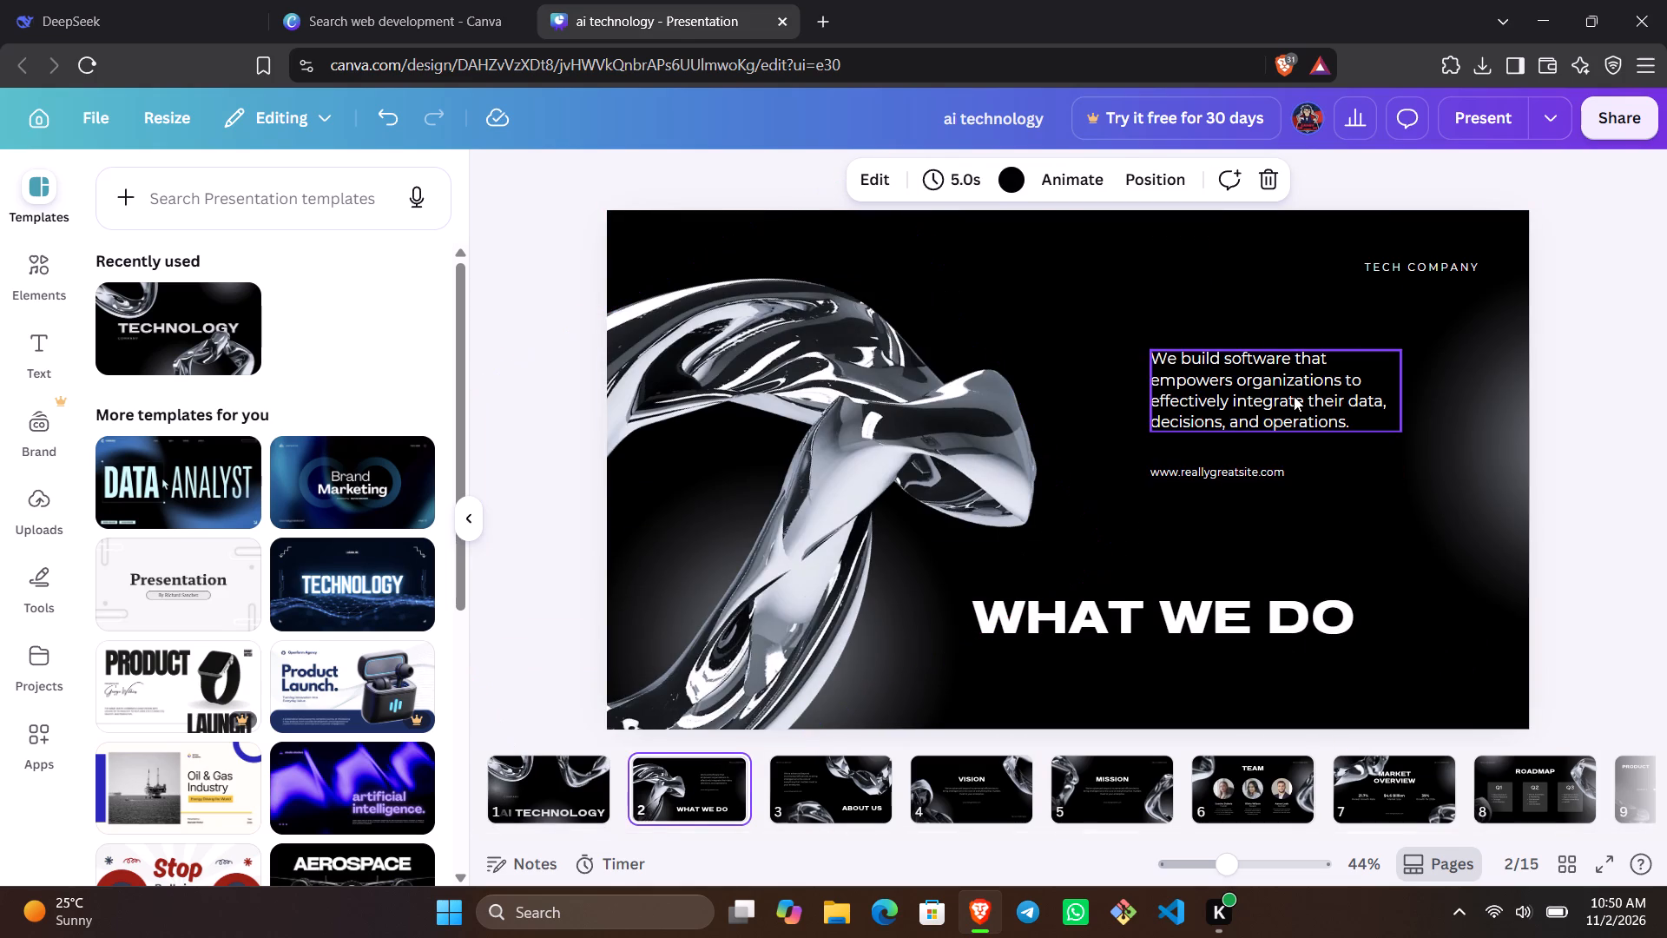
left_click(1342, 404)
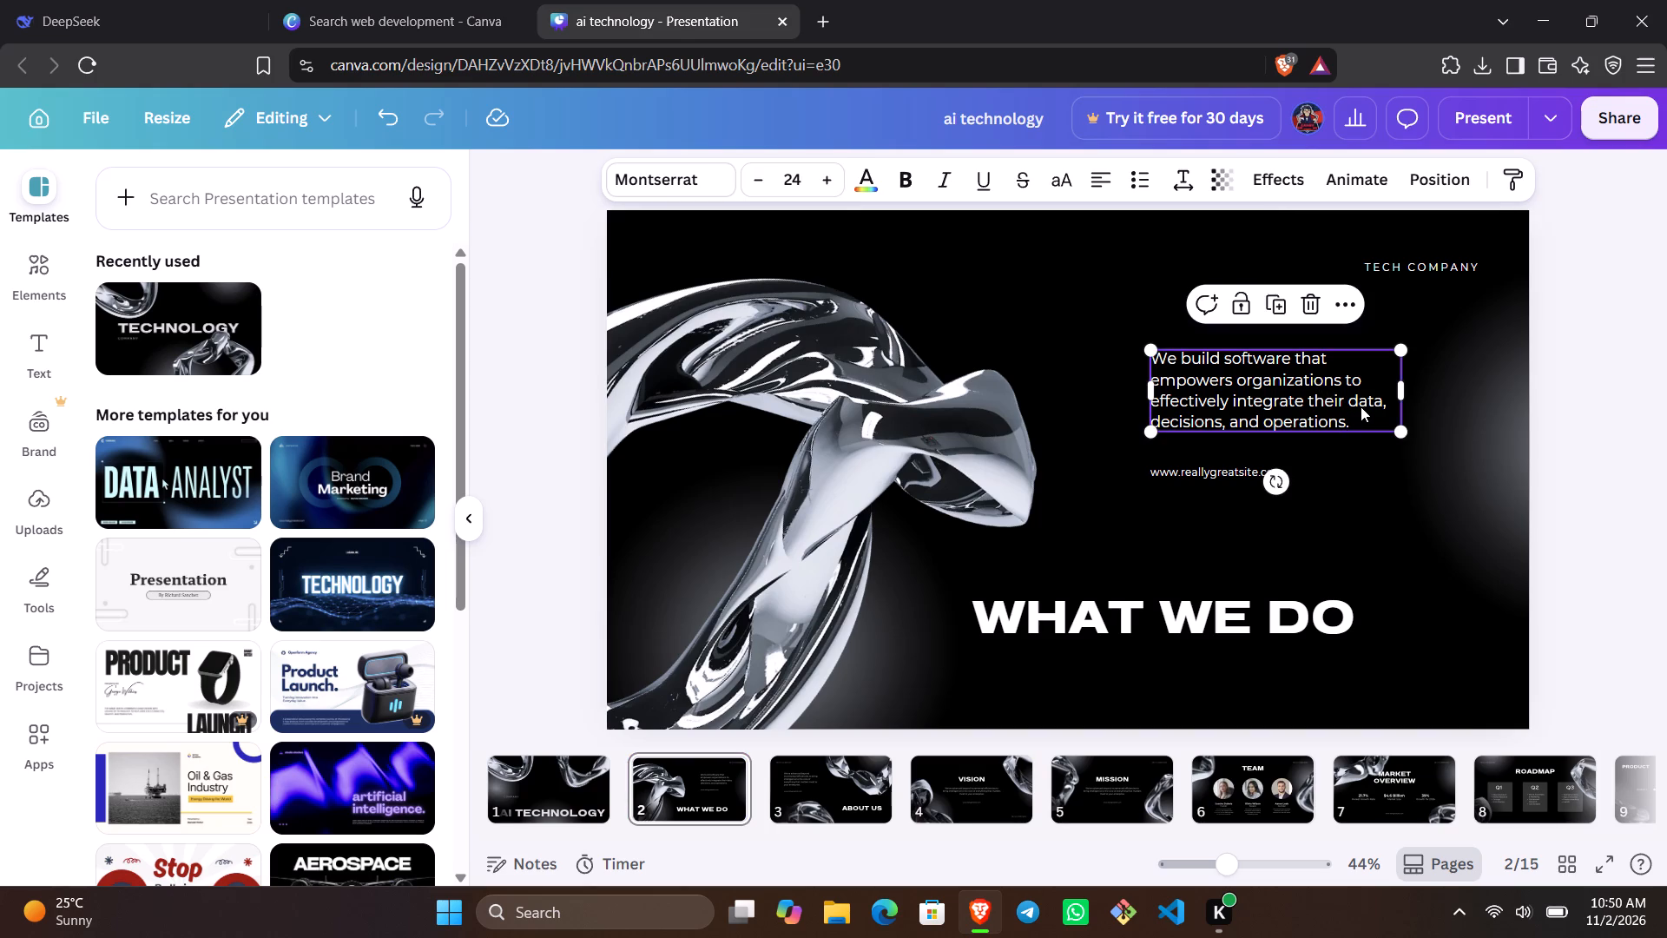
left_click(1361, 406)
left_click(1347, 411)
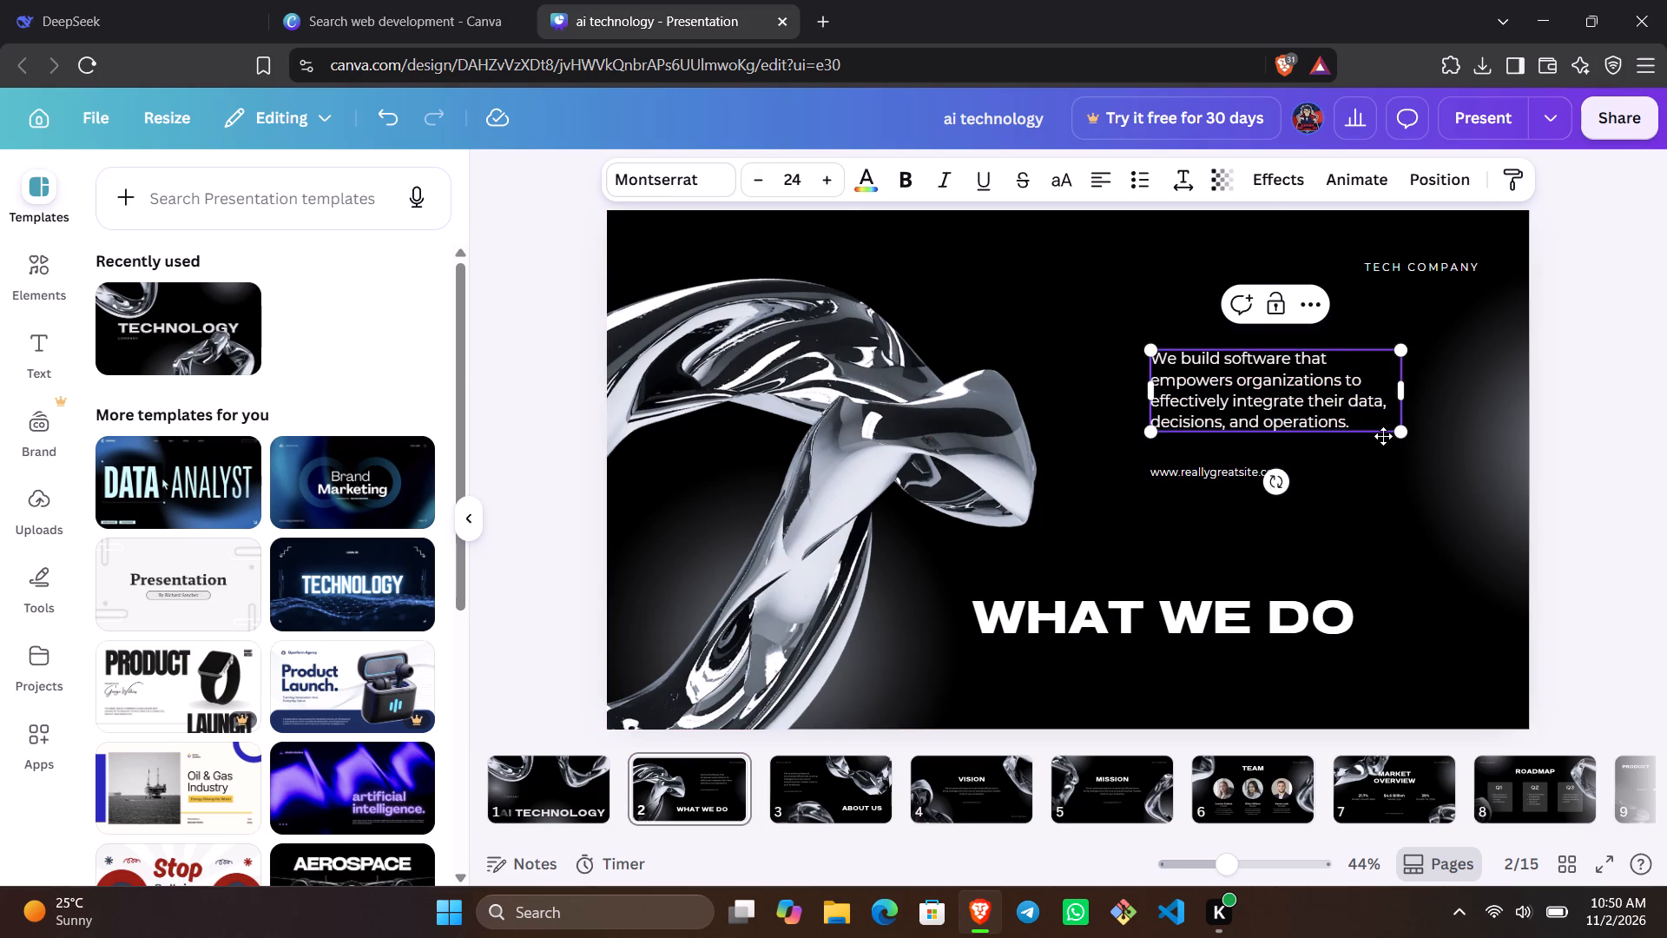
key("Down")
key("BackSpace")
key("BackSpace")
key("BackSpace")
key("BackSpace")
key("BackSpace")
key("BackSpace")
key("BackSpace")
key("BackSpace")
key("BackSpace")
key("BackSpace")
key("BackSpace")
key("BackSpace")
key("BackSpace")
key("BackSpace")
key("BackSpace")
key("BackSpace")
key("BackSpace")
key("BackSpace")
key("BackSpace")
key("BackSpace")
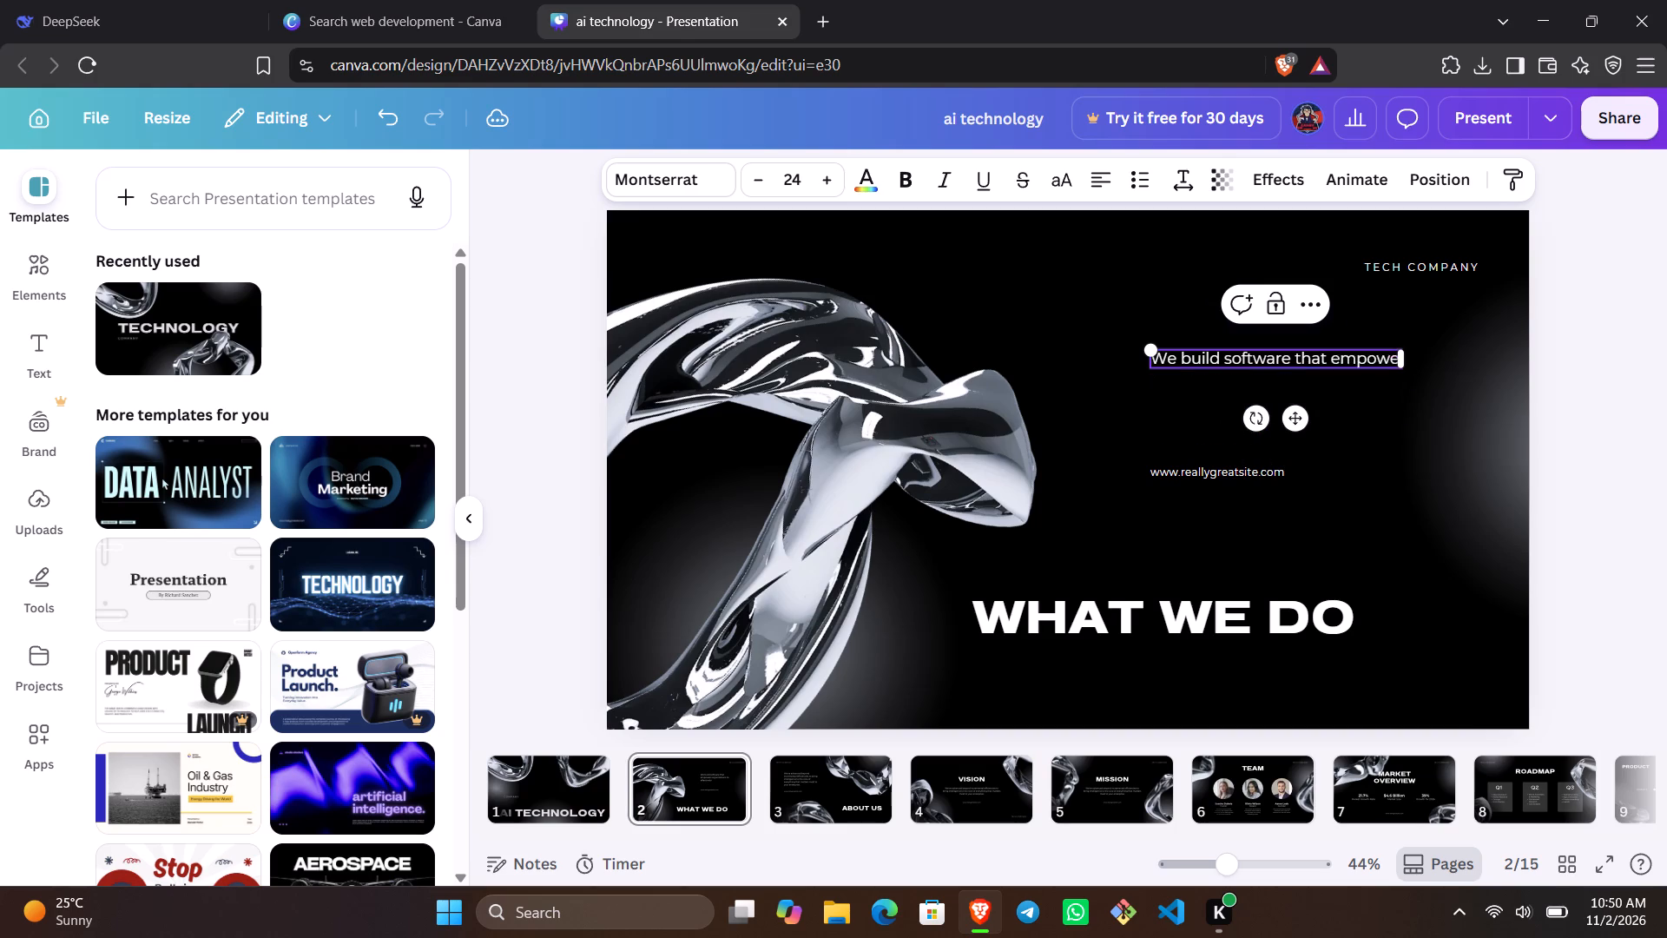
key("BackSpace")
key("BackSpace")
key("BackSpace")
key("BackSpace")
key("BackSpace")
key("BackSpace")
key("BackSpace")
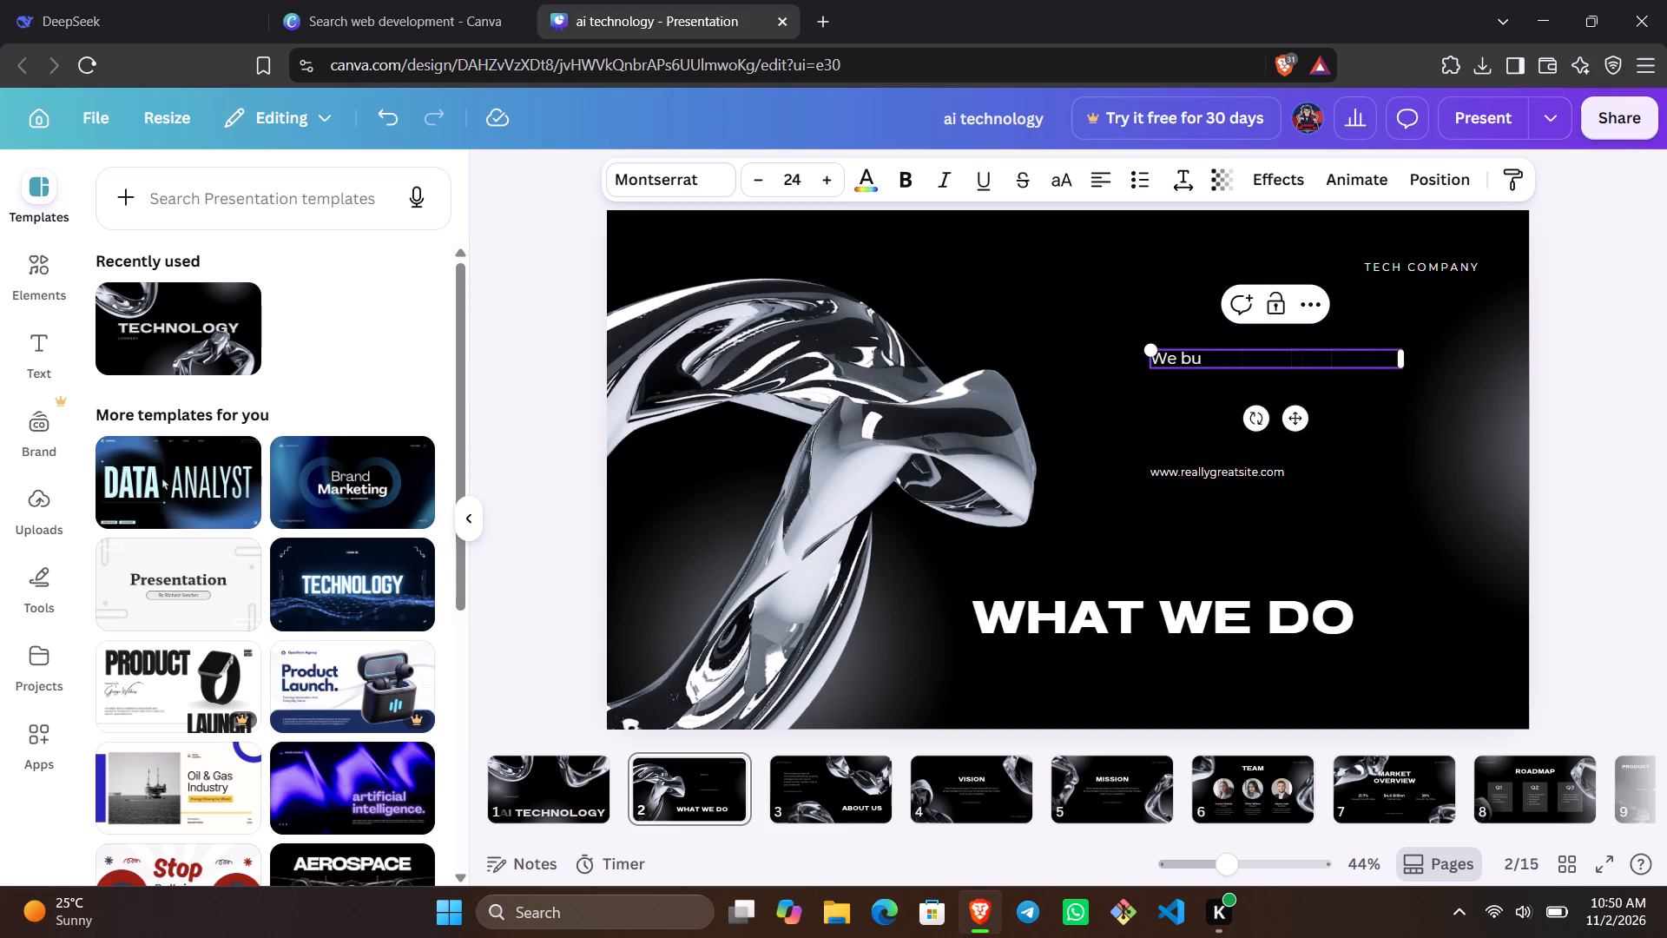
key("BackSpace")
key("BackSpace")
key("BackSpace")
key("BackSpace")
key("BackSpace")
Write "i build model that can predict deciease of paddy crop" as the description on the WHAT WE DO slide.
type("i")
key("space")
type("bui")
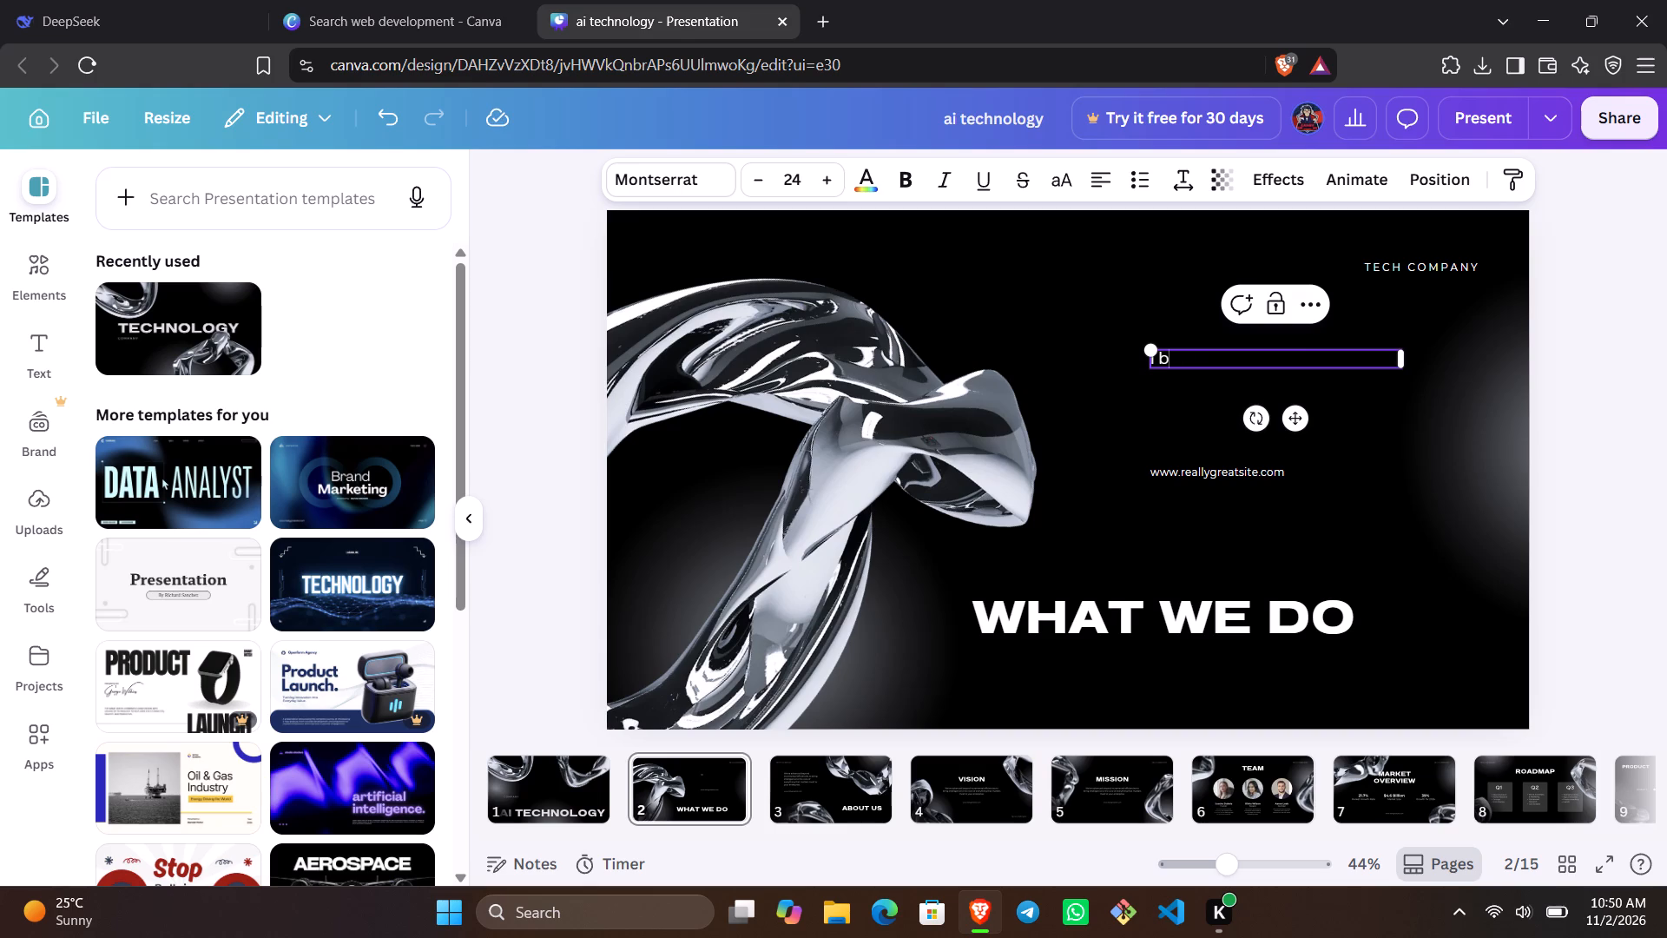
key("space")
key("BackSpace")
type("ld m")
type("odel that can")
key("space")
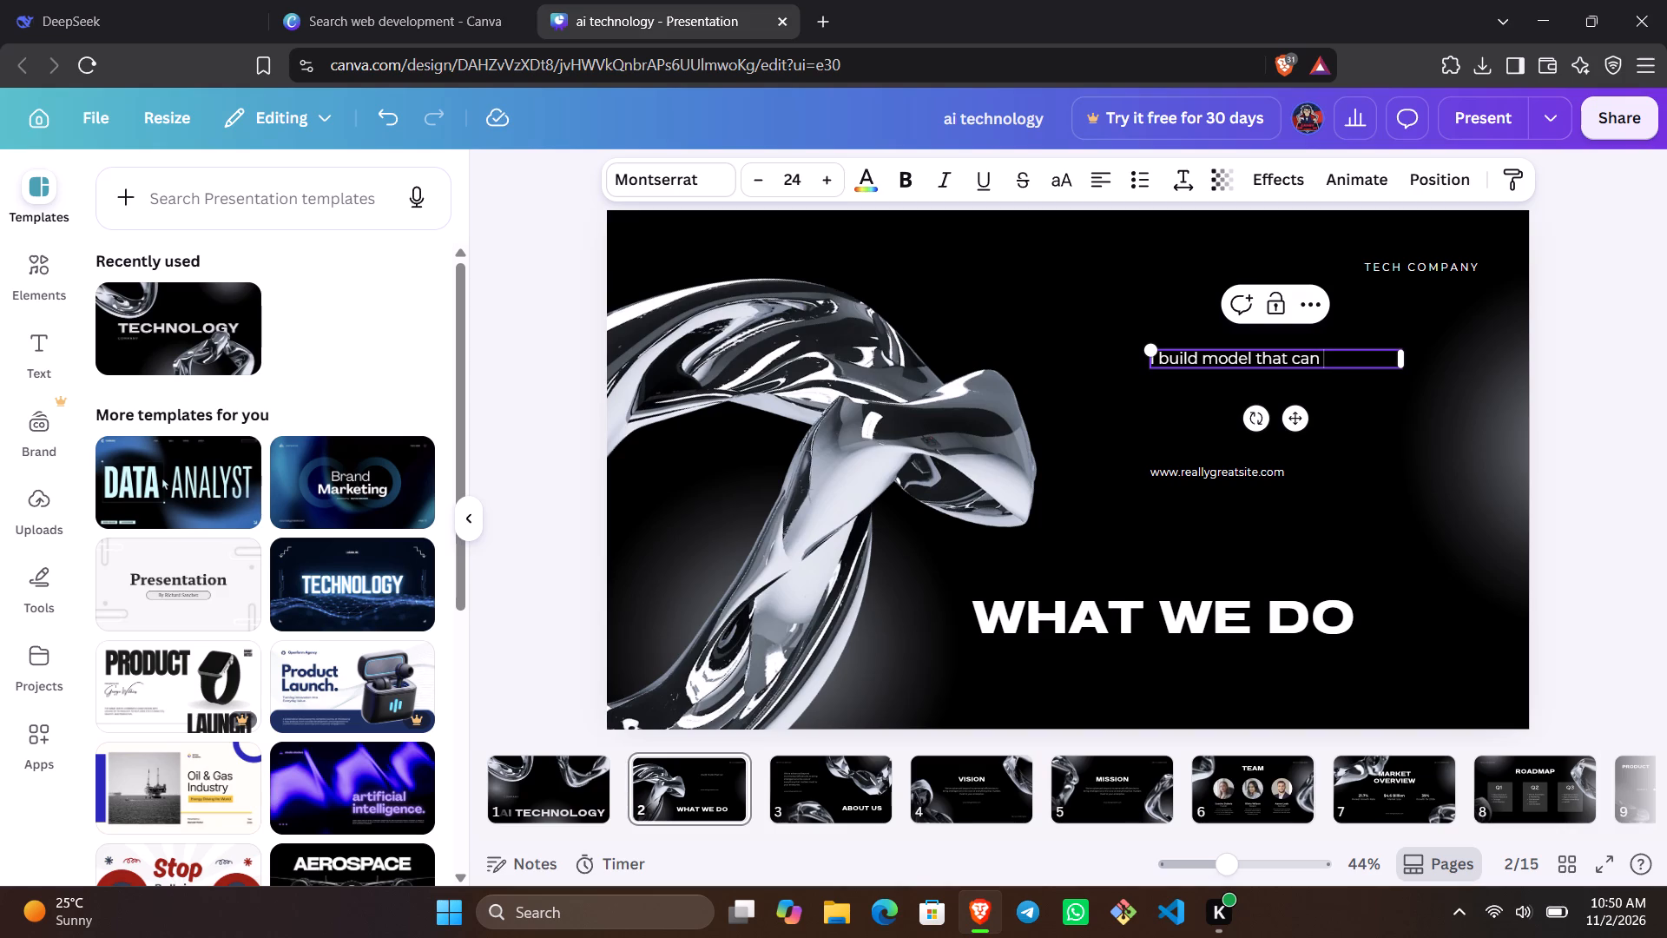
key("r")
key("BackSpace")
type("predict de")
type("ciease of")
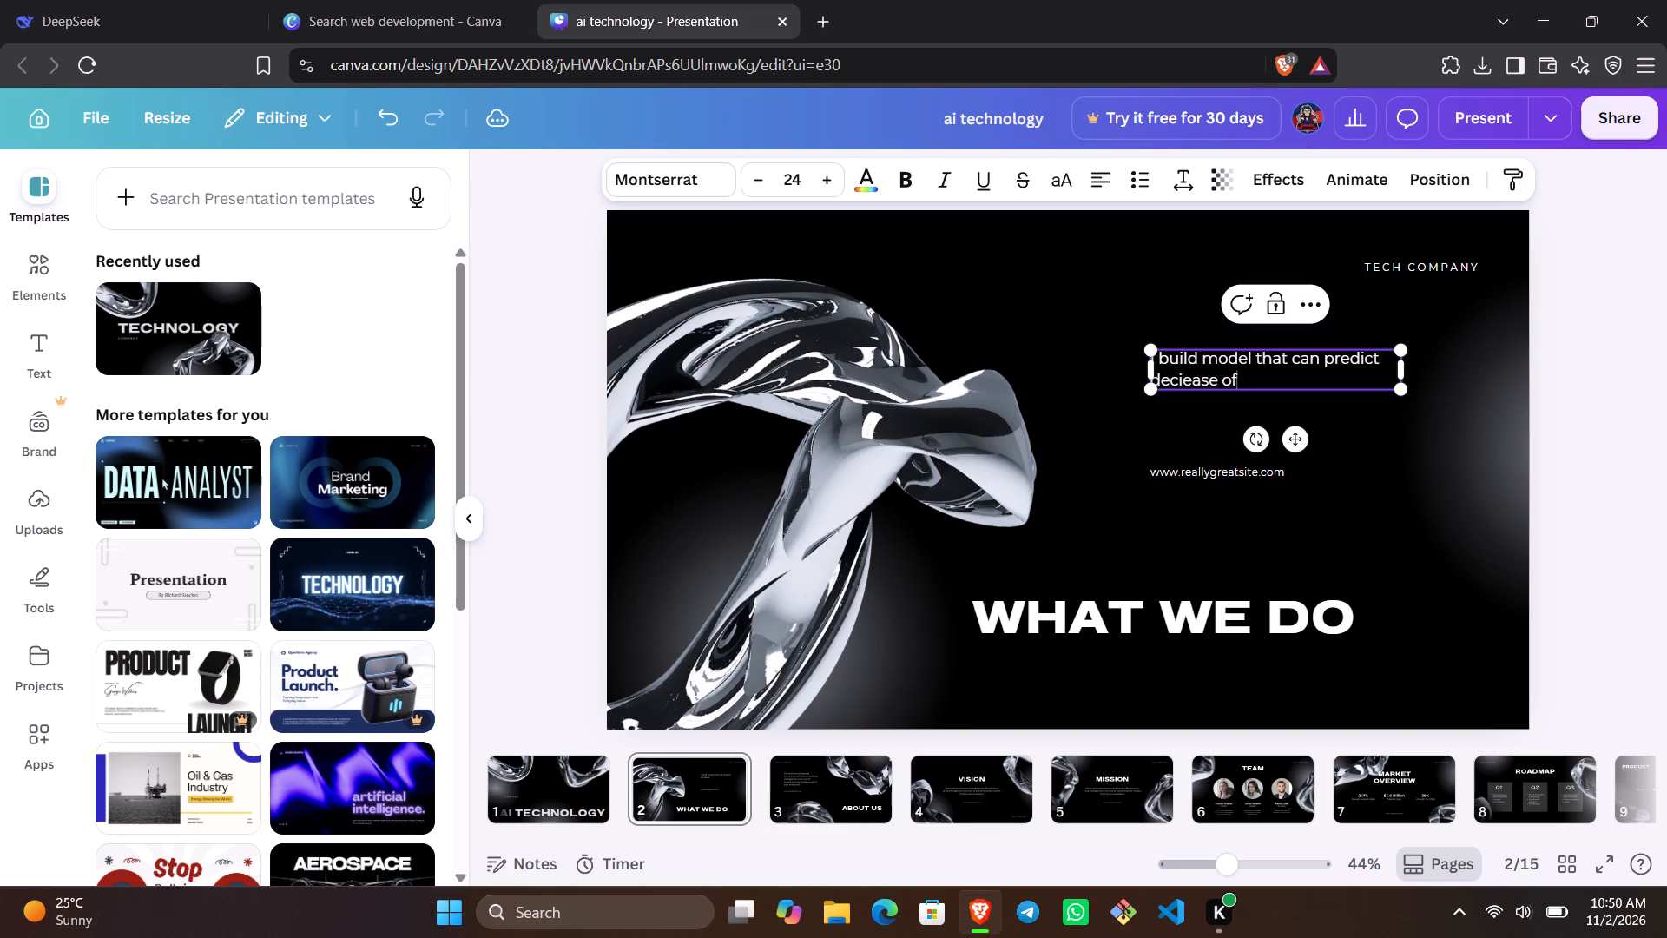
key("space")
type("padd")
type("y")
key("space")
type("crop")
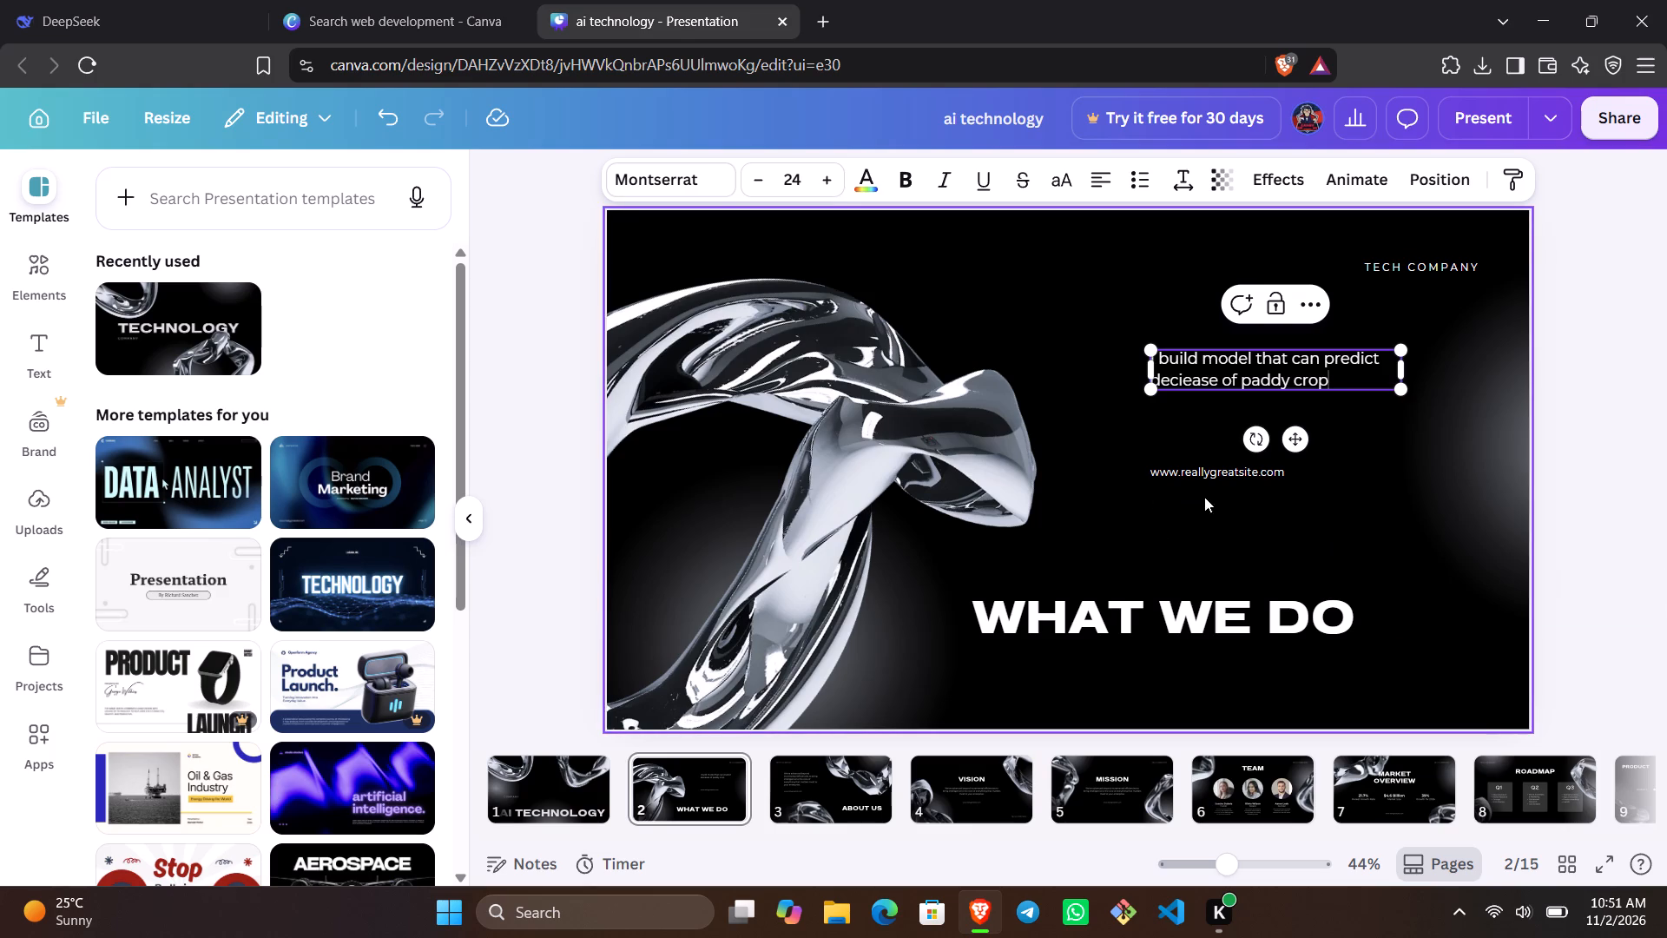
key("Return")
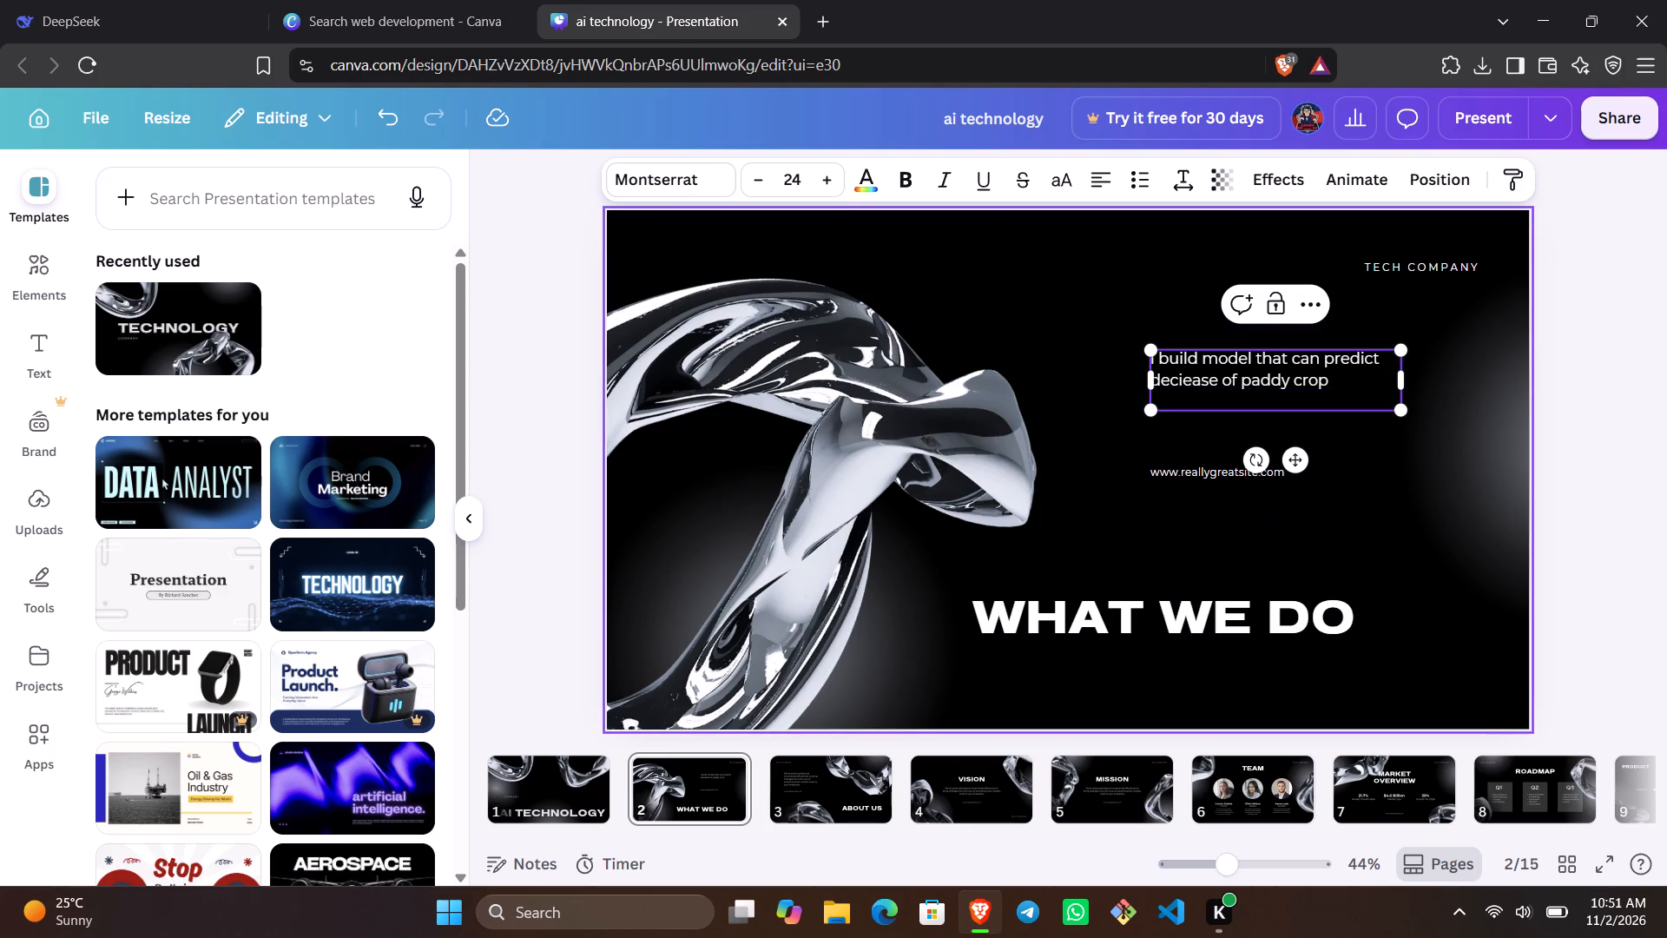
left_click_drag(1181, 472, 1198, 476)
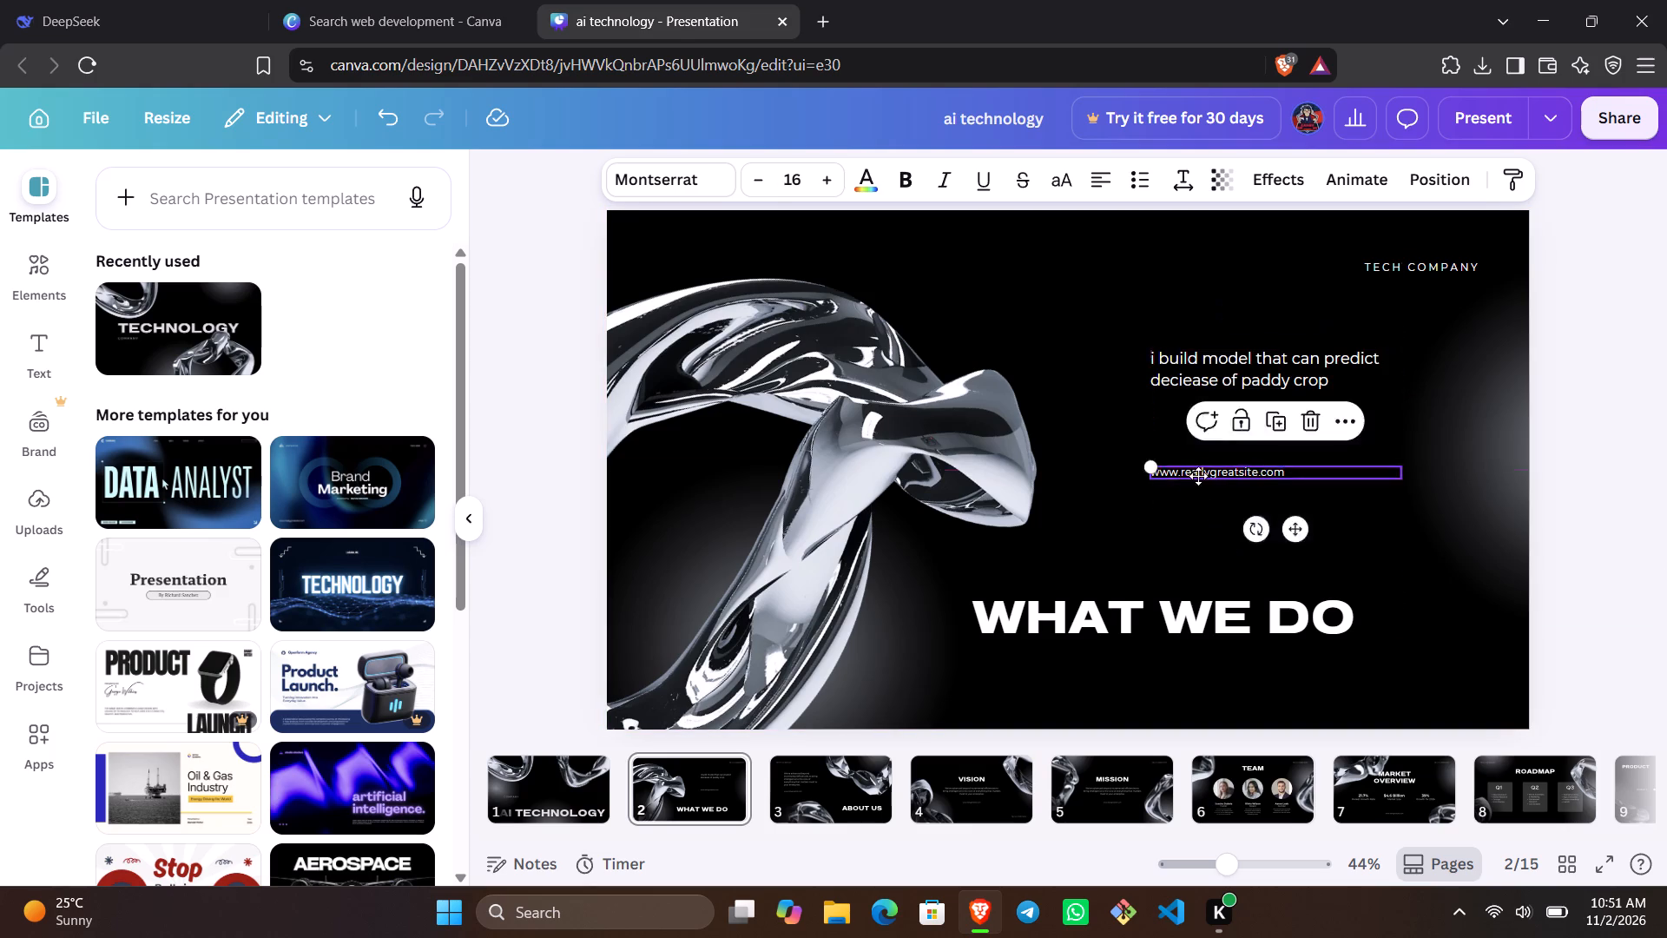
left_click_drag(1198, 476, 1233, 477)
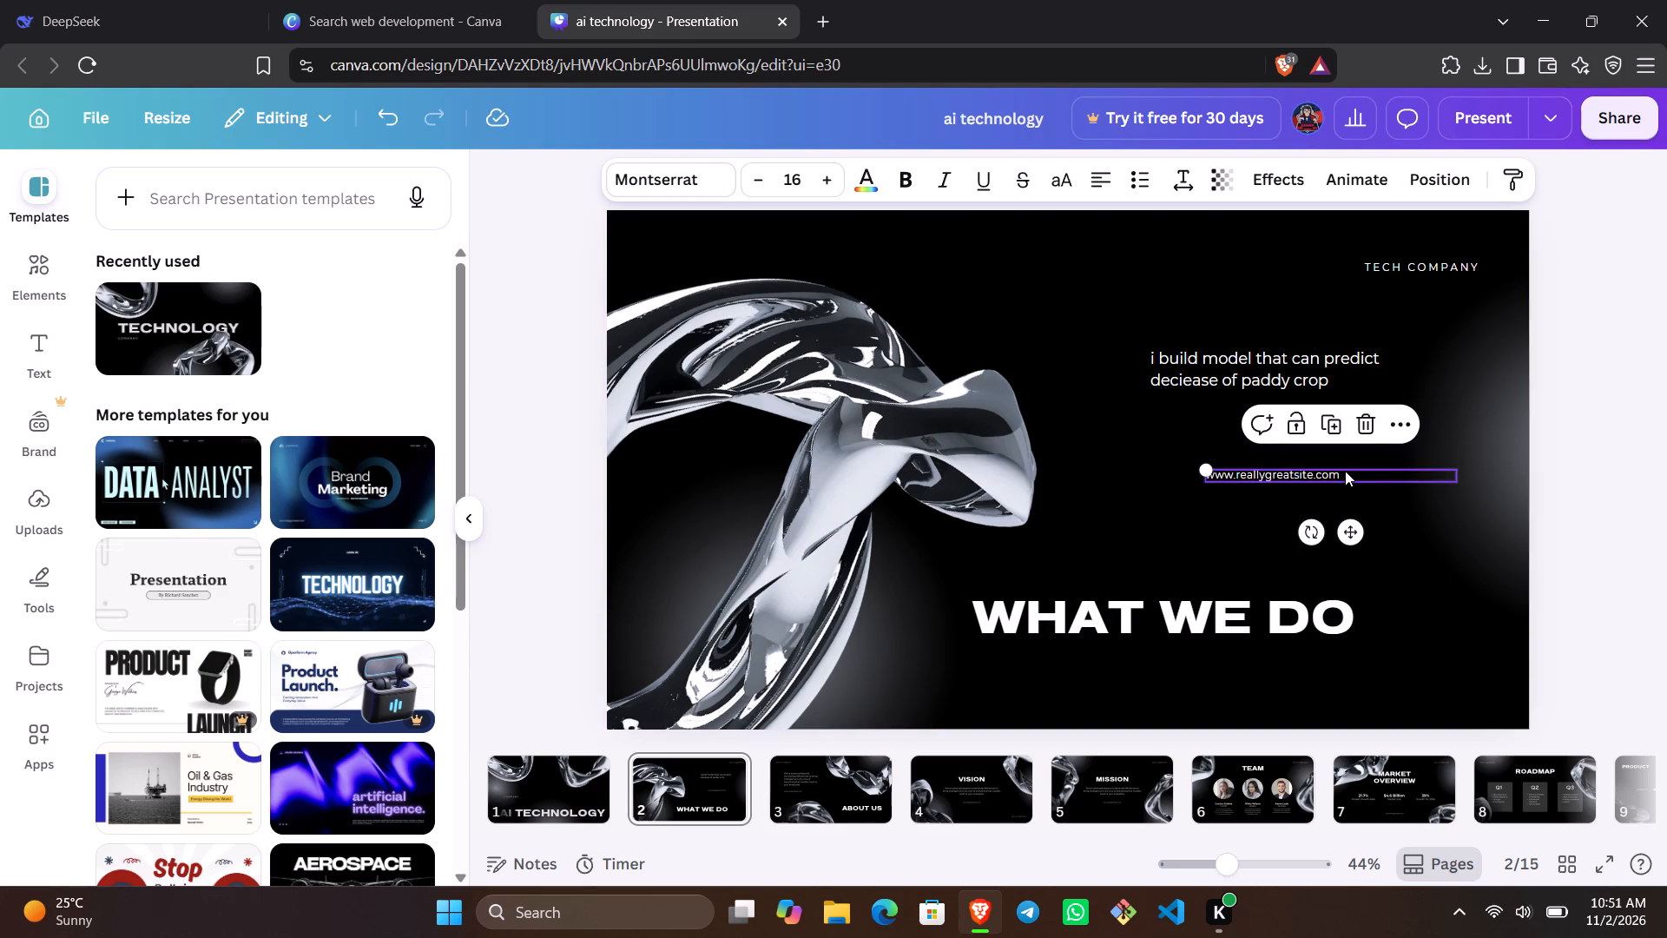
left_click(1346, 471)
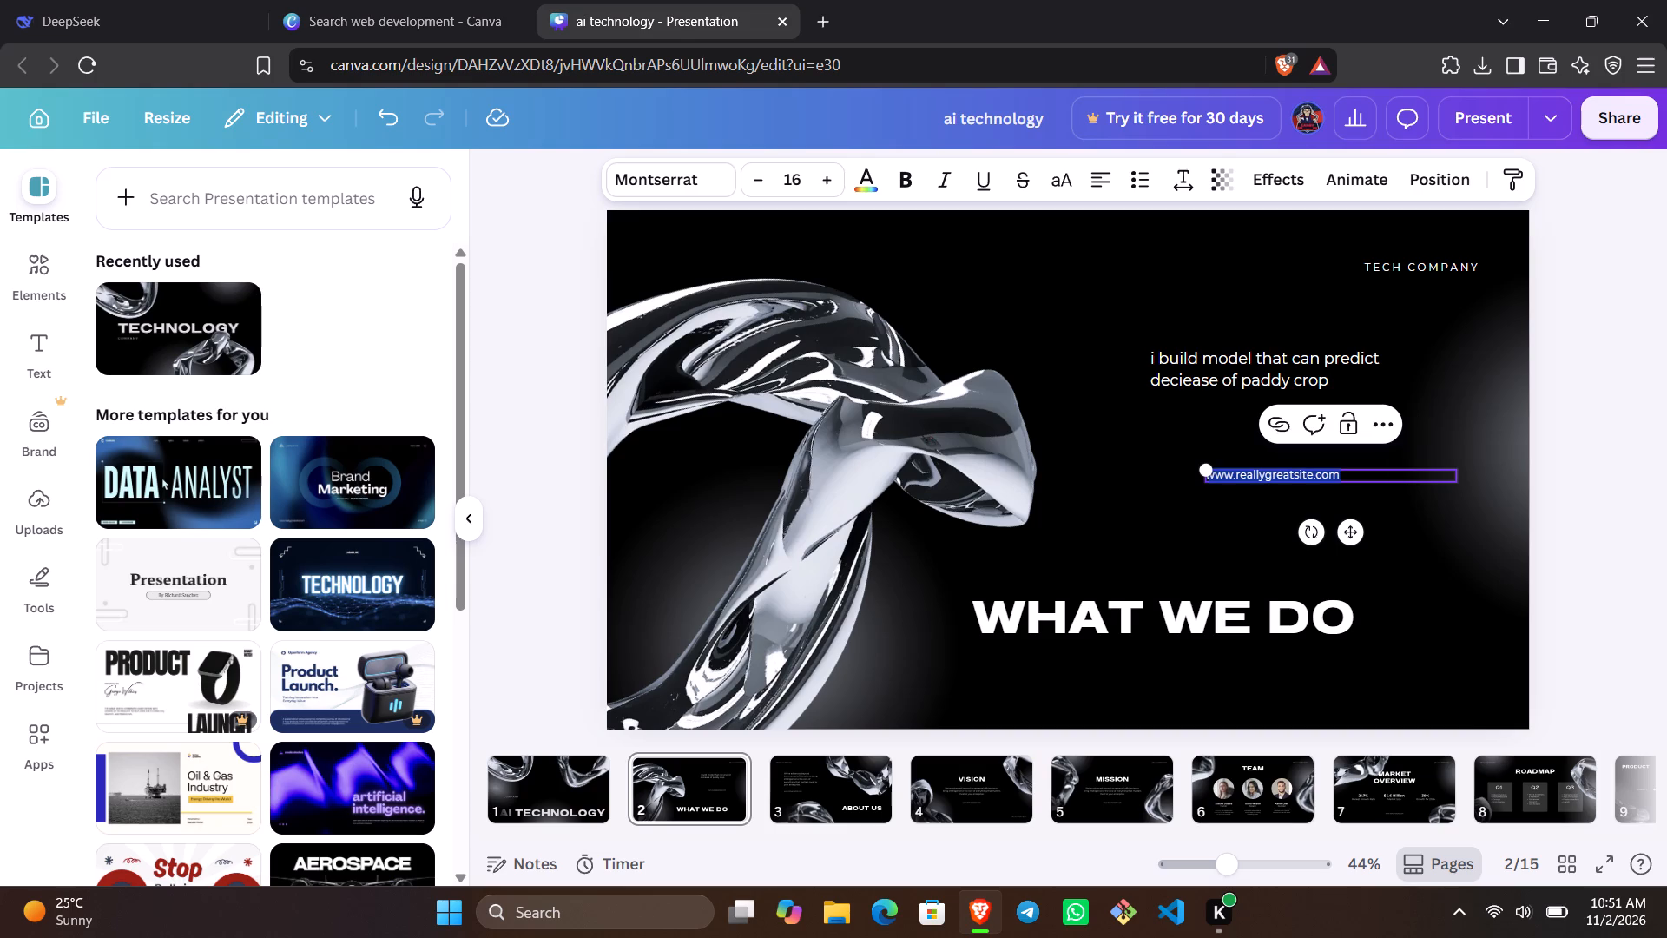
left_click(1350, 471)
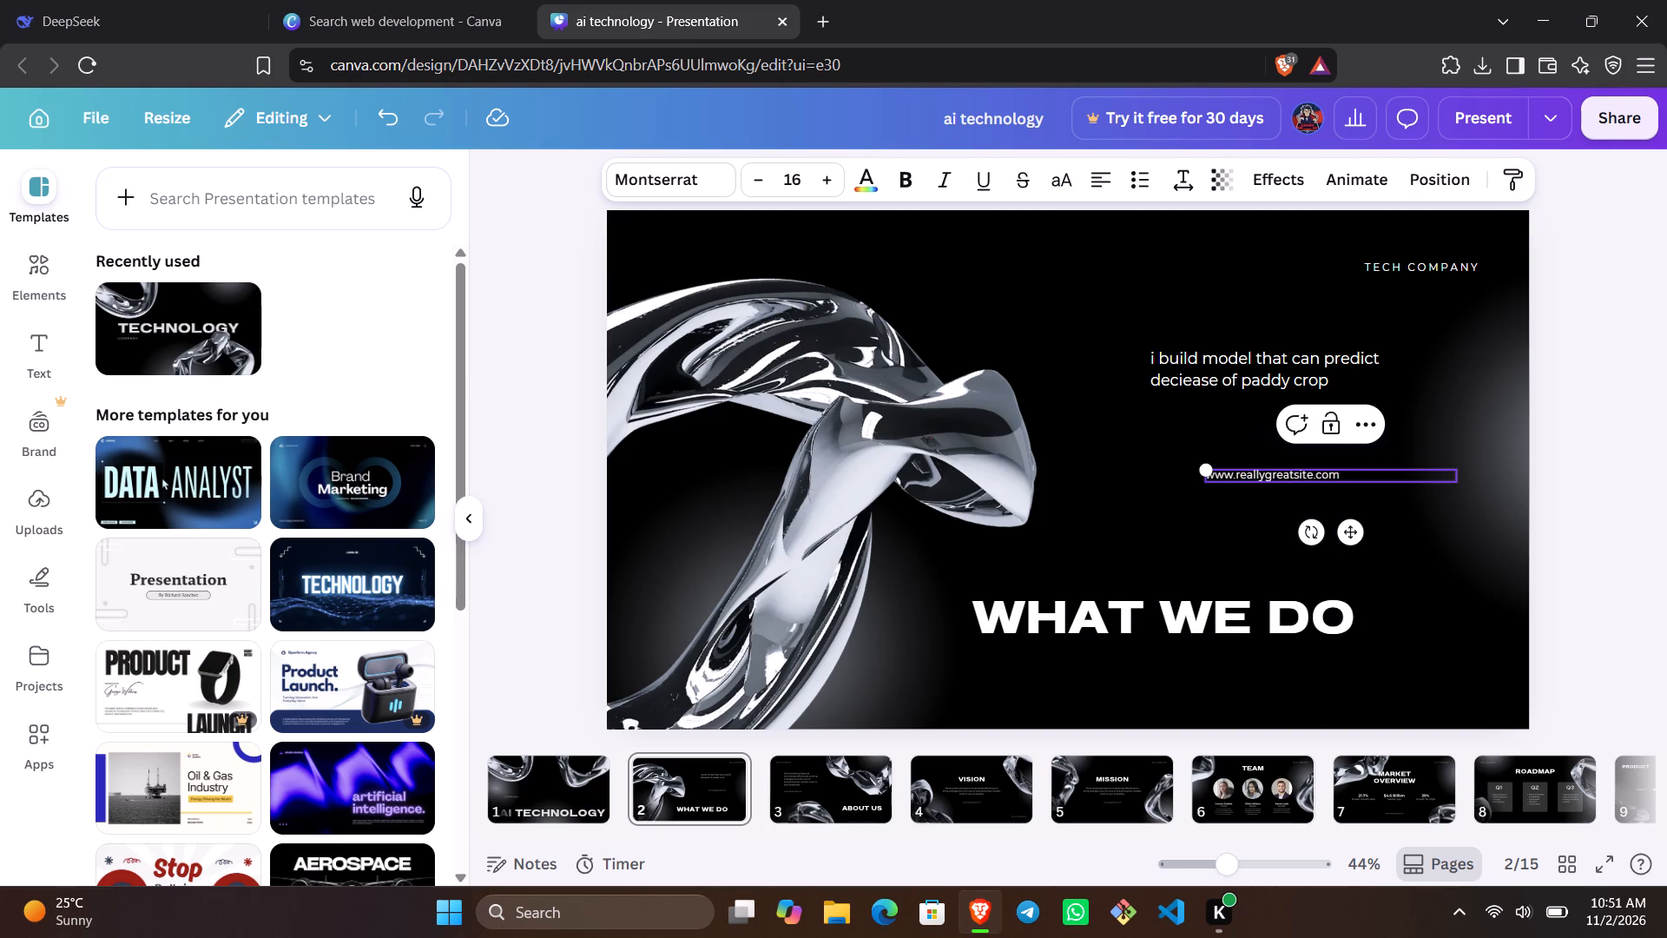
key("BackSpace")
key("BackSpace")
key("BackSpace")
key("BackSpace")
key("BackSpace")
key("BackSpace")
key("BackSpace")
key("BackSpace")
key("BackSpace")
key("BackSpace")
key("BackSpace")
key("BackSpace")
key("BackSpace")
key("BackSpace")
key("BackSpace")
key("BackSpace")
key("BackSpace")
key("BackSpace")
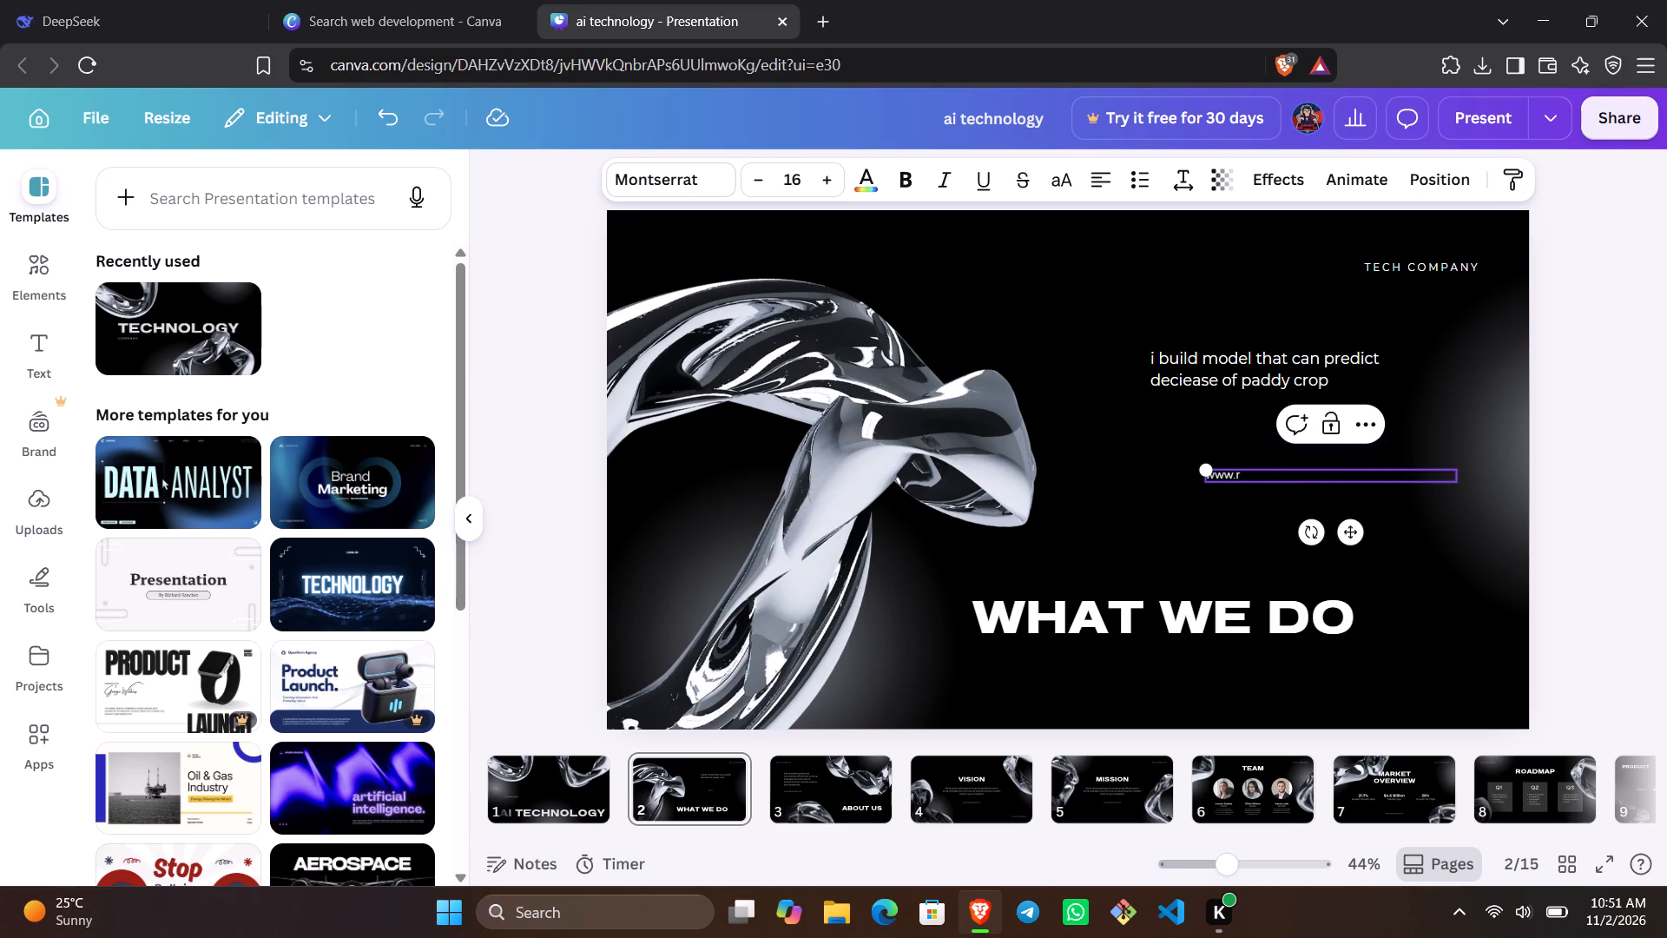
key("BackSpace")
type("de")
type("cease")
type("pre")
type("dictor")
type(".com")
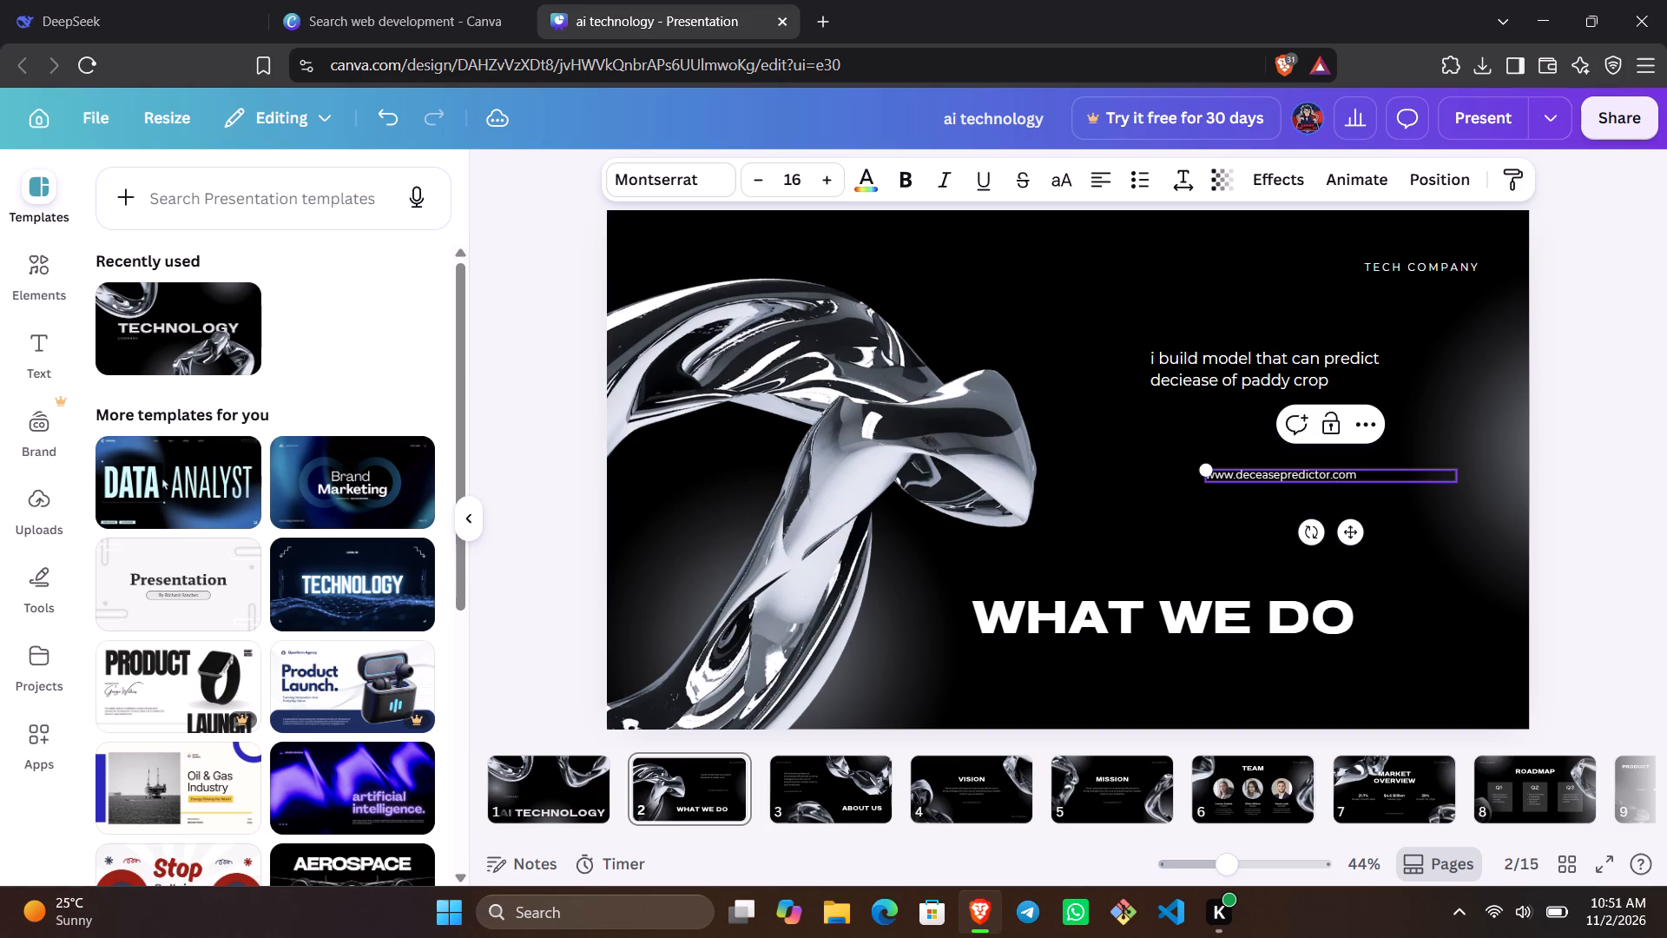
Nudge the WHAT WE DO title slightly up and right, and shift the metallic ring shape toward the slide's lower-left corner.
left_click(1262, 595)
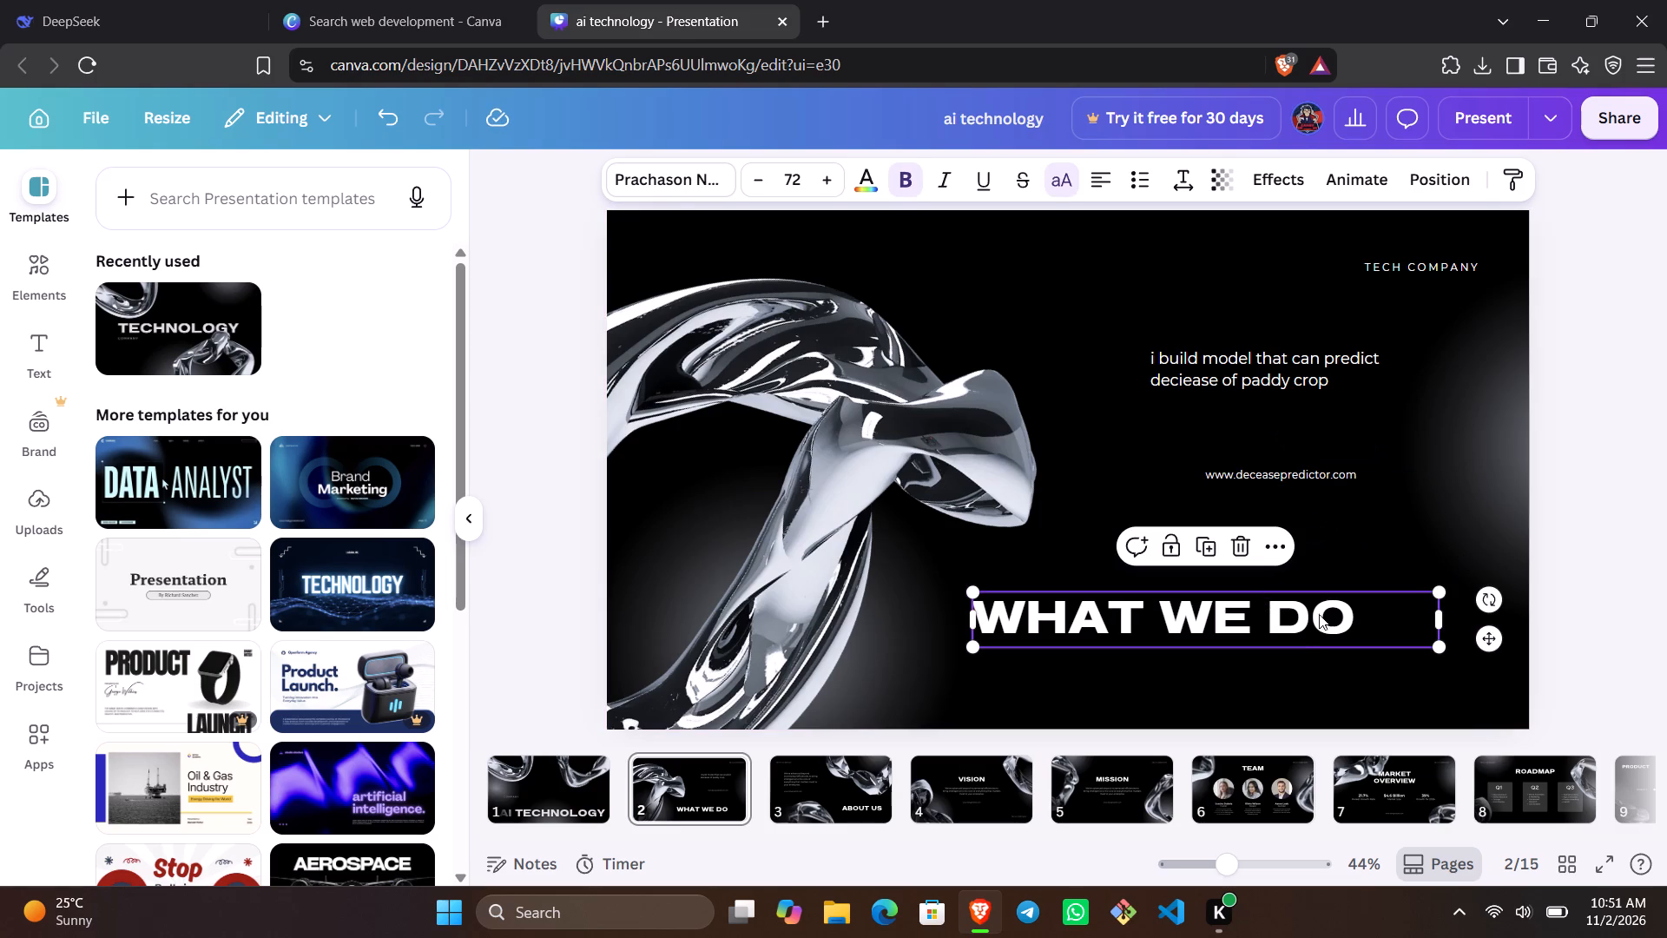
left_click_drag(1324, 617, 1340, 591)
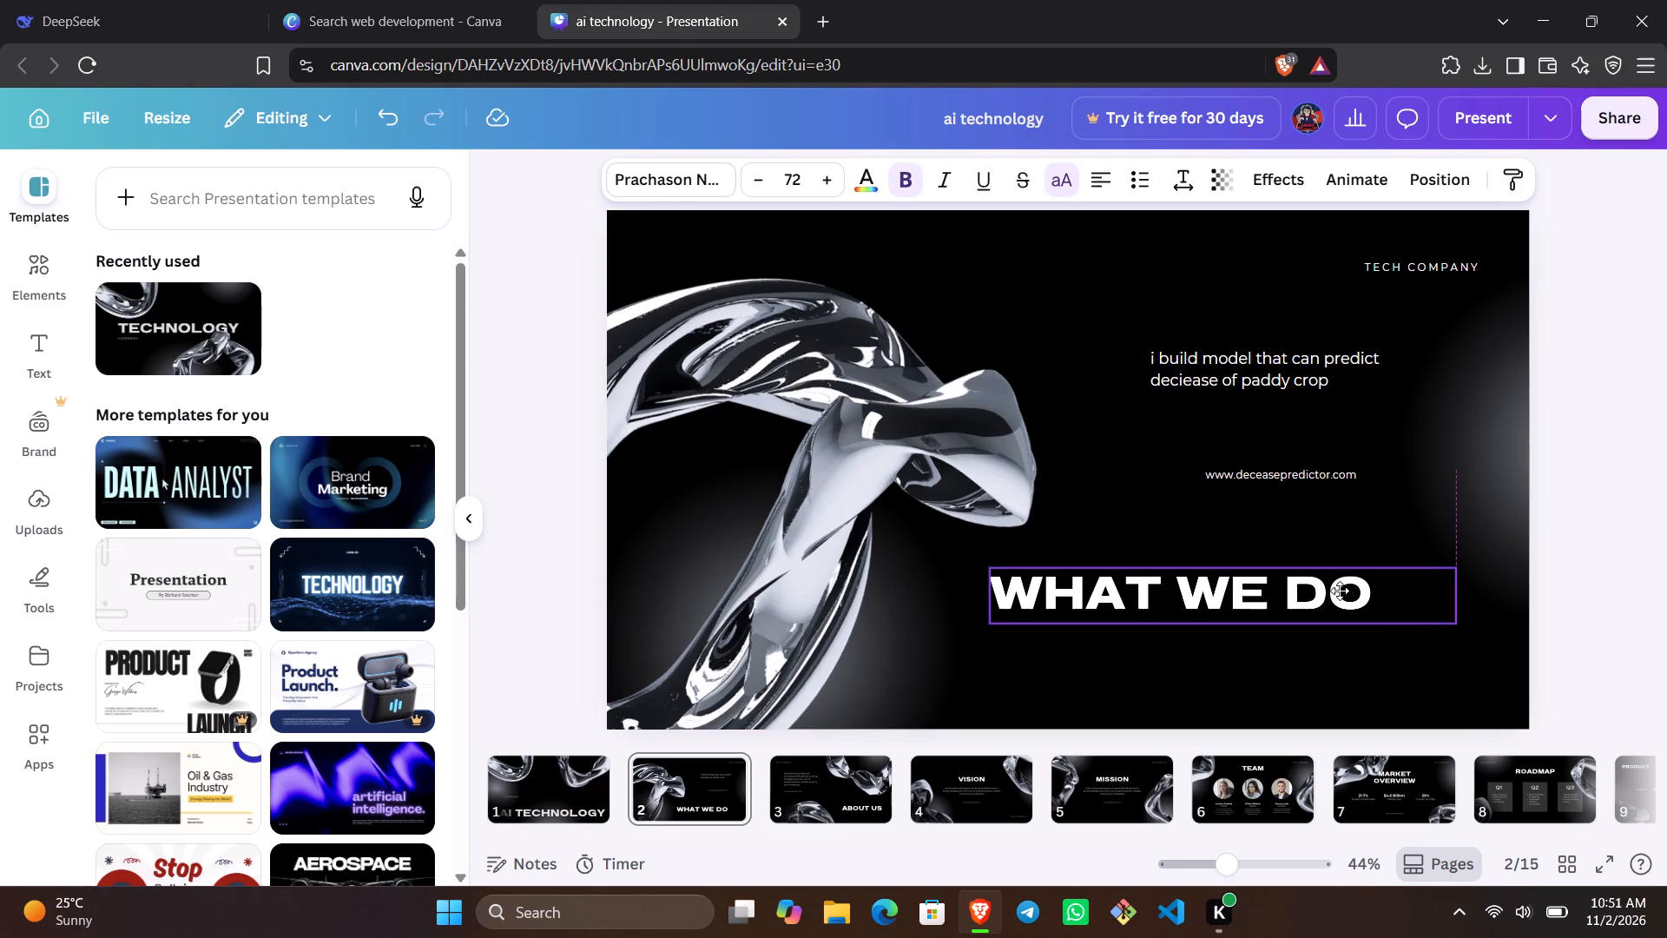
left_click_drag(1340, 591, 1350, 584)
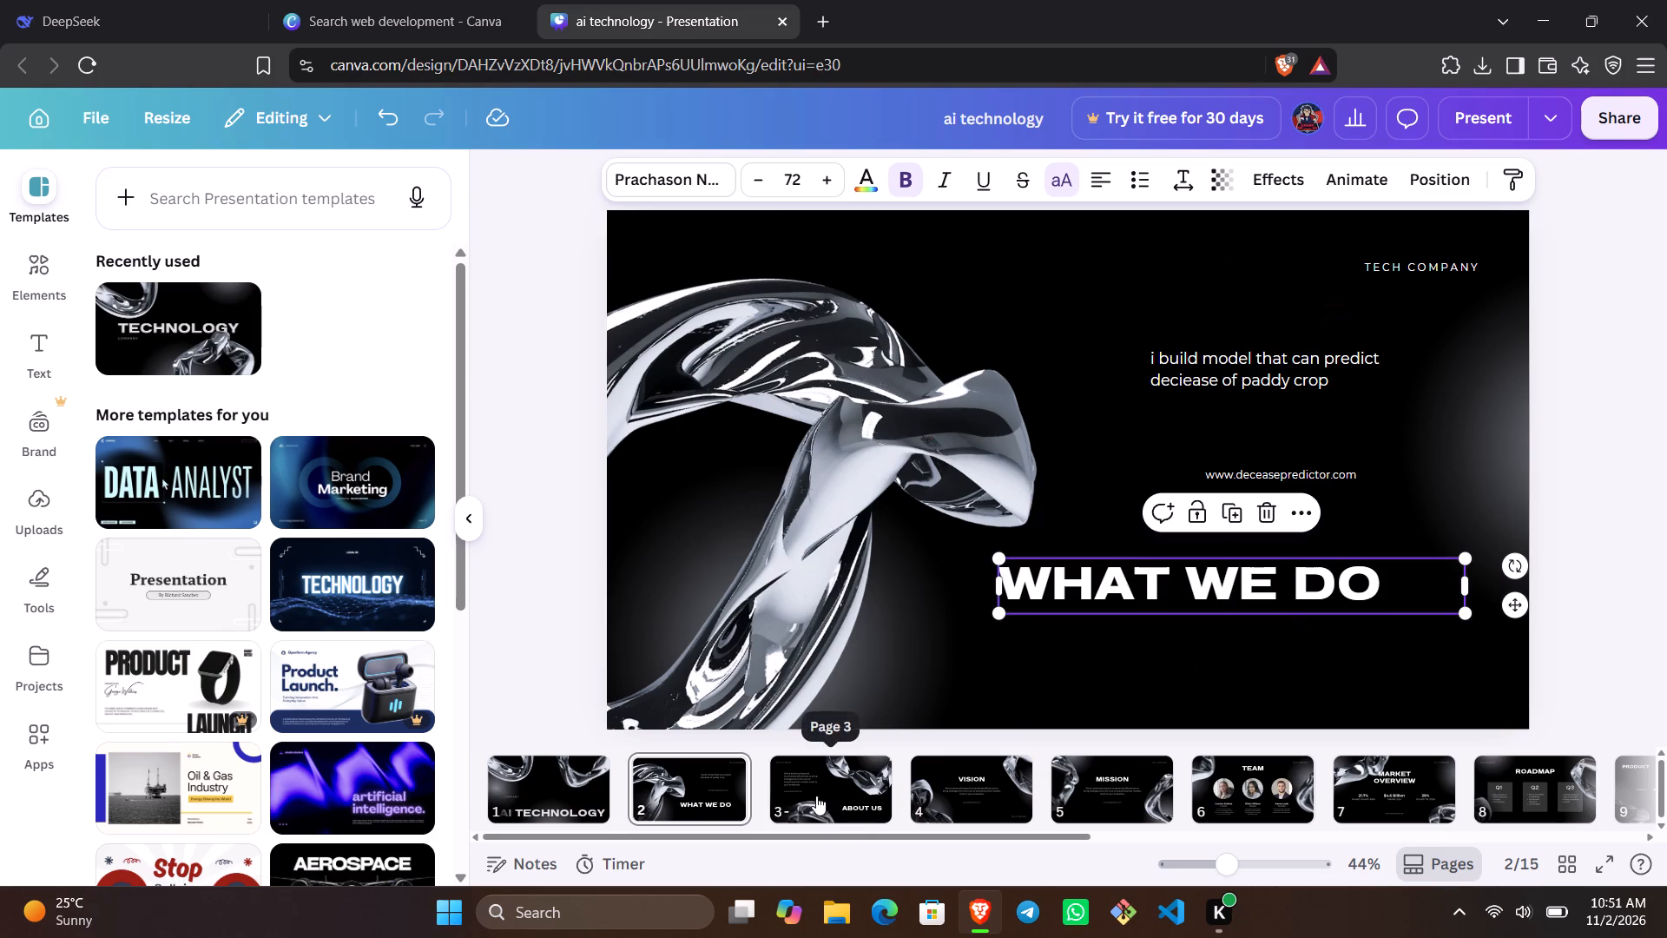
left_click_drag(801, 584, 837, 622)
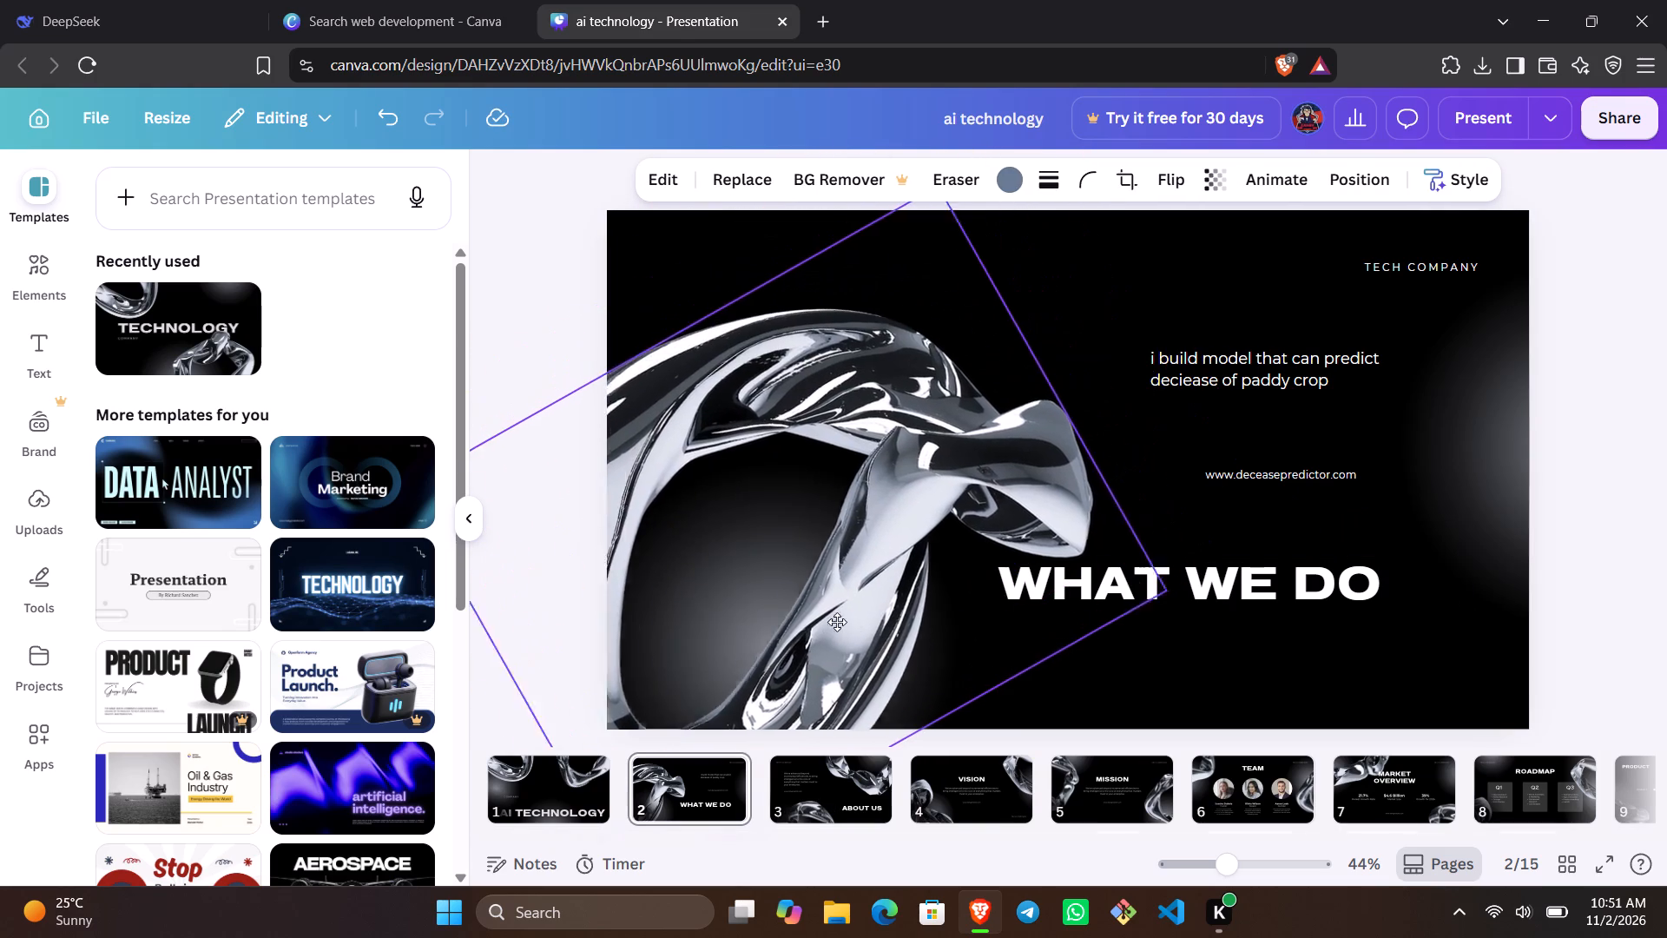
left_click_drag(837, 622, 706, 686)
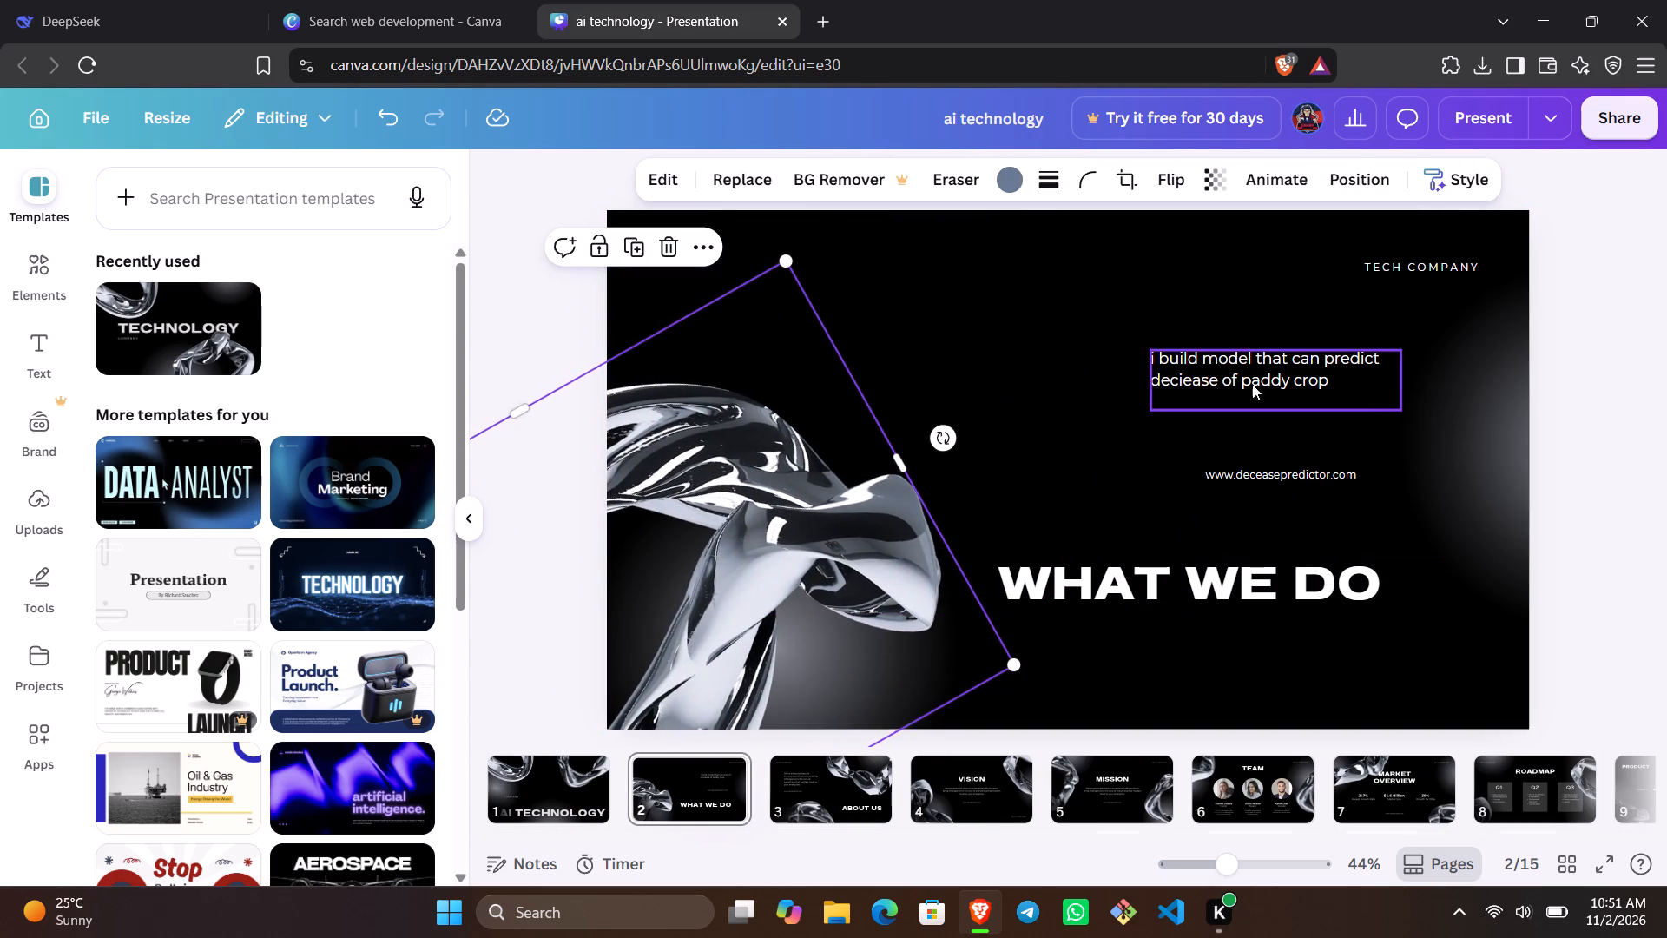
Shift the description paragraph left toward the slide's centre and move the website address down to the slide's bottom edge.
left_click_drag(1257, 361, 1166, 350)
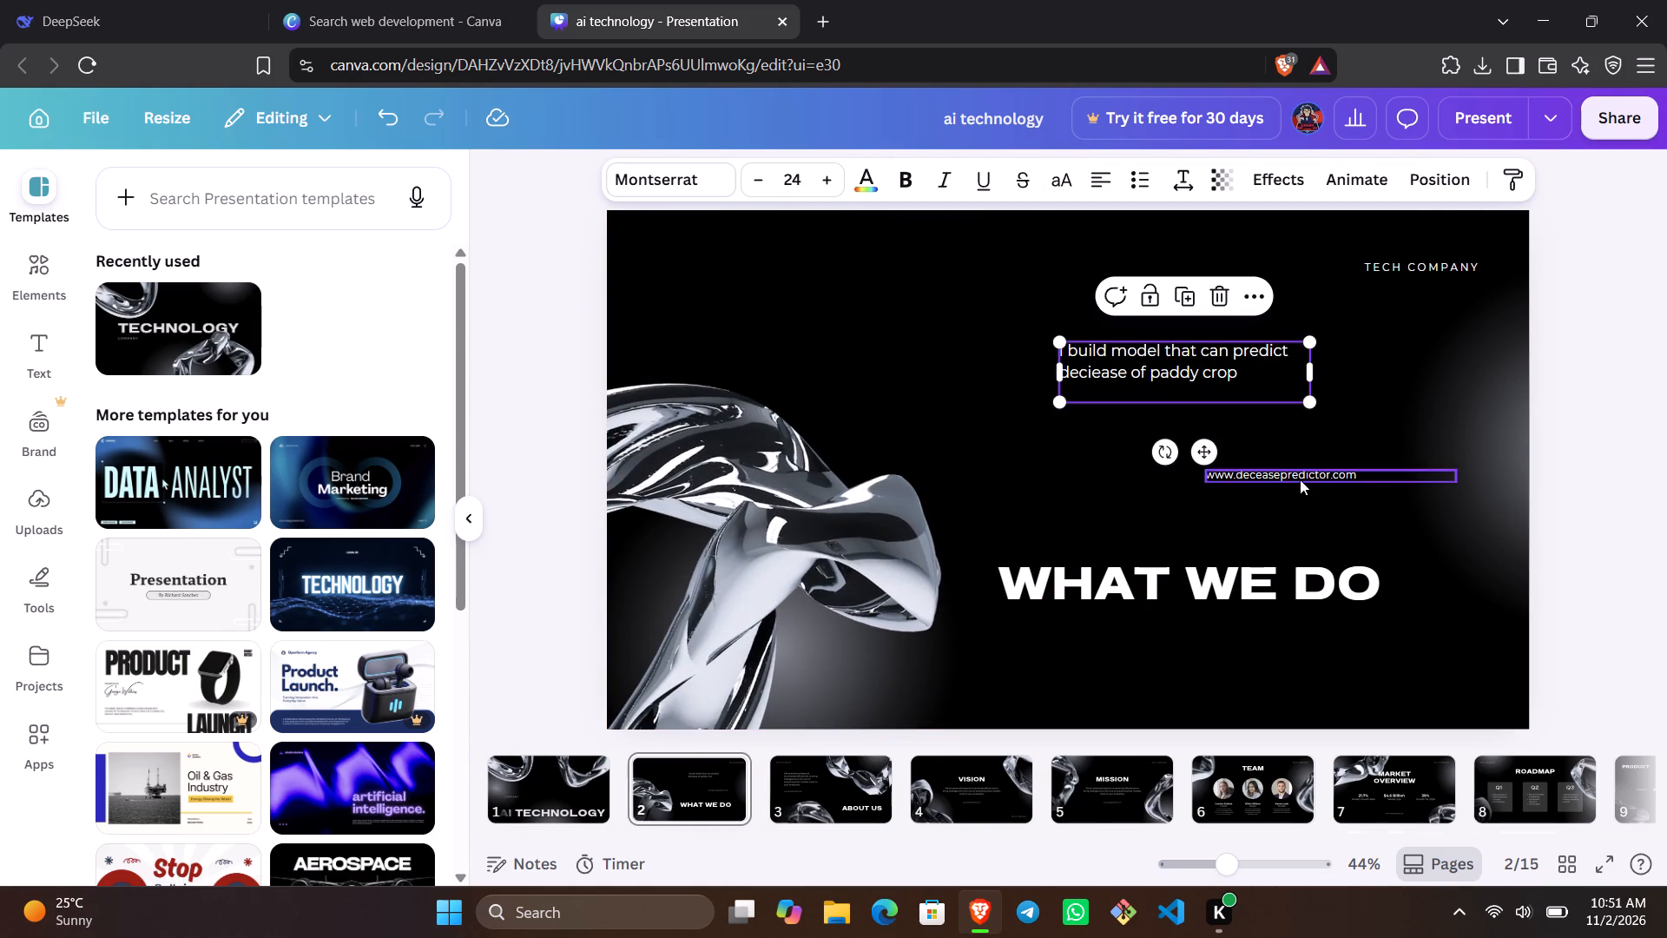
left_click_drag(1299, 480, 1160, 485)
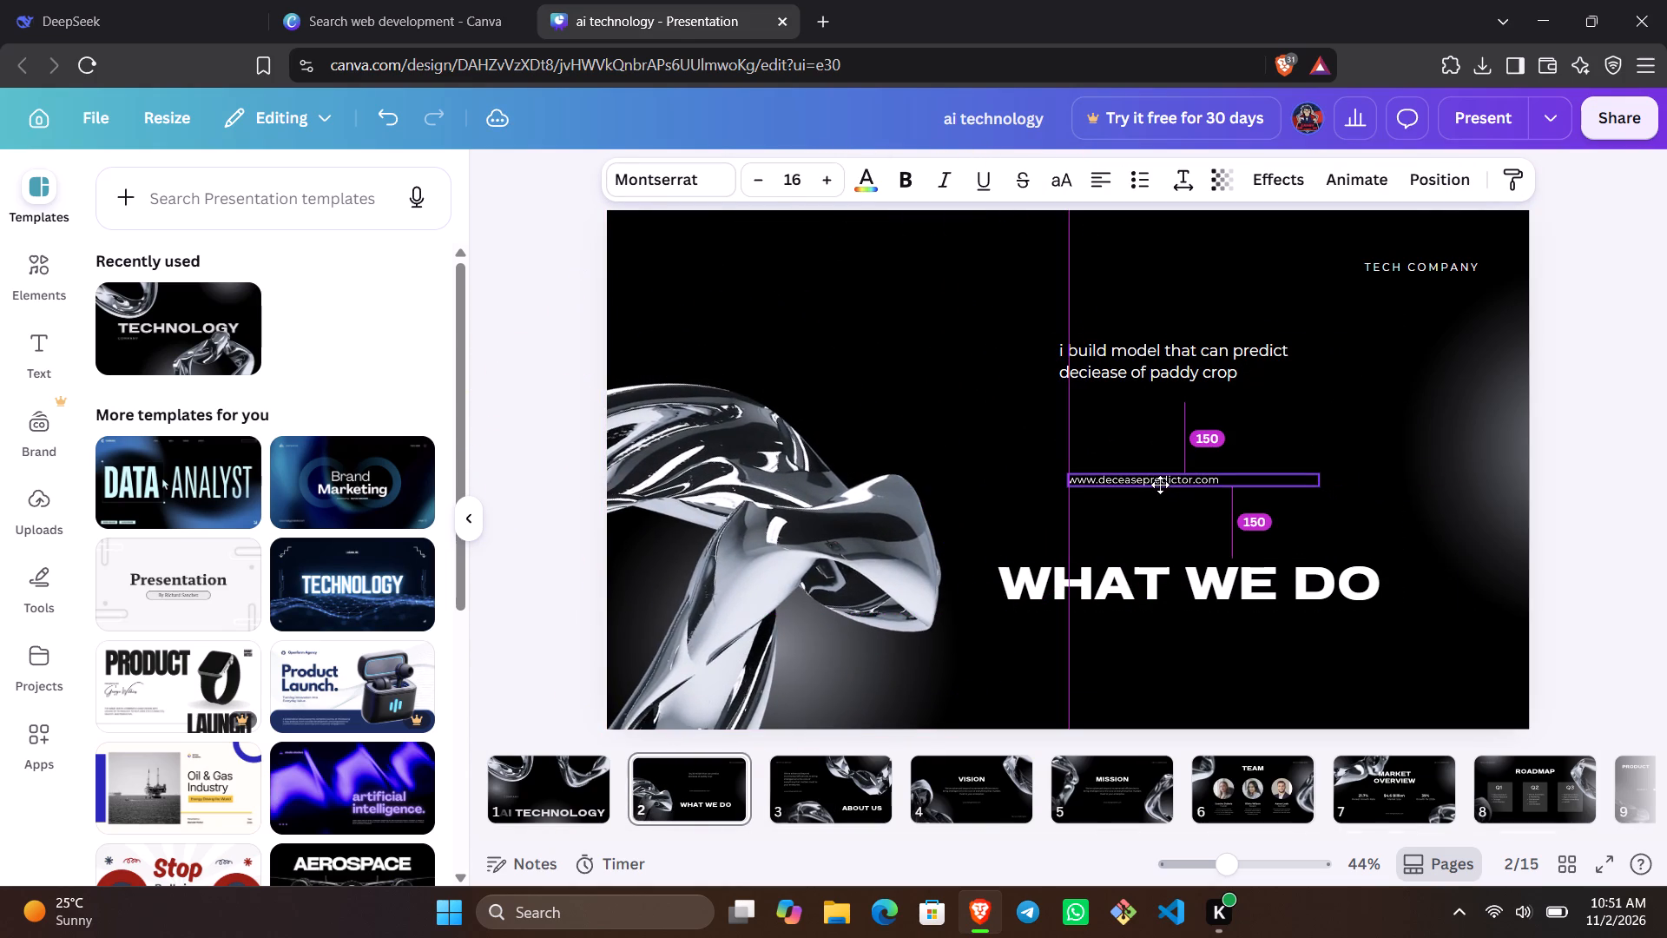
left_click_drag(1160, 485, 1132, 710)
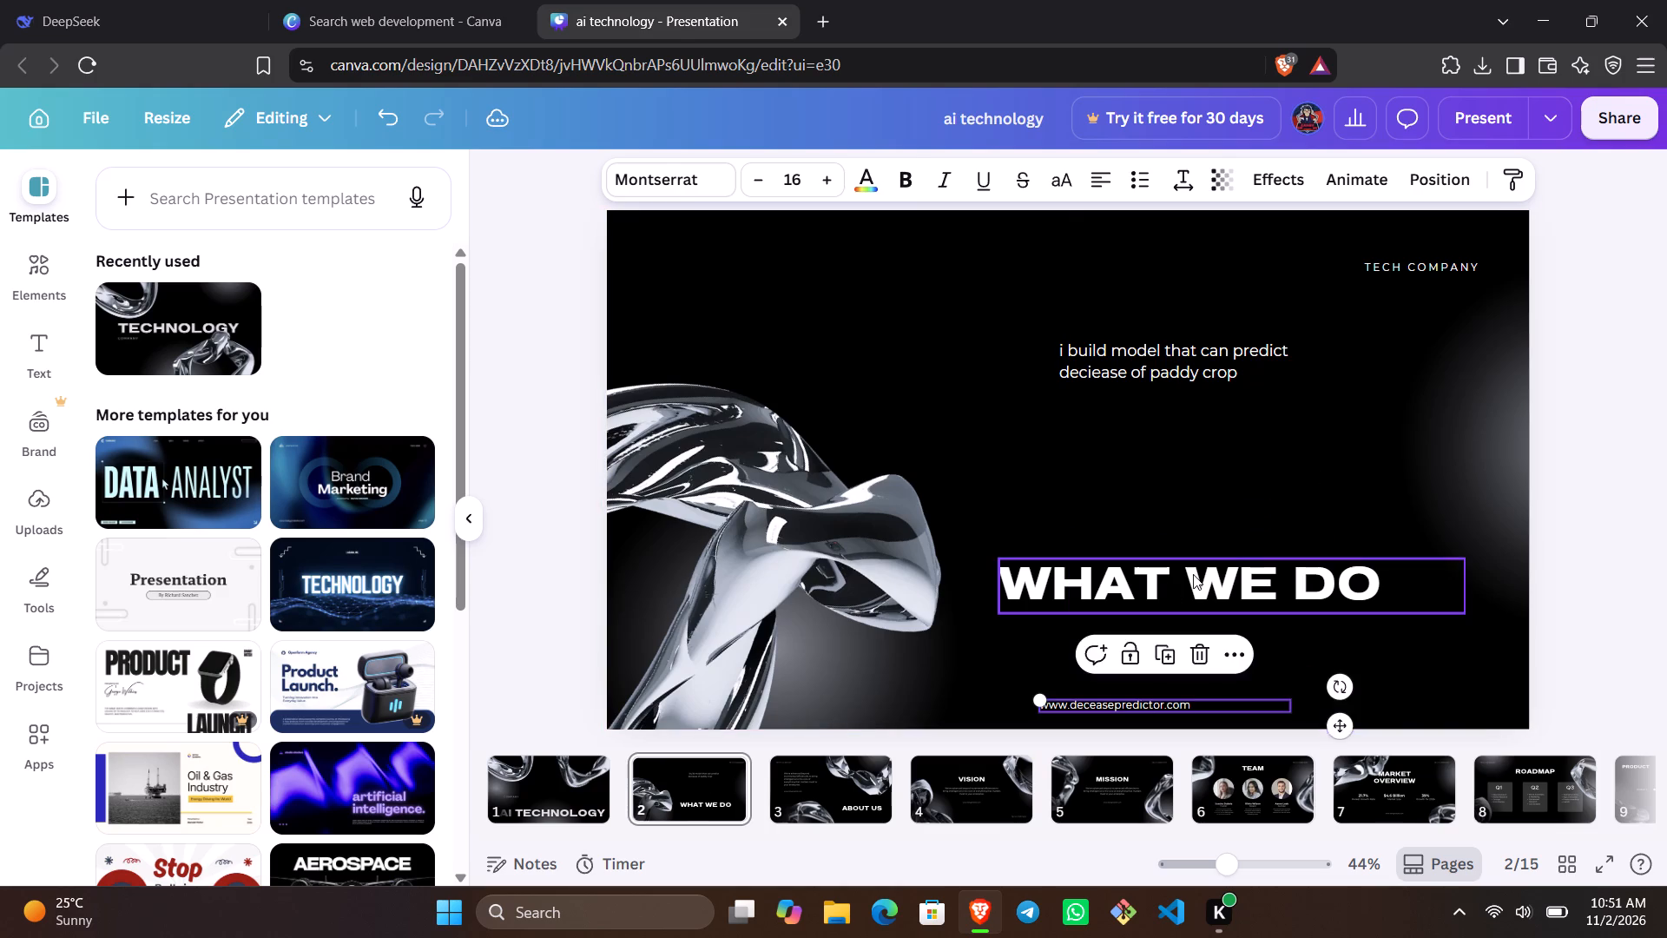
Move the WHAT WE DO title up to the middle of the slide, just below the description.
left_click_drag(1193, 570, 1202, 441)
On the ABOUT US slide, move the description paragraph up closer to the TECH COMPANY label.
left_click(798, 788)
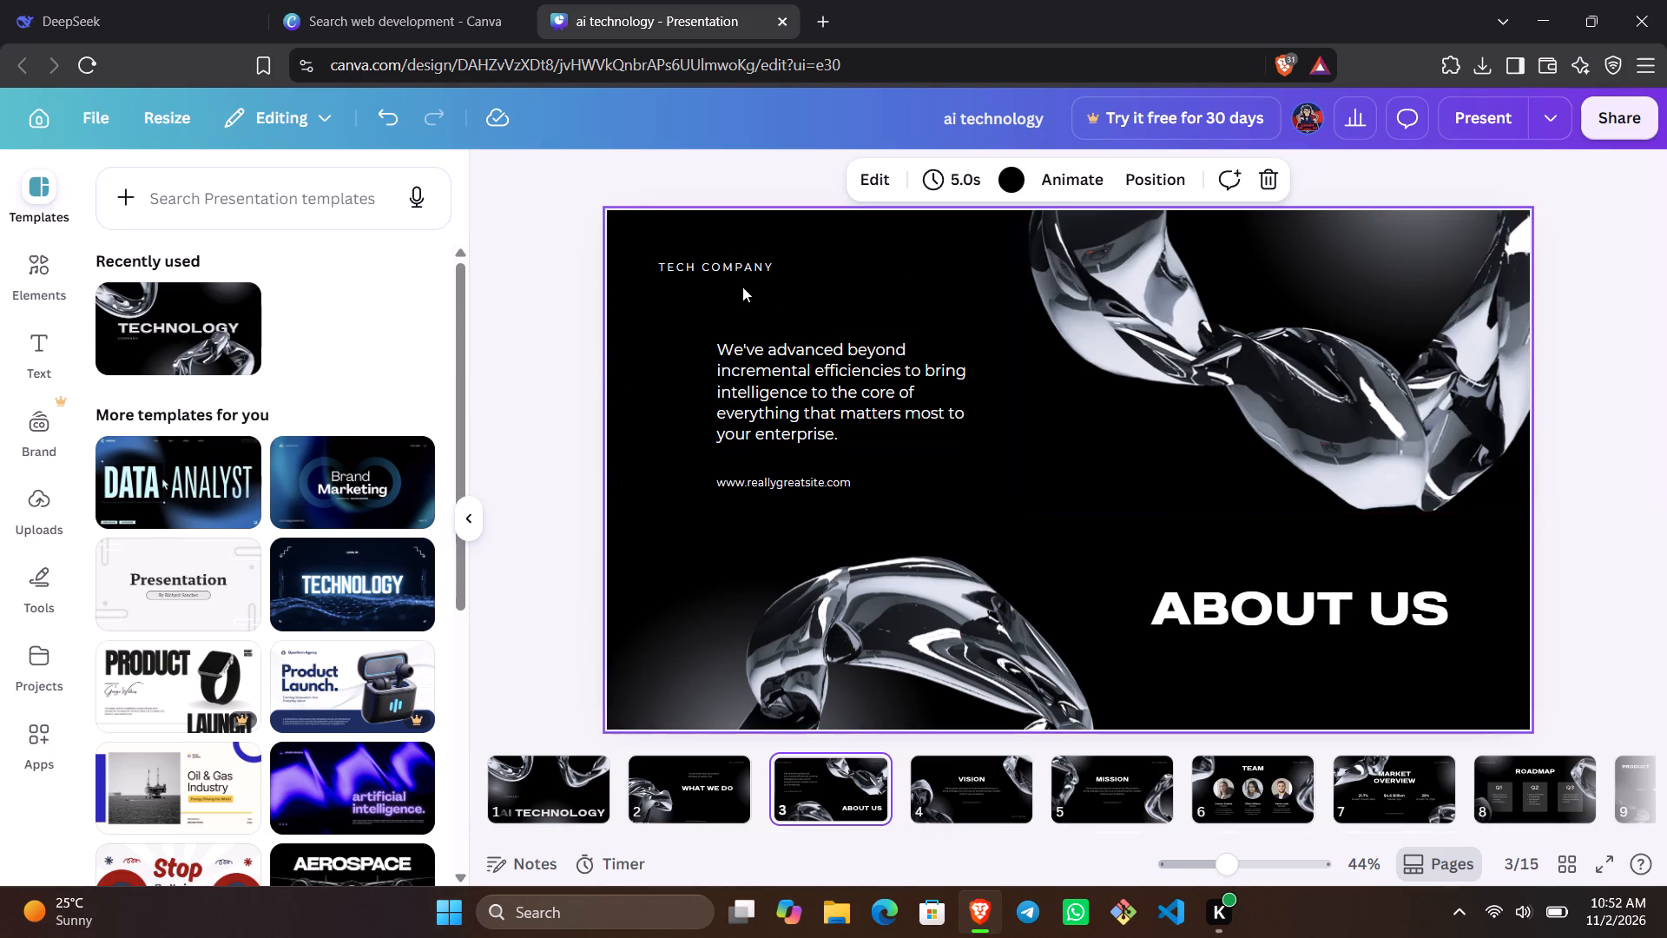
left_click(721, 277)
left_click(721, 260)
left_click(727, 263)
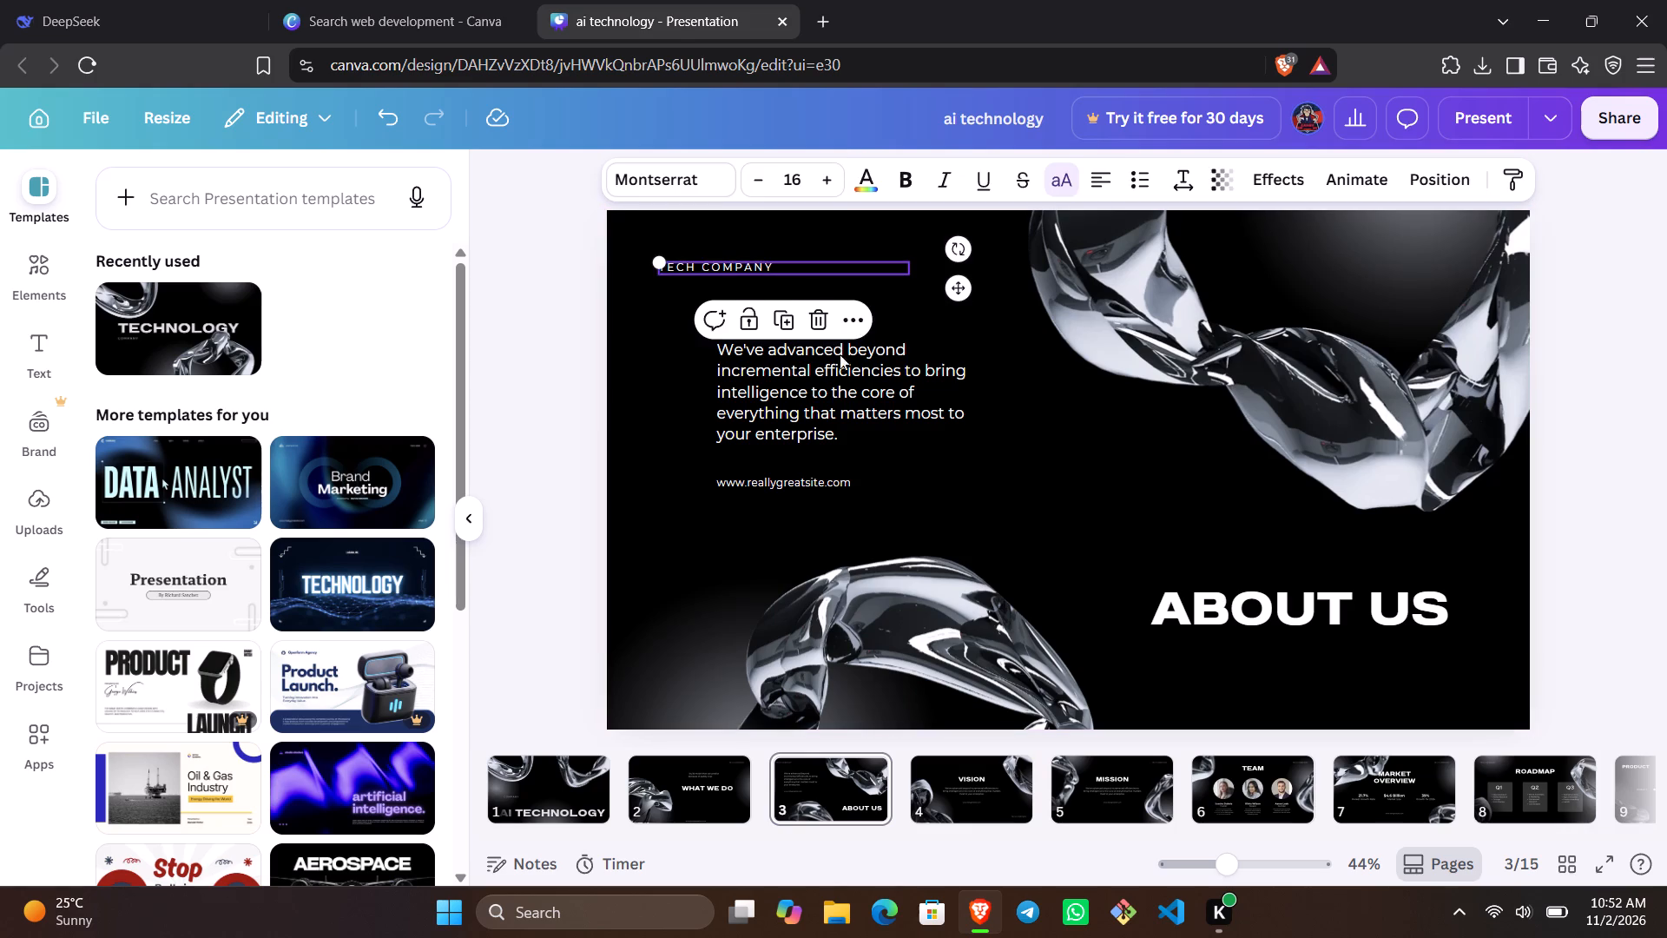
left_click_drag(853, 384, 853, 337)
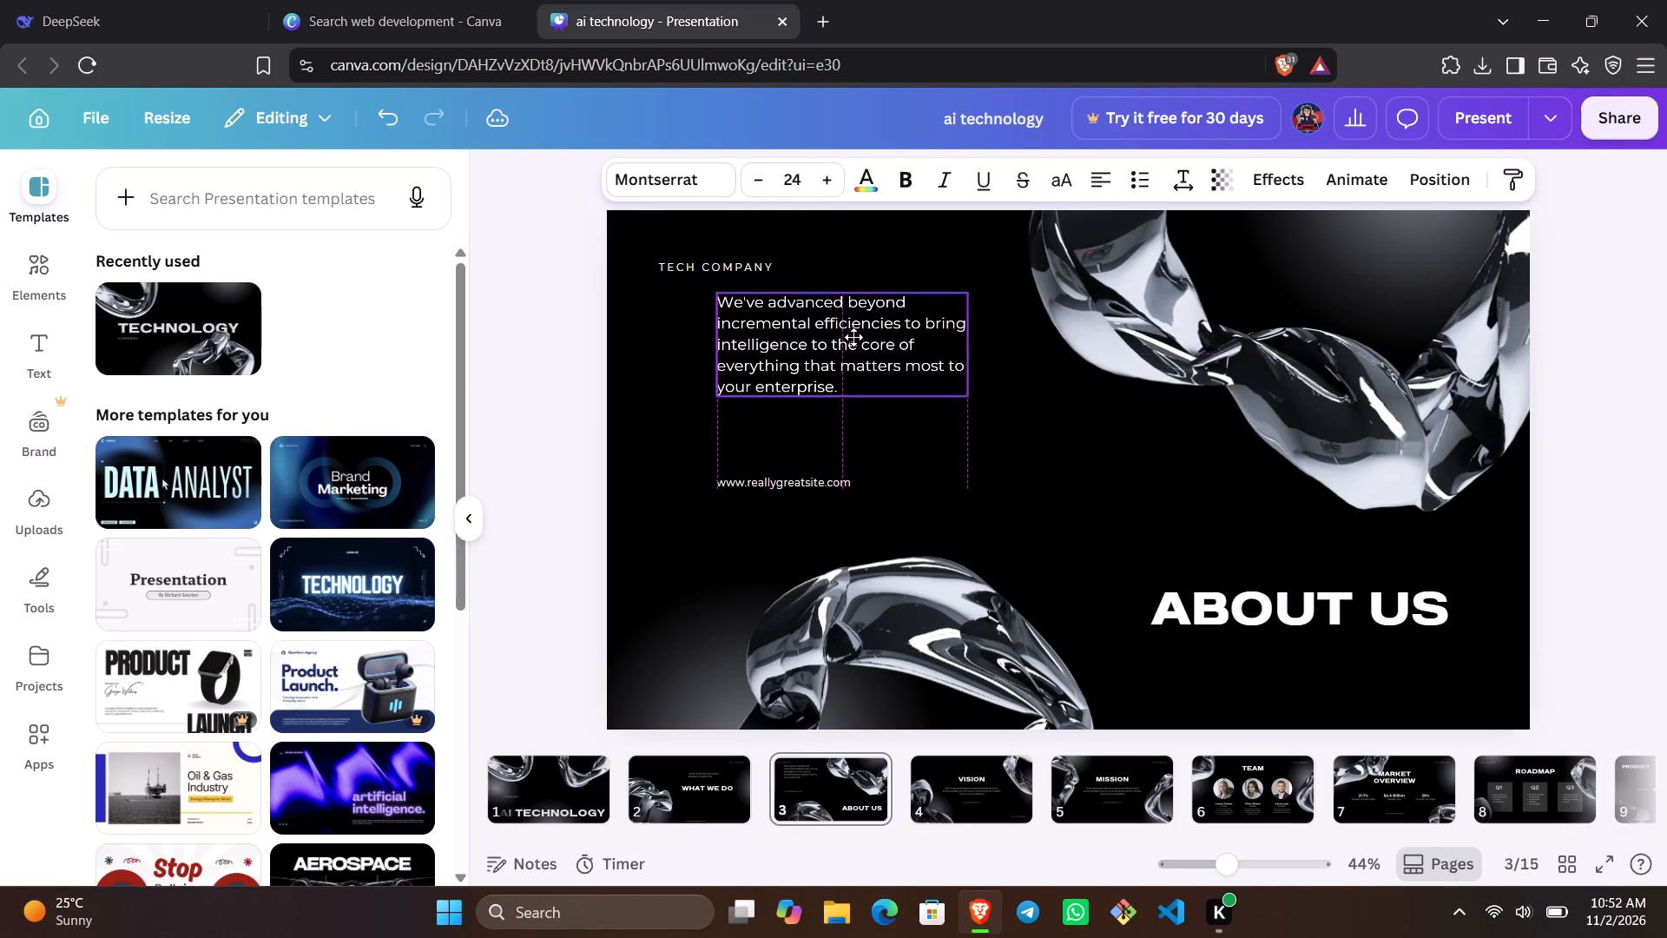
left_click_drag(853, 337, 853, 338)
Replace the TECH COMPANY label on the ABOUT US slide with "jarvis tech".
left_click(717, 252)
left_click(718, 261)
left_click(807, 262)
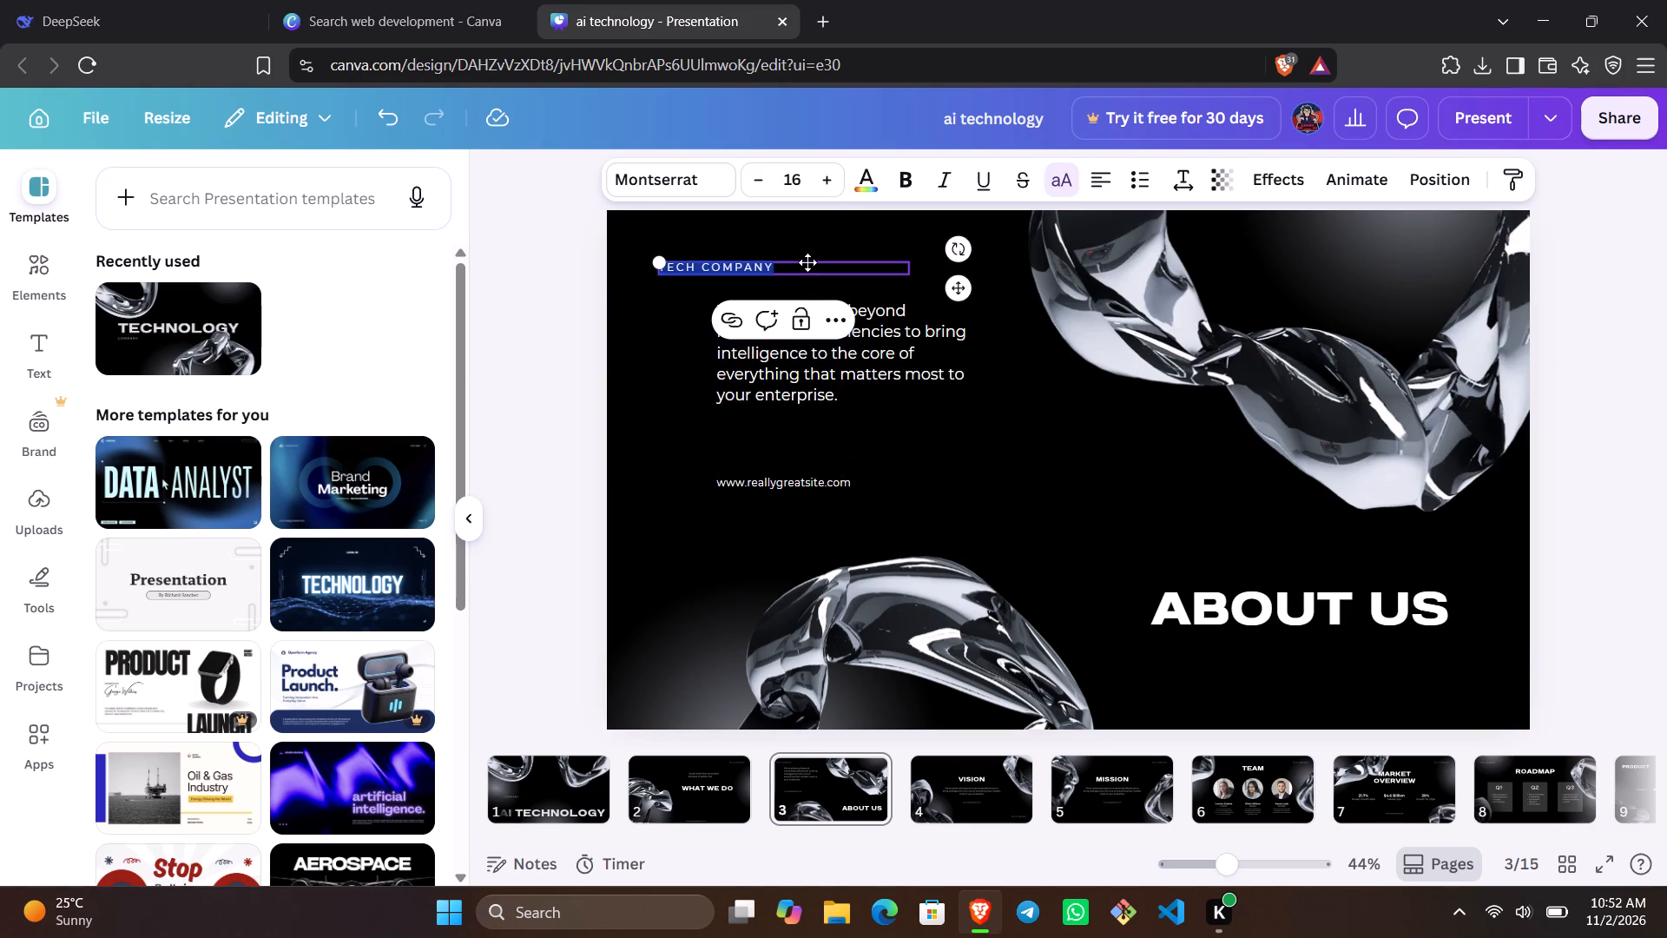
key("BackSpace")
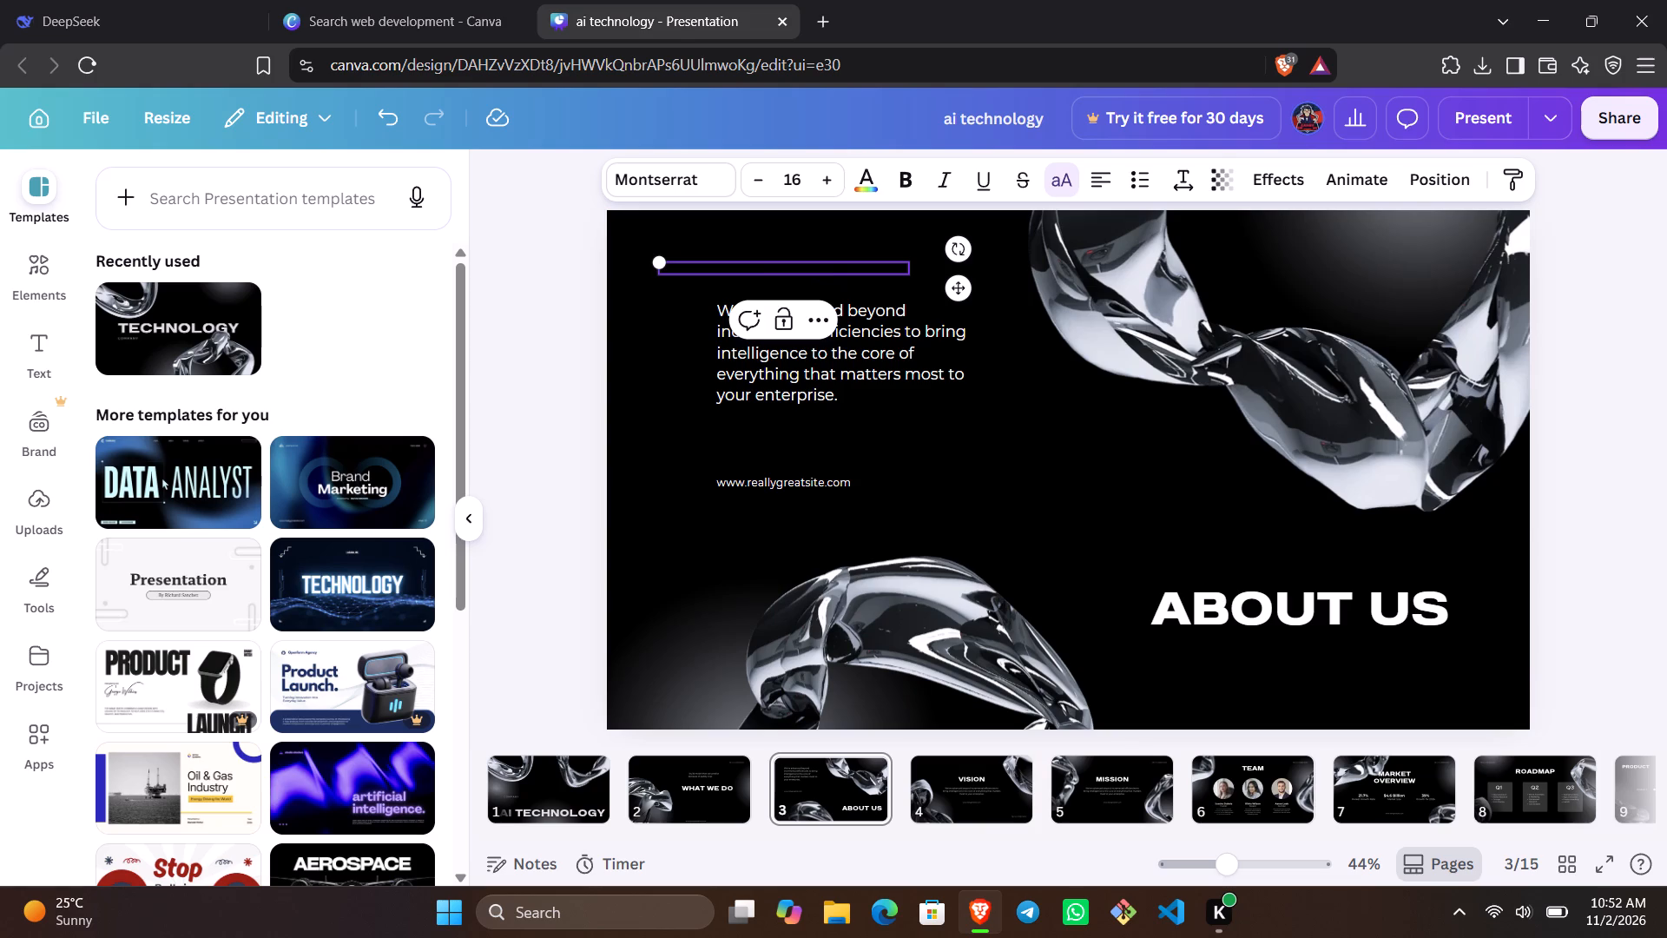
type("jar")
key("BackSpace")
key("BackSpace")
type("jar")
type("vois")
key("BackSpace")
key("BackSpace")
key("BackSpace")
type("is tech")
Erase the ABOUT US description paragraph from its end back to the opening "We'".
left_click(884, 366)
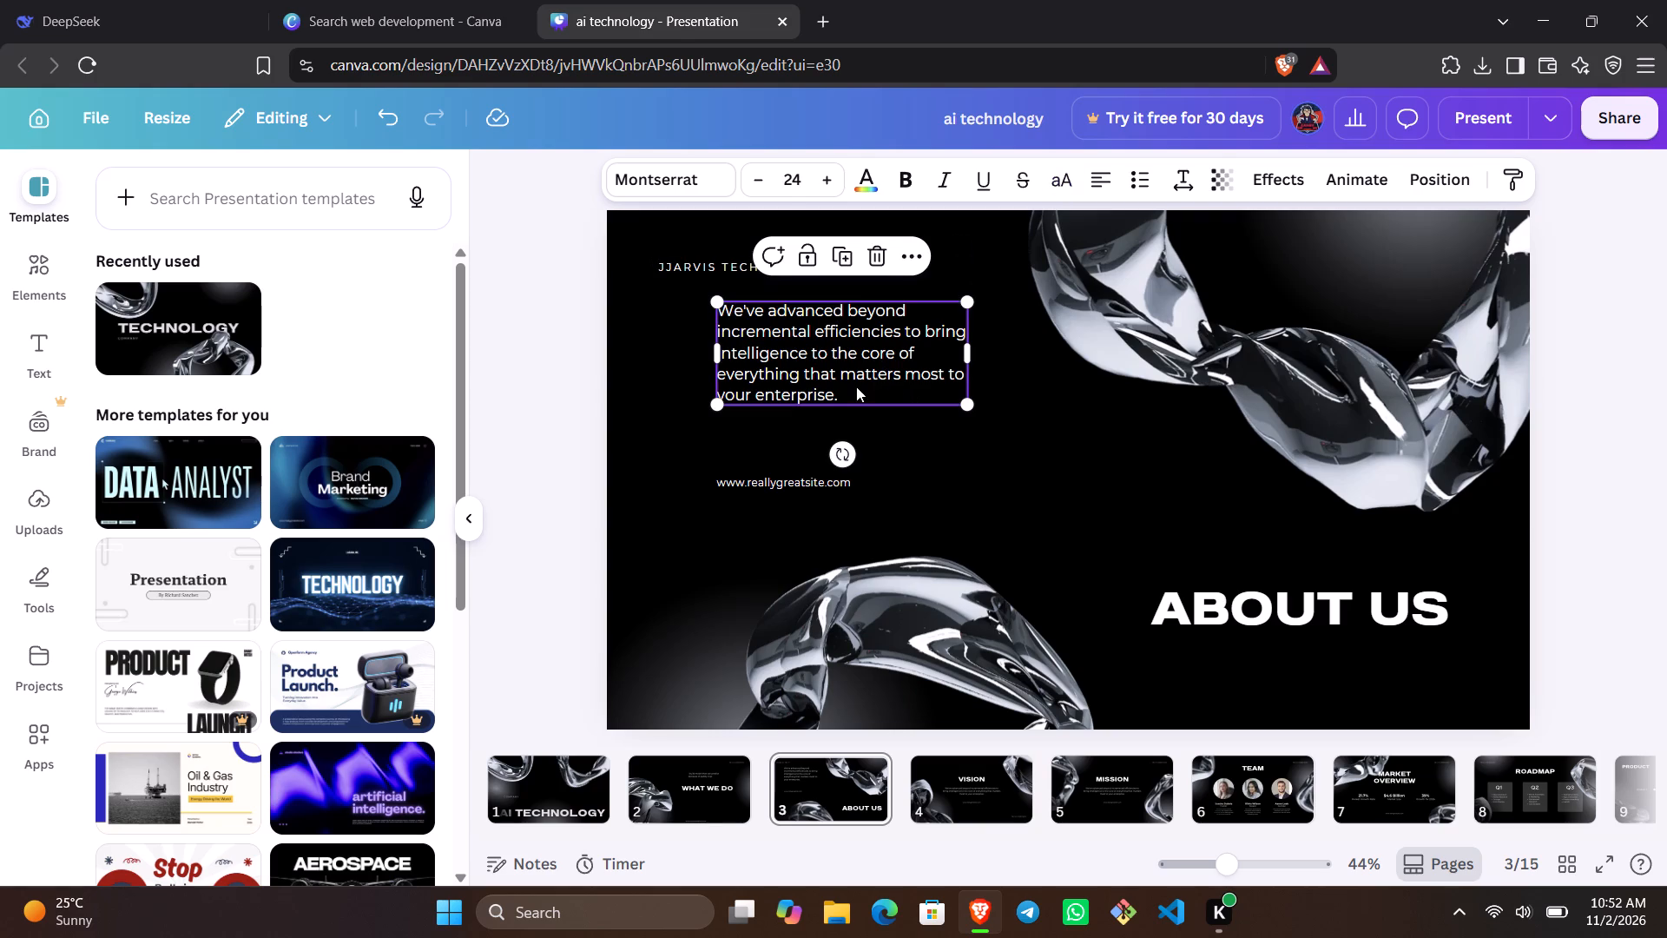
left_click(856, 386)
left_click(847, 370)
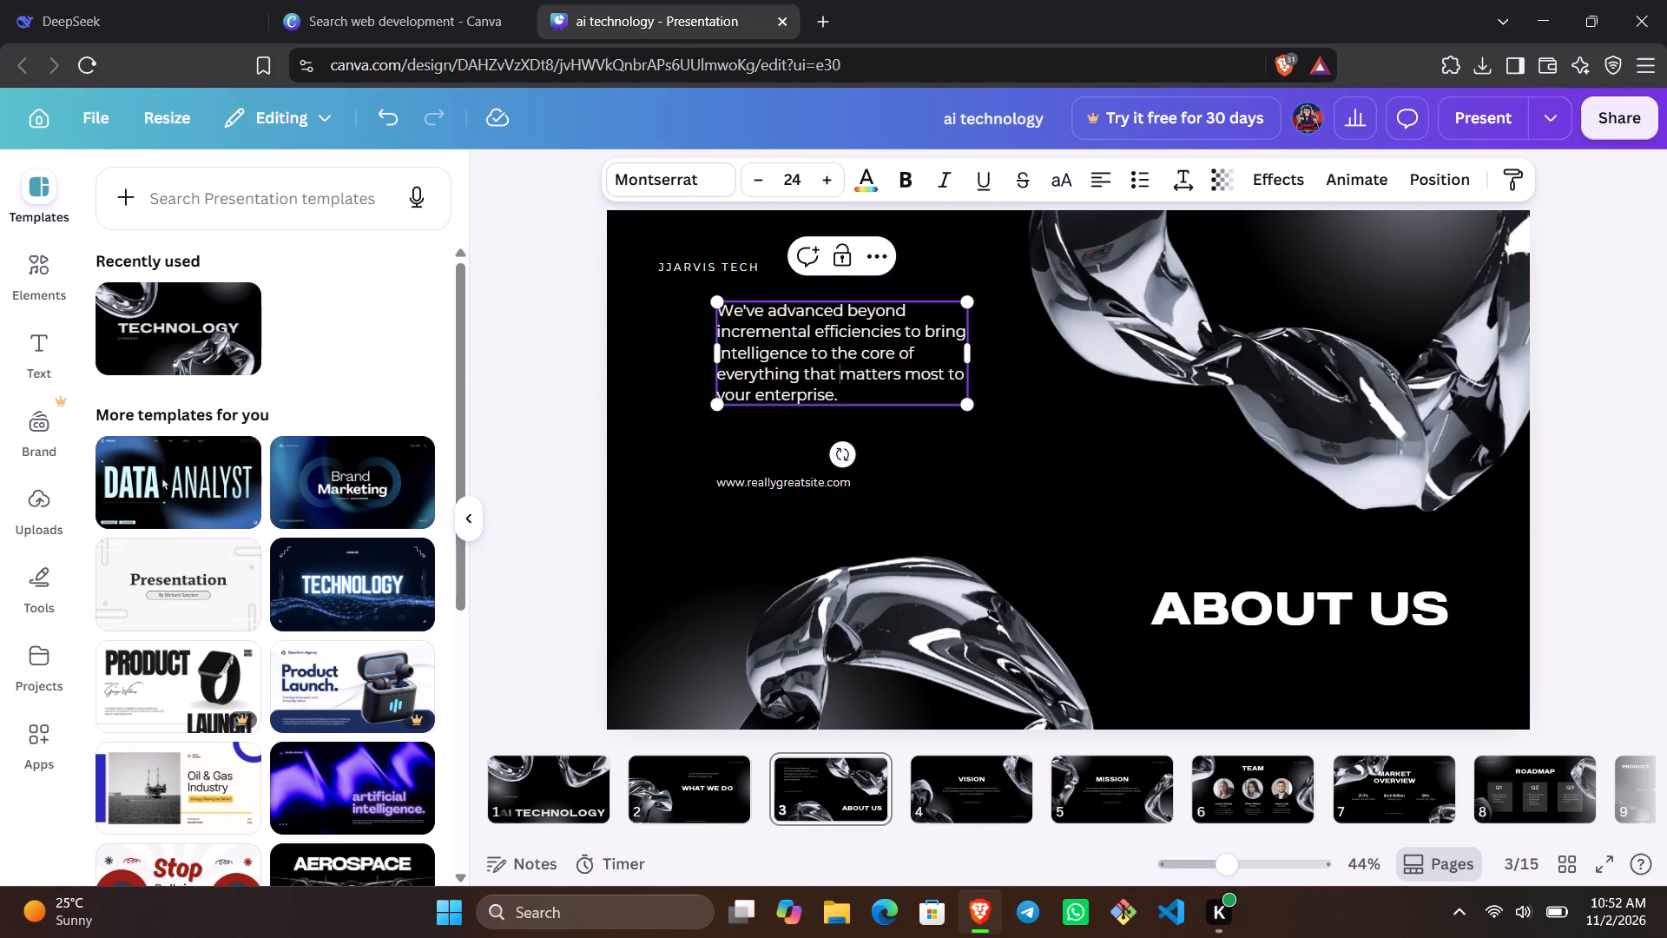
left_click(849, 393)
key("equal")
key("BackSpace")
key("BackSpace")
key("BackSpace")
key("BackSpace")
key("BackSpace")
key("BackSpace")
key("BackSpace")
key("BackSpace")
key("BackSpace")
key("BackSpace")
key("BackSpace")
key("BackSpace")
key("BackSpace")
key("BackSpace")
key("BackSpace")
key("BackSpace")
key("BackSpace")
key("BackSpace")
key("BackSpace")
key("BackSpace")
key("BackSpace")
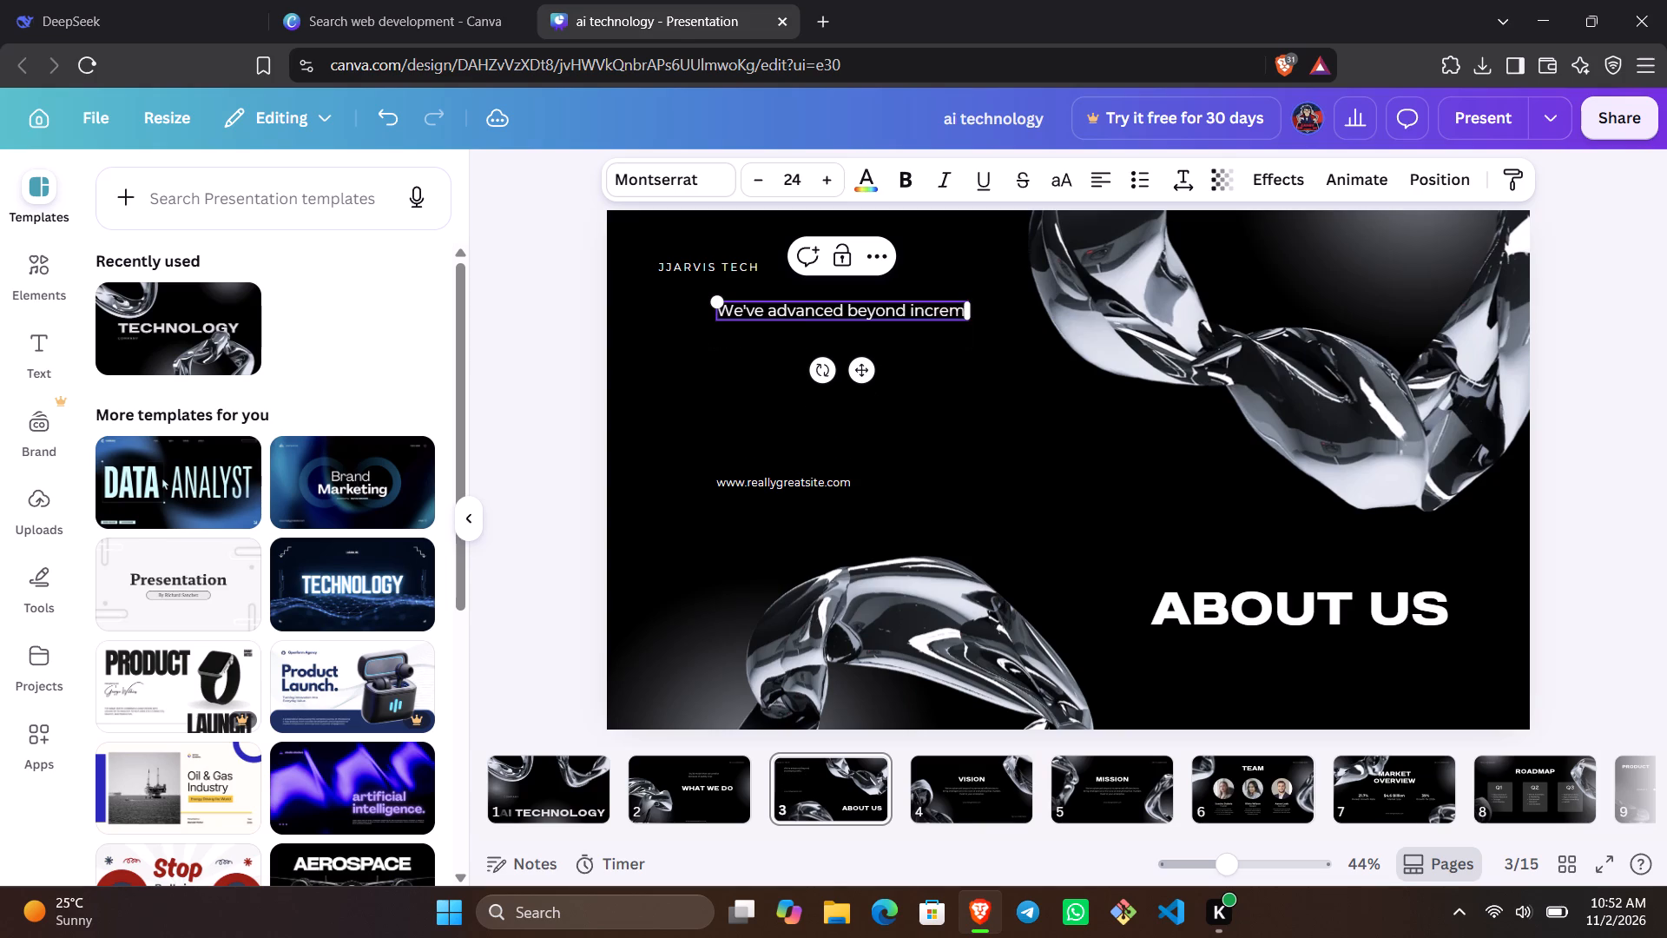
key("BackSpace")
key("BackSpace")
key("BackSpace")
key("BackSpace")
key("BackSpace")
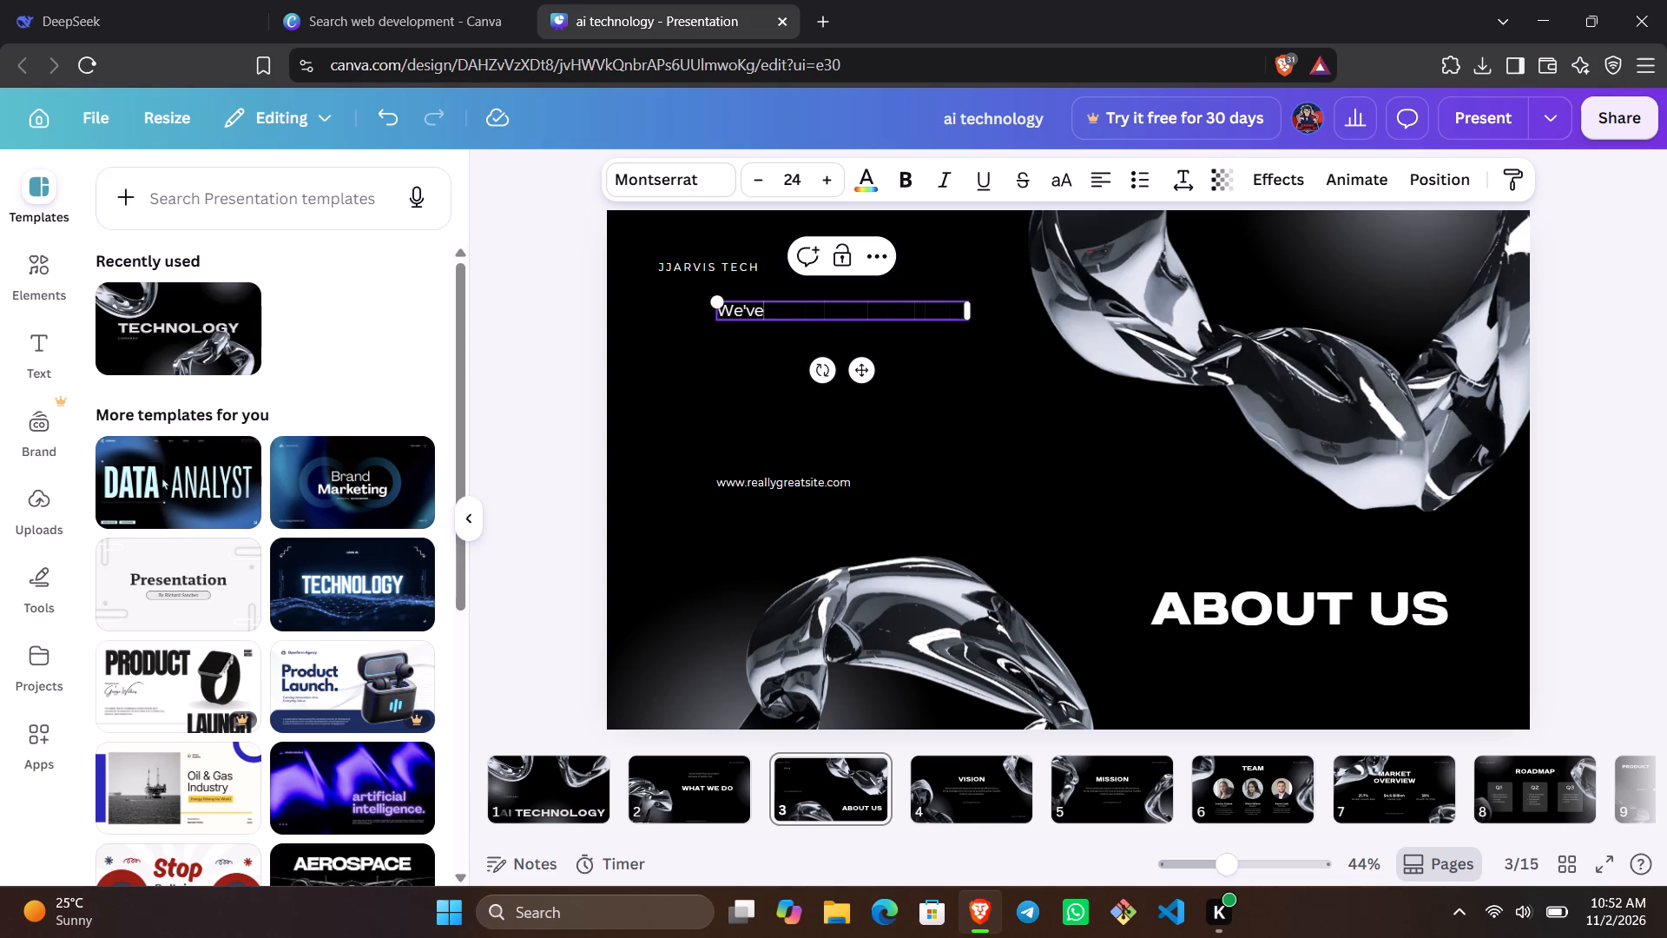
key("BackSpace")
key("BackSpace")
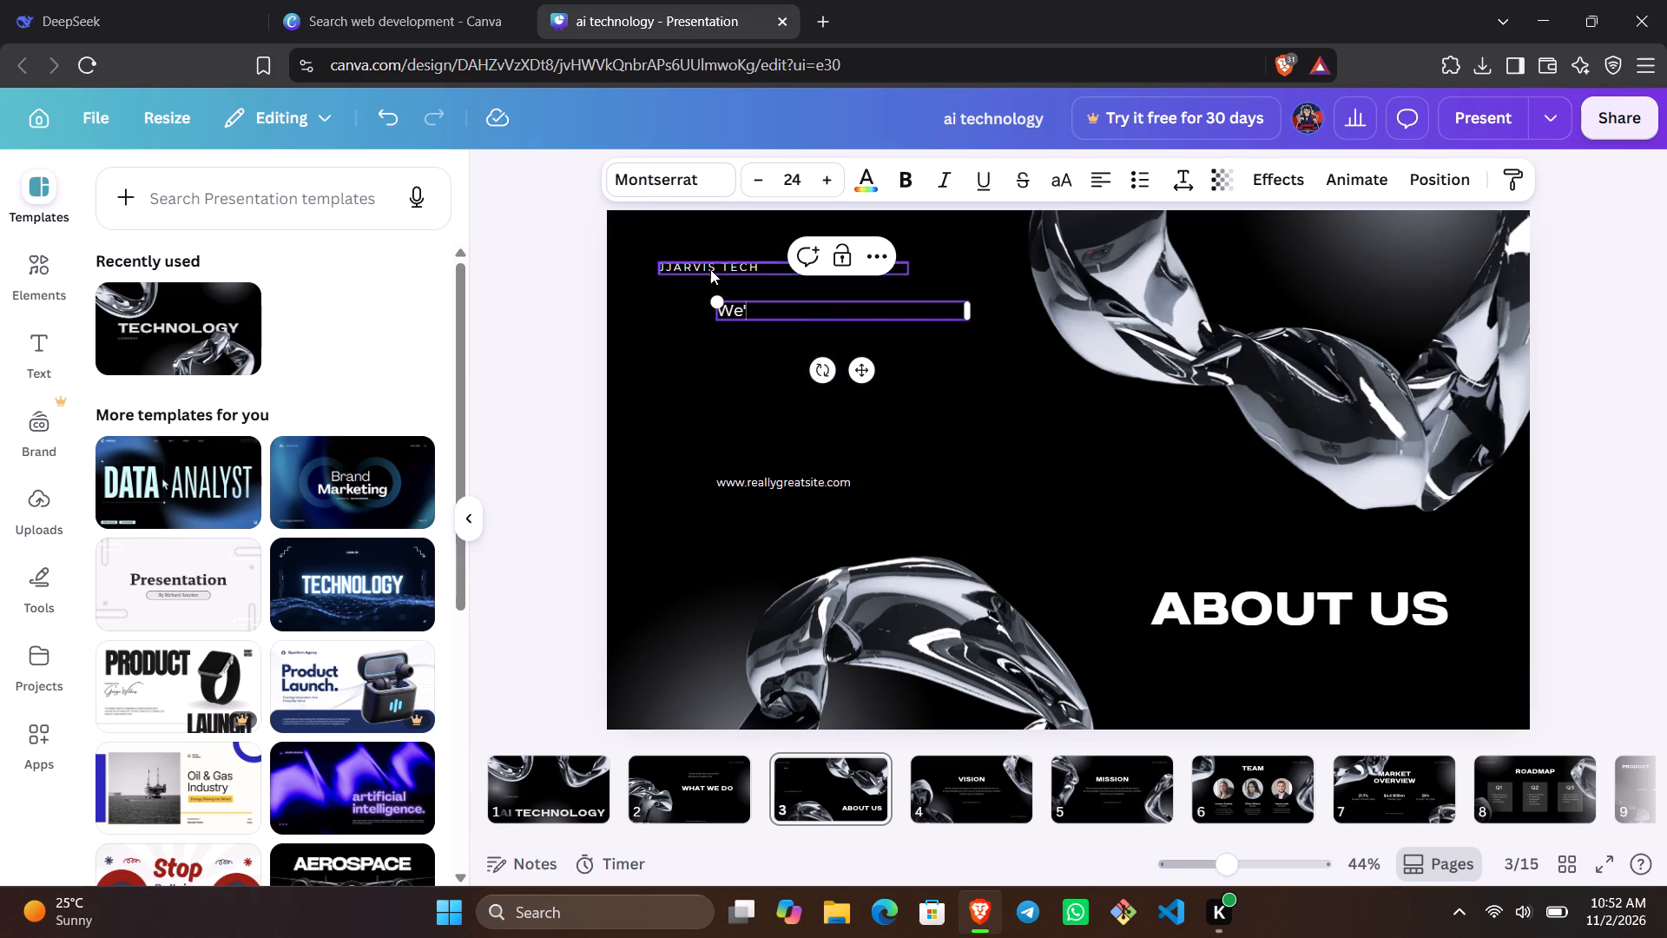
Remove the duplicate leading J from the JJARVIS TECH label on the ABOUT US slide.
left_click(703, 271)
left_click(721, 266)
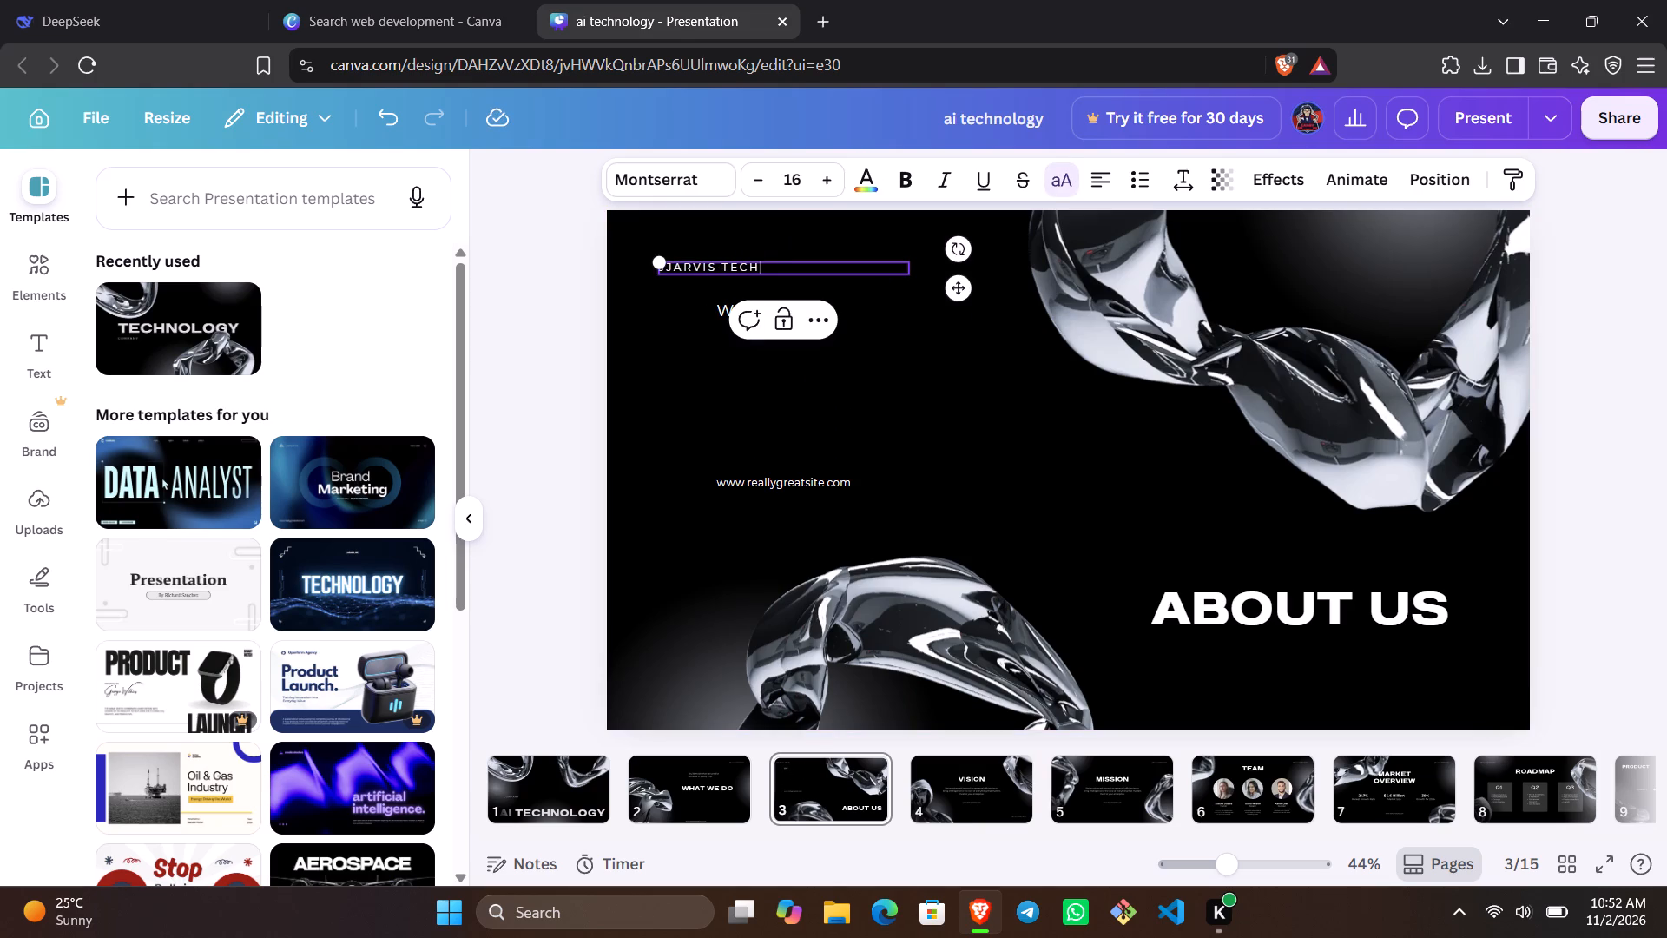
left_click(770, 267)
key("Left")
key("Left")
key("Left")
key("Left")
key("Left")
key("Left")
key("Left")
key("Left")
key("Left")
key("Left")
key("Left")
key("Left")
key("Right")
key("BackSpace")
Rewrite the start of the ABOUT US description as "We are the team of ai developer".
left_click(918, 410)
left_click(726, 303)
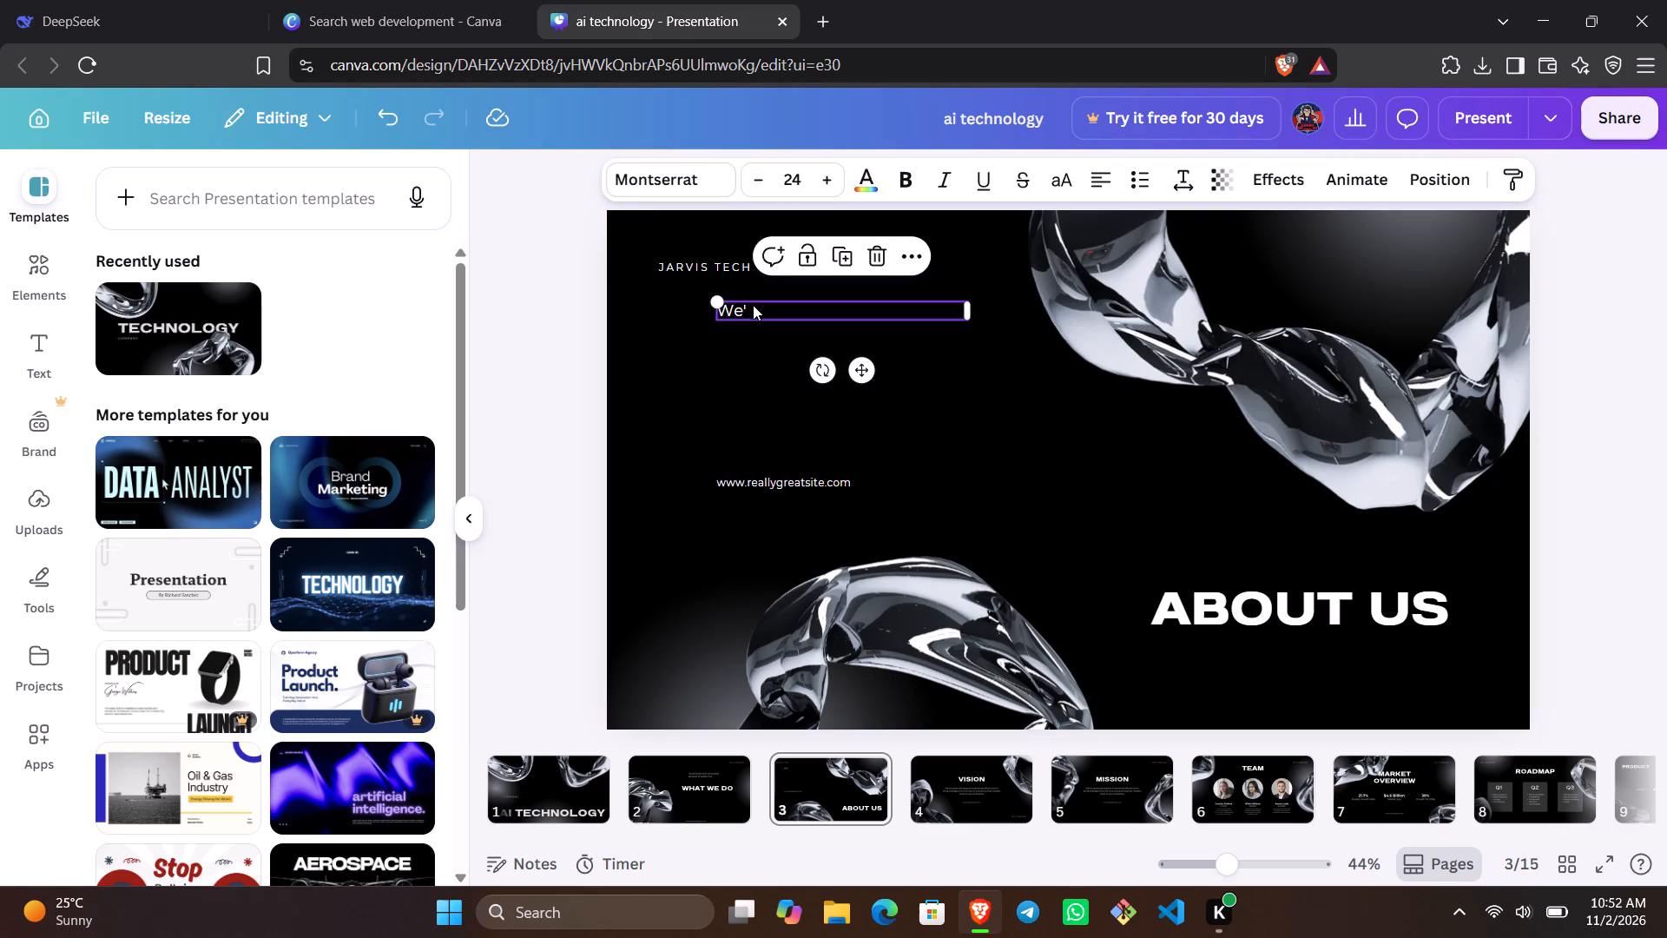
left_click(757, 308)
key("BackSpace")
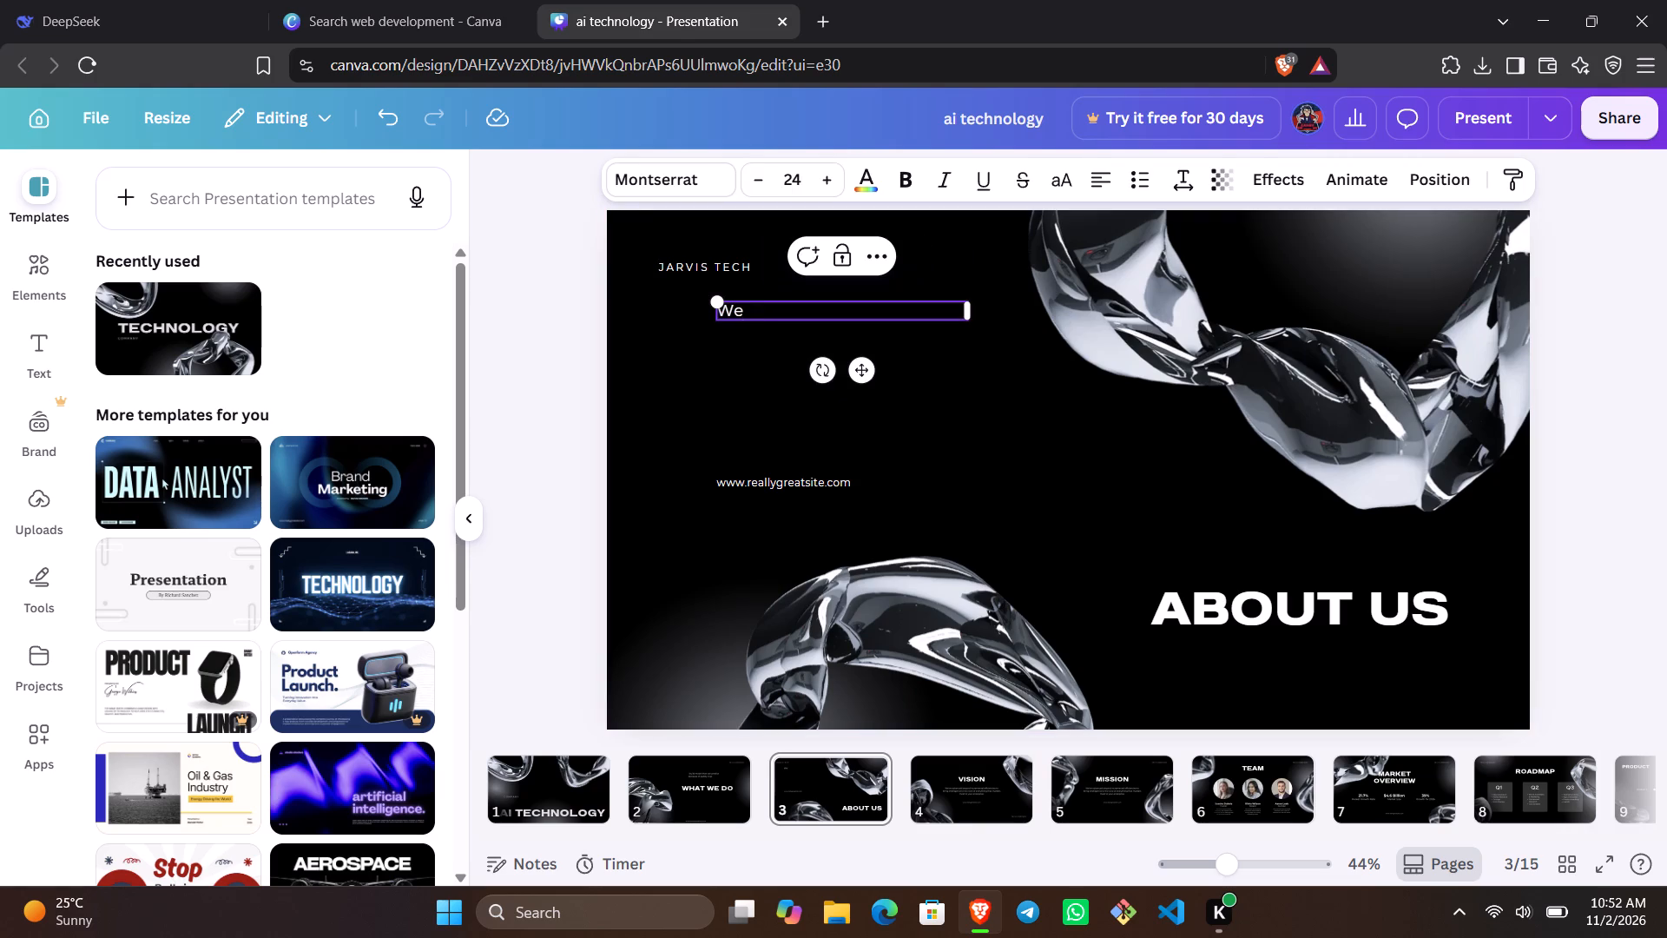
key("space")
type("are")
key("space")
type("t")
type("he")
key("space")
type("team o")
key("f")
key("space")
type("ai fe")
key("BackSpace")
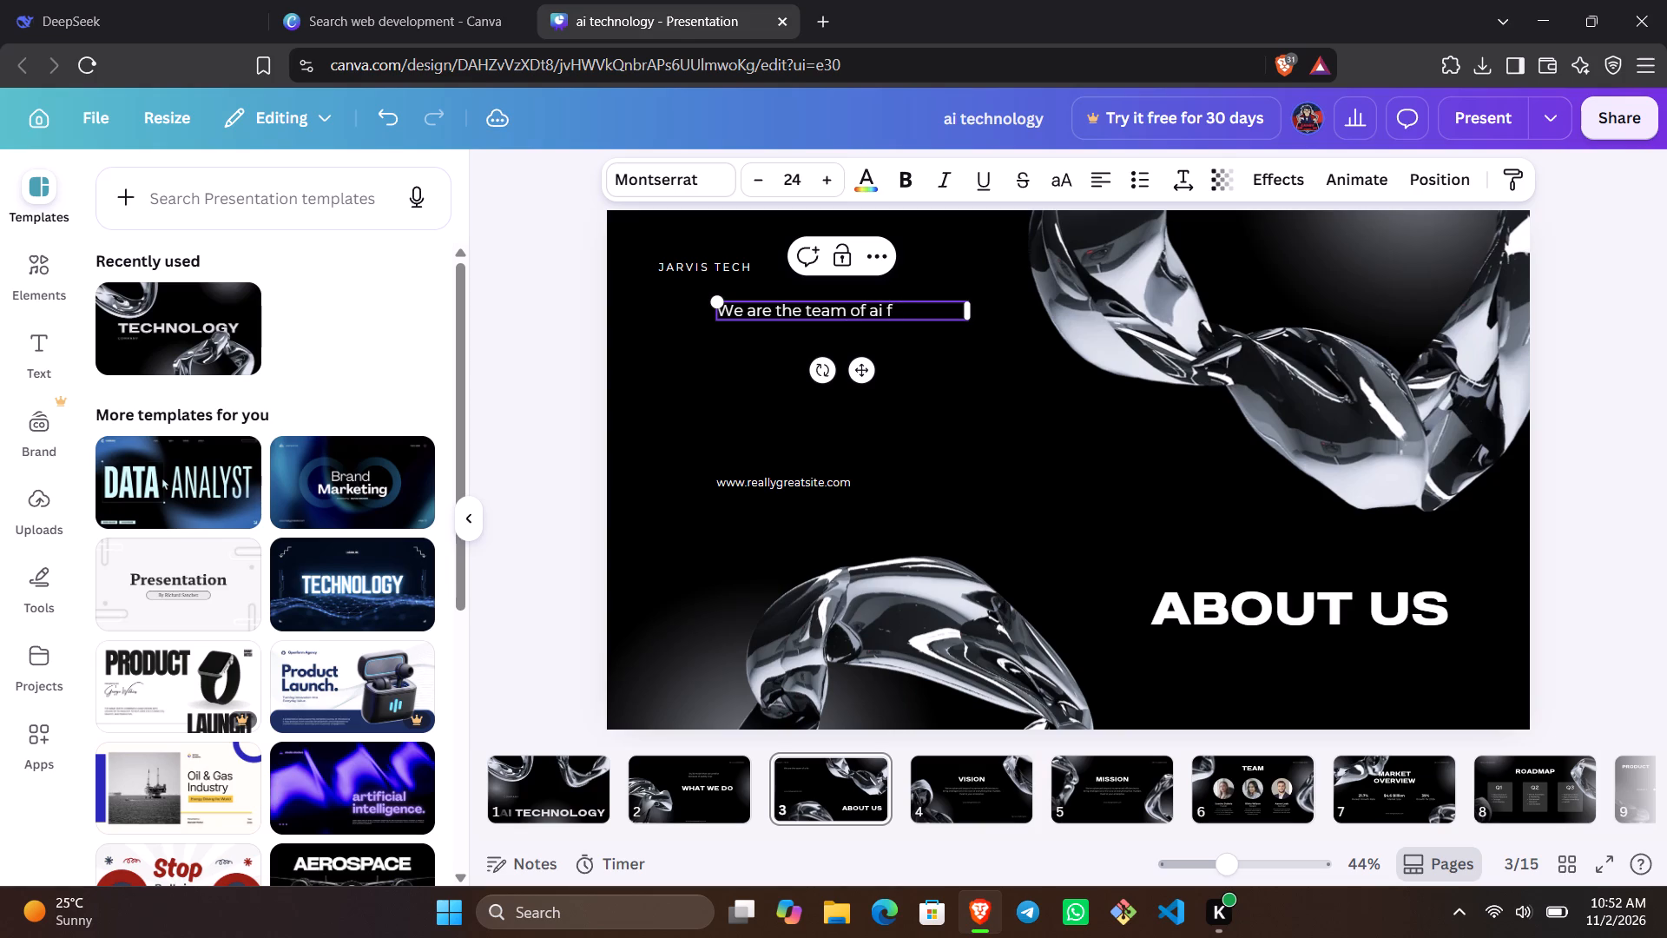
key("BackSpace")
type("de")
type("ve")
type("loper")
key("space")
Continue the ABOUT US description with "we do make model that make".
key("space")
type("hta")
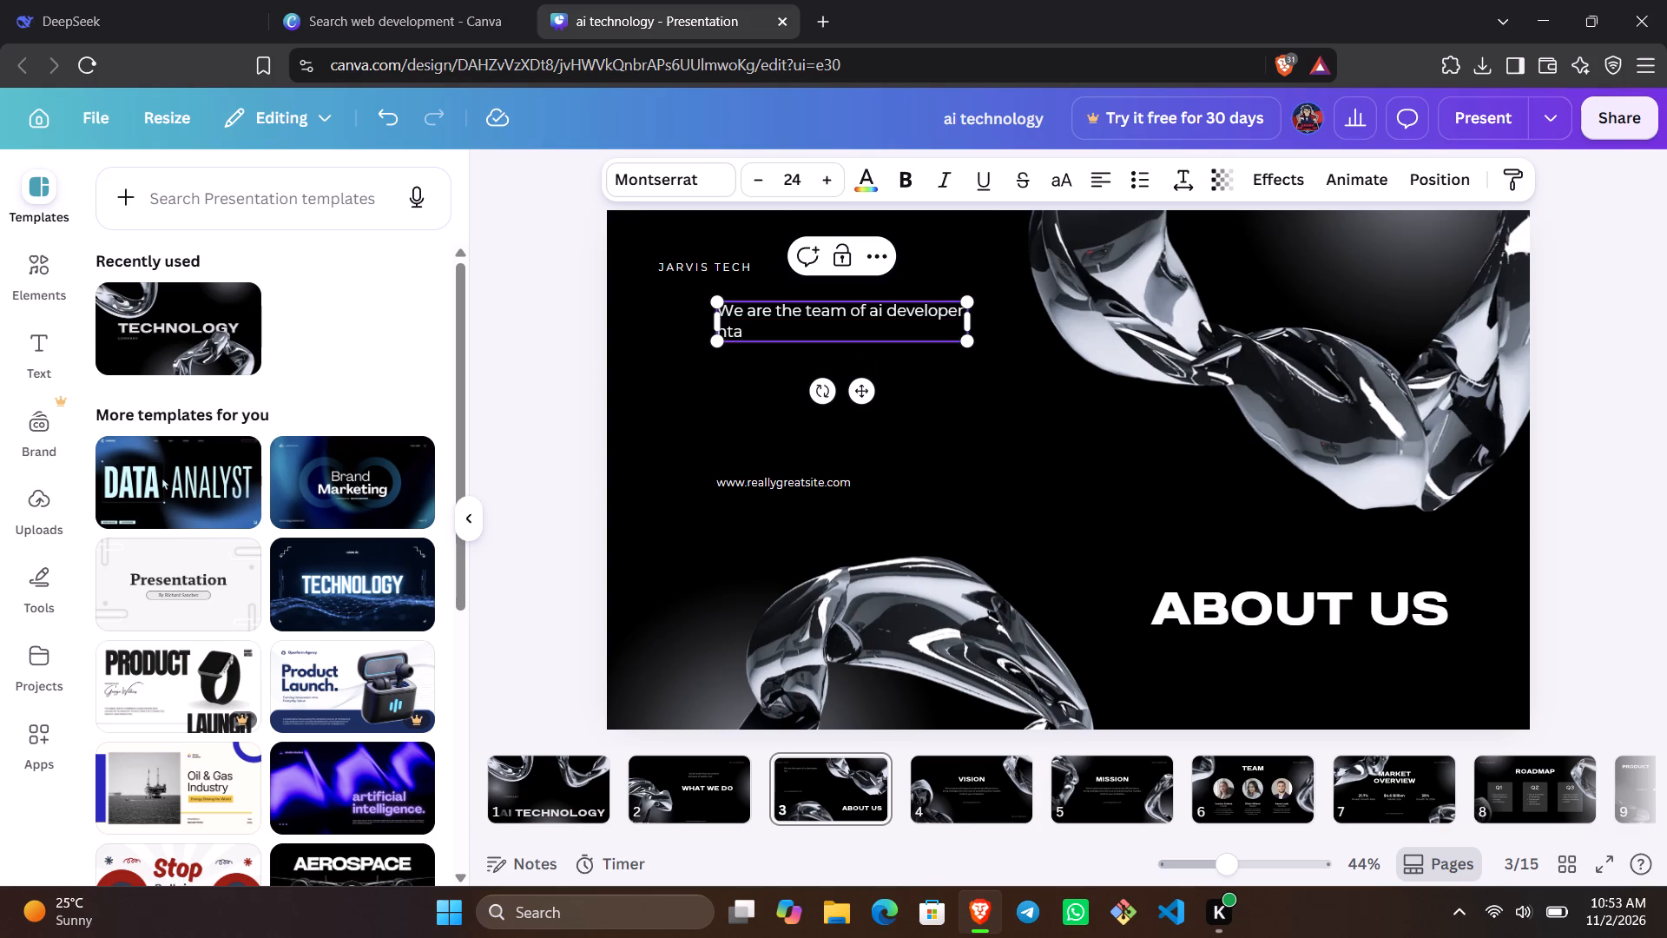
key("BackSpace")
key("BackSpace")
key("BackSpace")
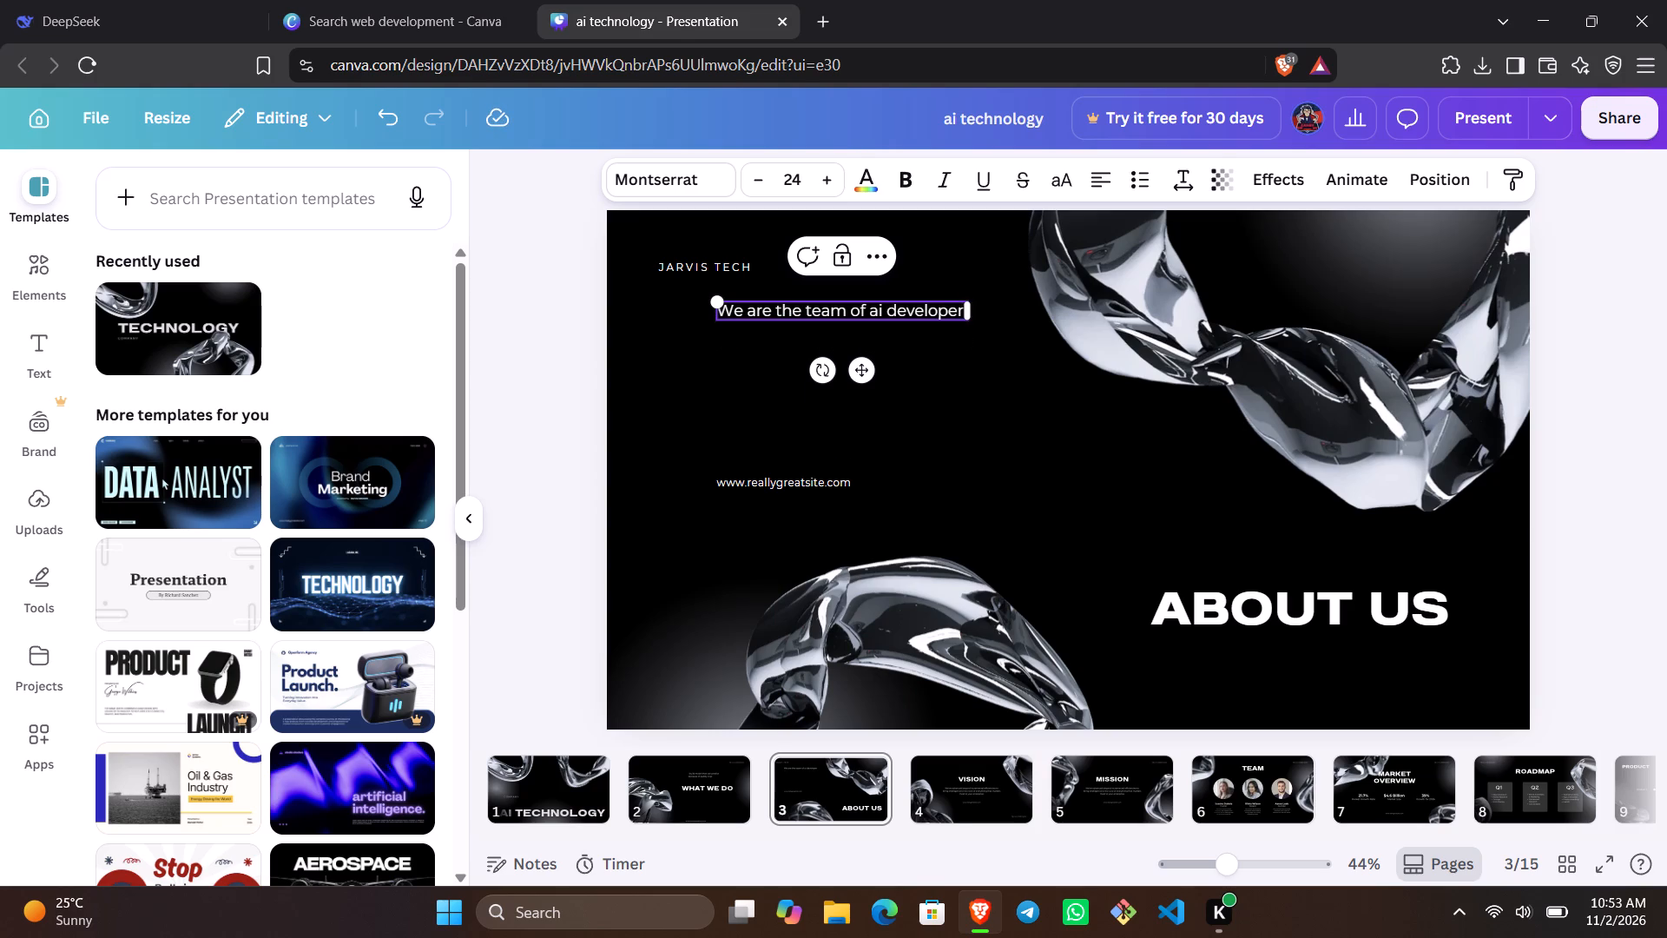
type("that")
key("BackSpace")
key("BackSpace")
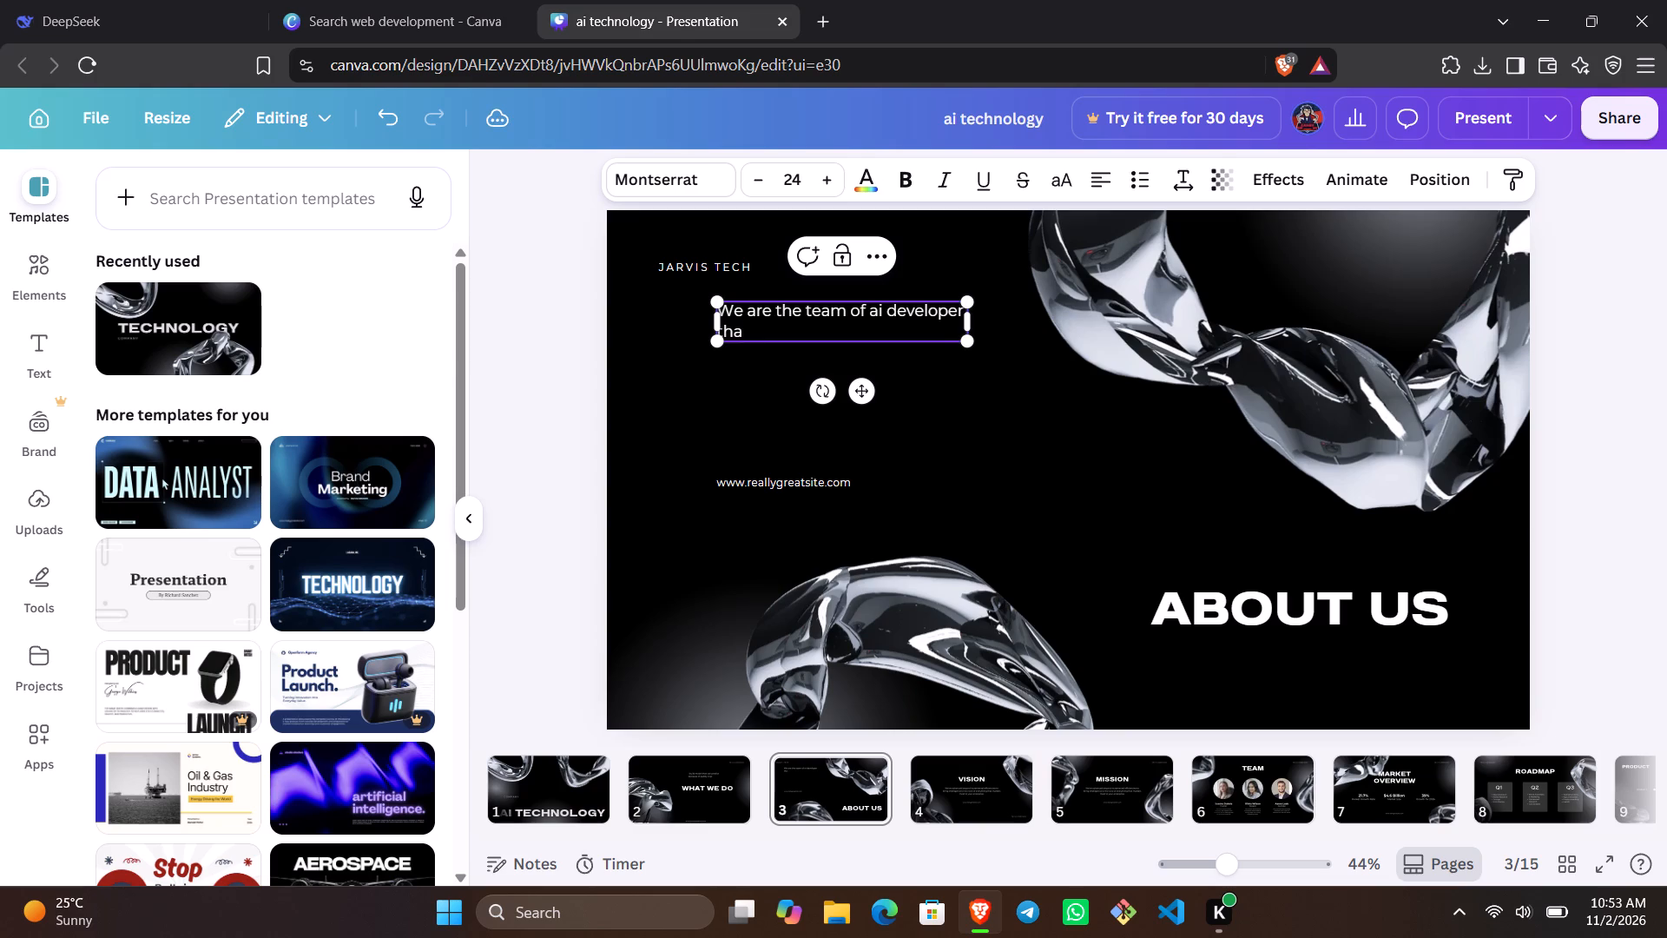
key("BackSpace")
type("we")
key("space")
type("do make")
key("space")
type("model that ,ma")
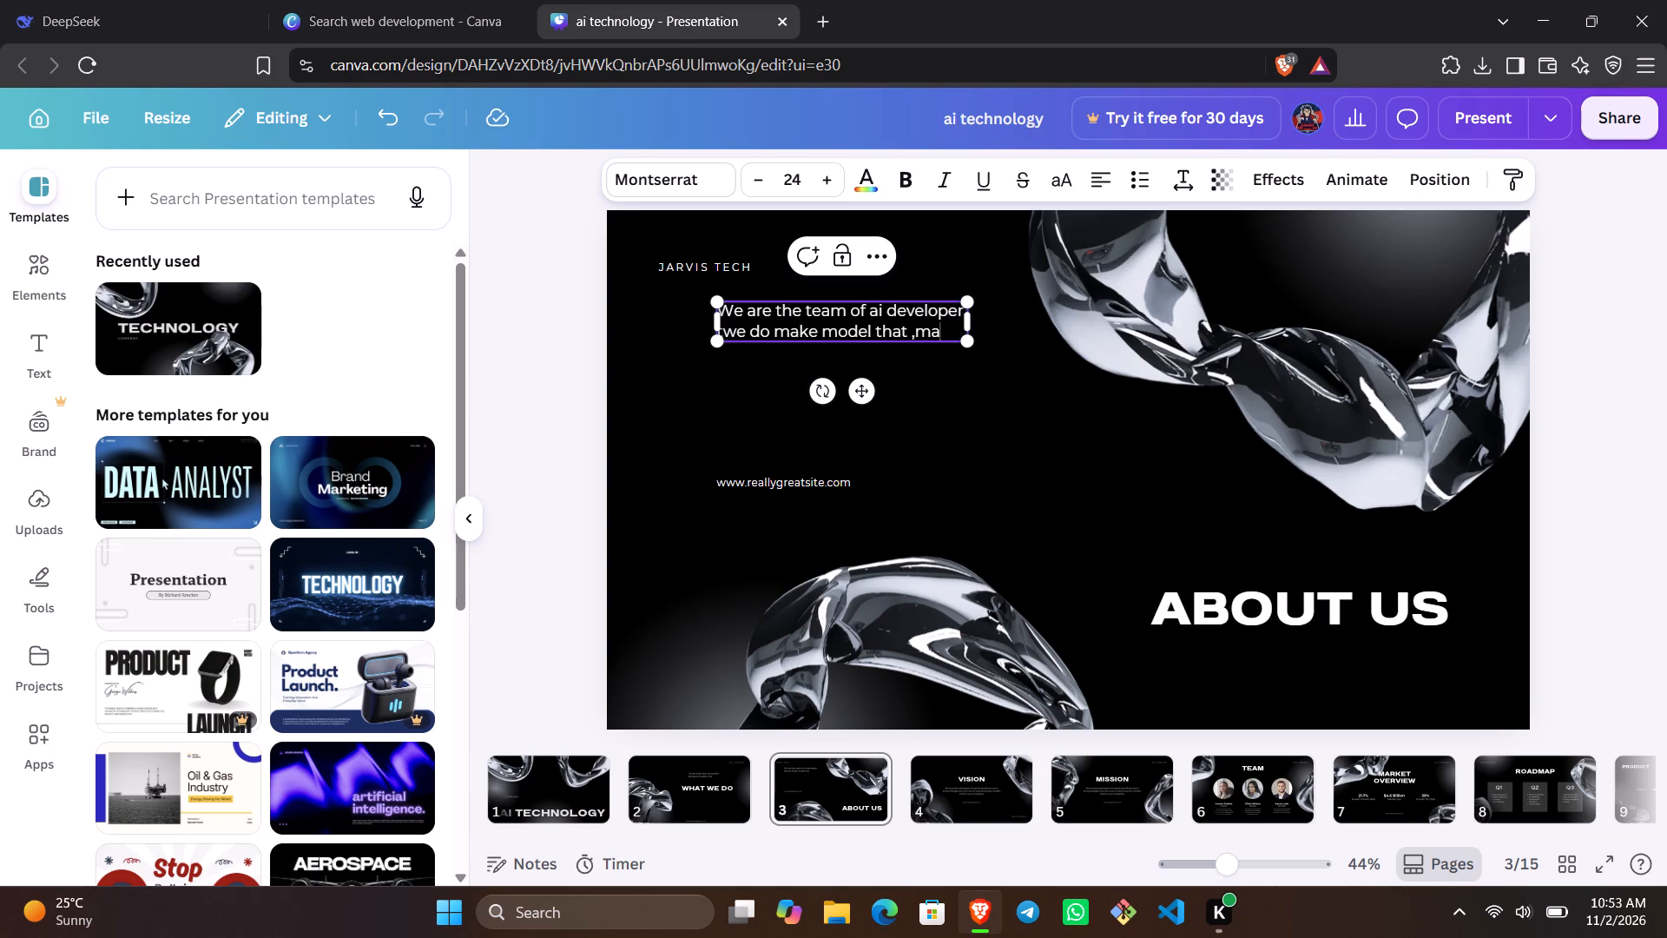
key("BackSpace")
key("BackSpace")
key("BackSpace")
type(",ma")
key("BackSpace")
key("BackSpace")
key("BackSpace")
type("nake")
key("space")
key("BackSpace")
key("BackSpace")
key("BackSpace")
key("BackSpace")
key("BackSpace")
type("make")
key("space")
Continue the ABOUT US description with "people problem eaiser".
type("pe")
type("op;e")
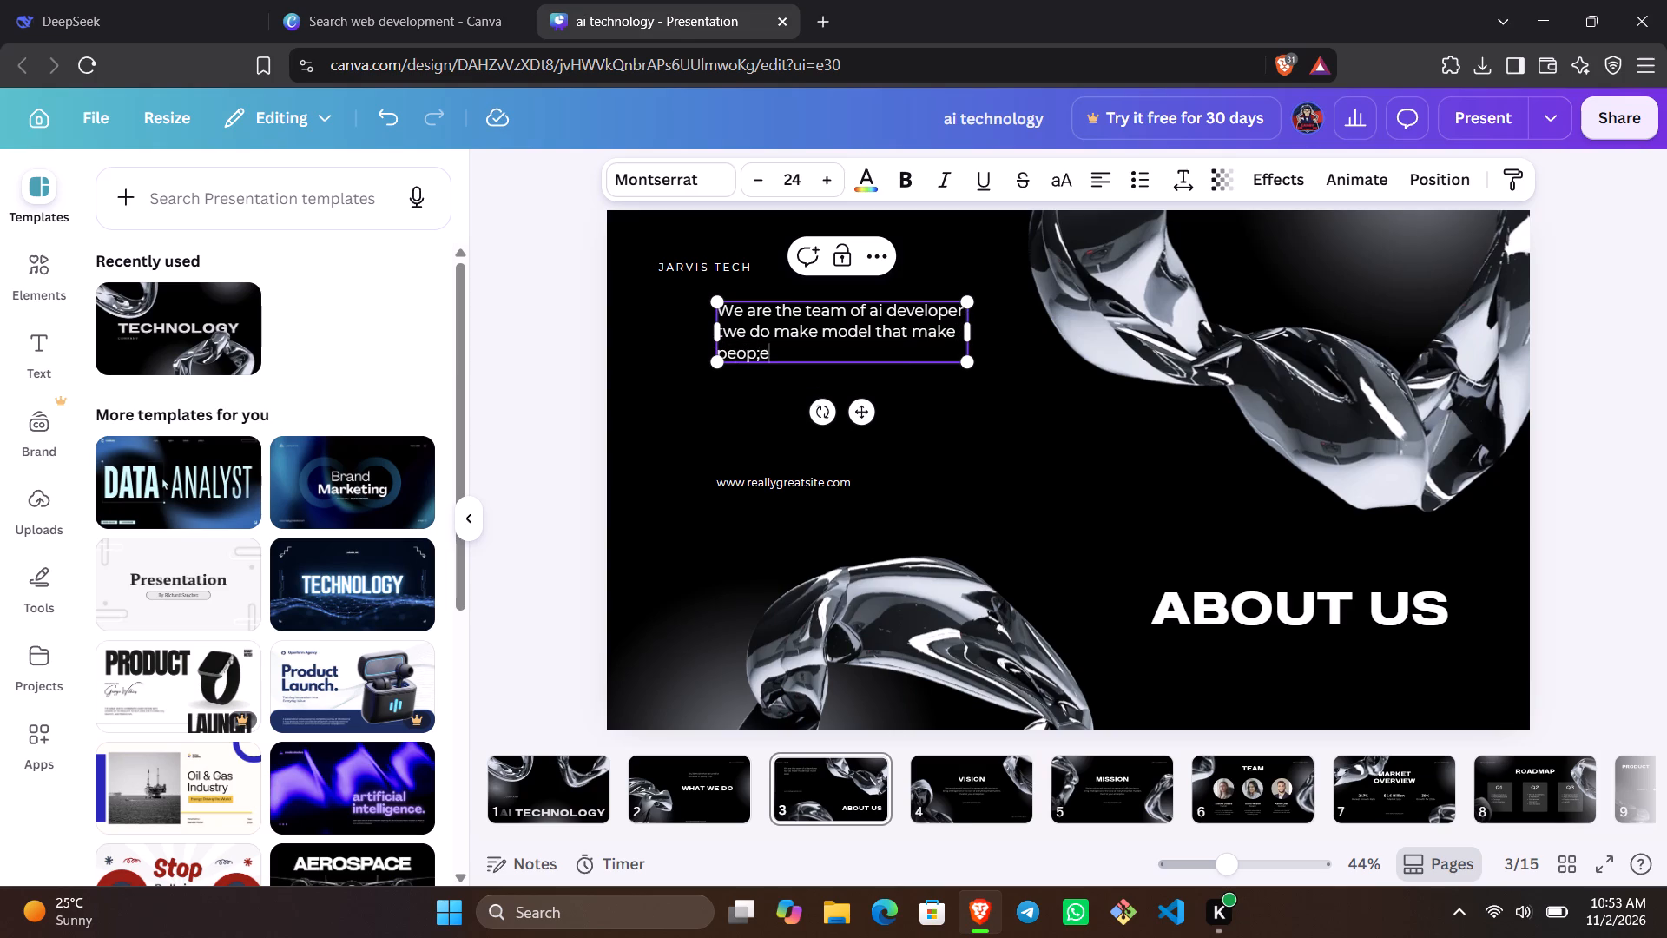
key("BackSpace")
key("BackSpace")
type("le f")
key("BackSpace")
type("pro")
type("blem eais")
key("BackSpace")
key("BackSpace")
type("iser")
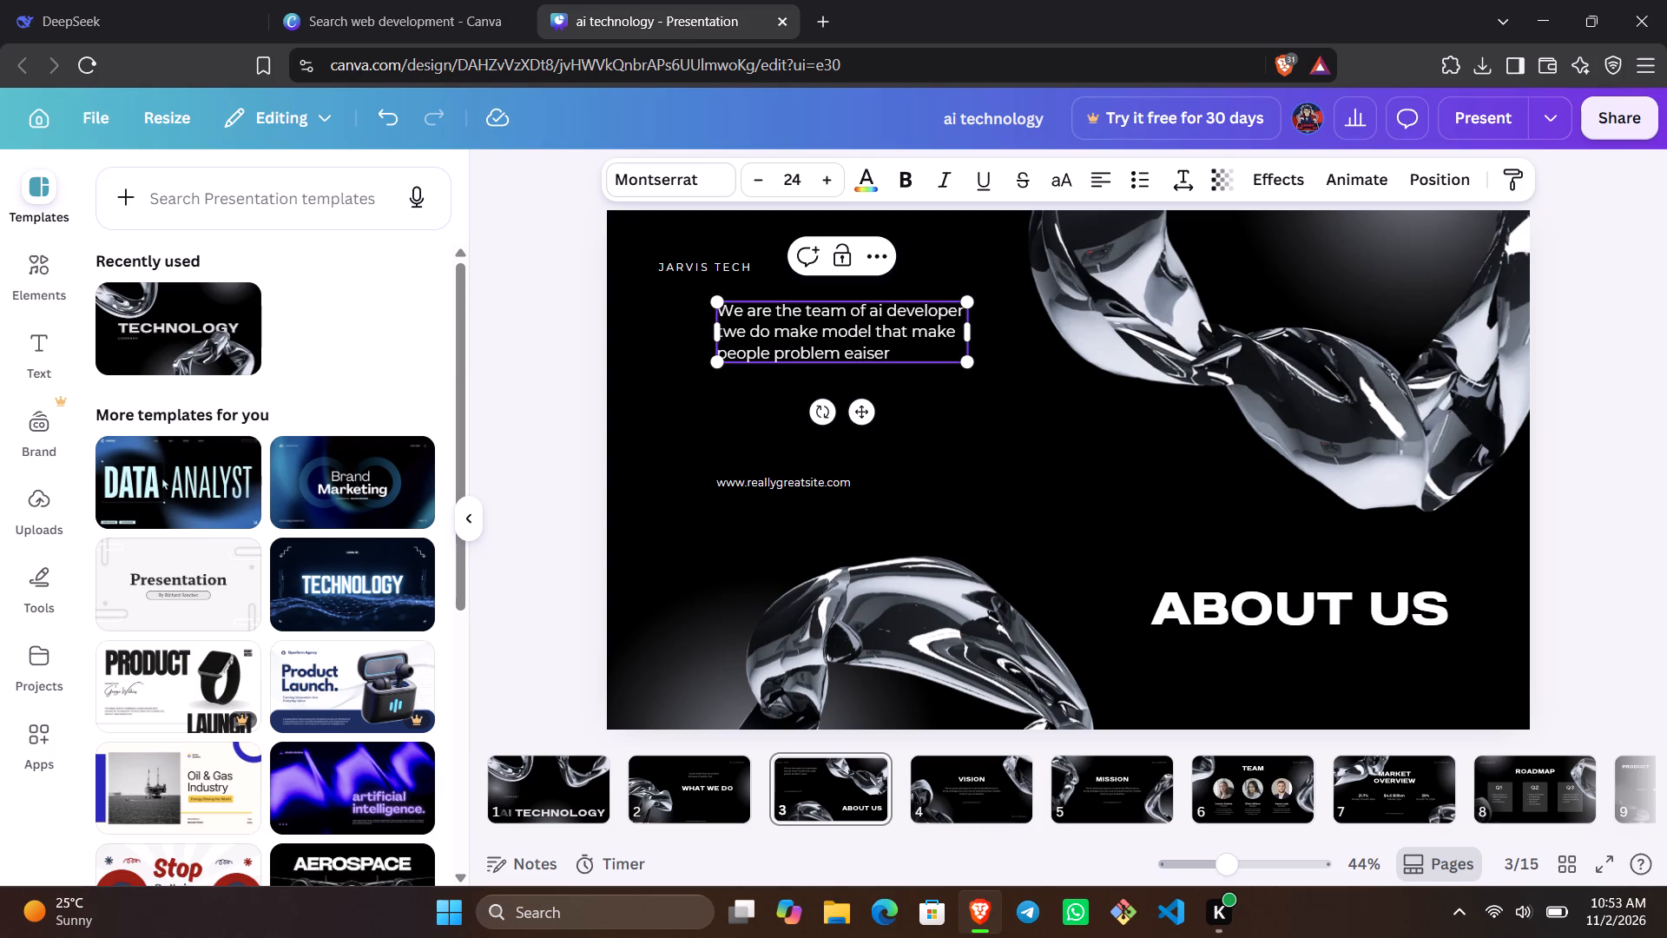
Correct the spelling of the description's last word to "easier".
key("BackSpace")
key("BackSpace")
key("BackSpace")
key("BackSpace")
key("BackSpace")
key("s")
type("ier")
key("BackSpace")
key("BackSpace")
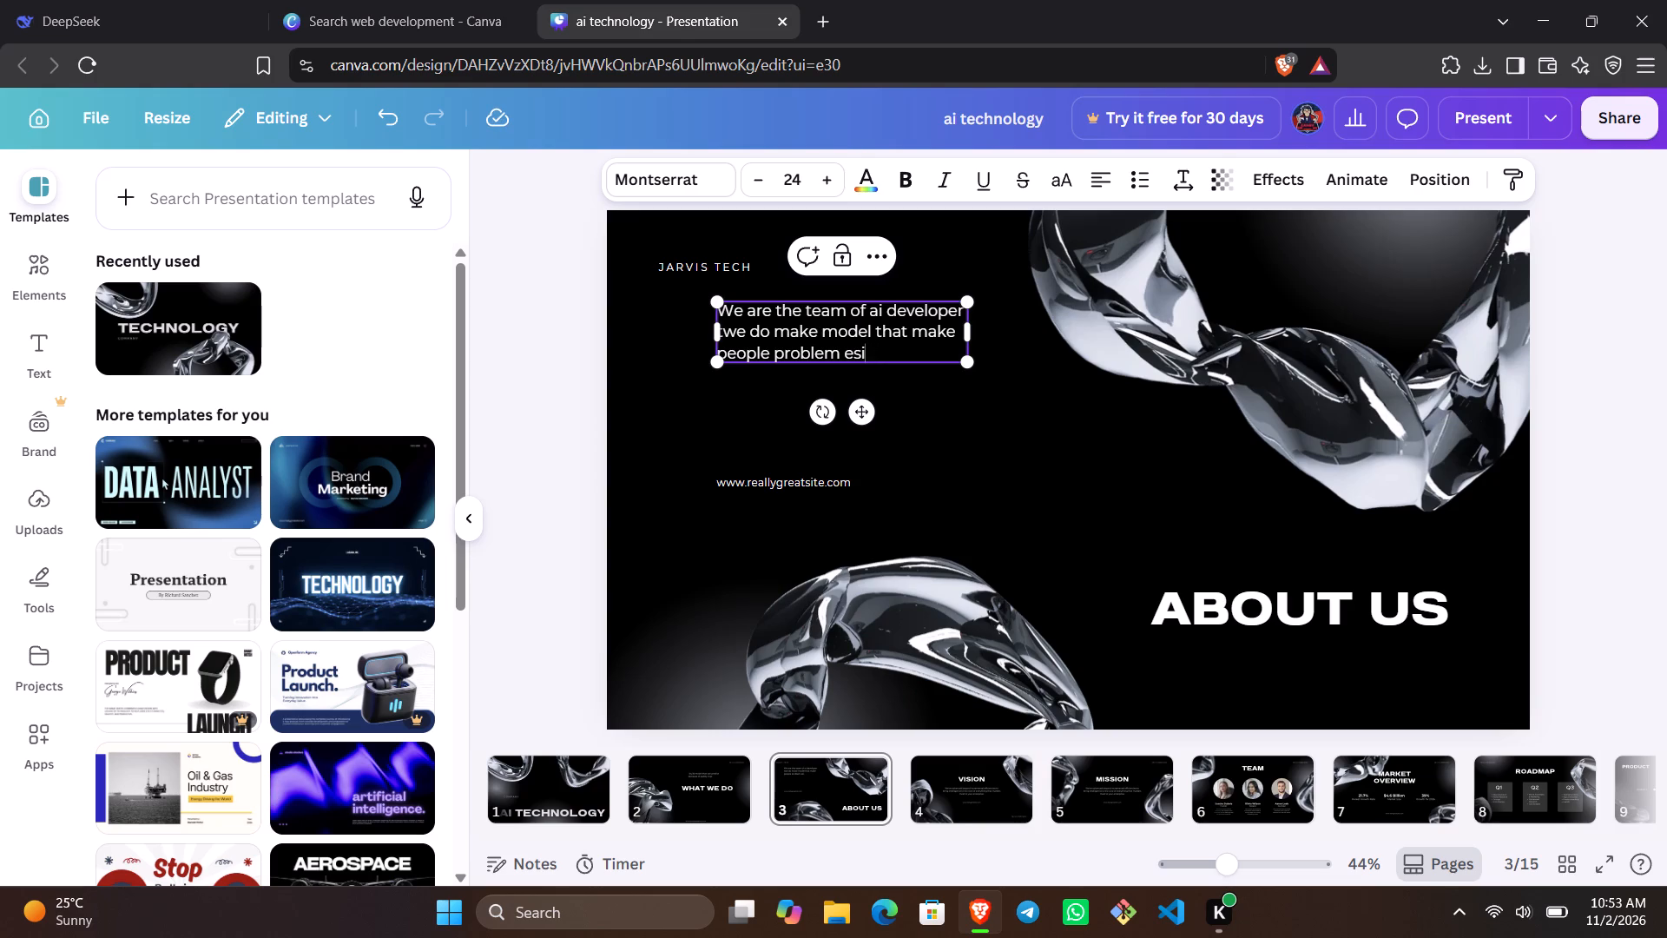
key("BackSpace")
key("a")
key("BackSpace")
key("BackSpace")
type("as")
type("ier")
left_click(1104, 594)
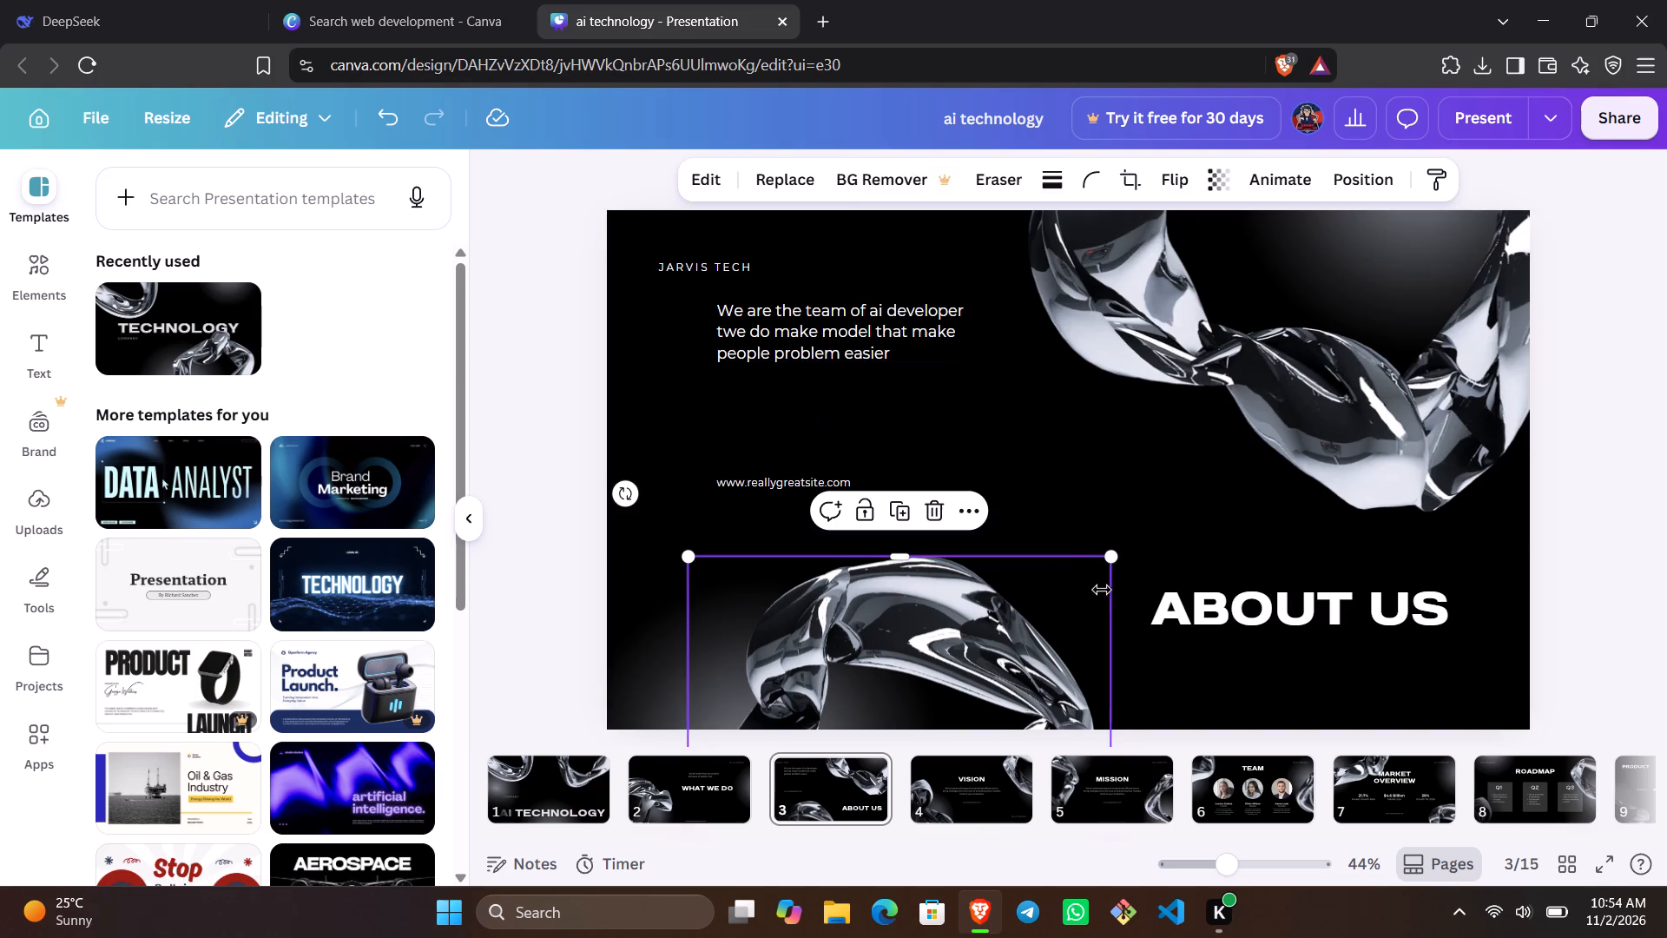
left_click(858, 398)
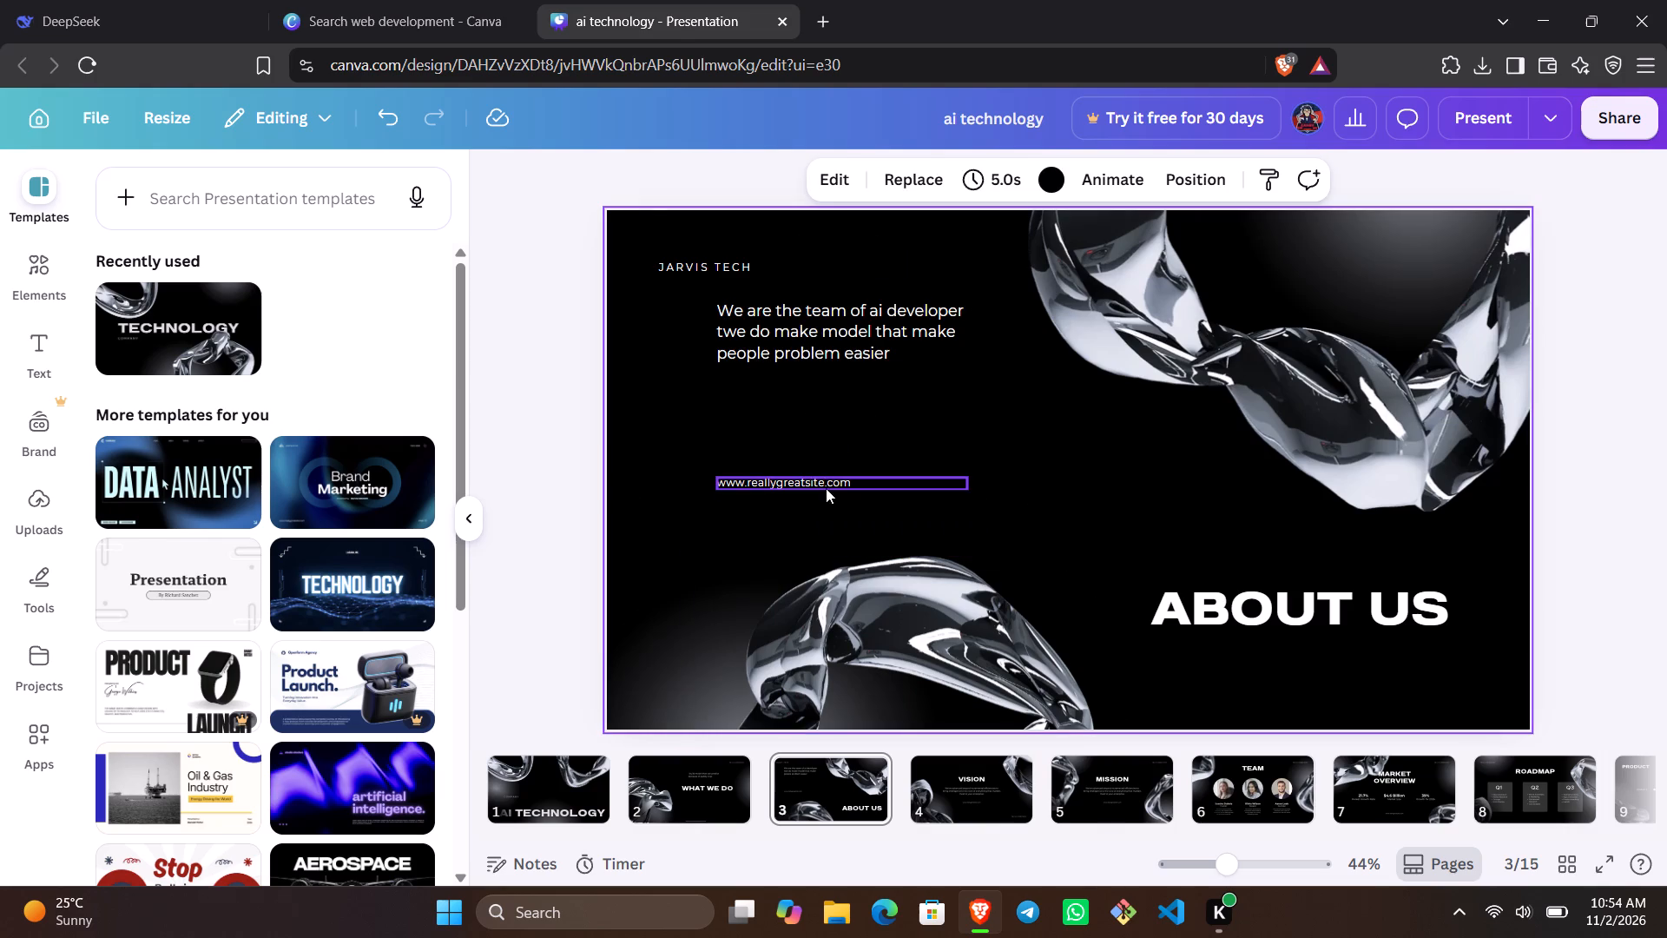
left_click_drag(824, 481, 847, 420)
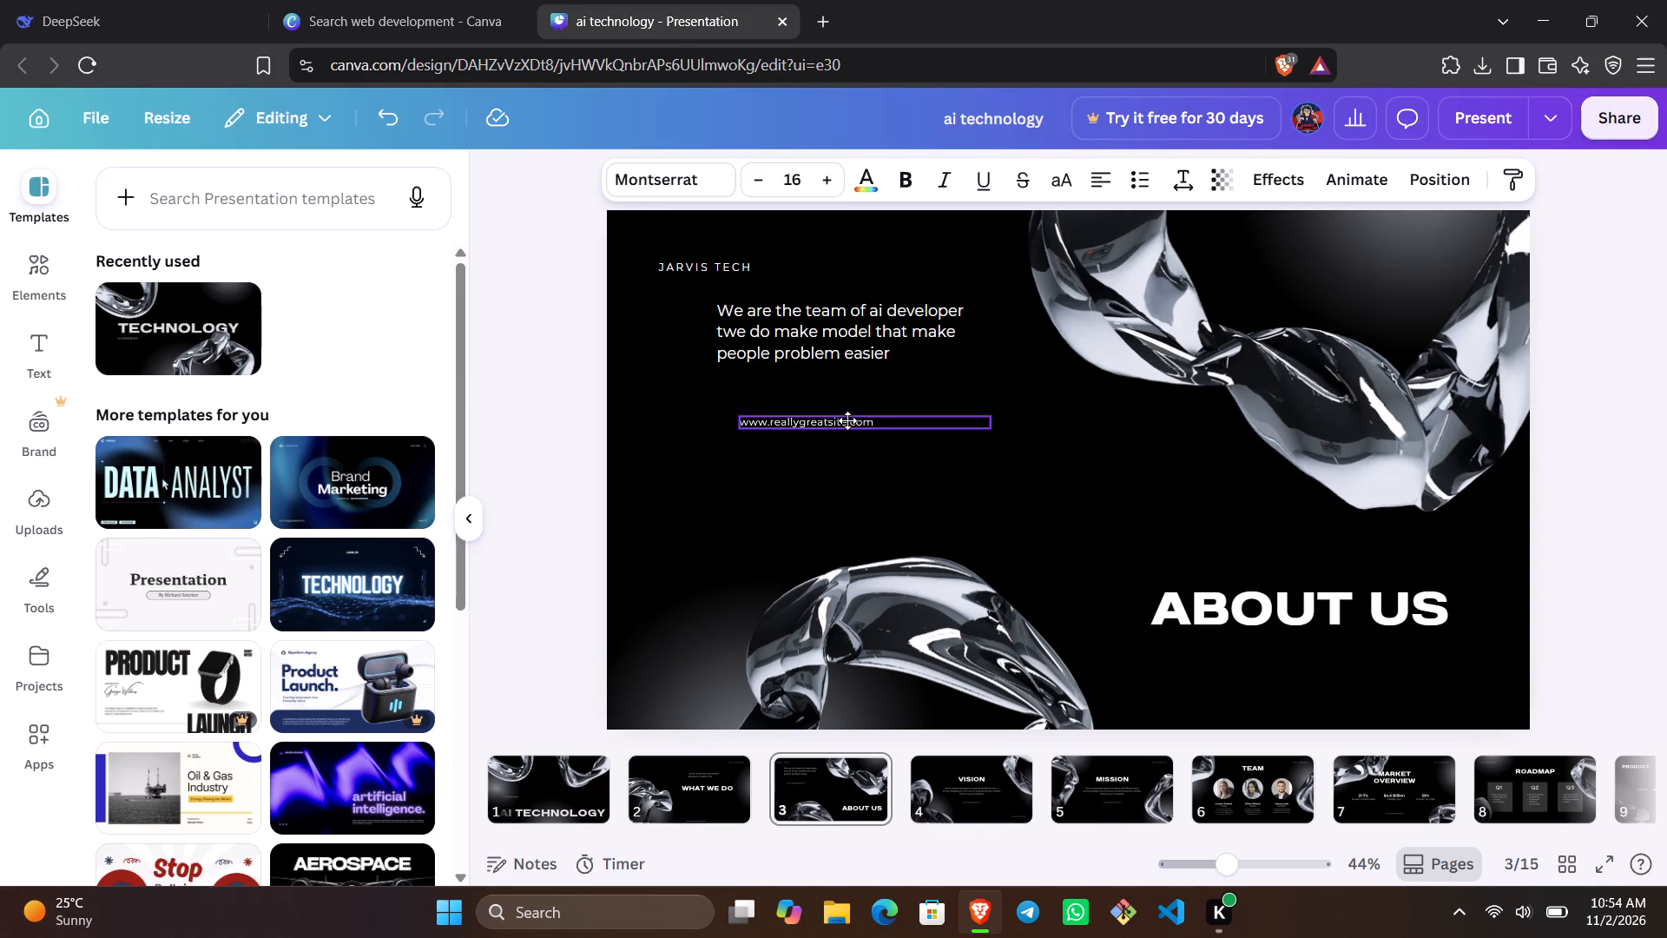
left_click_drag(847, 420, 847, 414)
Move the lower glass shape up and left so it runs off the slide's left edge, below the website text.
left_click_drag(915, 631, 744, 512)
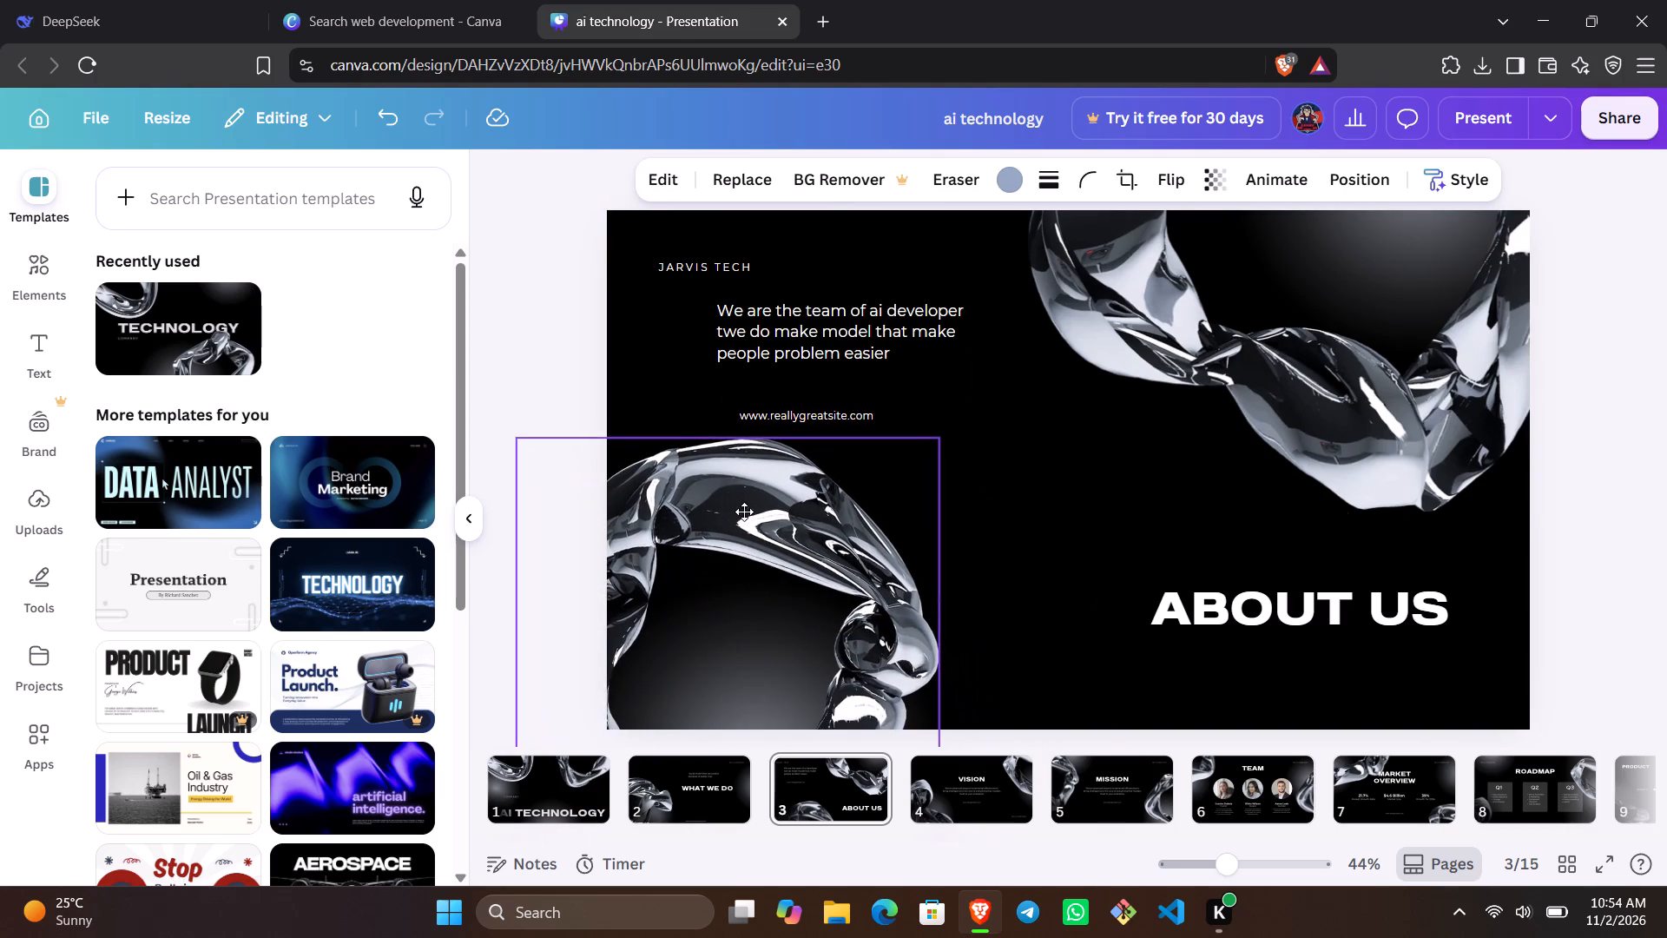
left_click_drag(744, 512, 741, 530)
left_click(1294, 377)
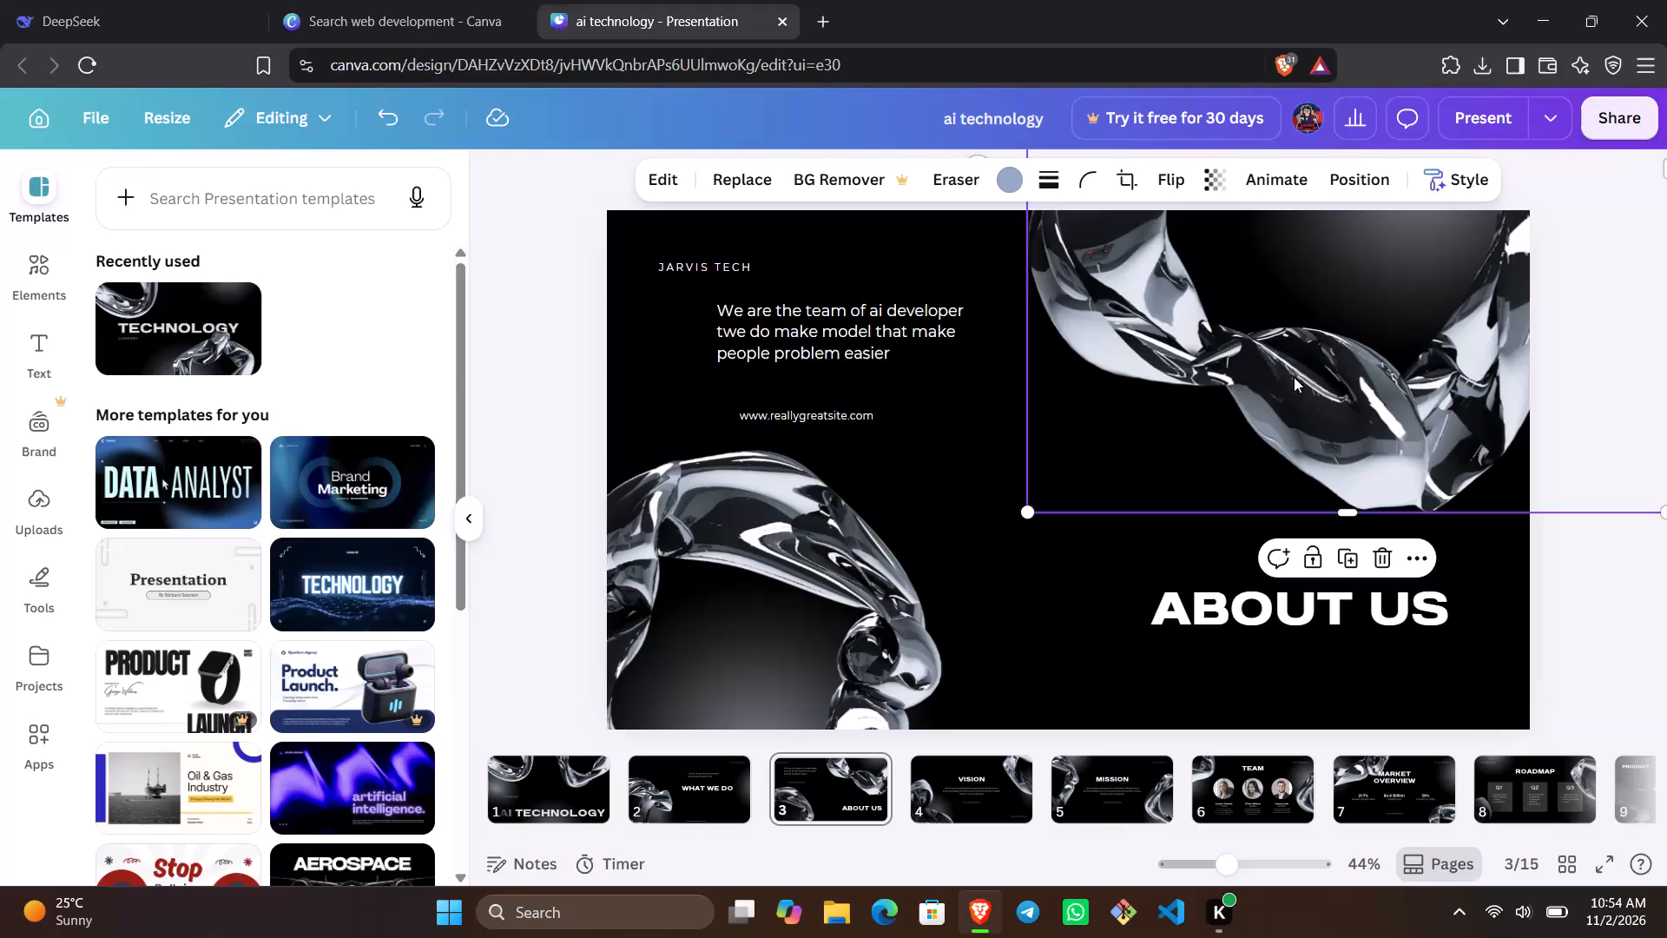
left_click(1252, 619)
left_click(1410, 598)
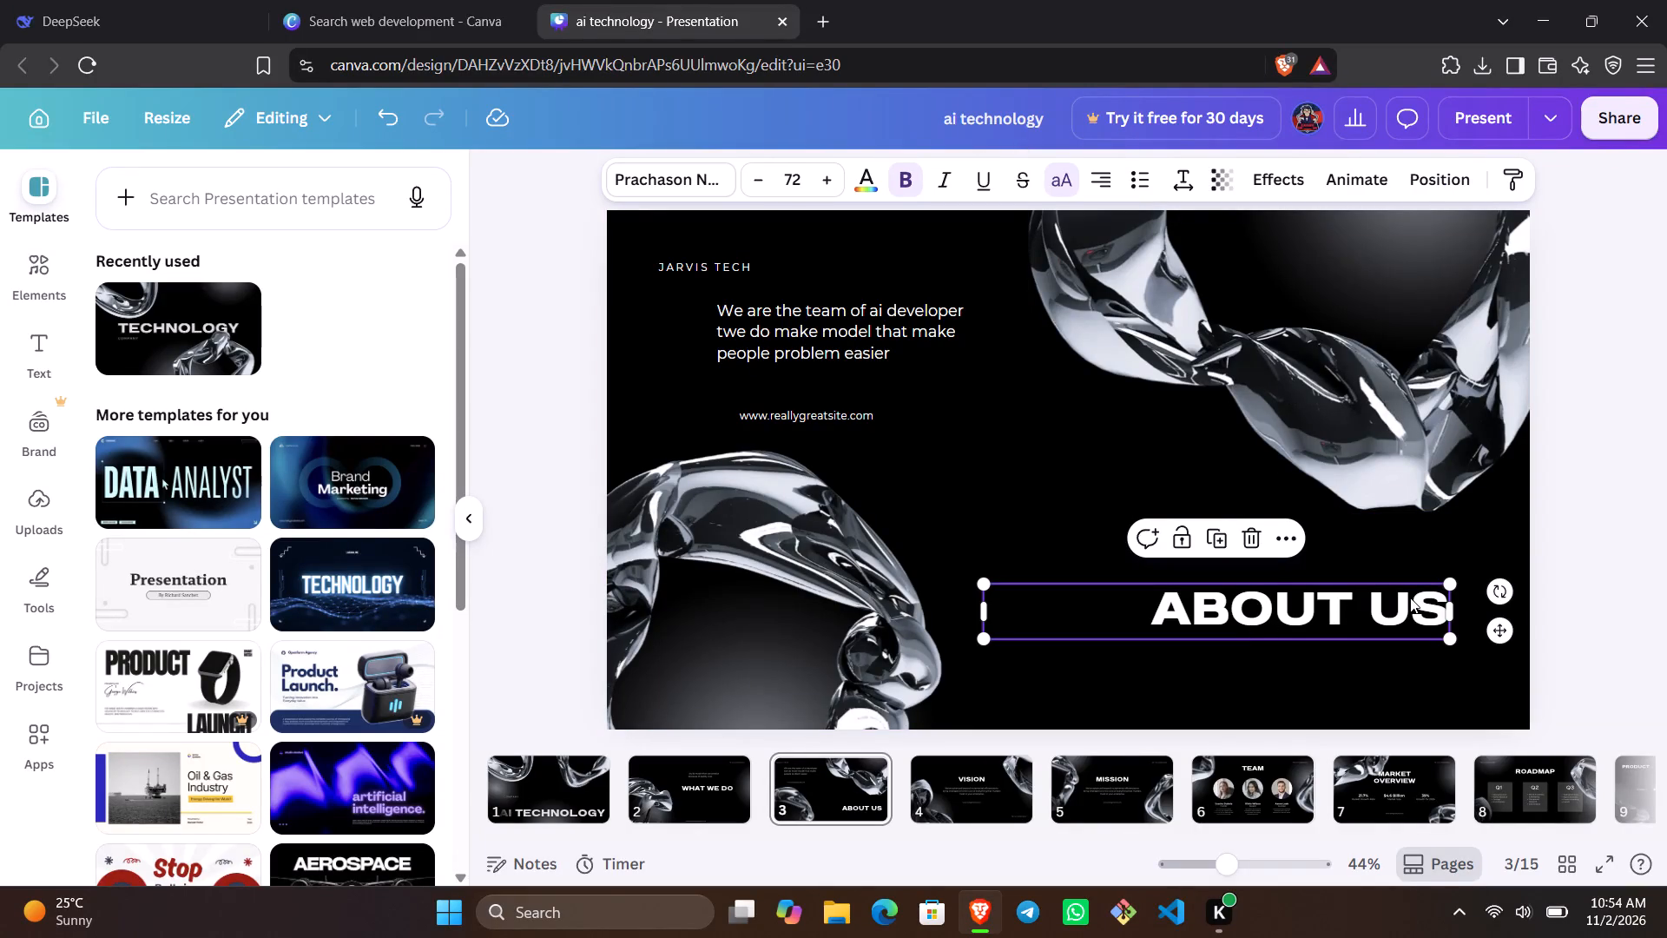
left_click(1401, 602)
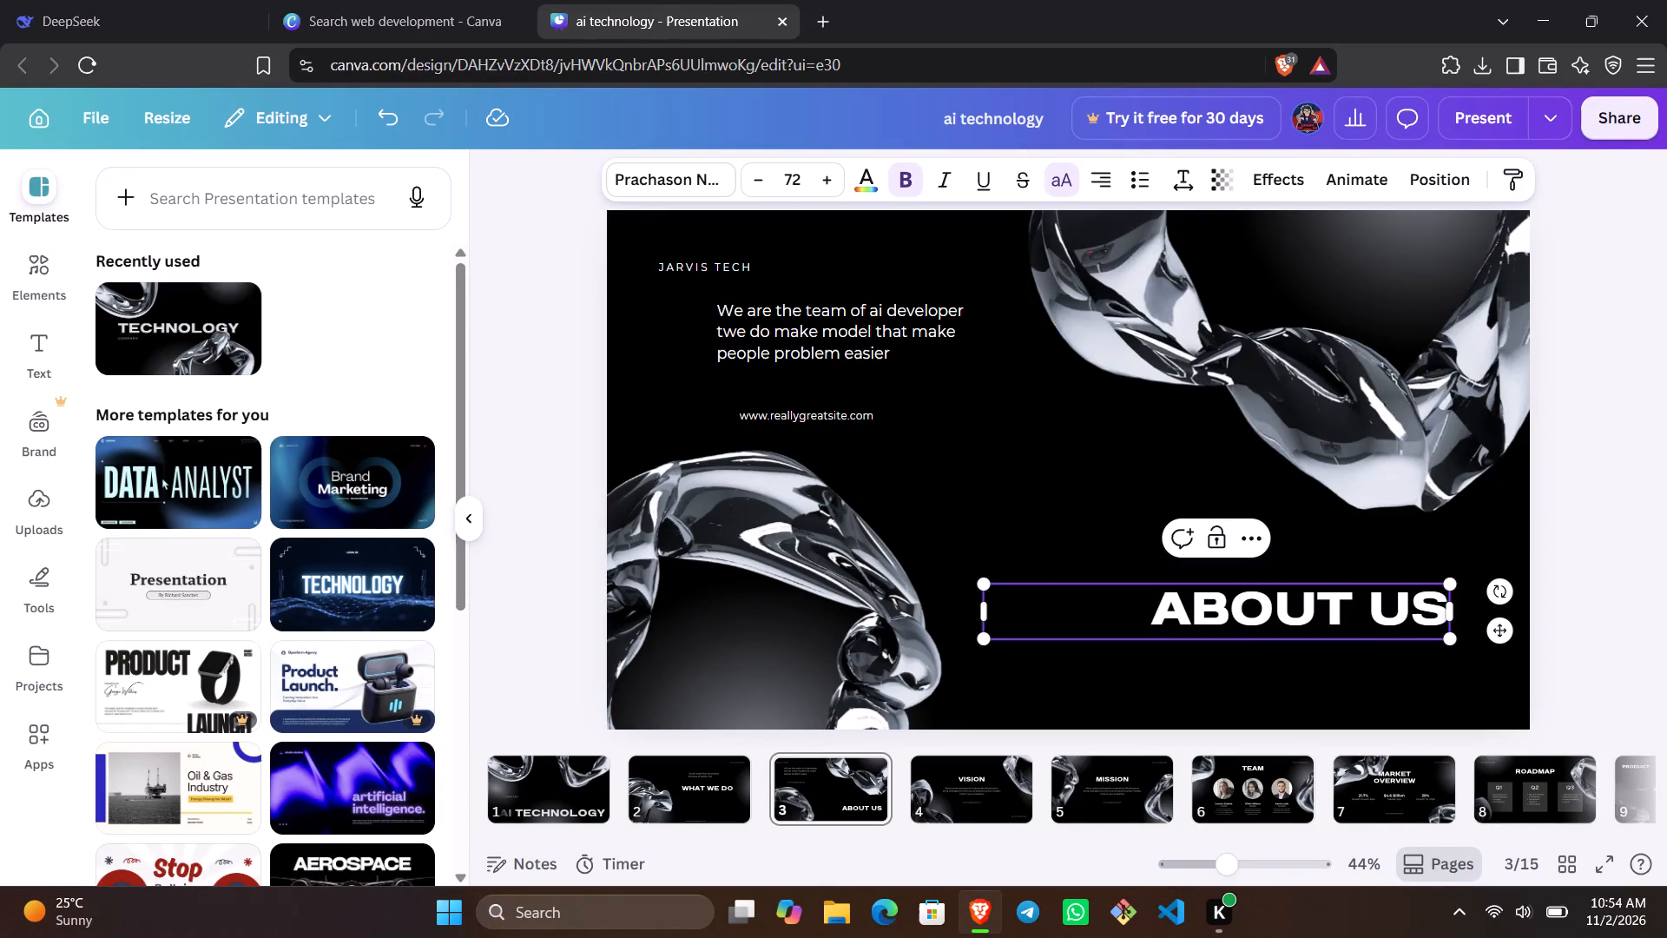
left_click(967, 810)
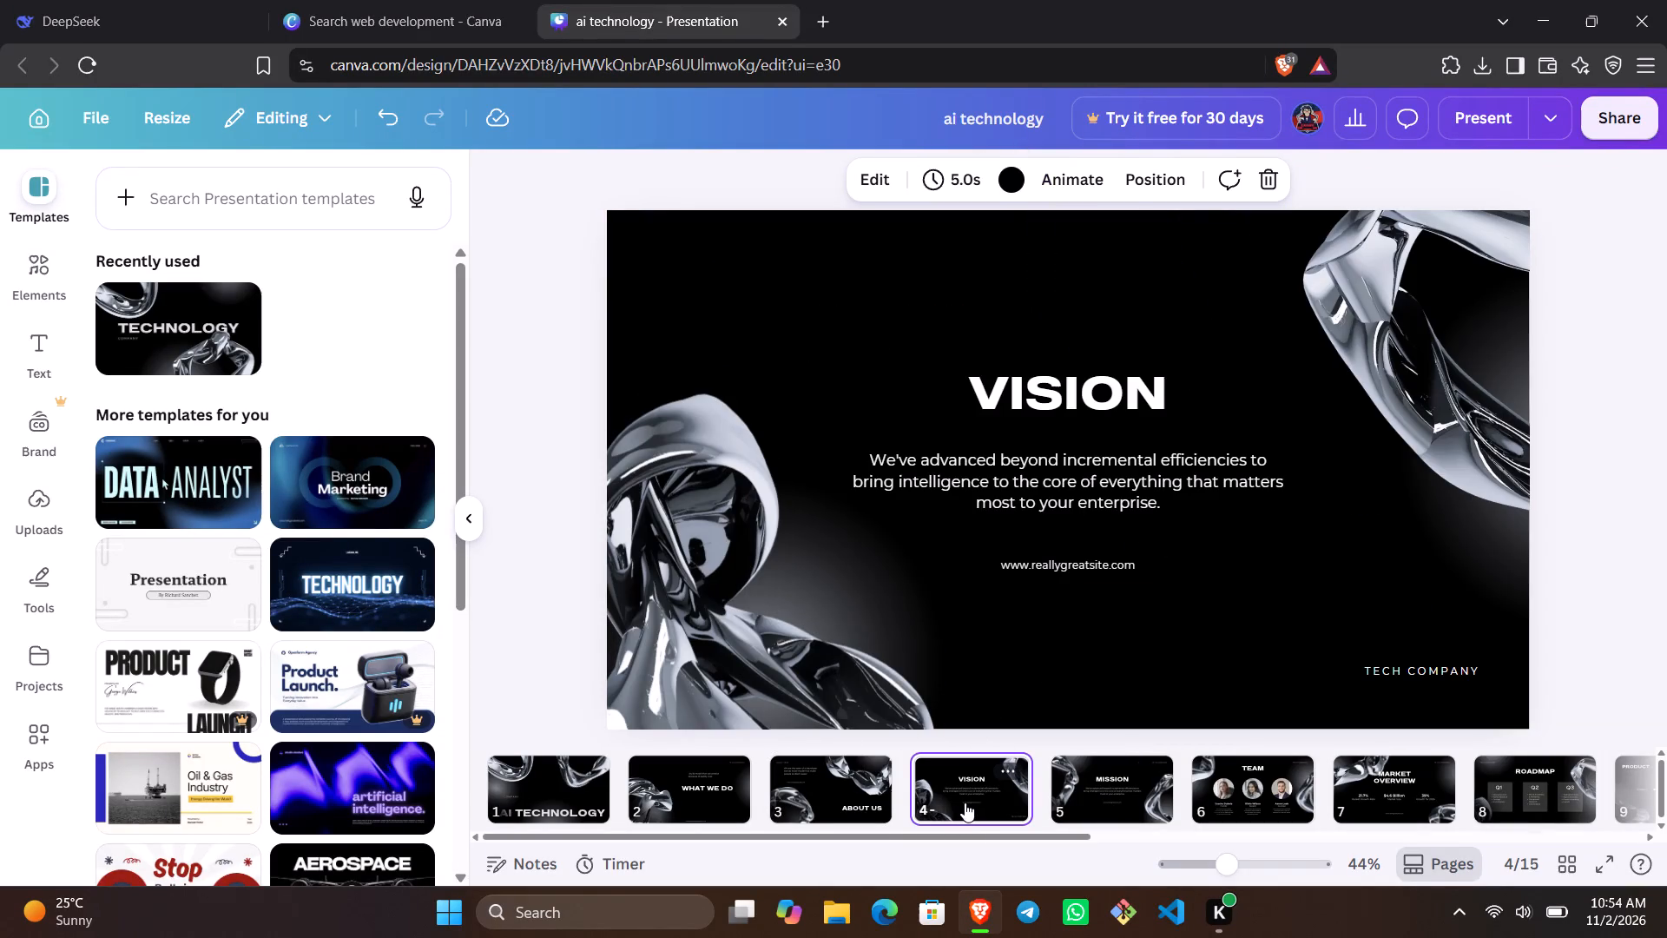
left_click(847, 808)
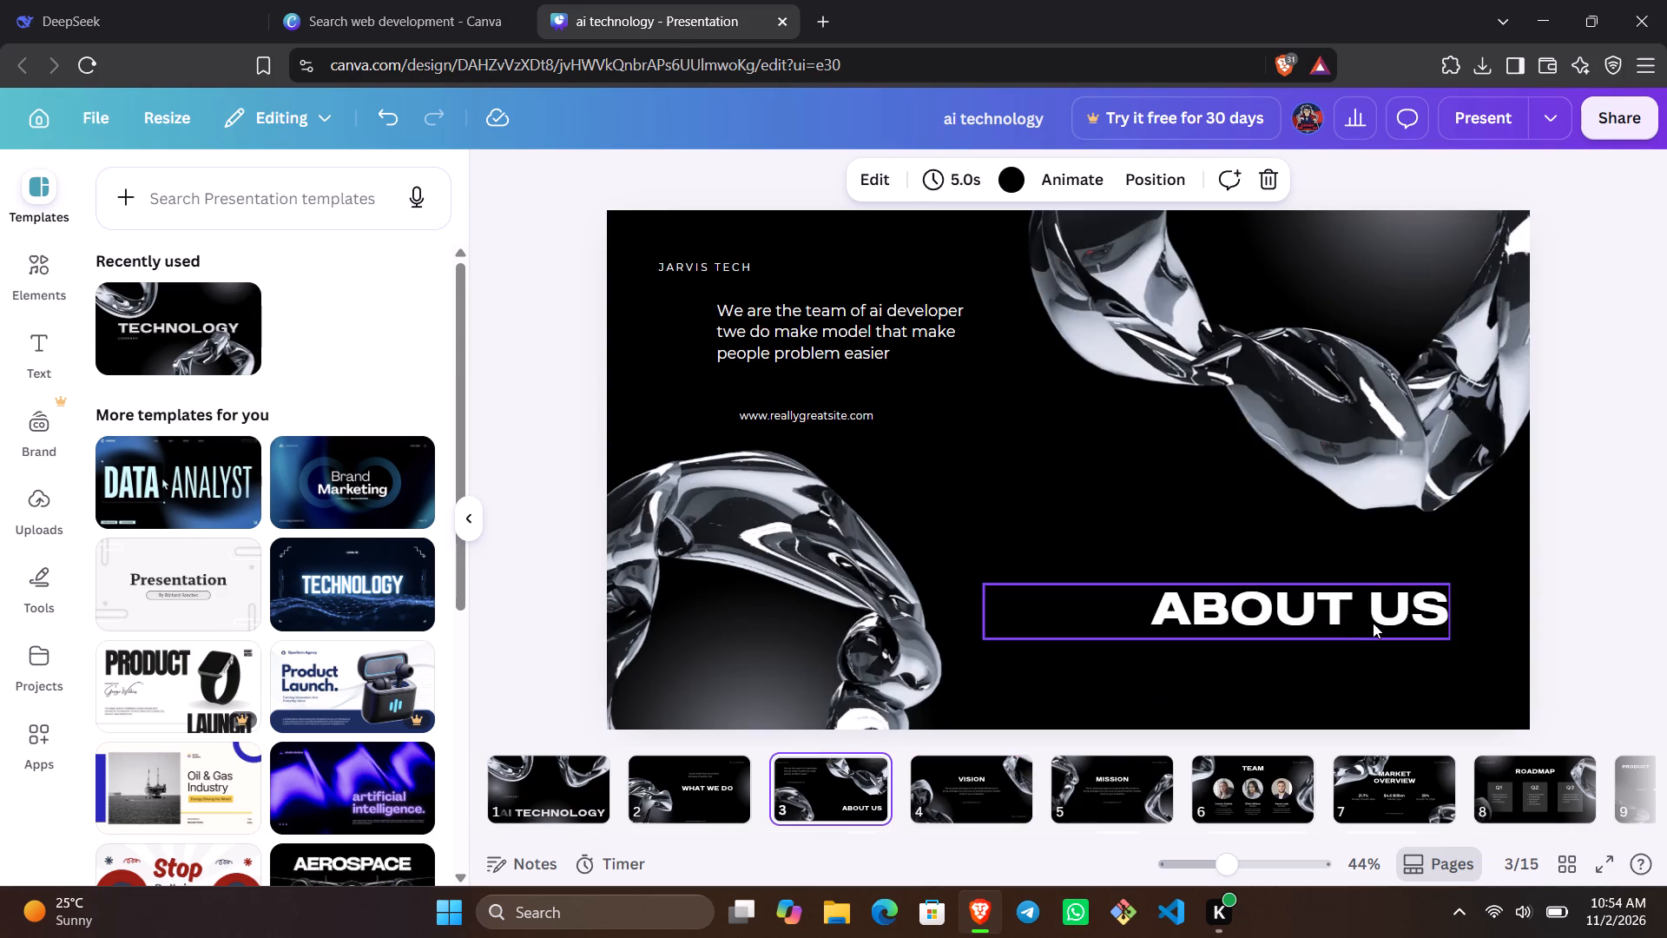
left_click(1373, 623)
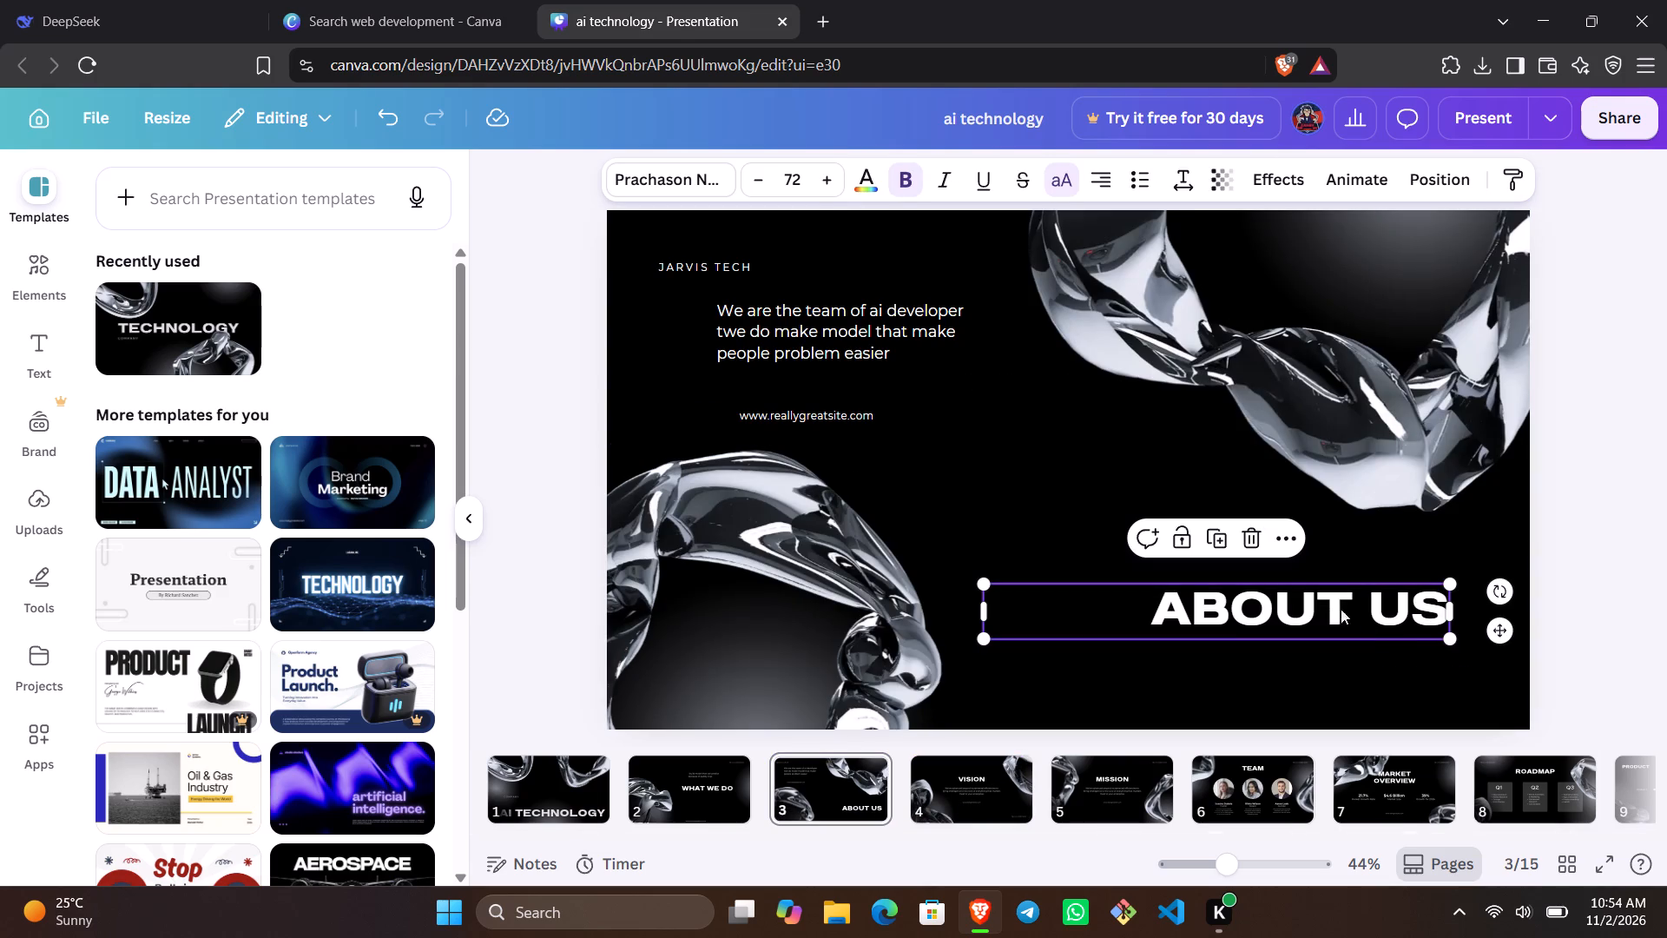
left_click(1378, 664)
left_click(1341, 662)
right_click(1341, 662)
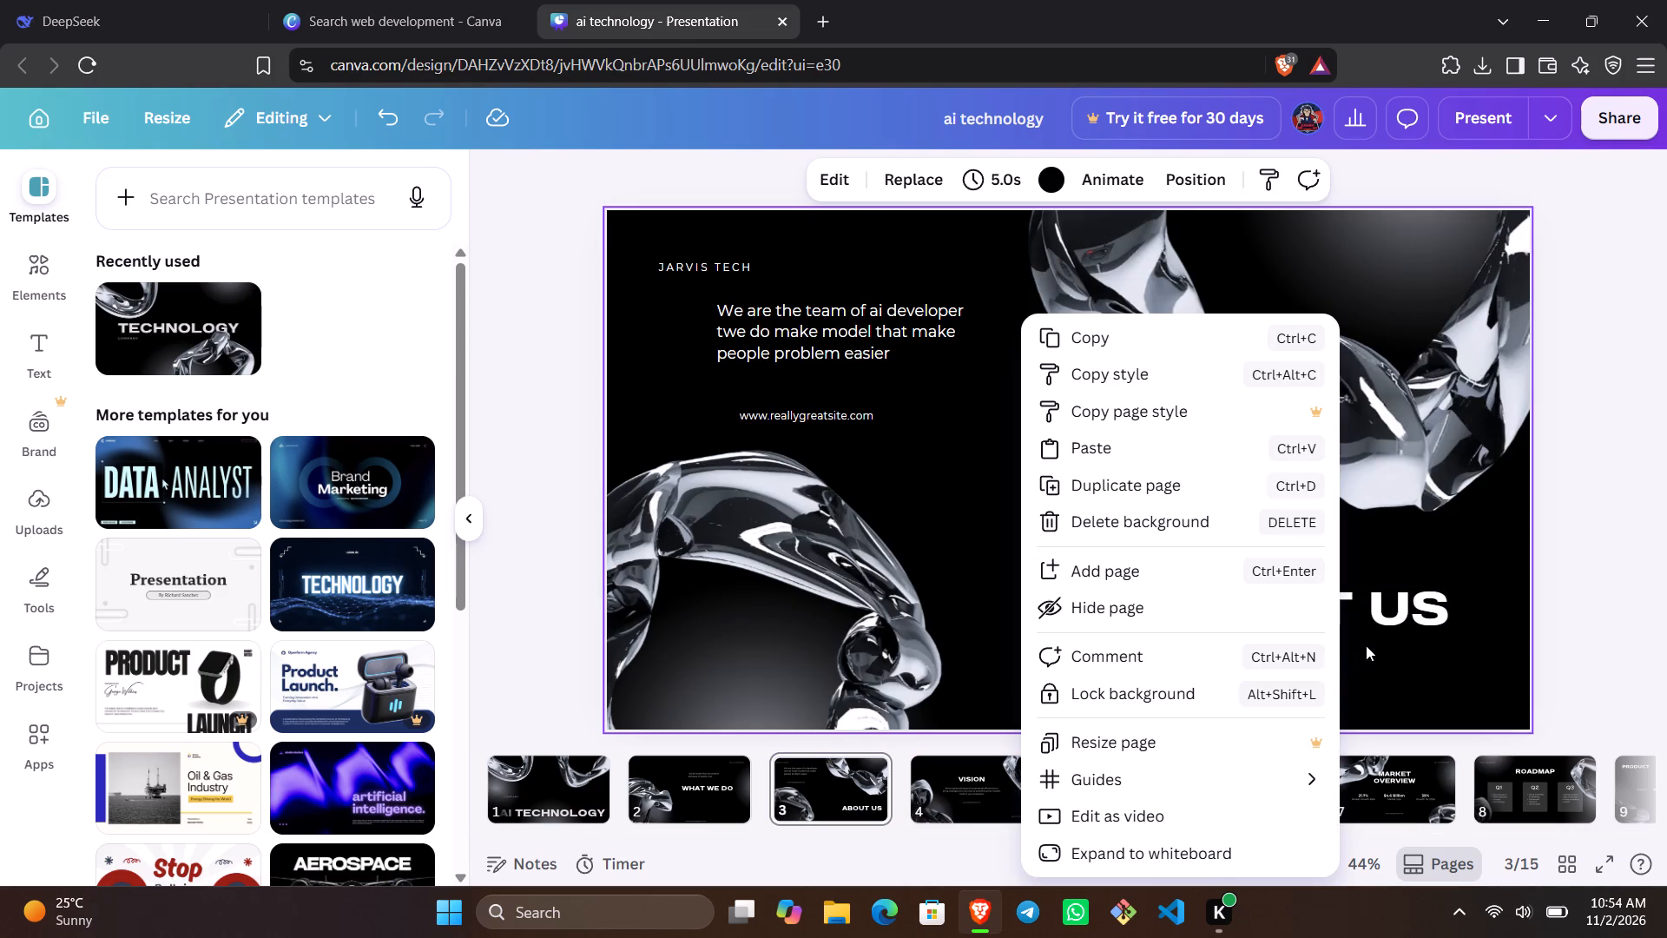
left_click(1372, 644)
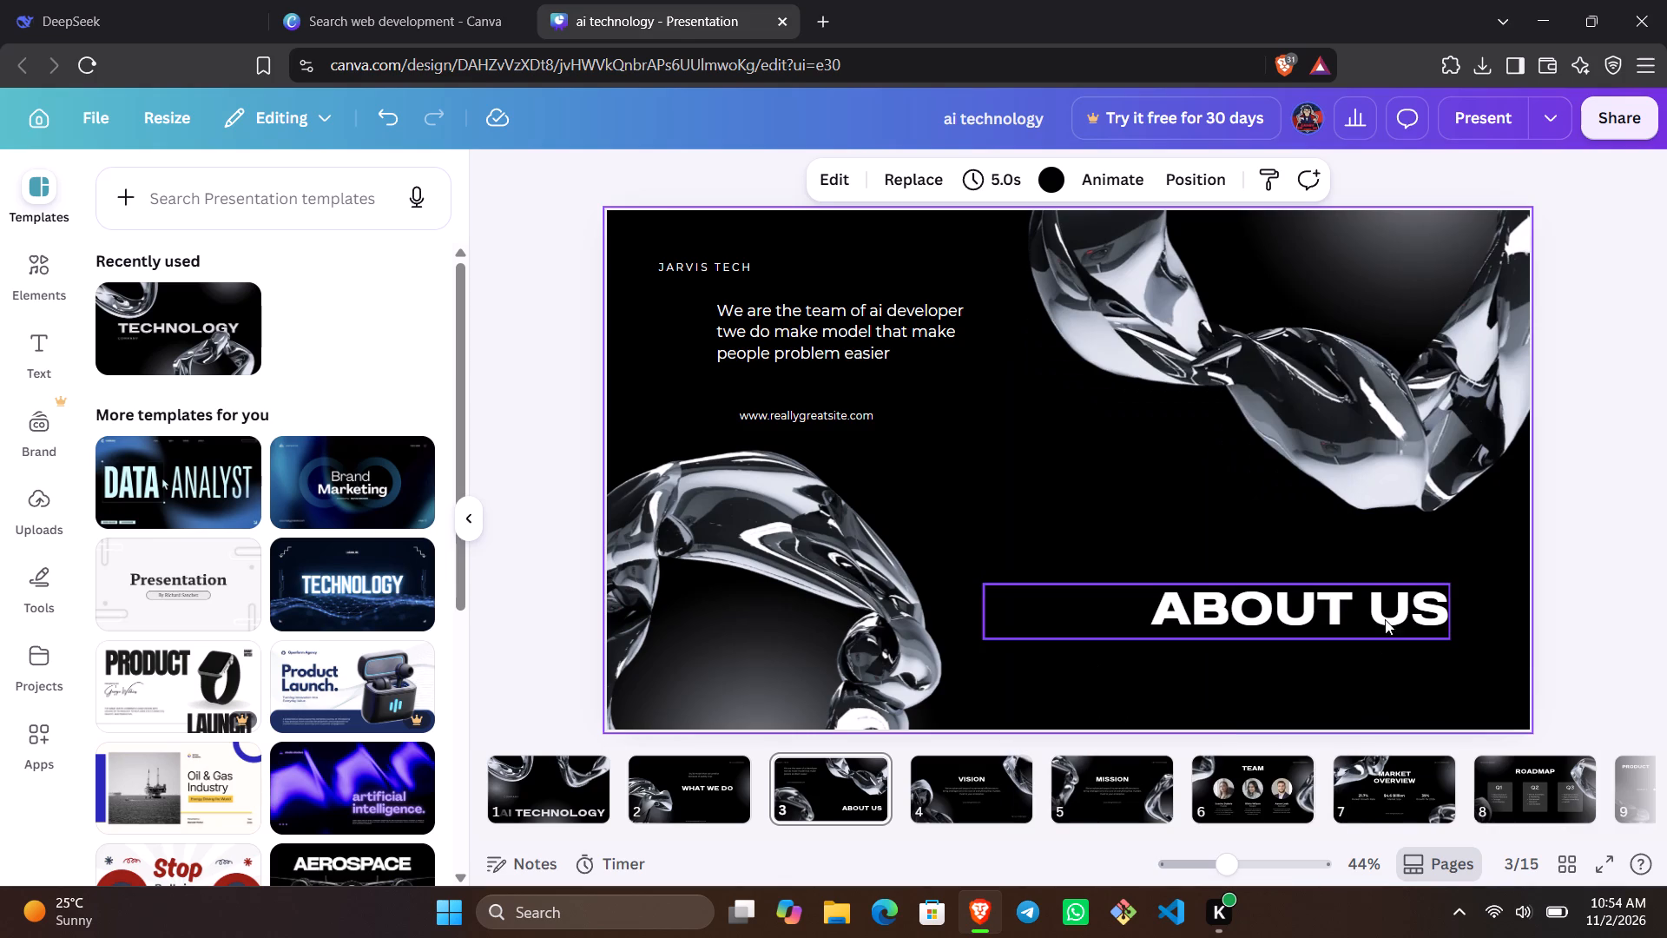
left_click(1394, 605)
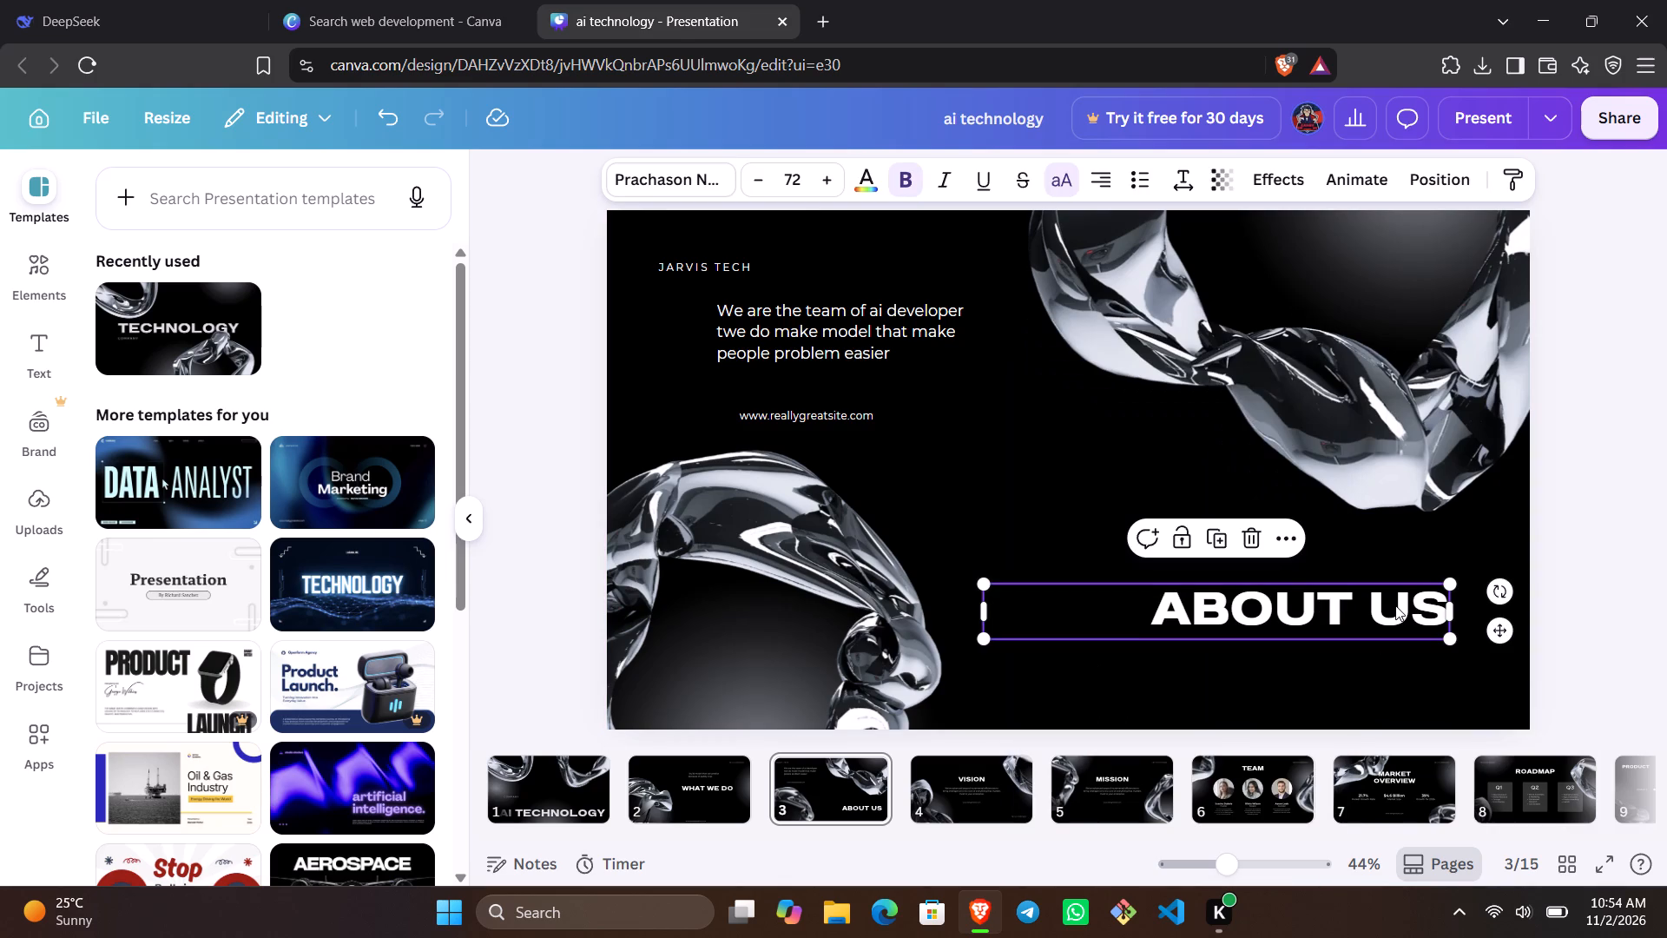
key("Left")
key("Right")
double_click(799, 406)
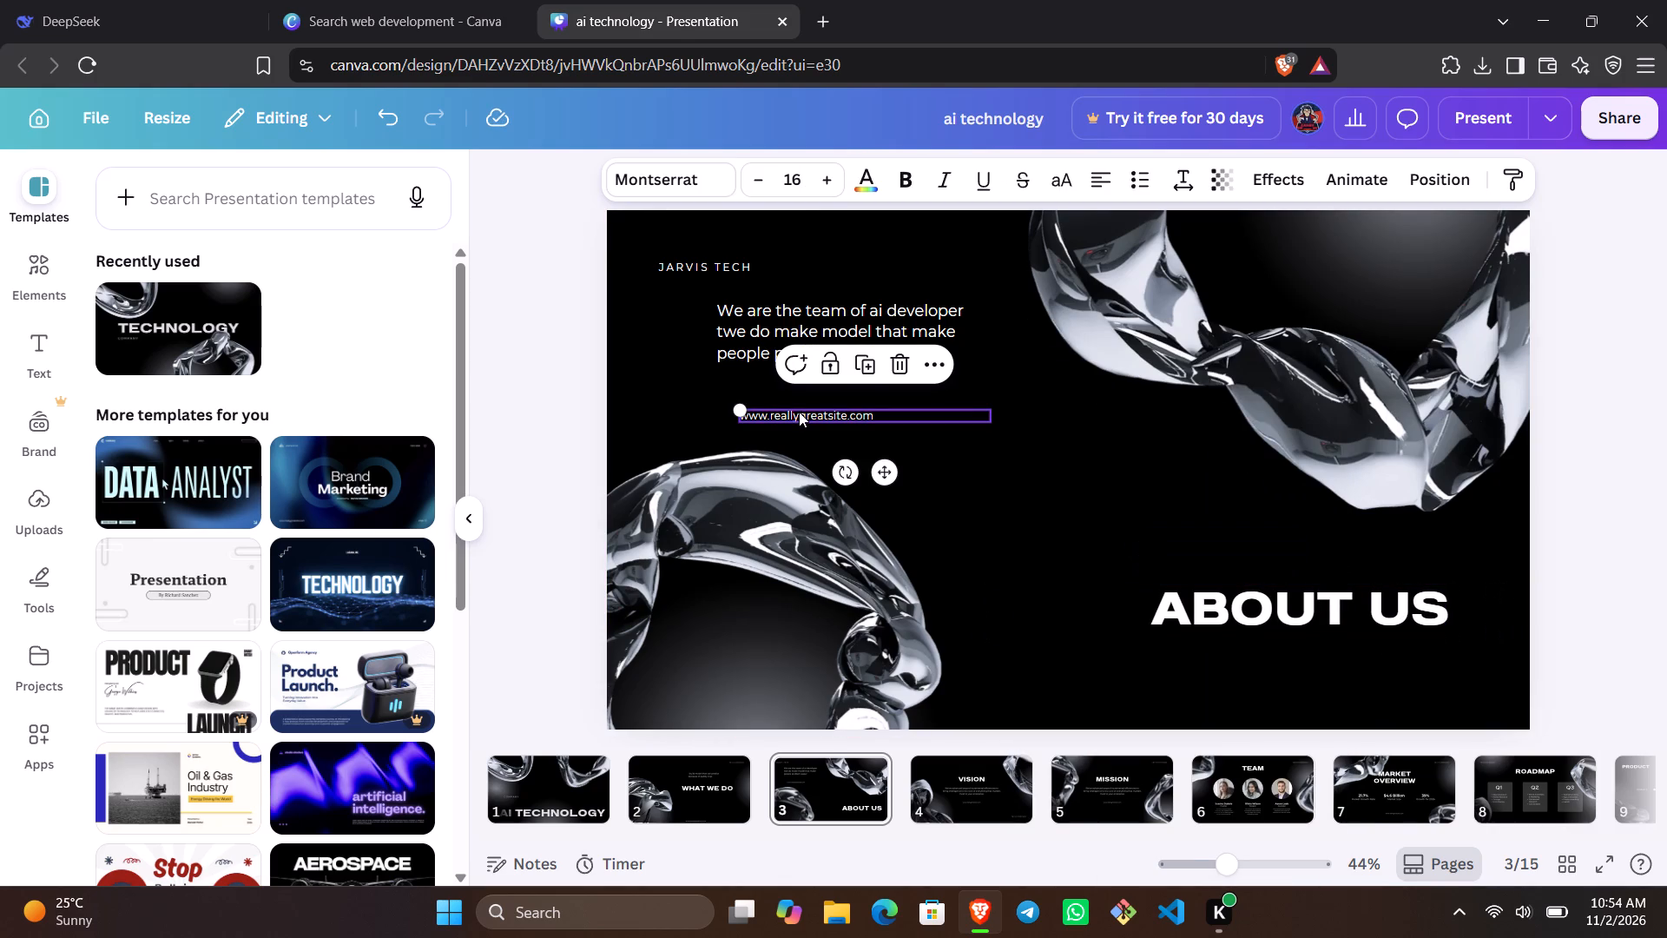
left_click(863, 355)
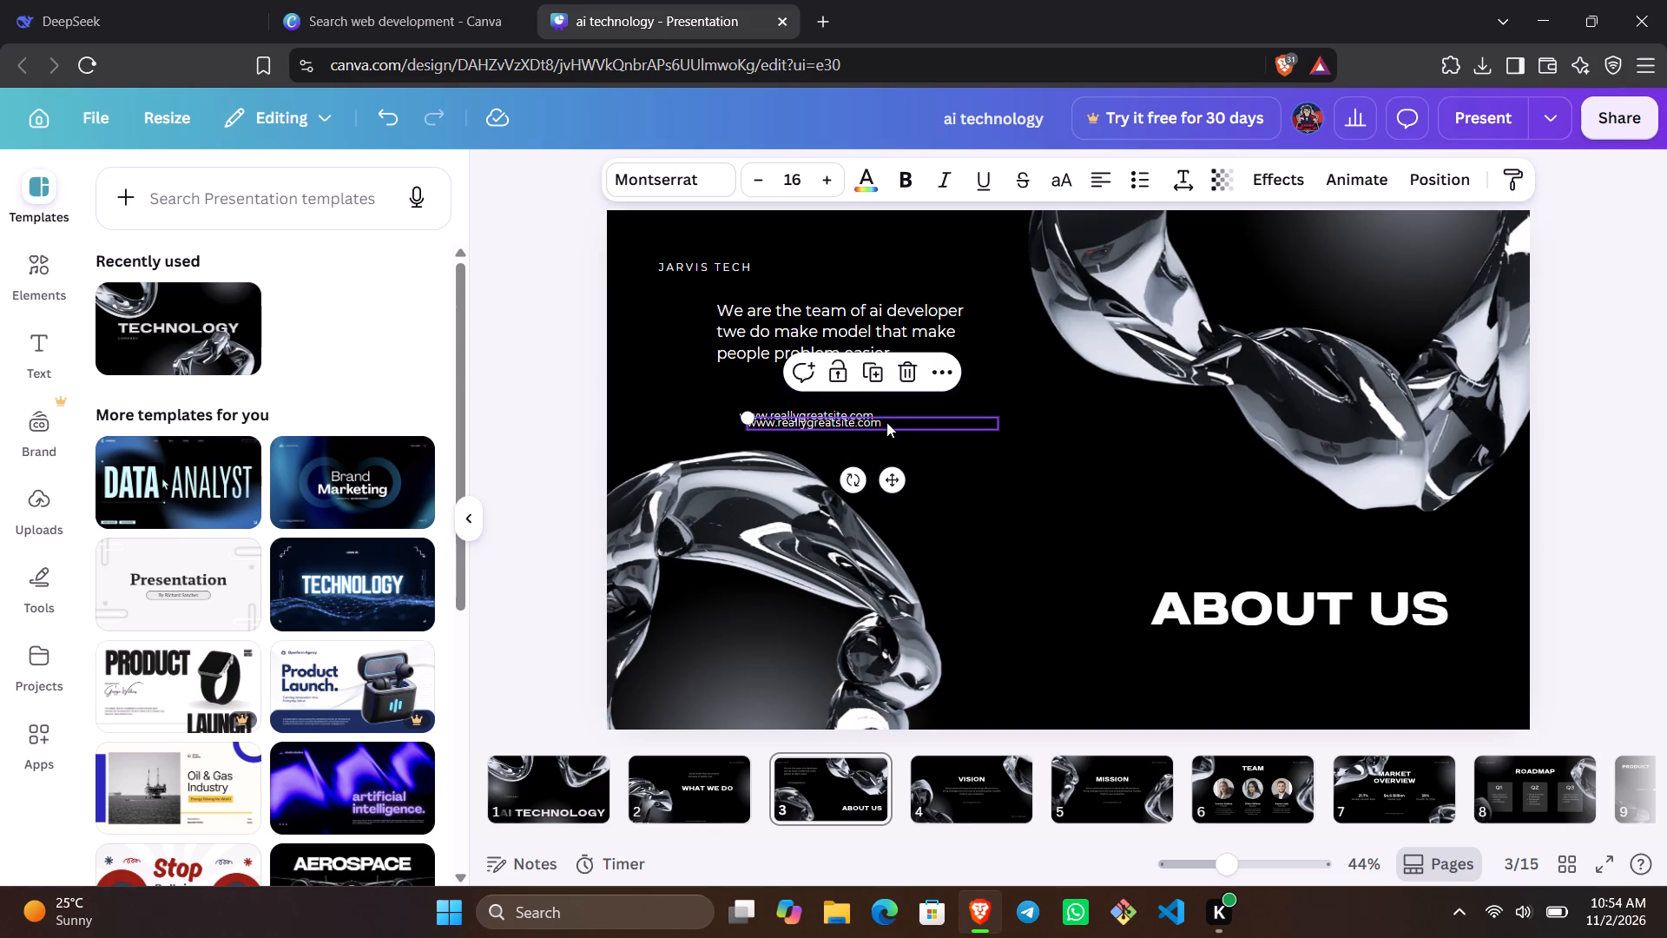
left_click_drag(887, 421, 1360, 648)
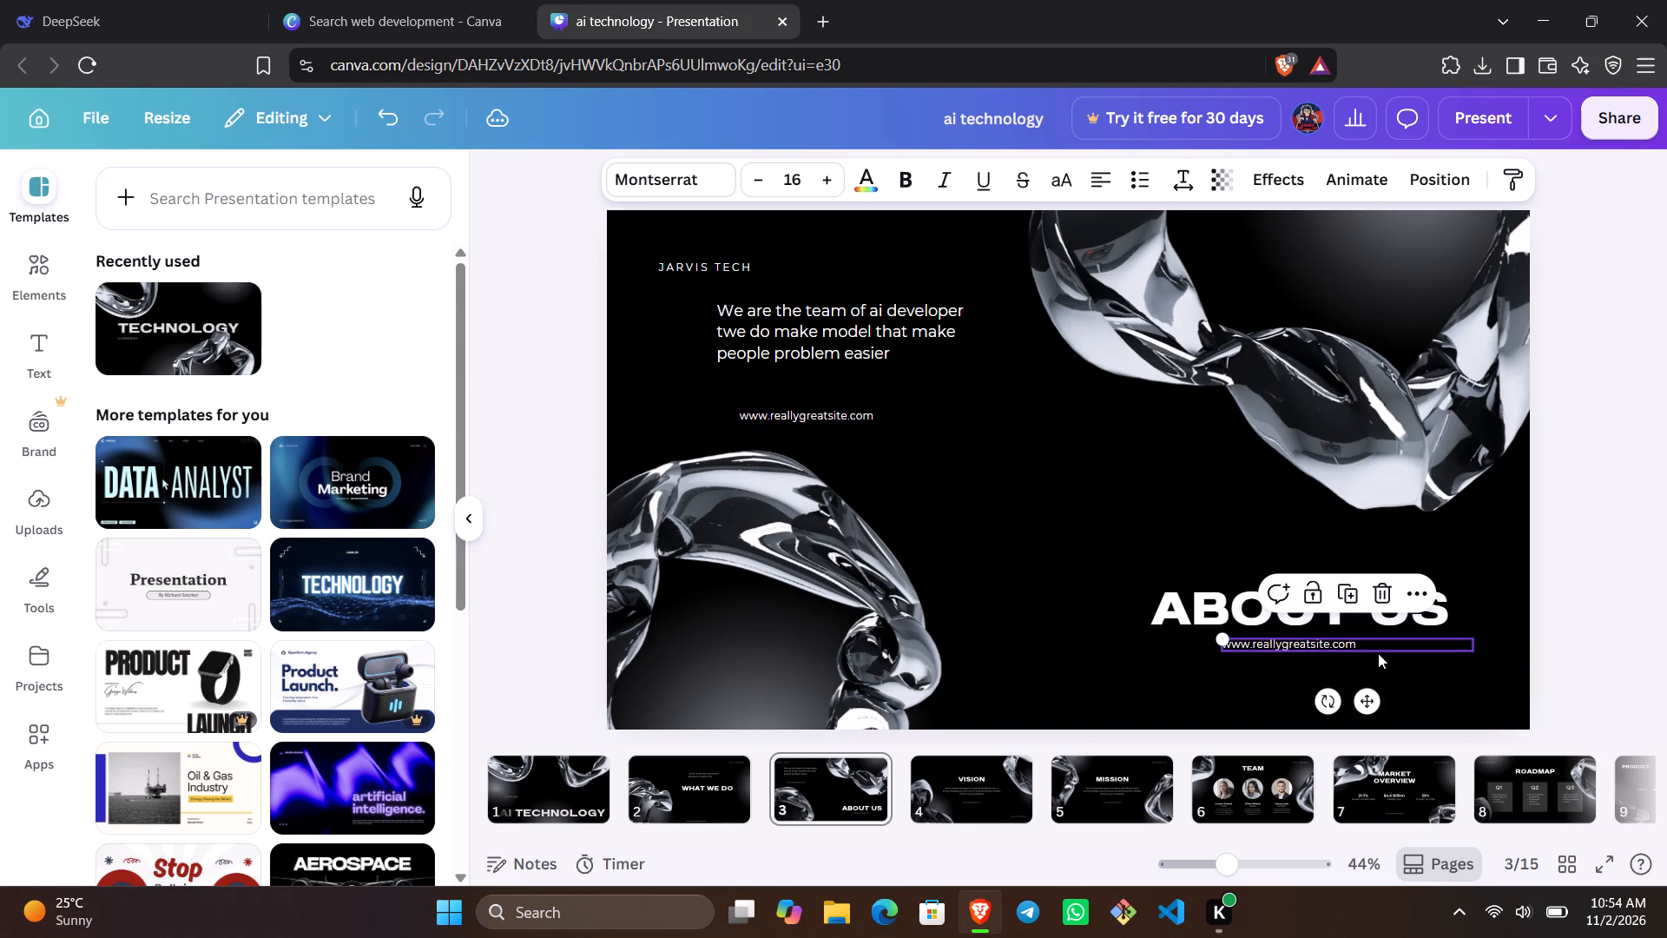
Replace the copied website text with "you can connect with us :" and start a new line below it.
left_click(1378, 638)
key("BackSpace")
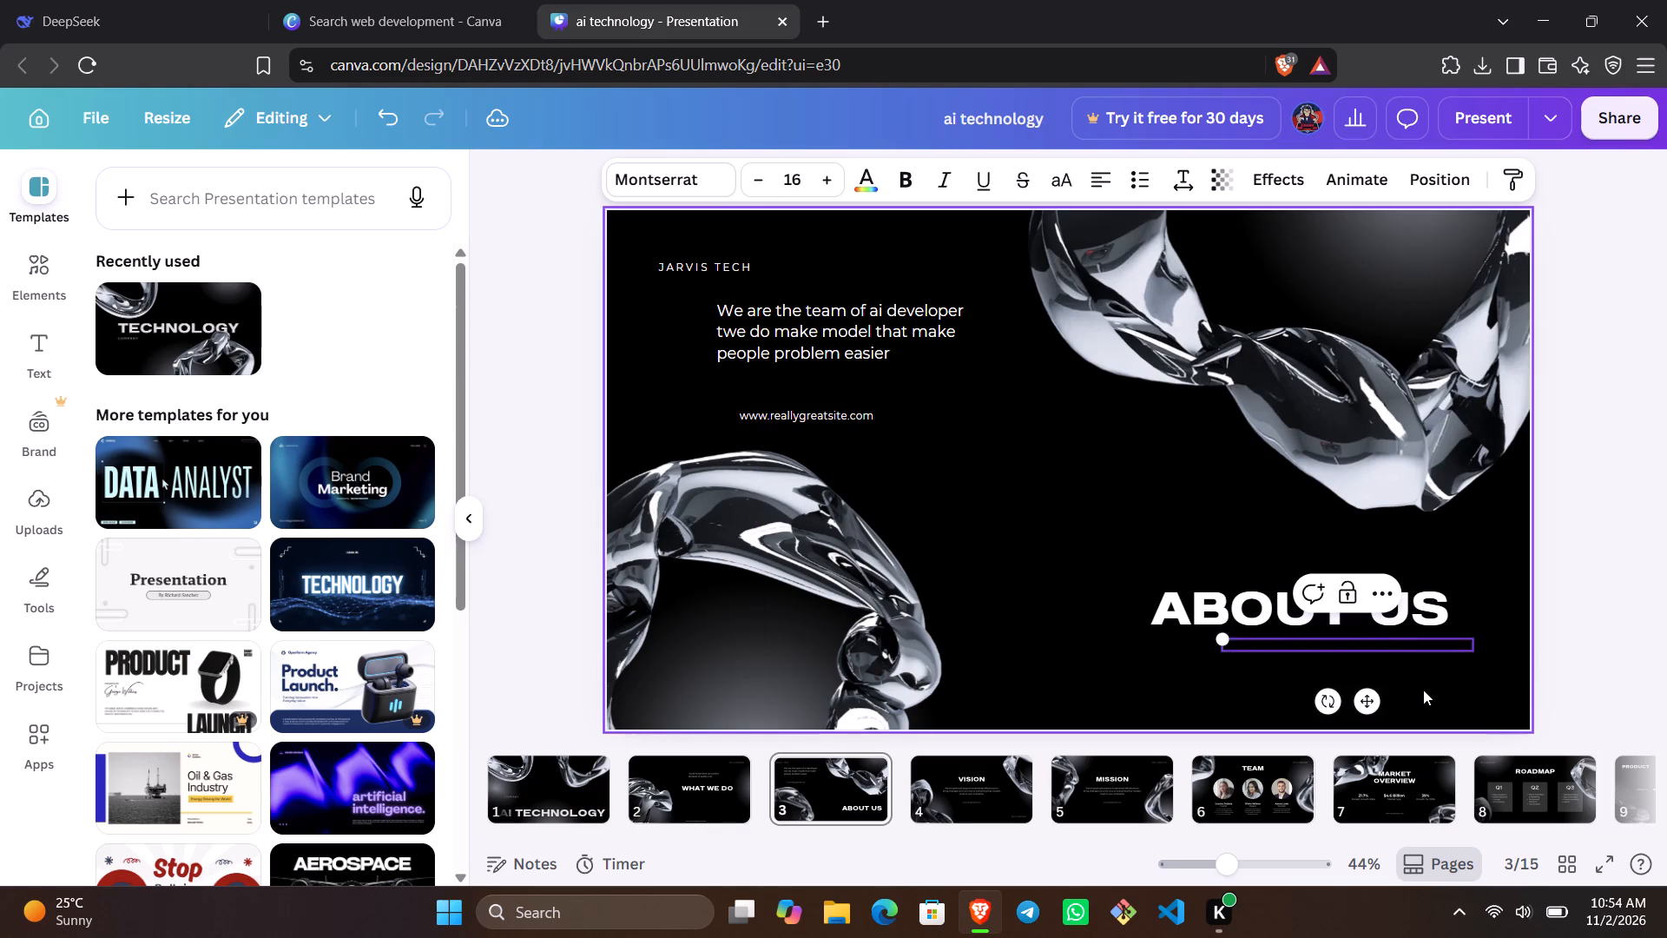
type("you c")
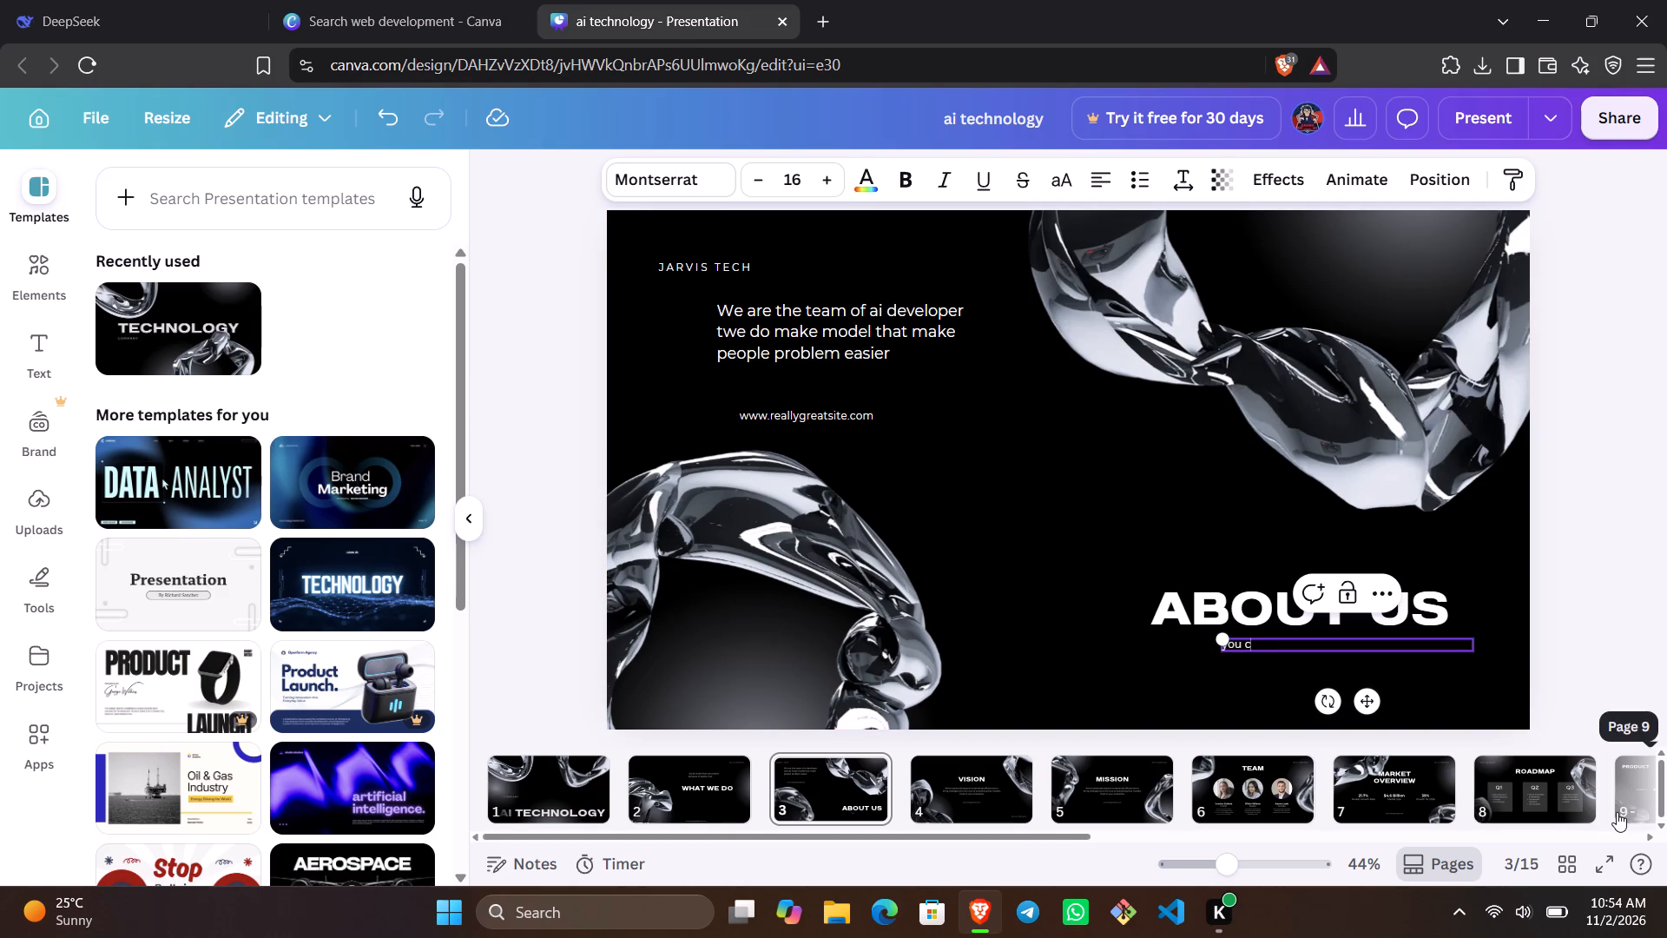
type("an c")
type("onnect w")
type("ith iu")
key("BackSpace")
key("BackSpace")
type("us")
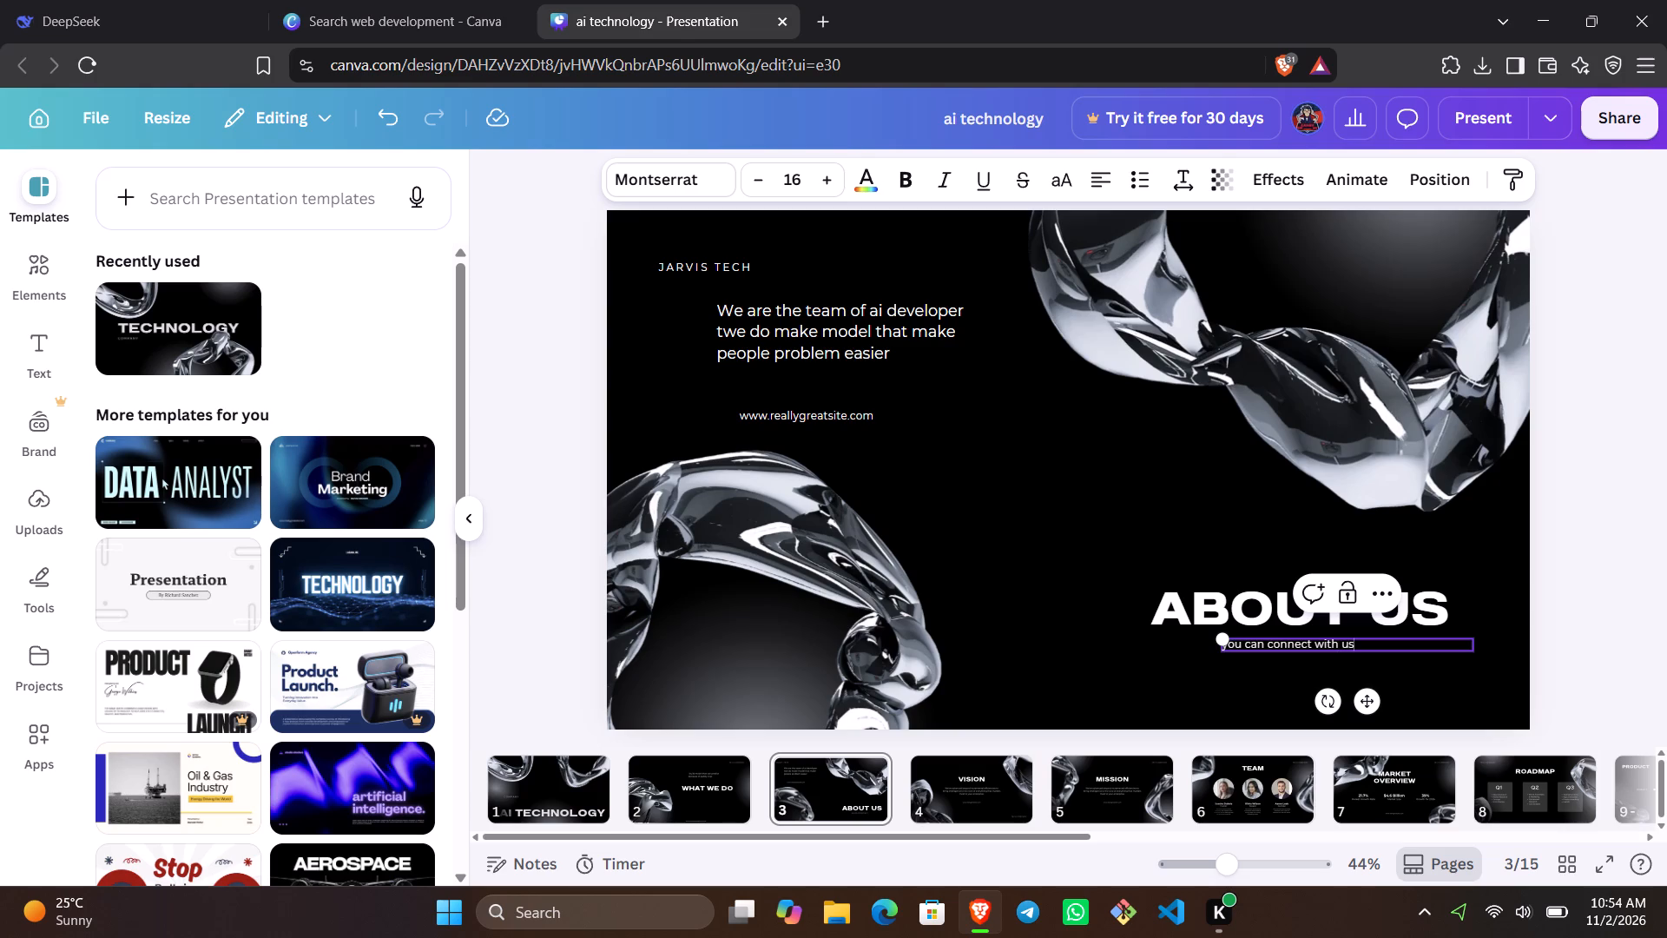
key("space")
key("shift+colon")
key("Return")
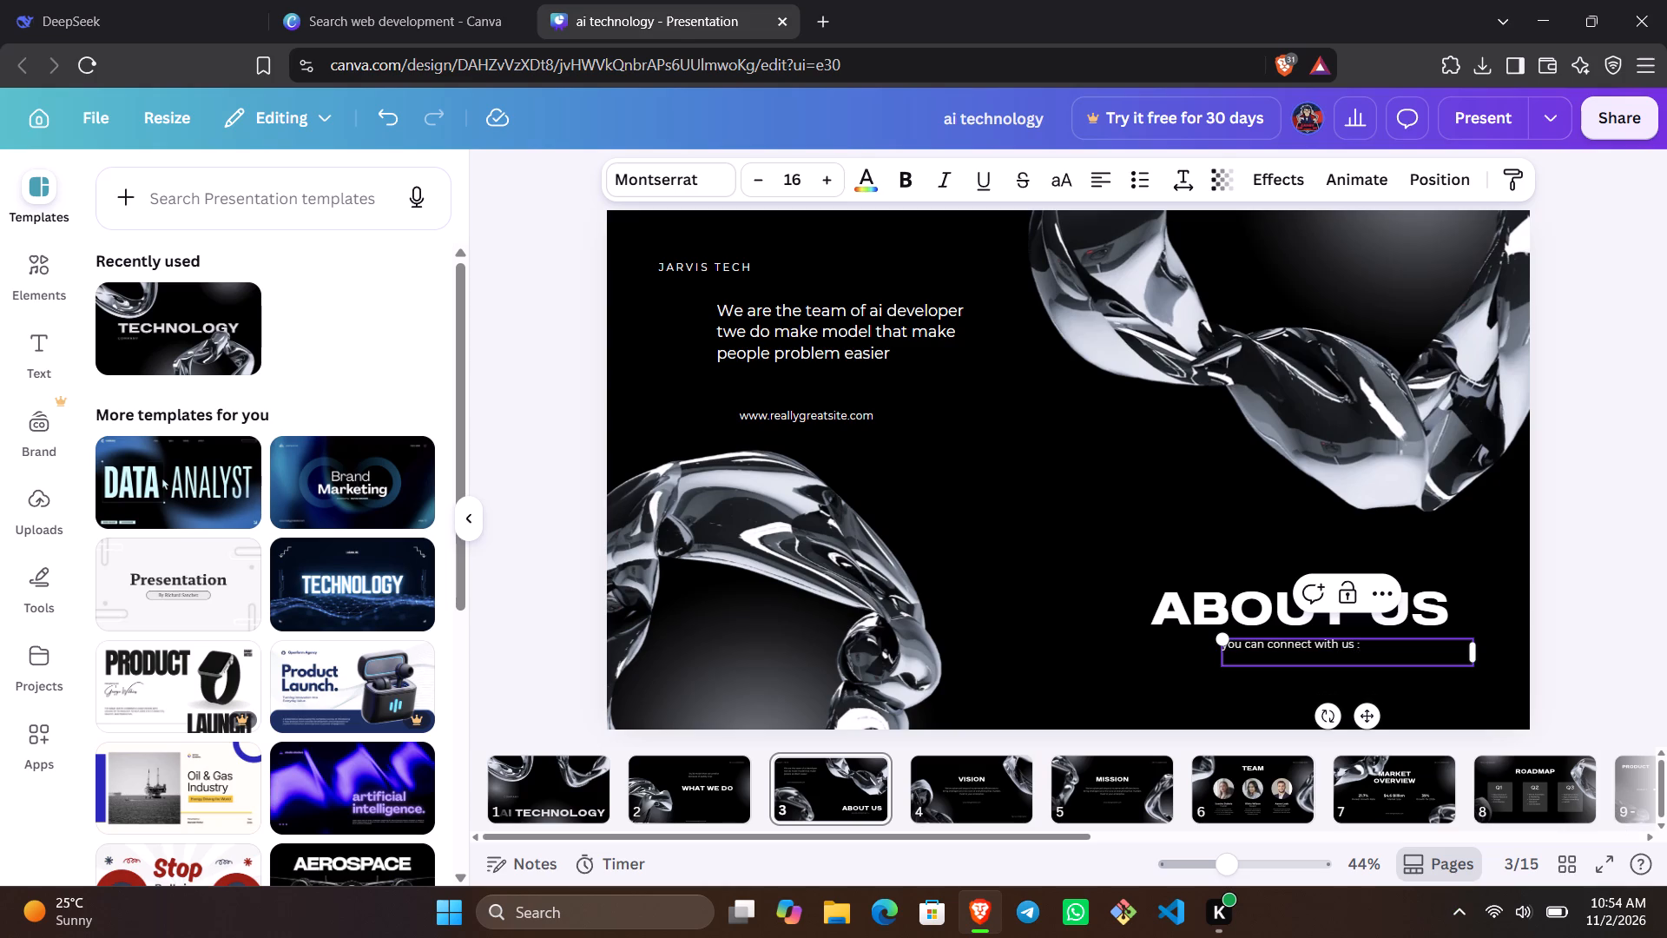
Add linkdin and instgram lines with the team member's account handles below "you can connect with us :".
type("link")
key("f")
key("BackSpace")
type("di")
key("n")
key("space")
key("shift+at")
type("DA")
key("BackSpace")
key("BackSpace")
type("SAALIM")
Add a linkdin line with the team member's account handle below "you can connect with us :".
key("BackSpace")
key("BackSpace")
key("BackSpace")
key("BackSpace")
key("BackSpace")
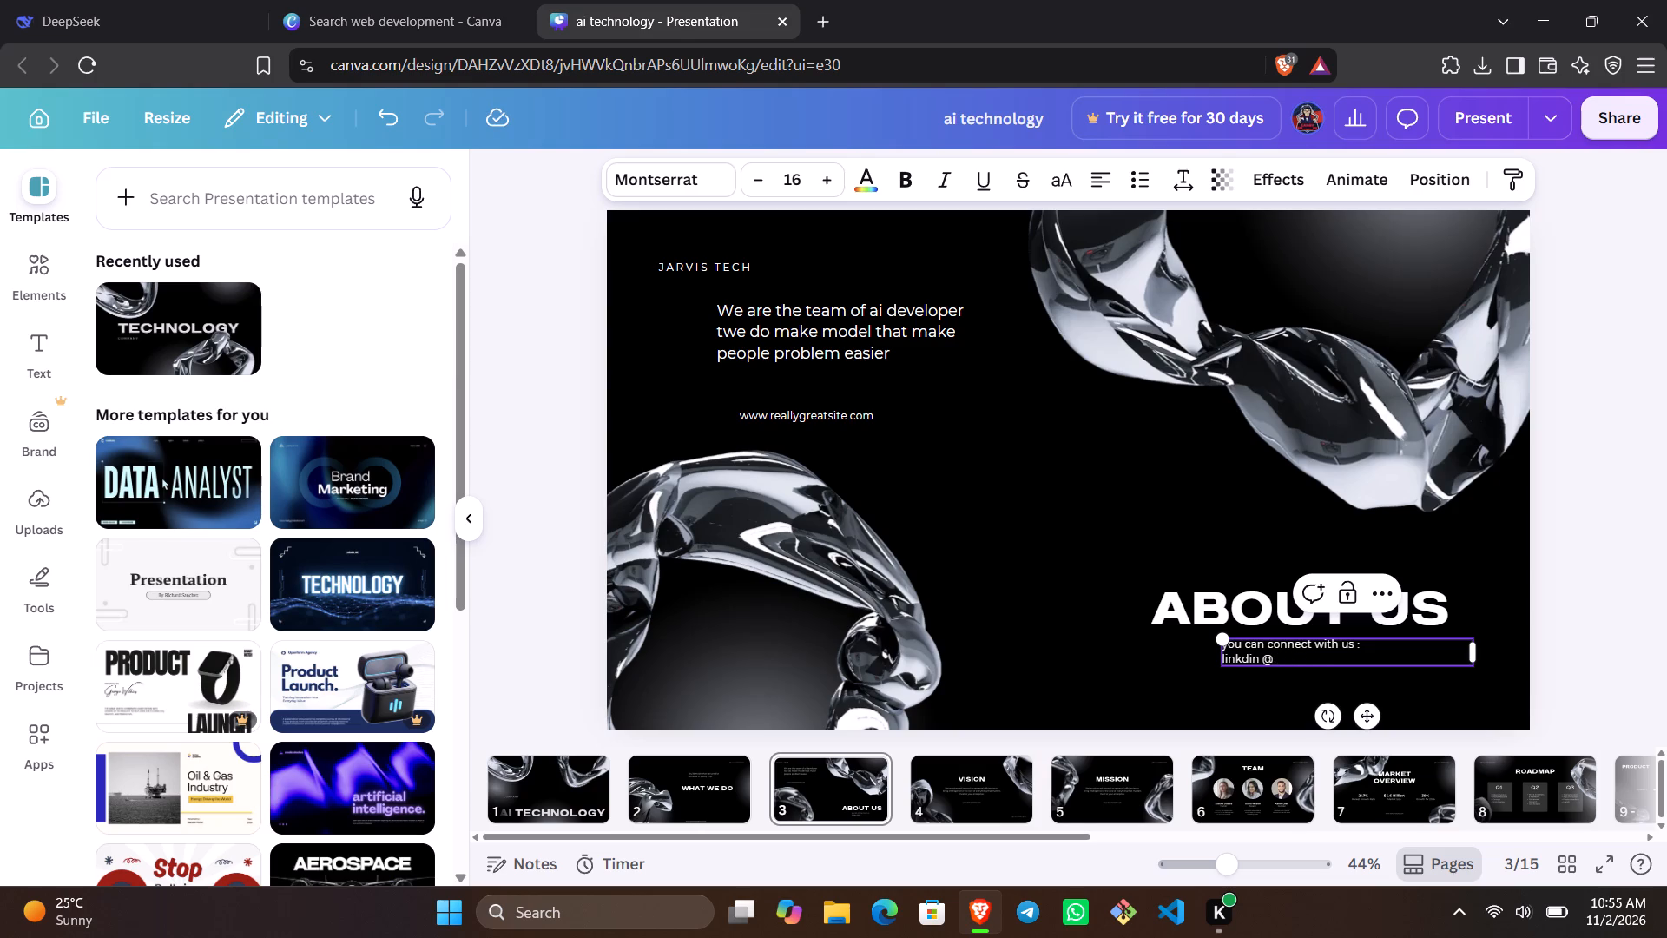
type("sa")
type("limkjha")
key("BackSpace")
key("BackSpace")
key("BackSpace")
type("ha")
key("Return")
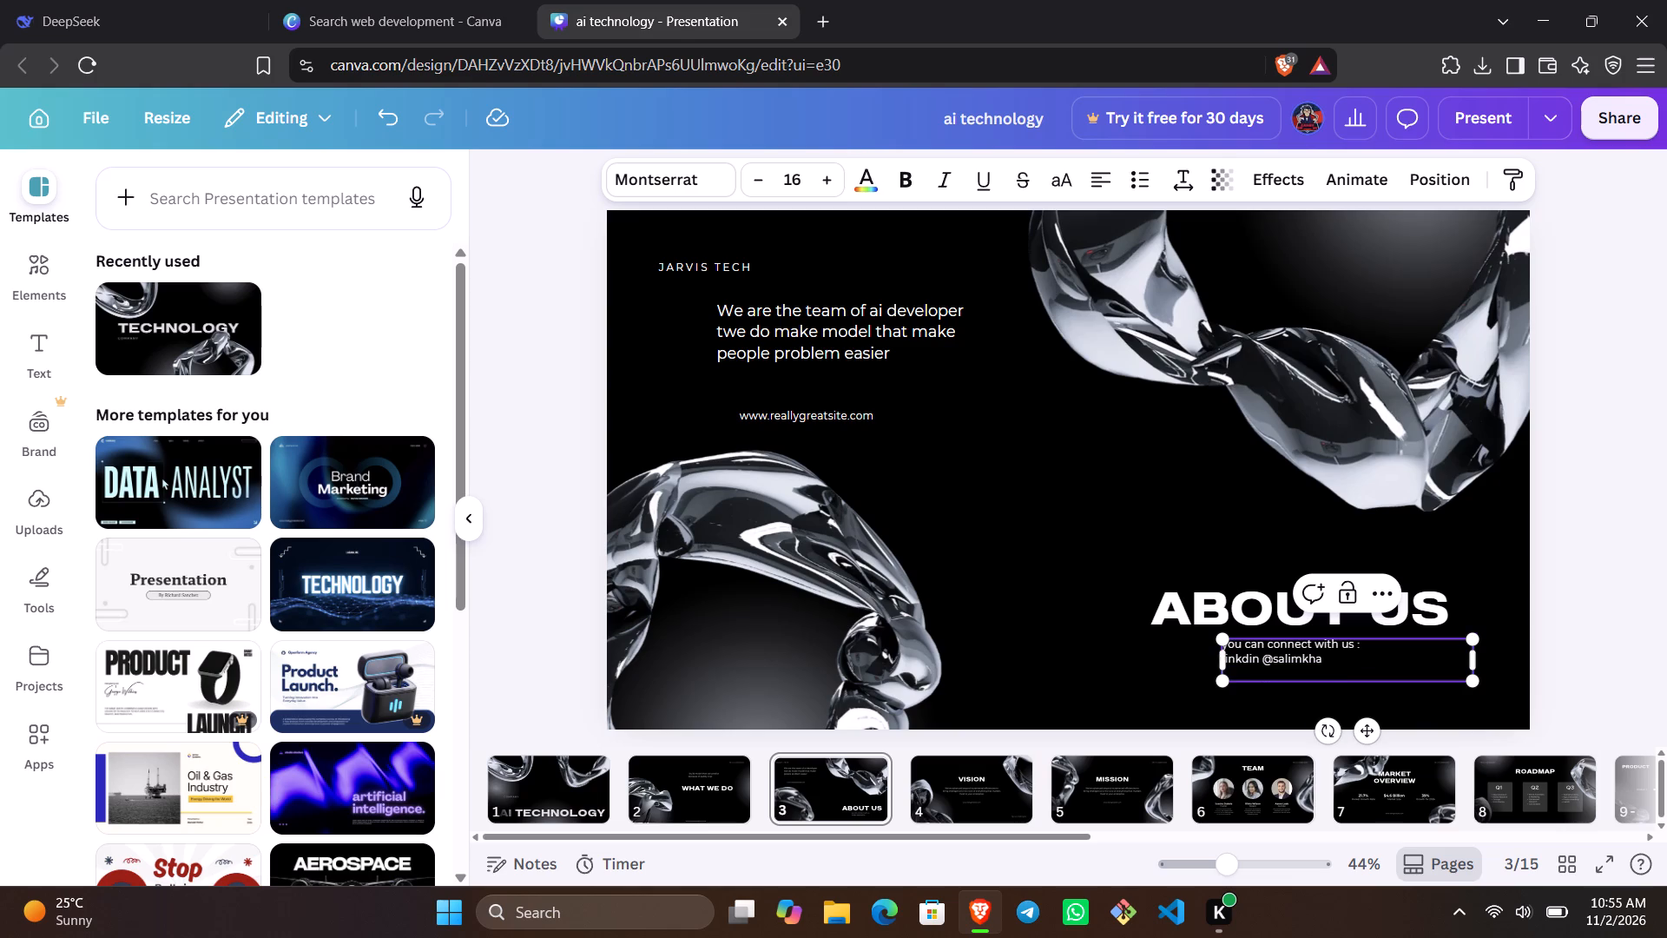
Add an instgram line with the team member's account handle below the linkdin line, followed by a new line.
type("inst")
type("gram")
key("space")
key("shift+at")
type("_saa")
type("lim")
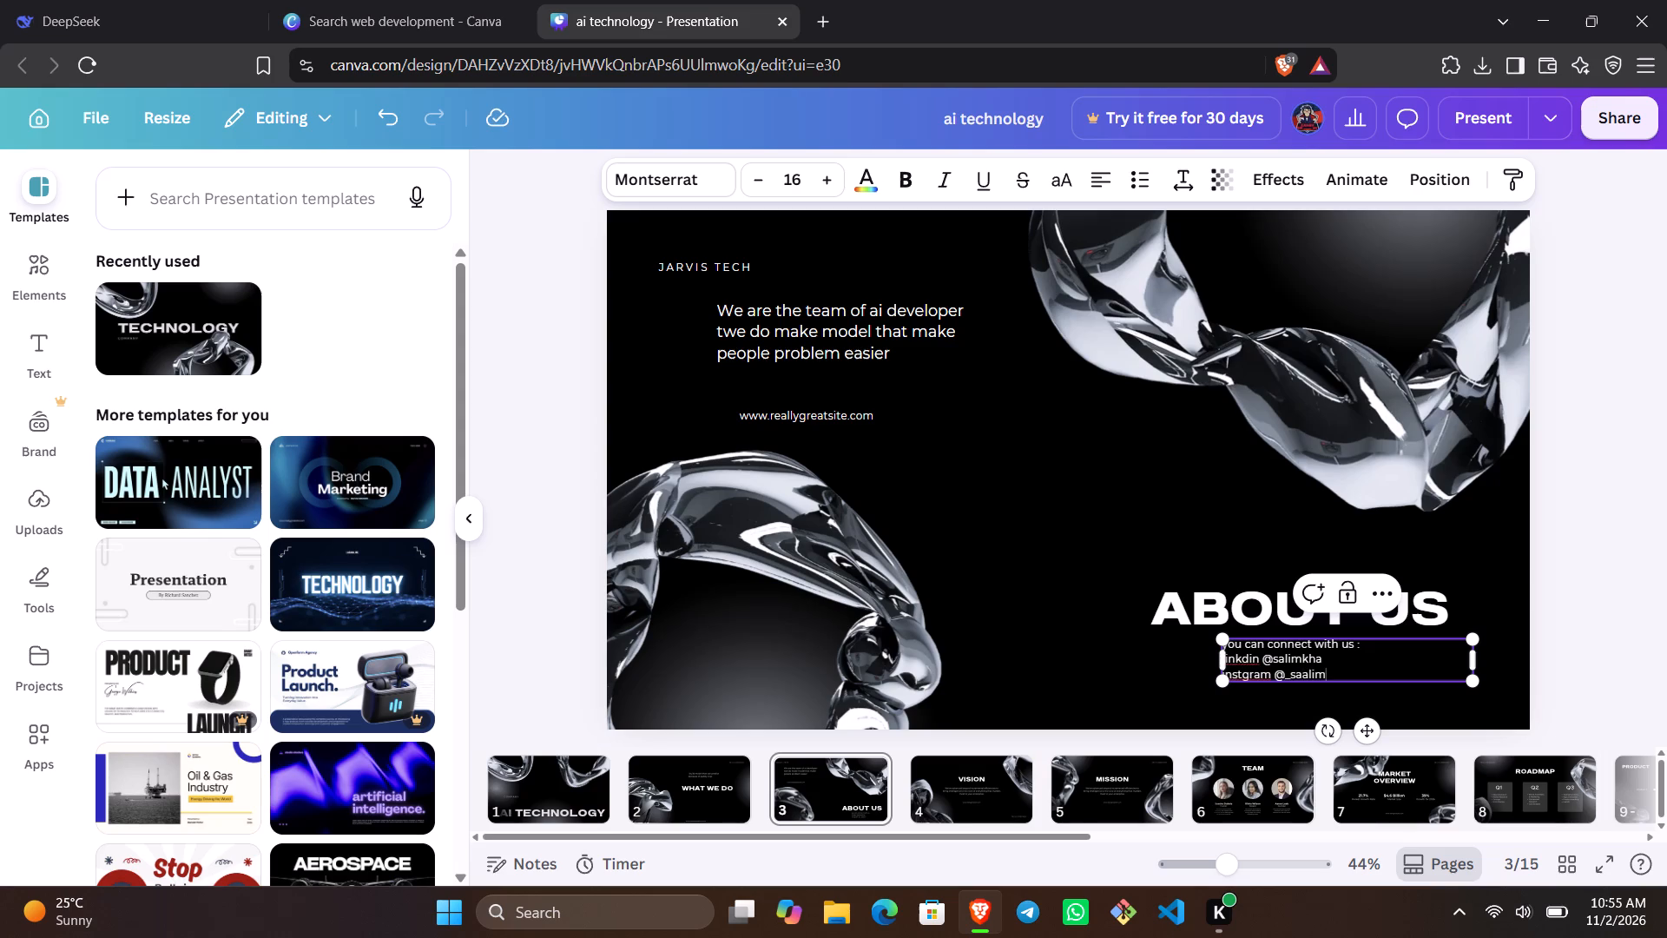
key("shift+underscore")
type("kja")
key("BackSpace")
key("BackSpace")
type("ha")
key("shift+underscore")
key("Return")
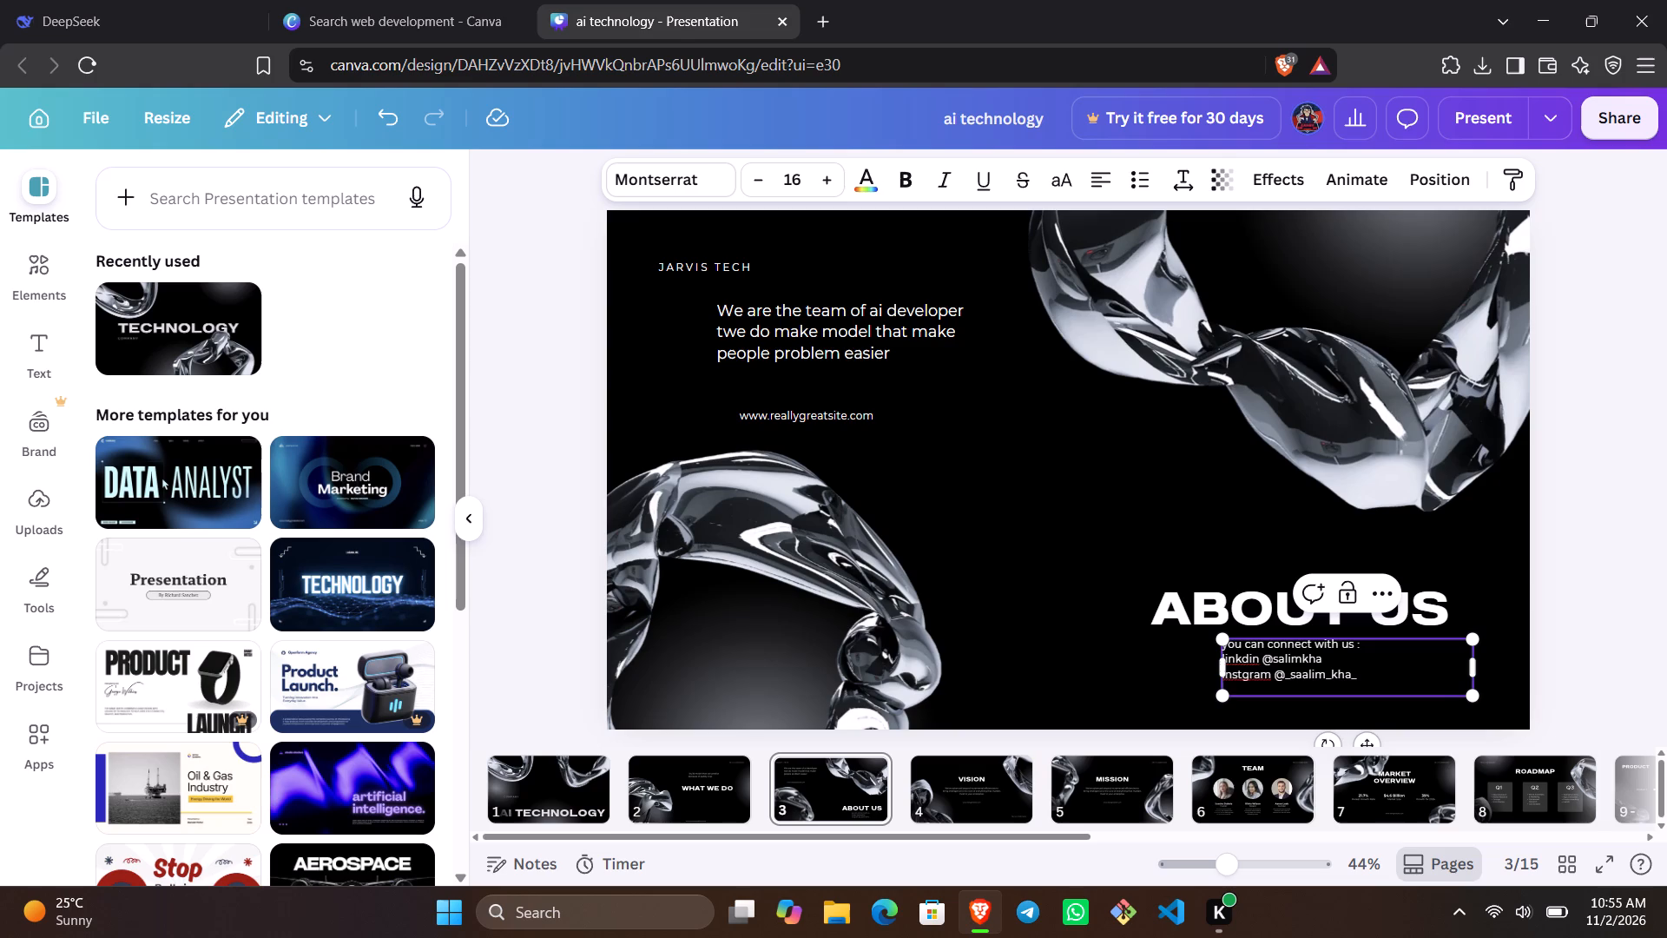
Move the upper glass shape on the ABOUT US slide up and right so it runs off the slide's top-right corner.
scroll(1617, 812, "up", 1)
left_click(964, 782)
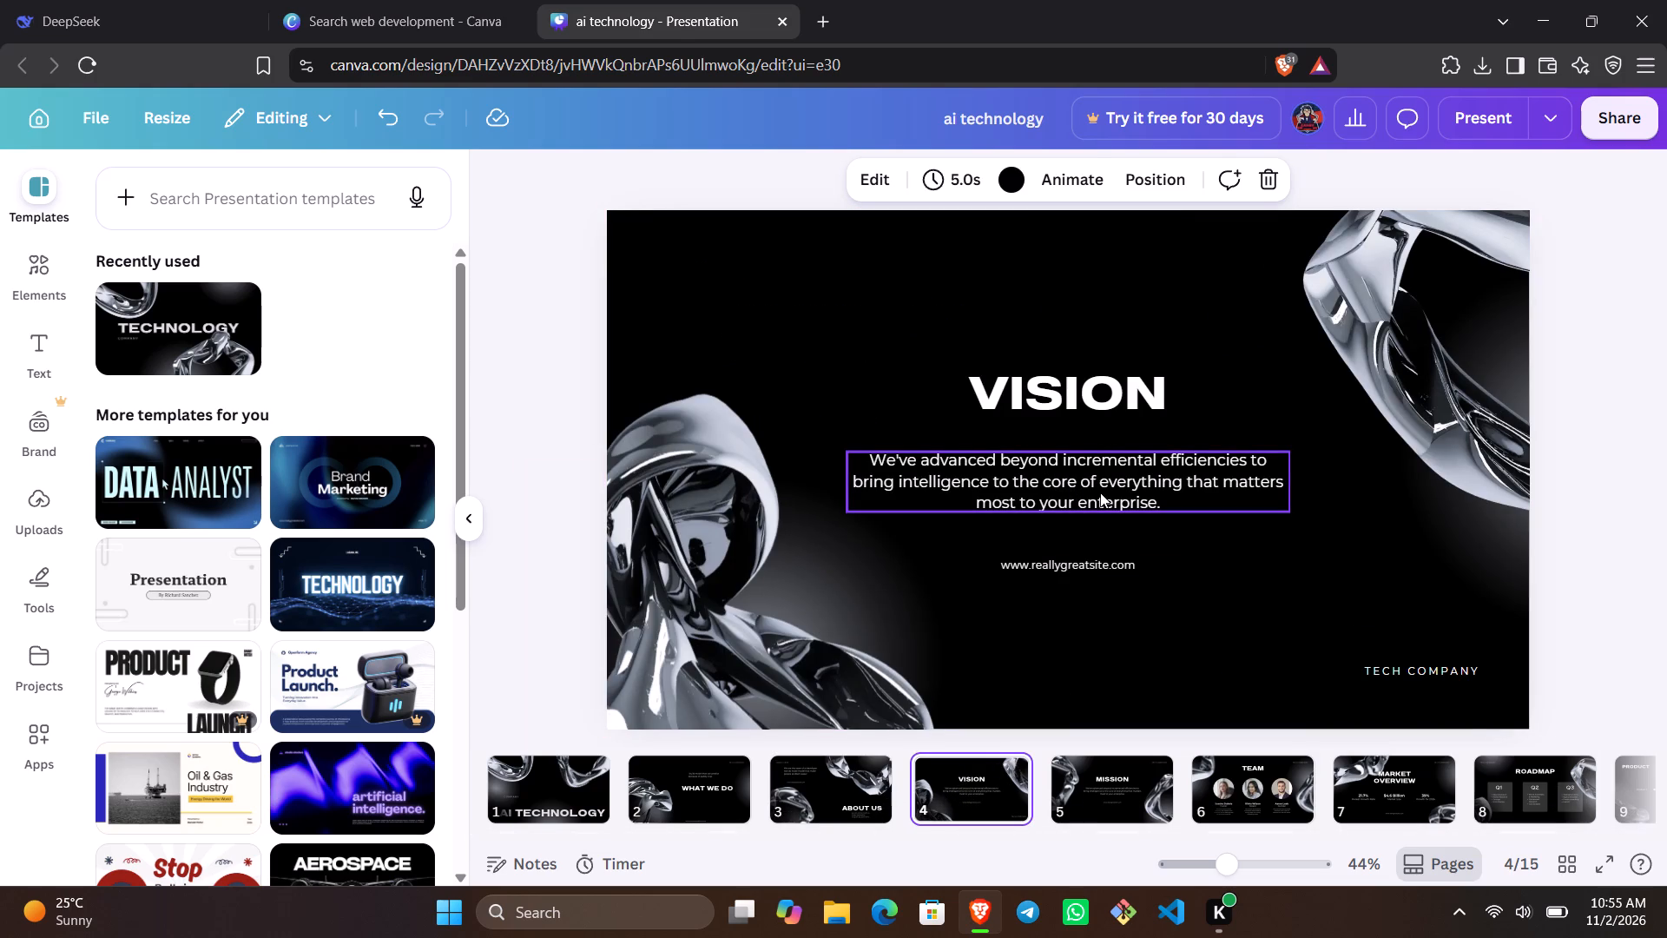
left_click(839, 797)
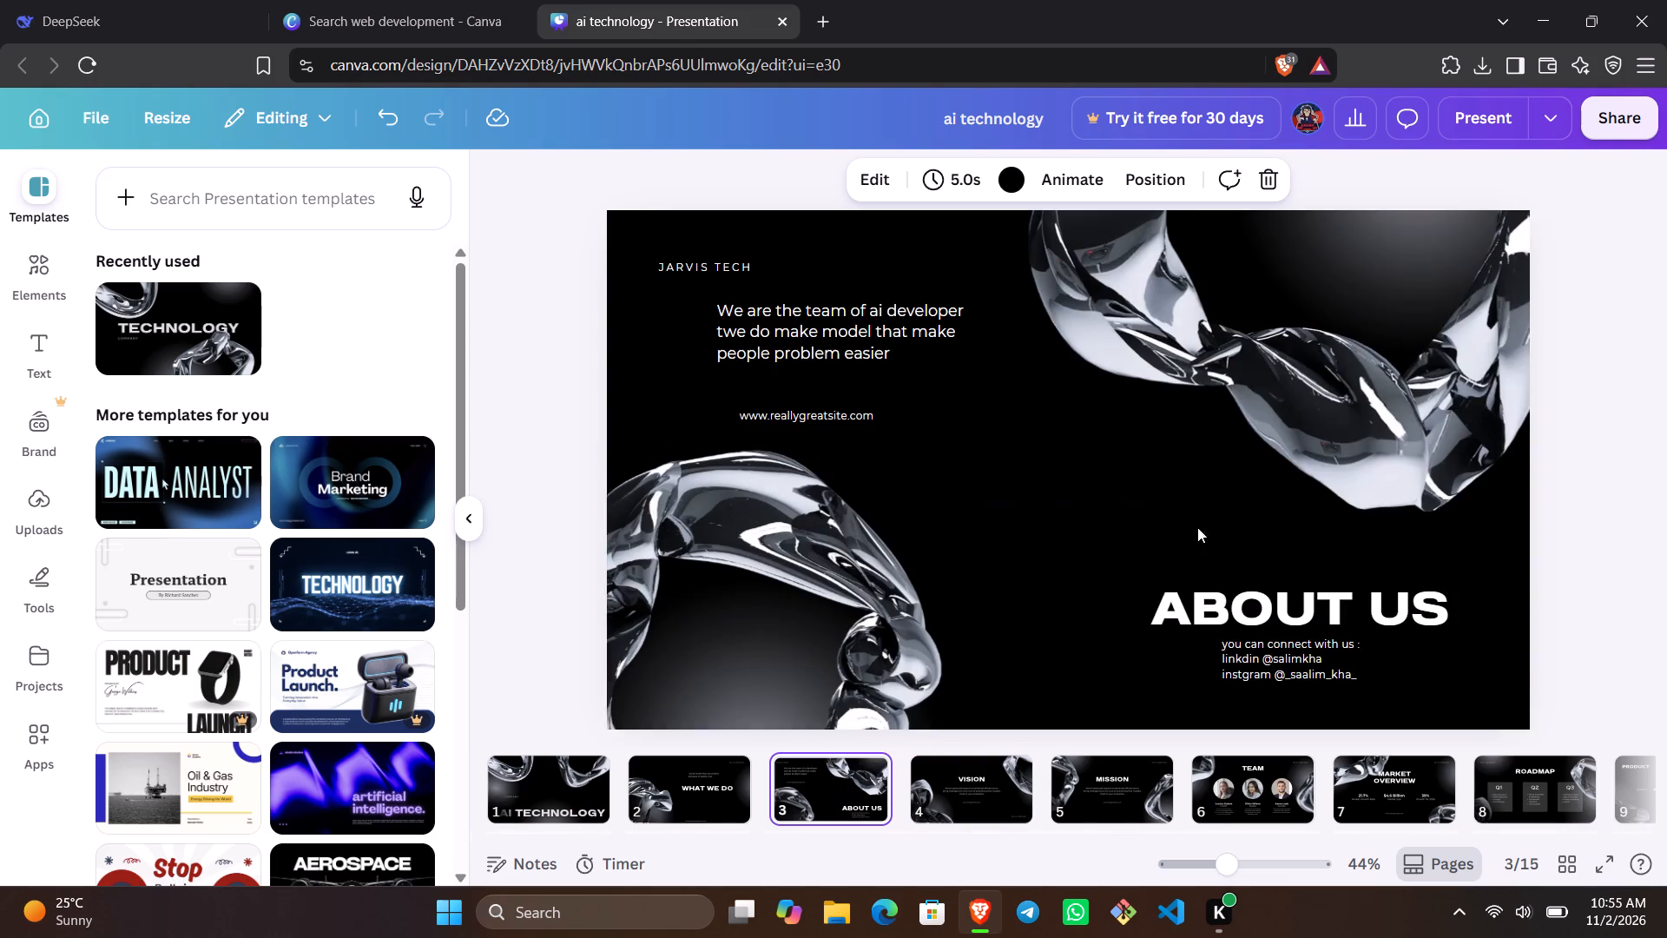
left_click_drag(1369, 406, 1450, 256)
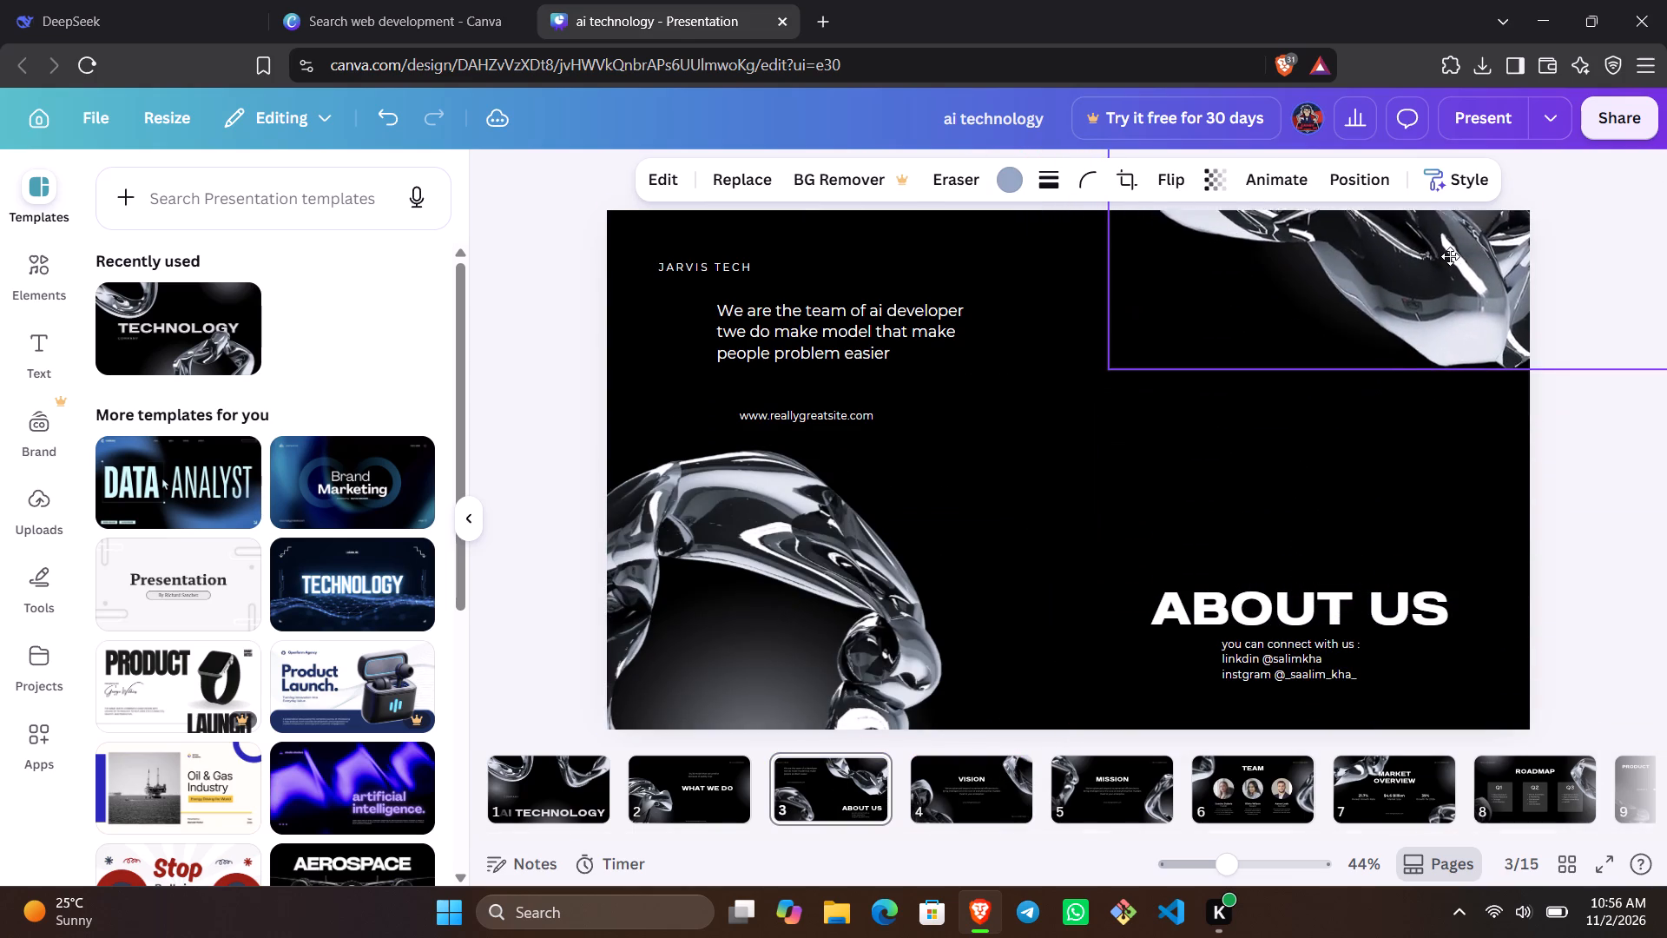
Reposition the ABOUT US slide's glass shapes: the upper one running off the top-right corner, the lower one deeper into the bottom-left corner.
left_click_drag(1450, 256, 1541, 466)
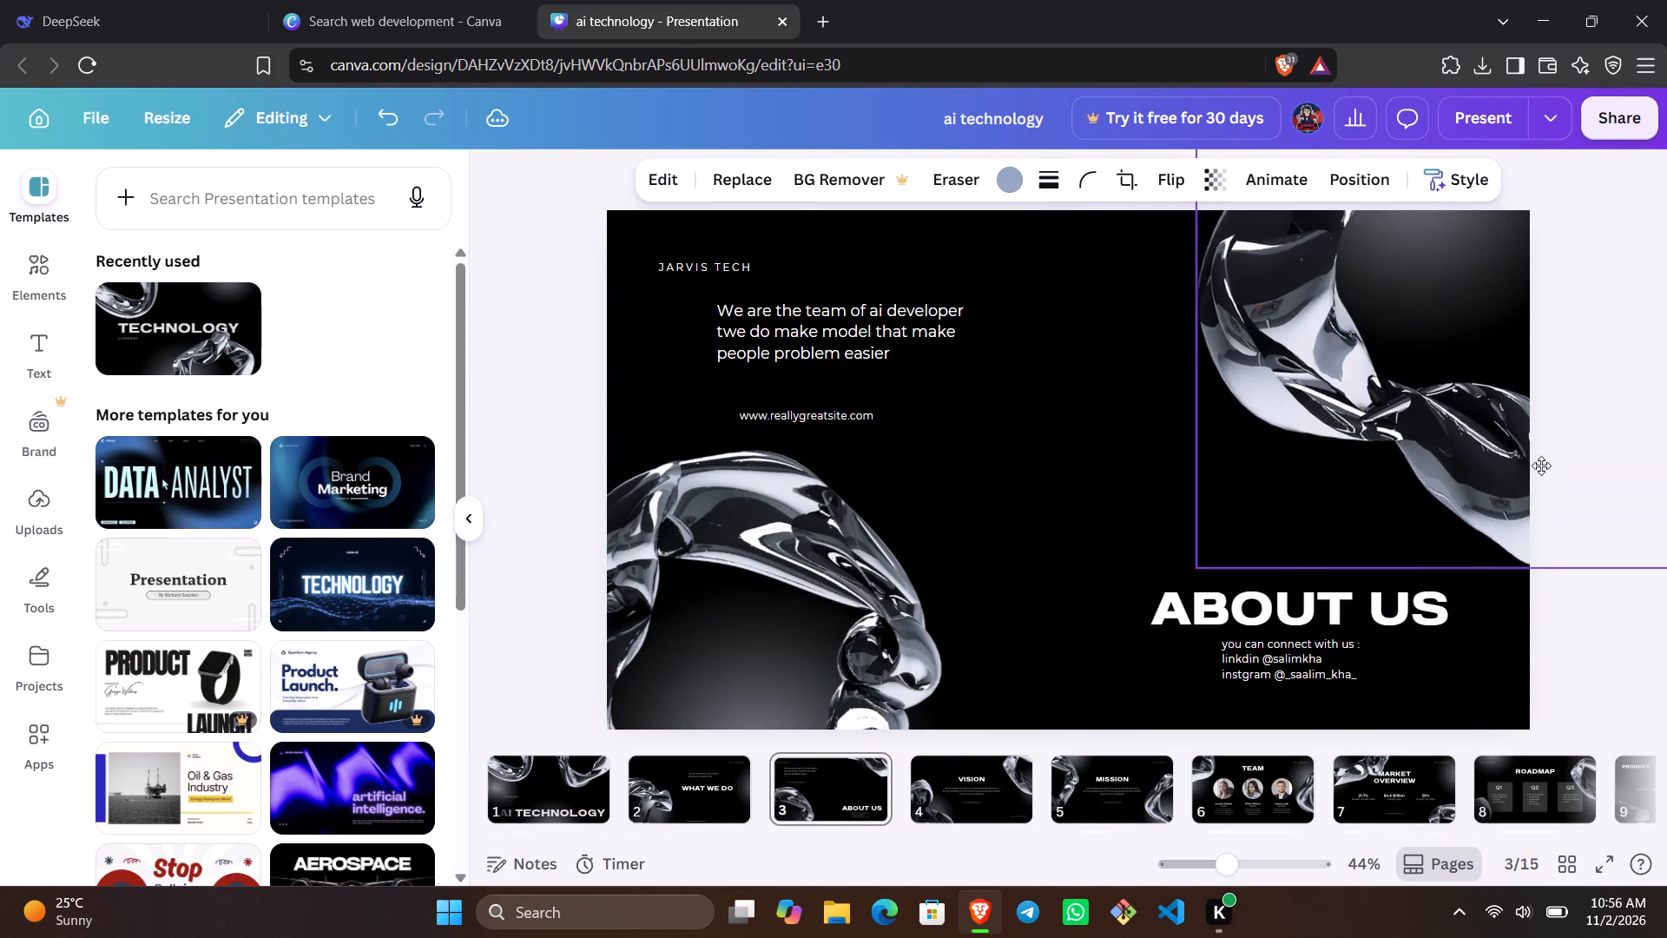
left_click_drag(1541, 466, 1279, 467)
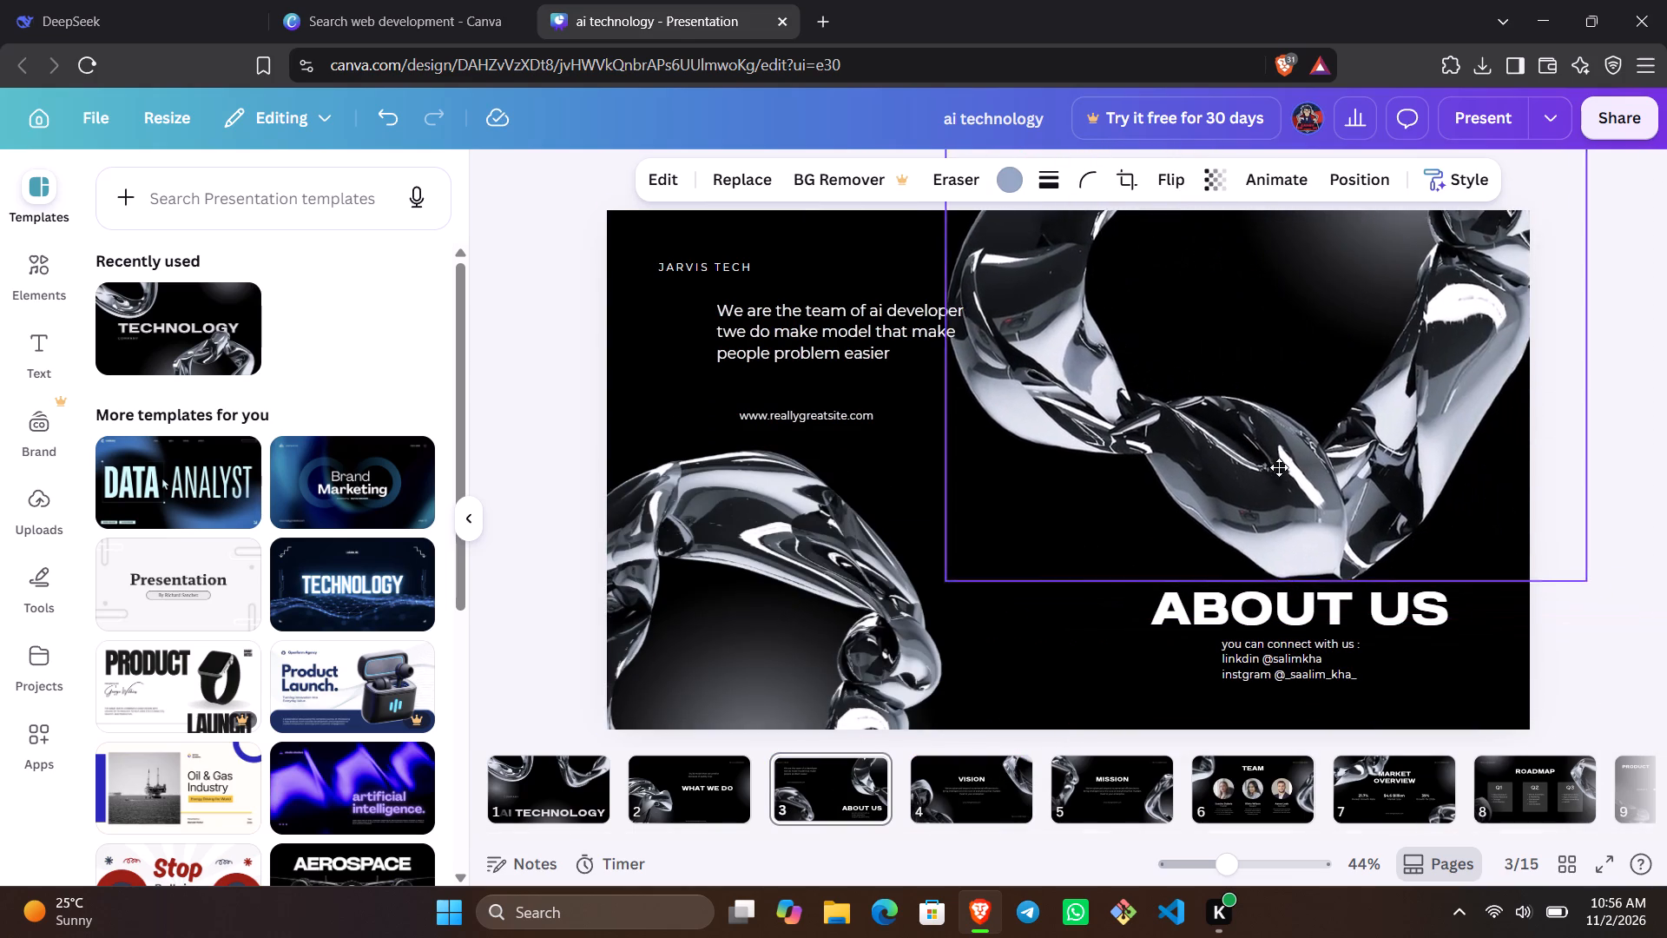
left_click_drag(1279, 467, 1309, 433)
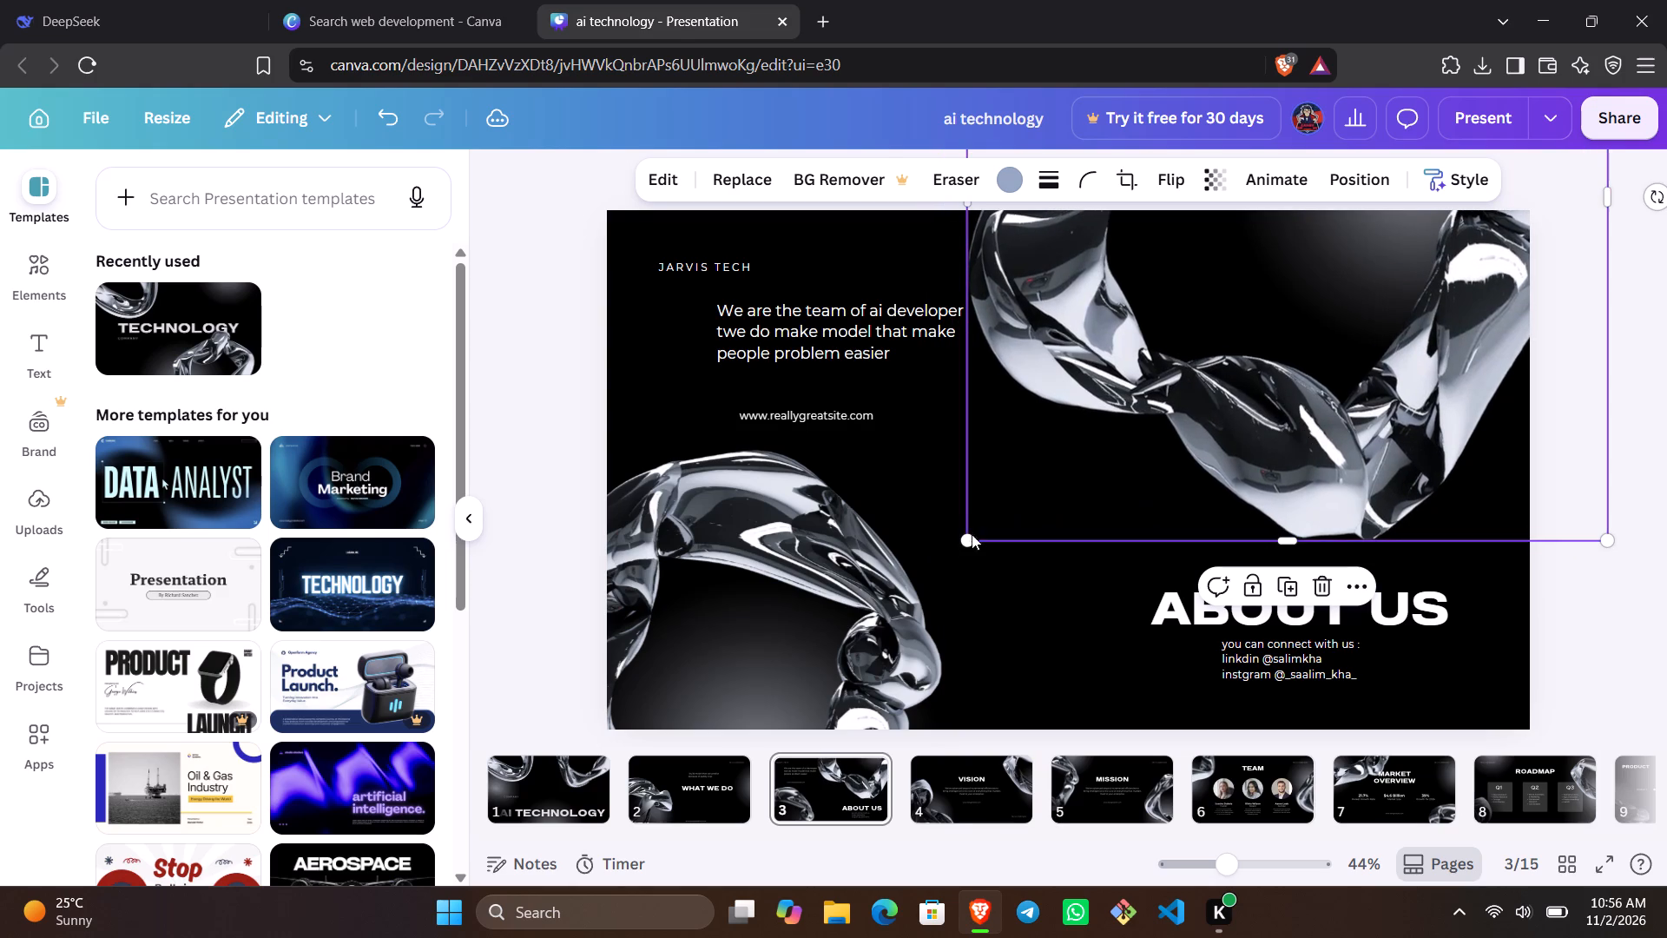
left_click_drag(843, 580, 960, 570)
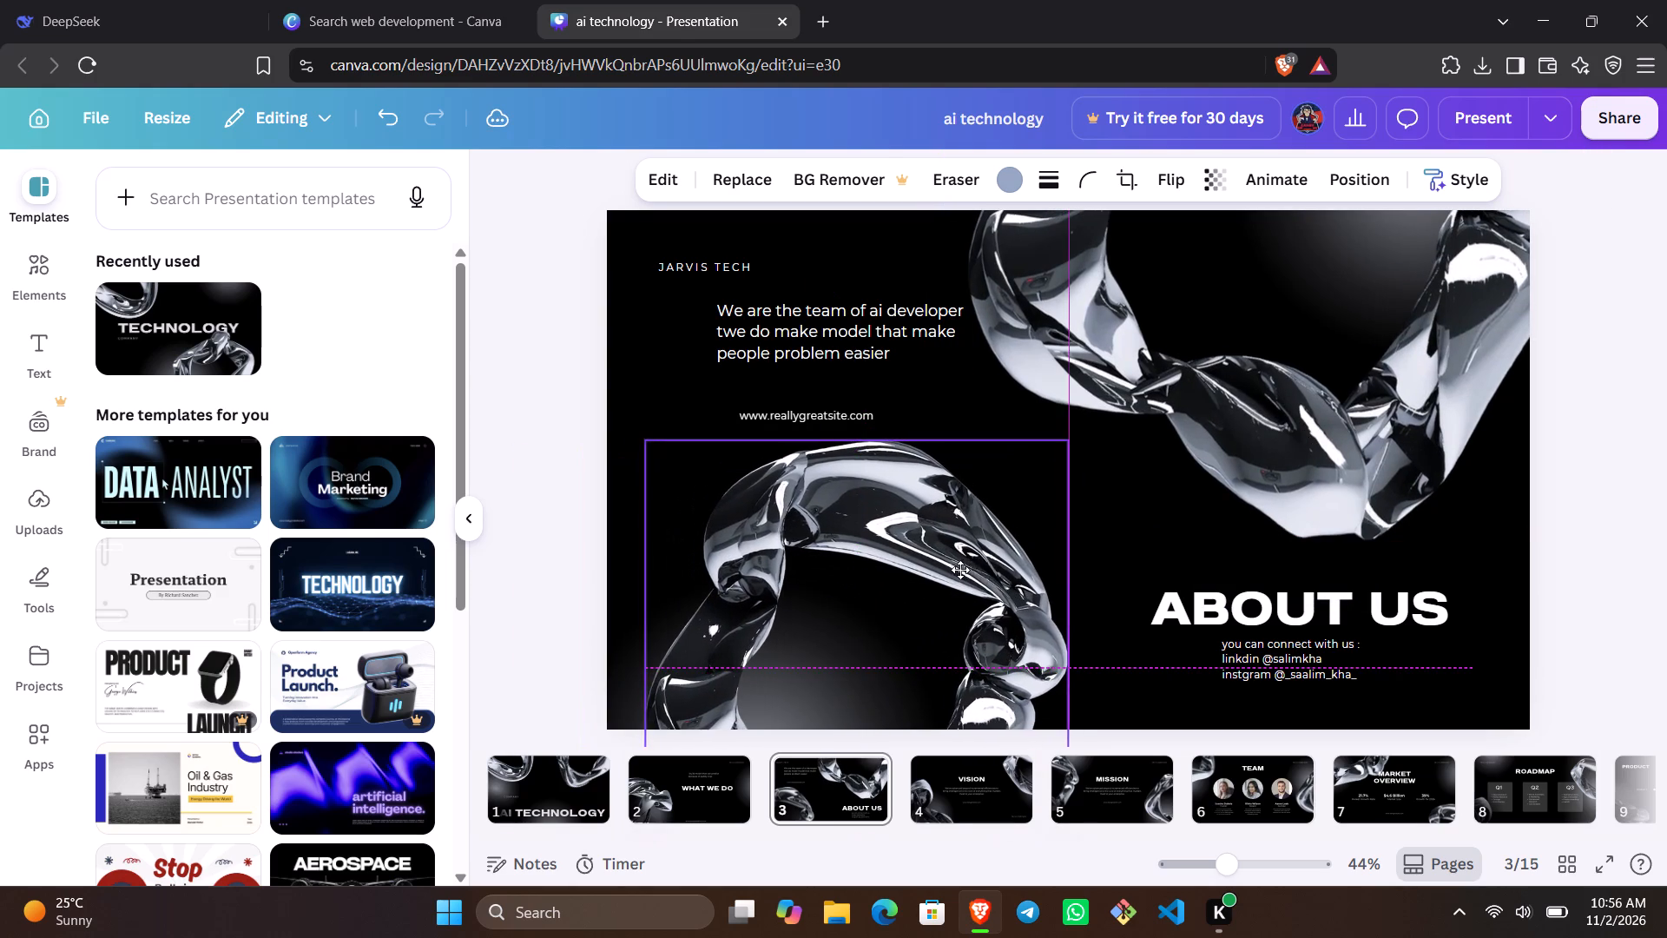
left_click_drag(960, 570, 902, 562)
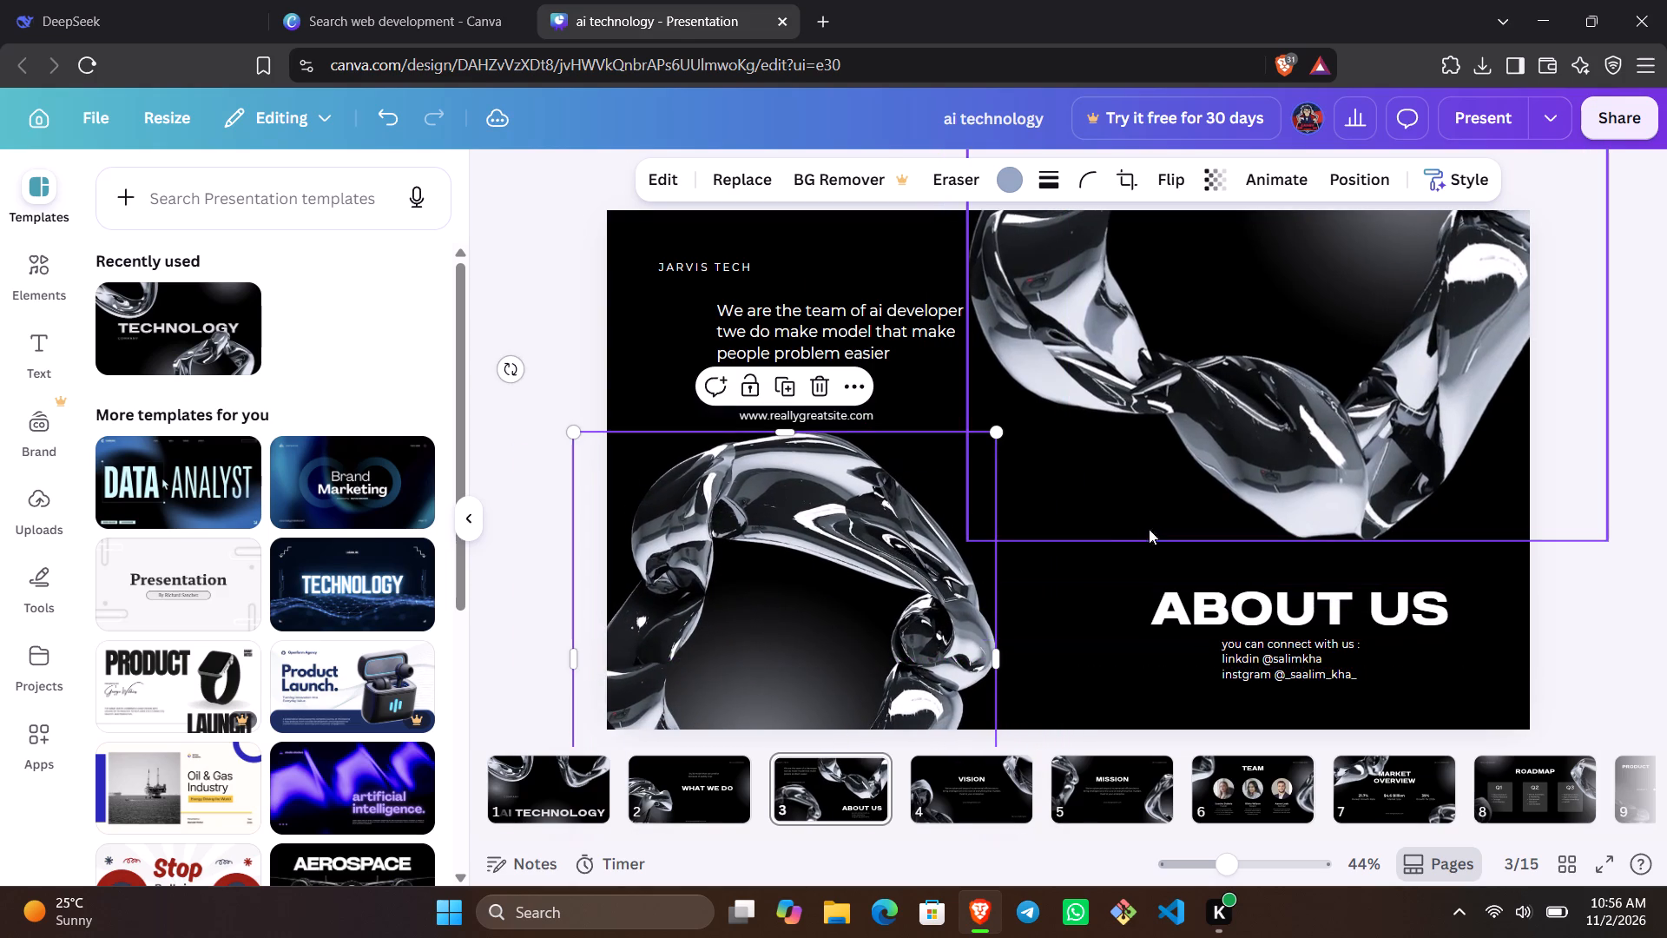
left_click(1110, 519)
left_click_drag(1110, 343, 1182, 263)
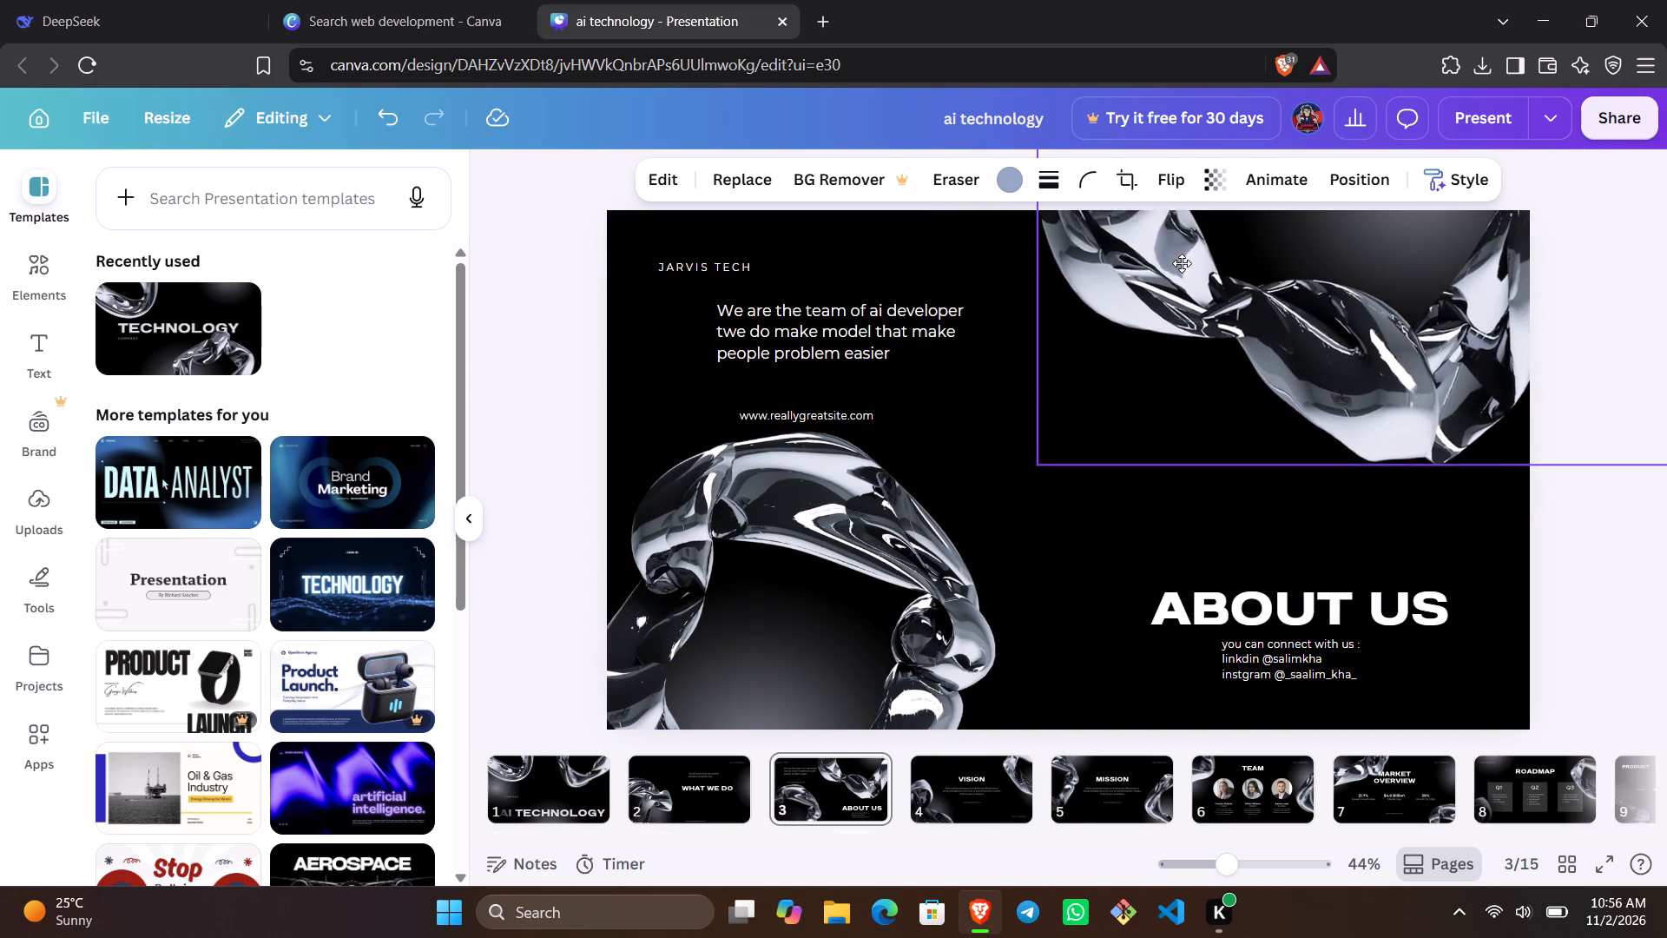
left_click_drag(1182, 263, 1184, 248)
left_click_drag(919, 631, 816, 688)
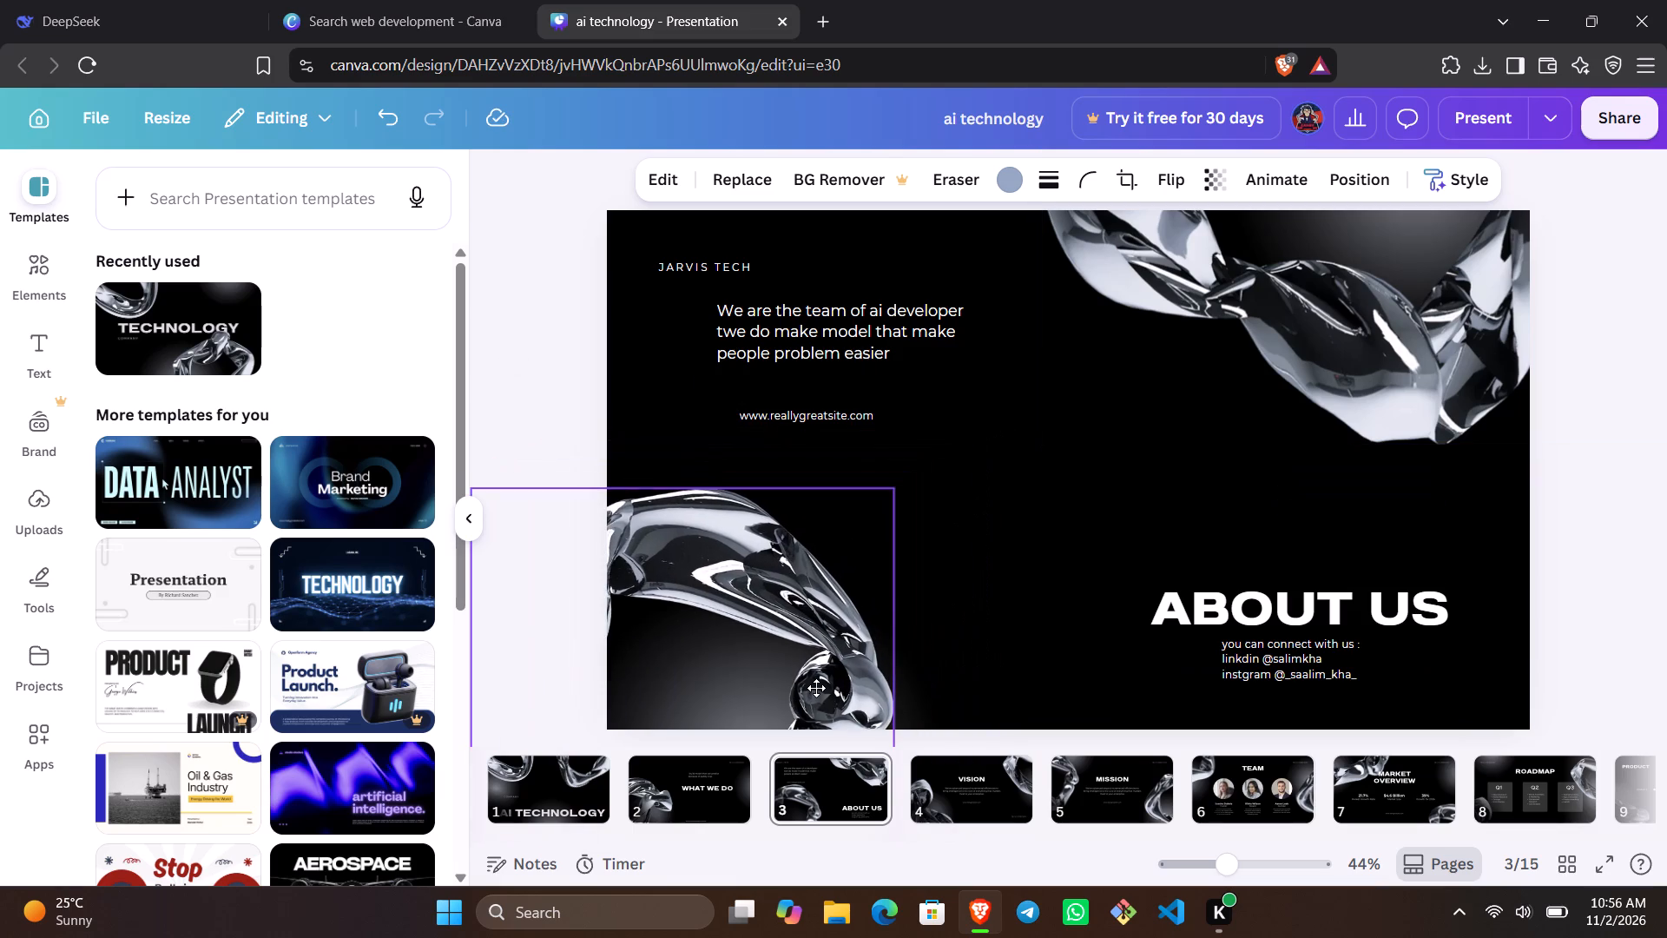
left_click_drag(816, 688, 808, 697)
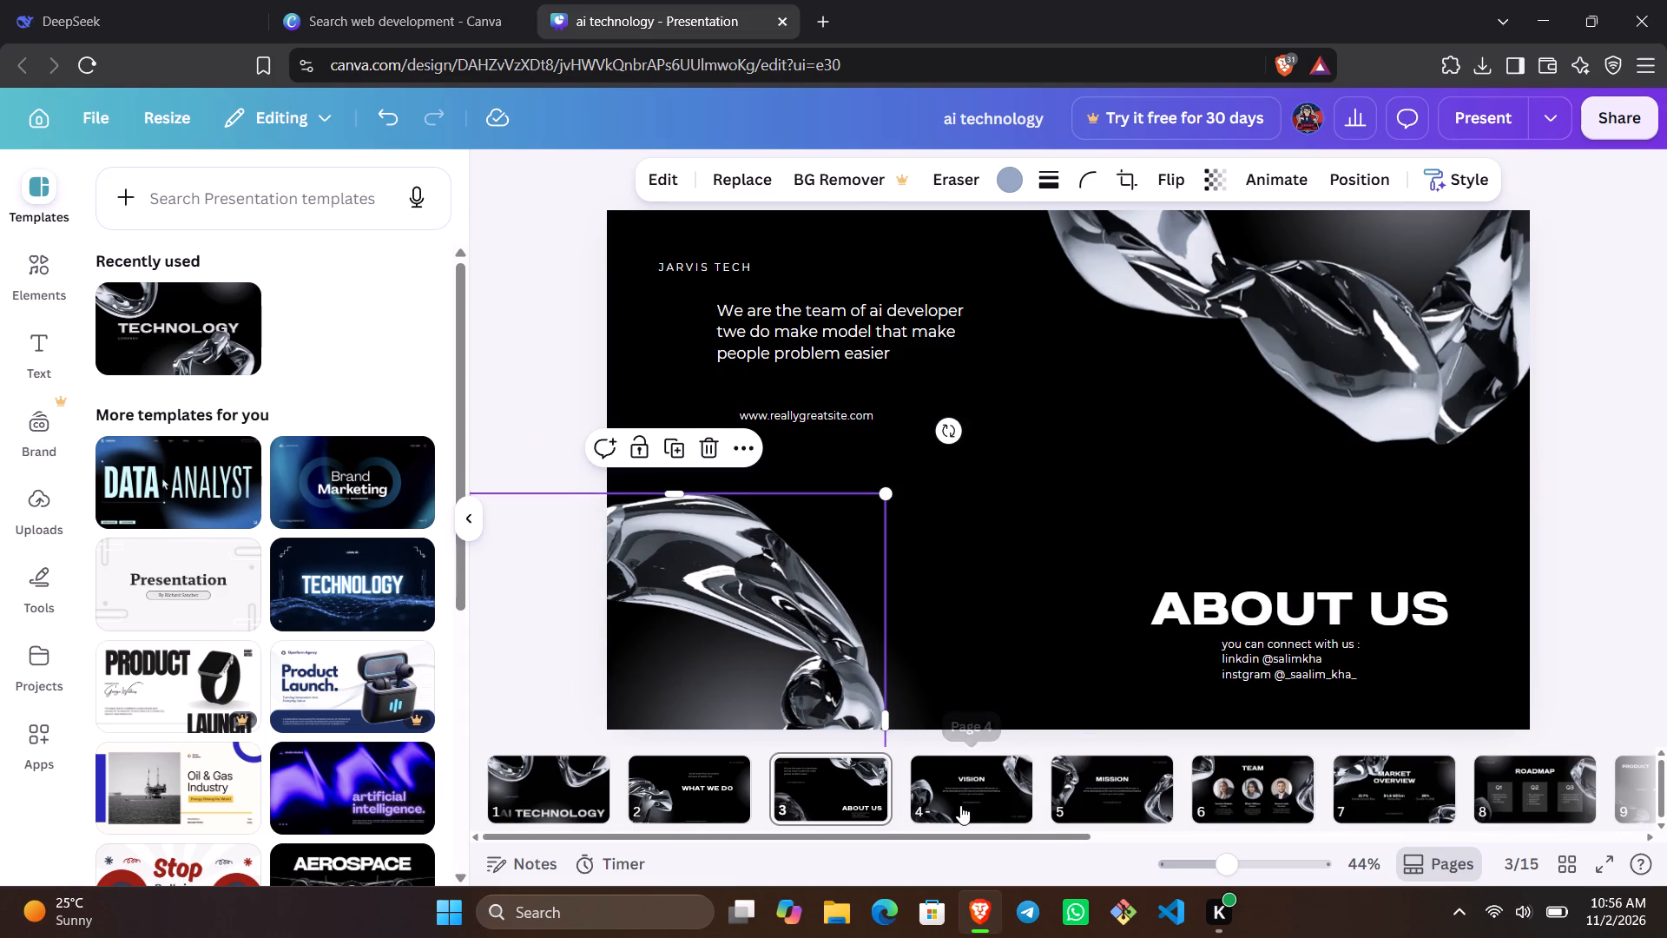
Move the VISION heading on slide 4 slightly up and left, leaving more space above the description.
left_click(959, 805)
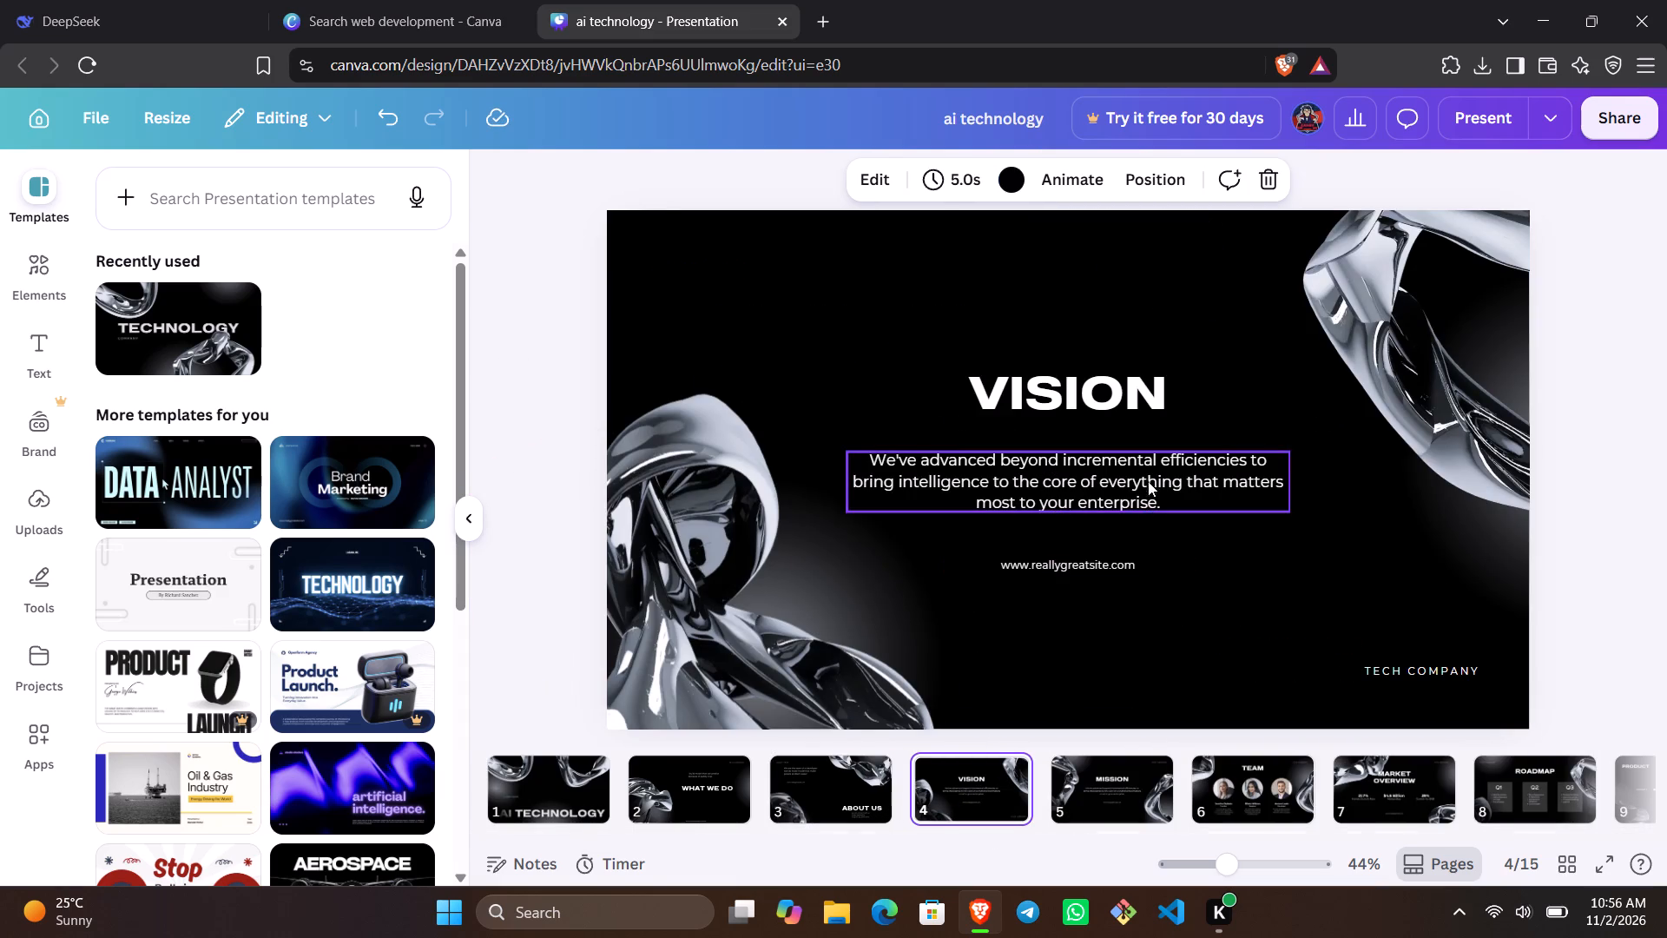
left_click_drag(1117, 401, 1104, 315)
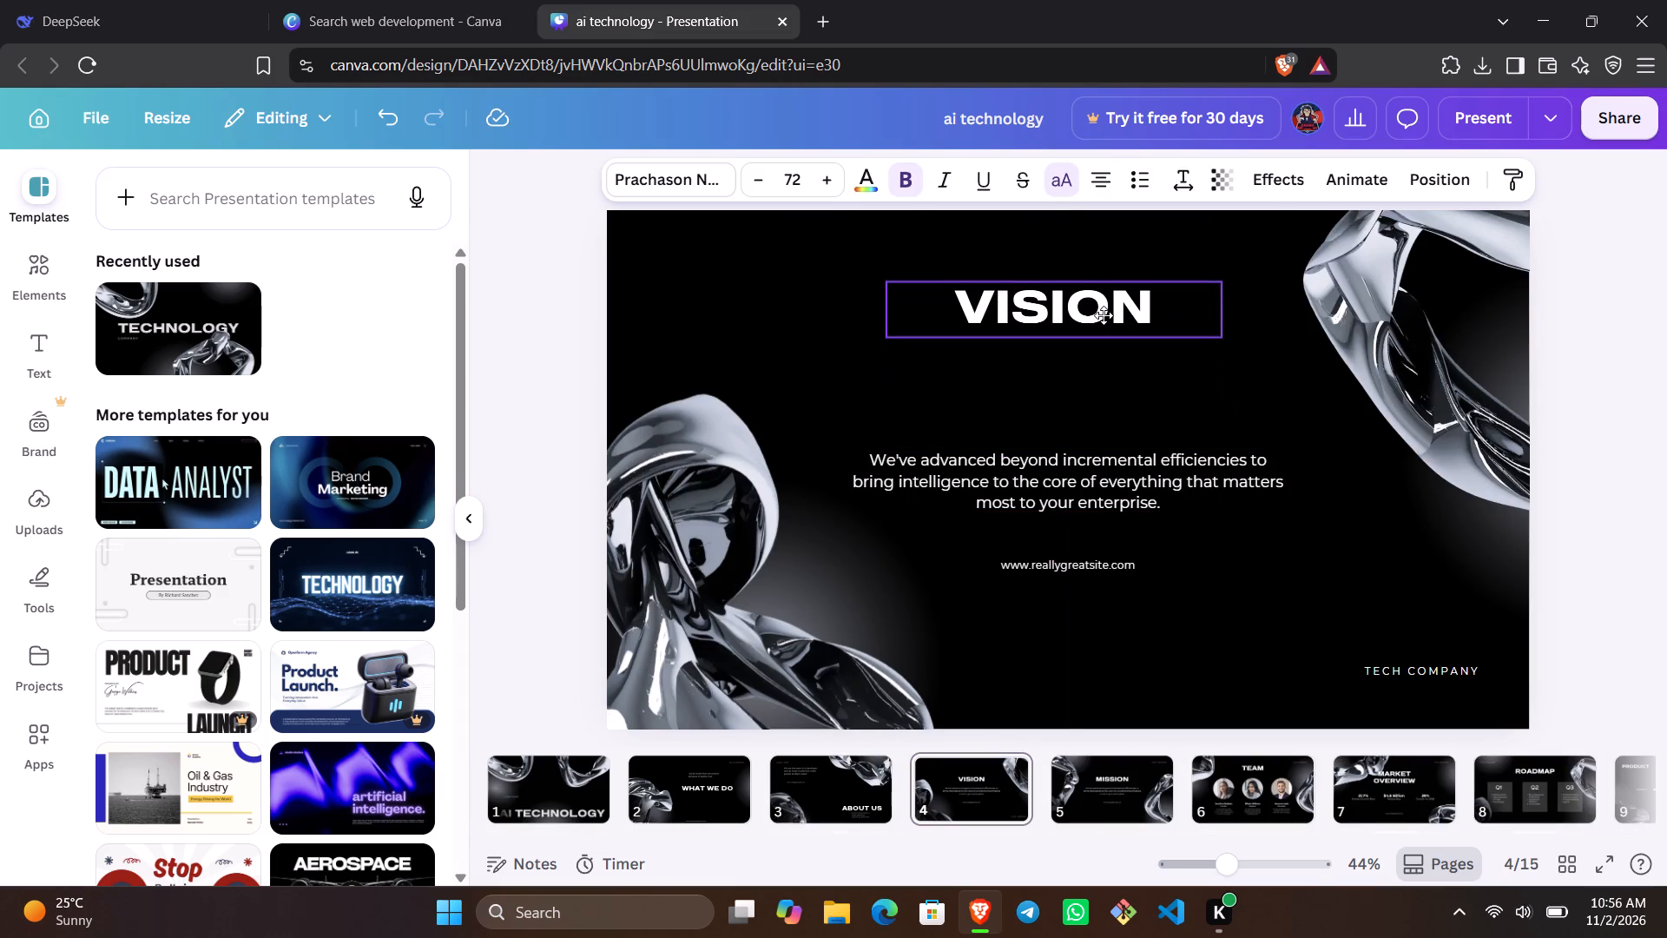
left_click_drag(1104, 315, 1089, 370)
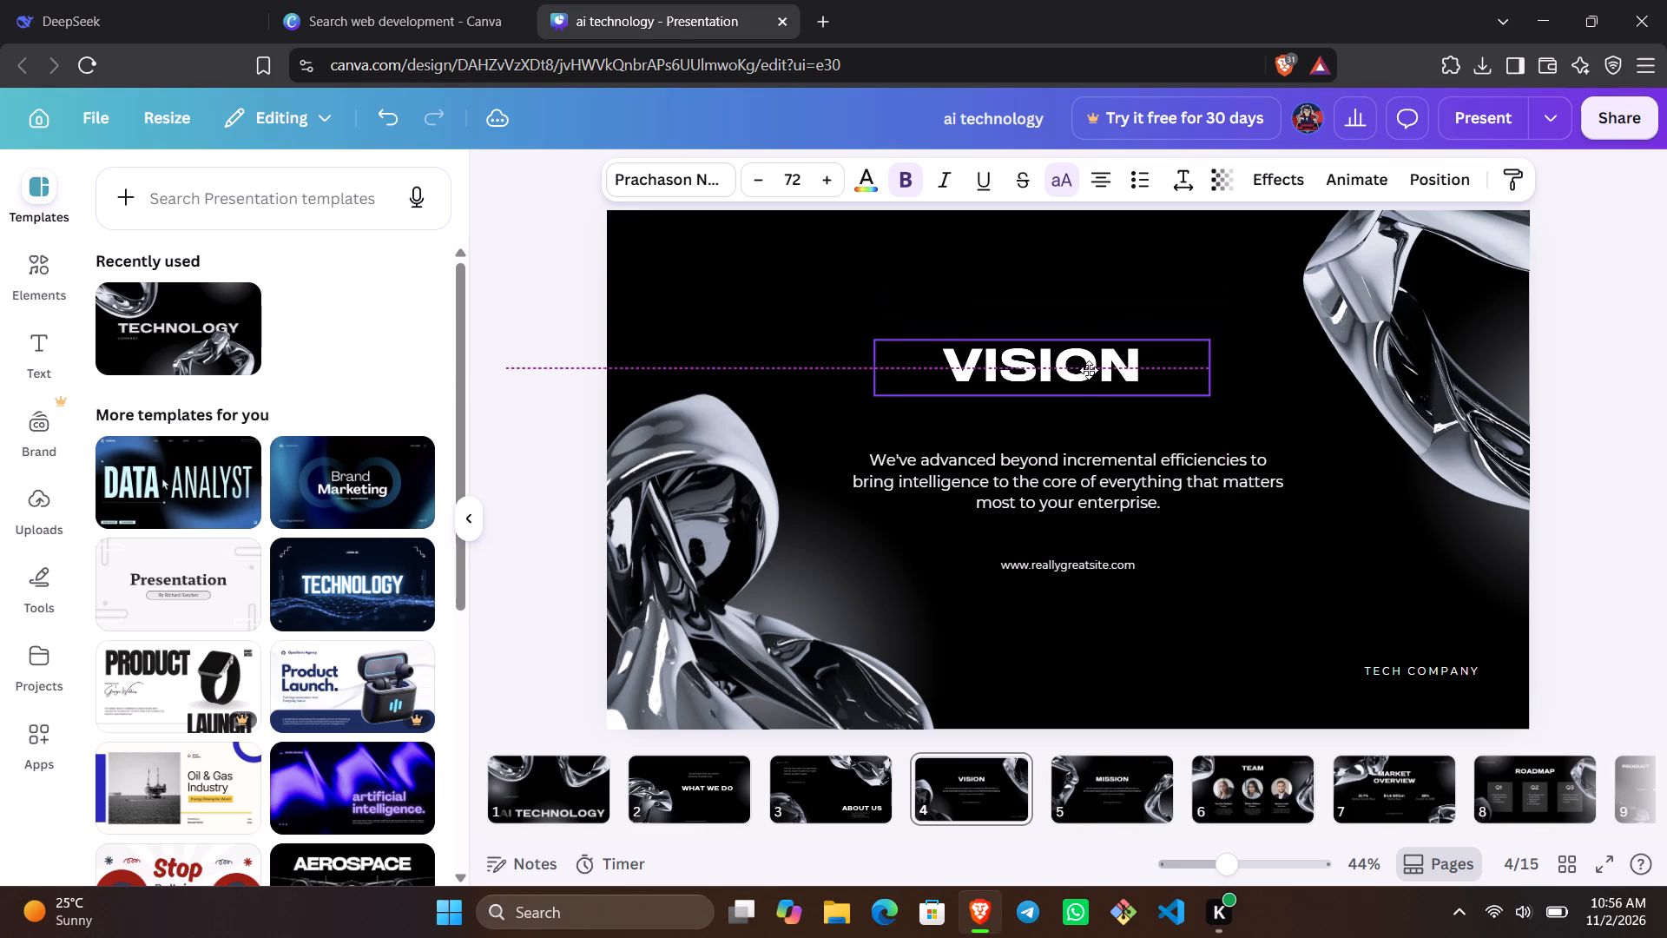
left_click_drag(1089, 370, 1089, 367)
Copy the deceasepredictor.com website address text from the WHAT WE DO slide.
left_click(1160, 500)
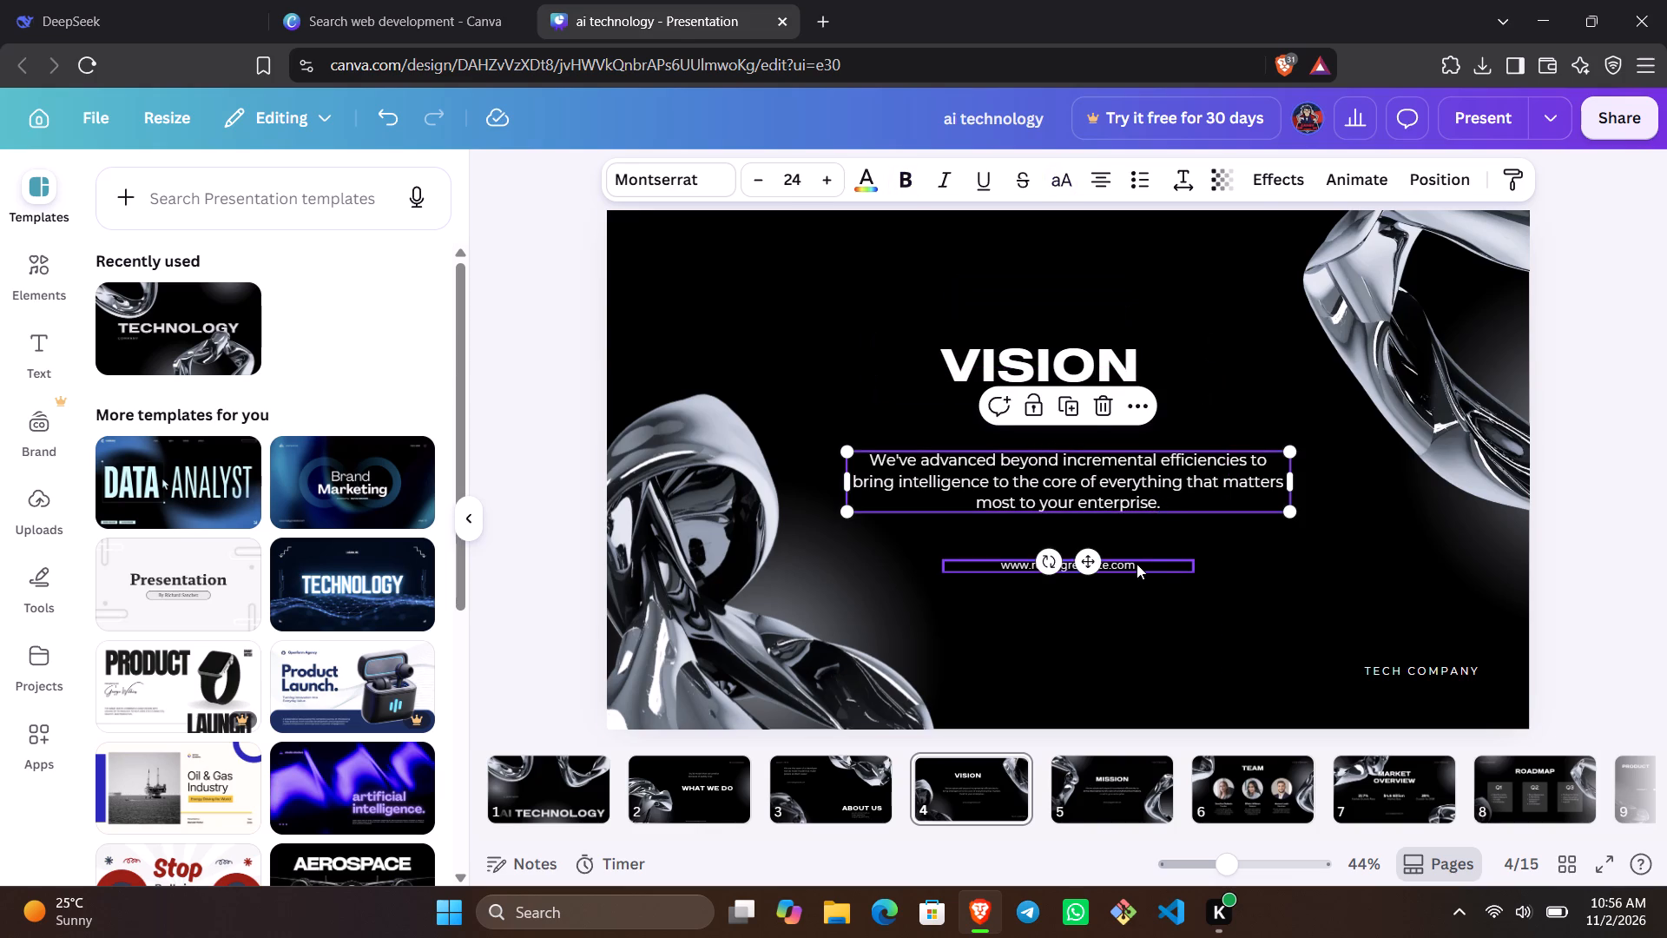
left_click(1137, 564)
left_click(1141, 559)
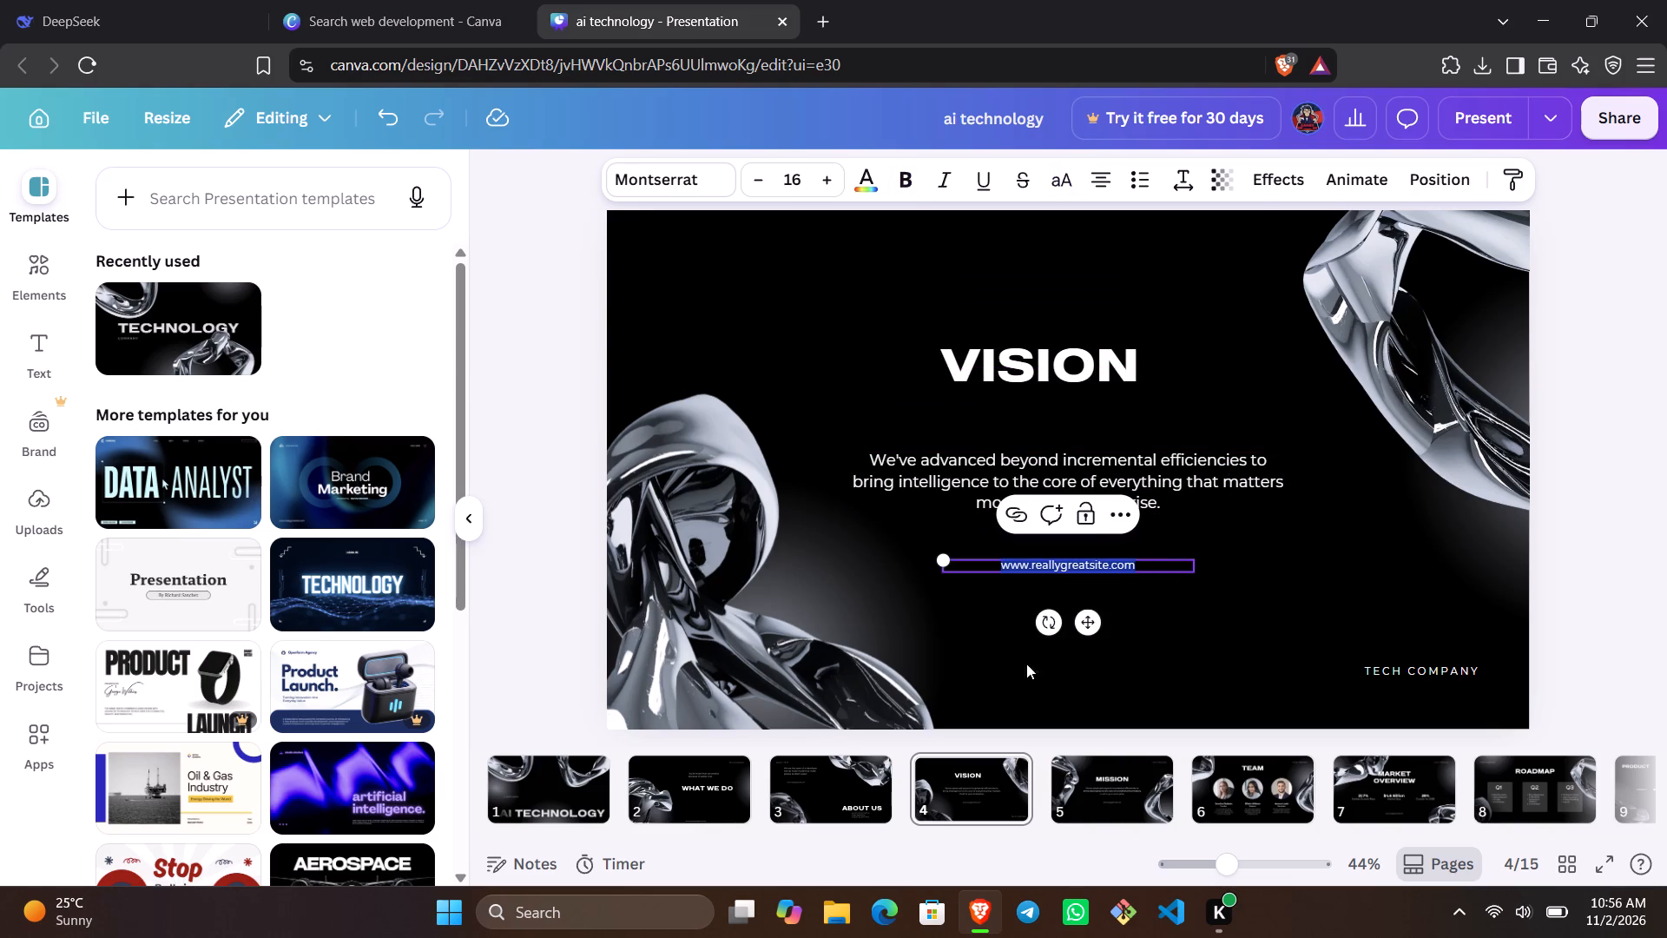
left_click(729, 783)
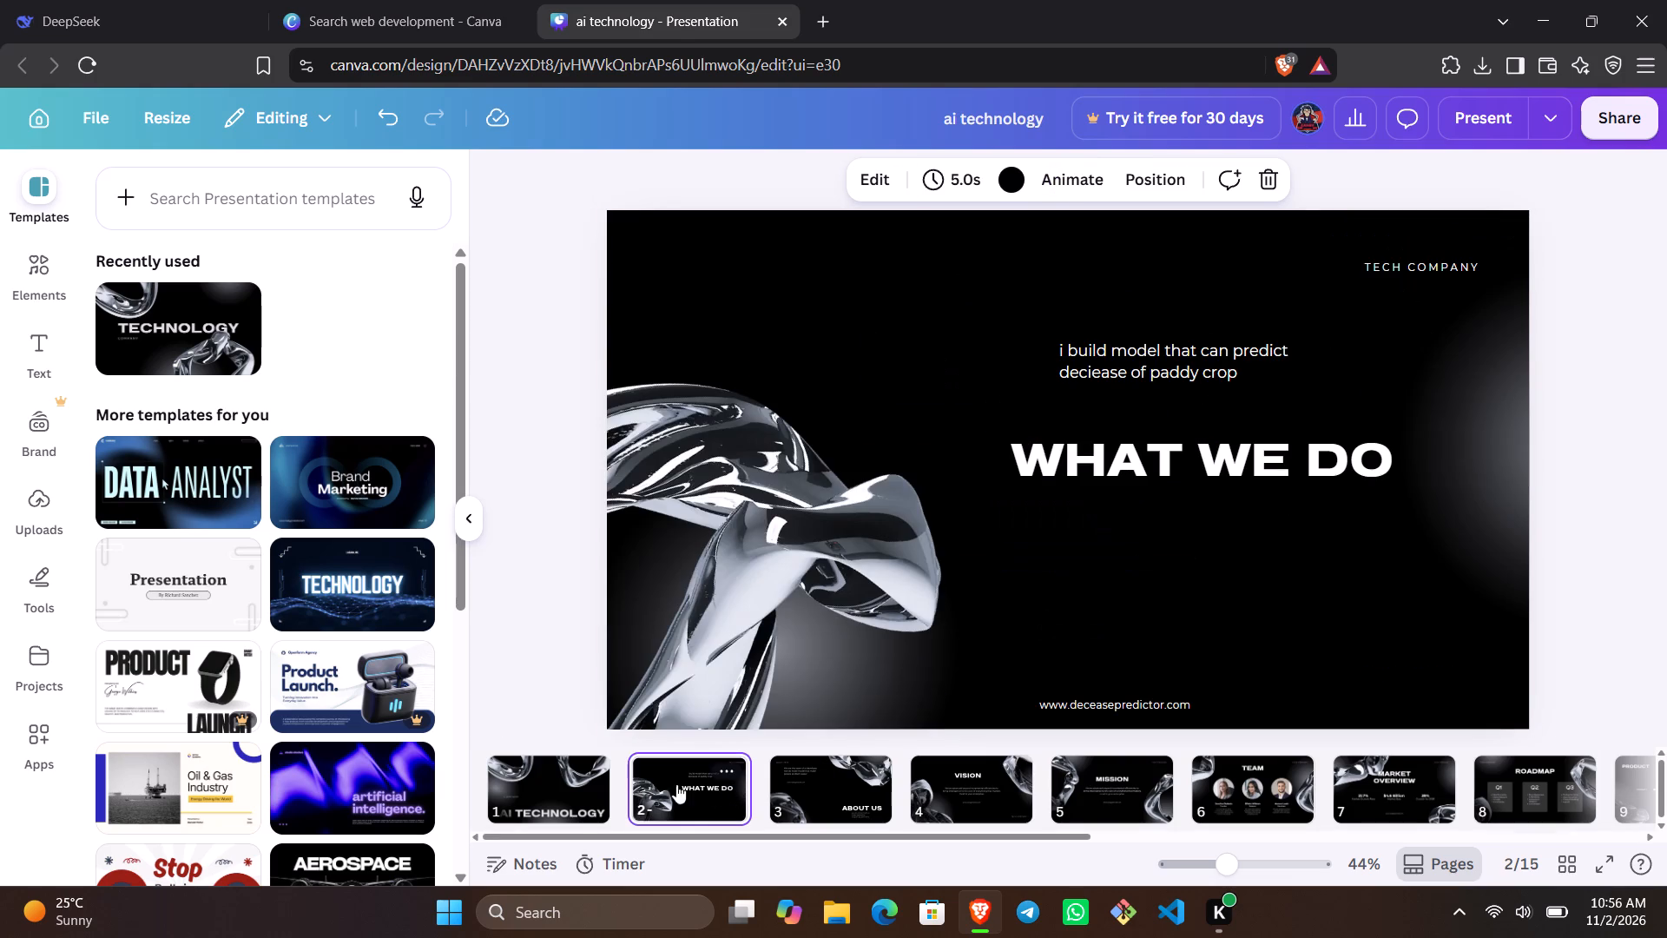
left_click(593, 795)
left_click(587, 788)
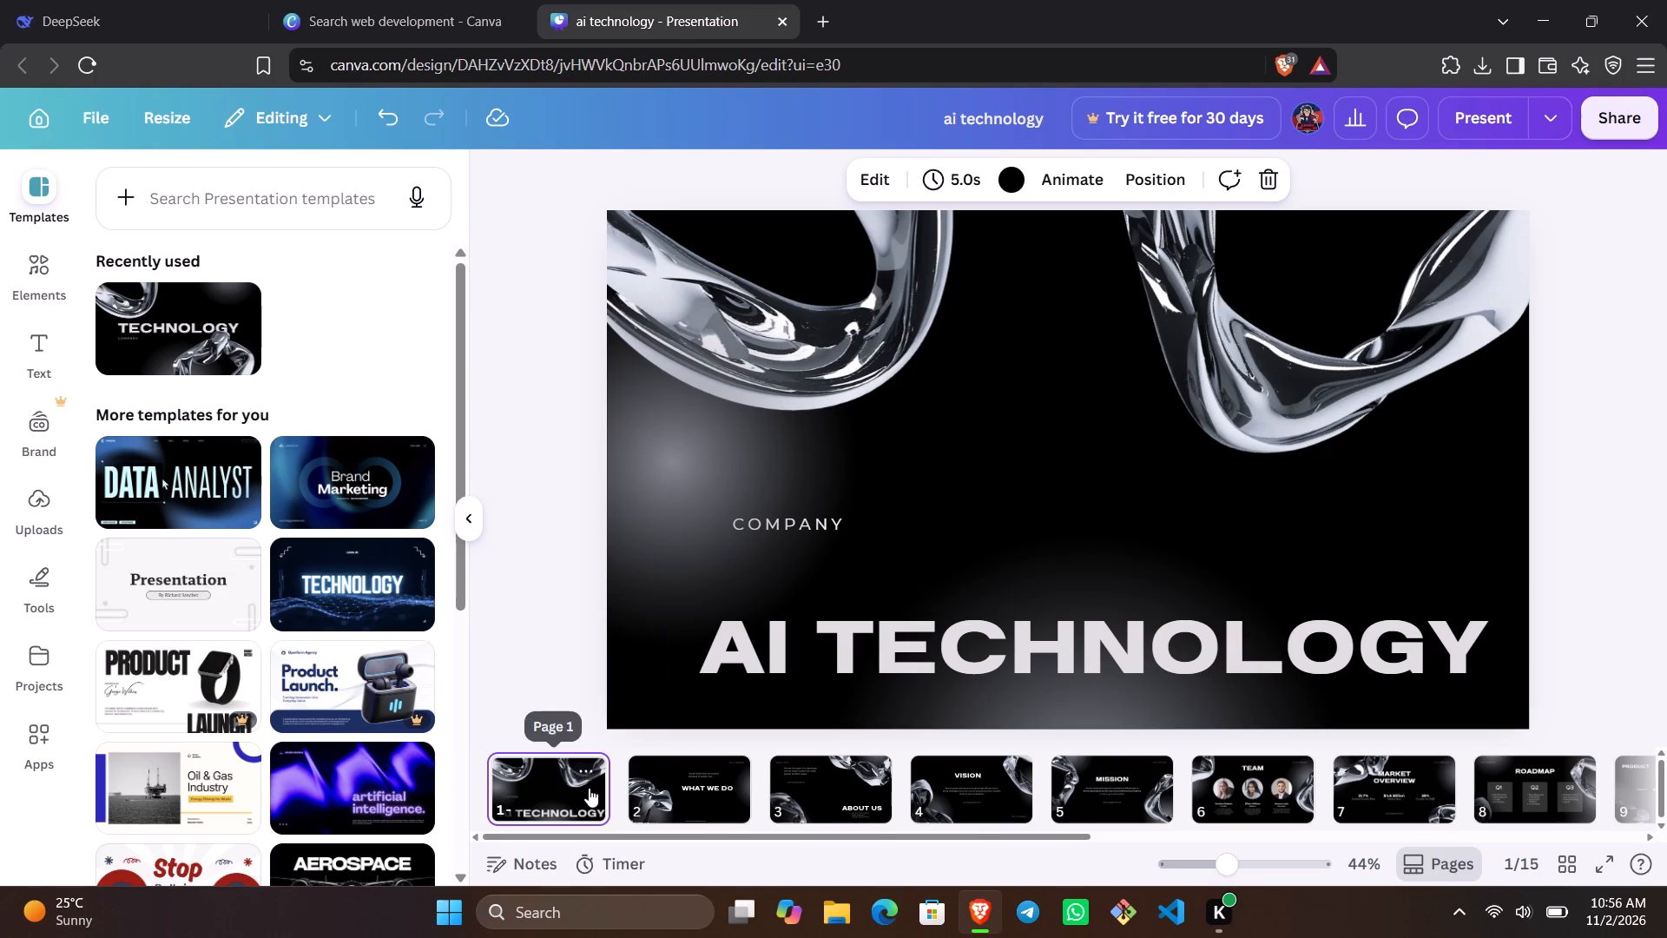
left_click(673, 781)
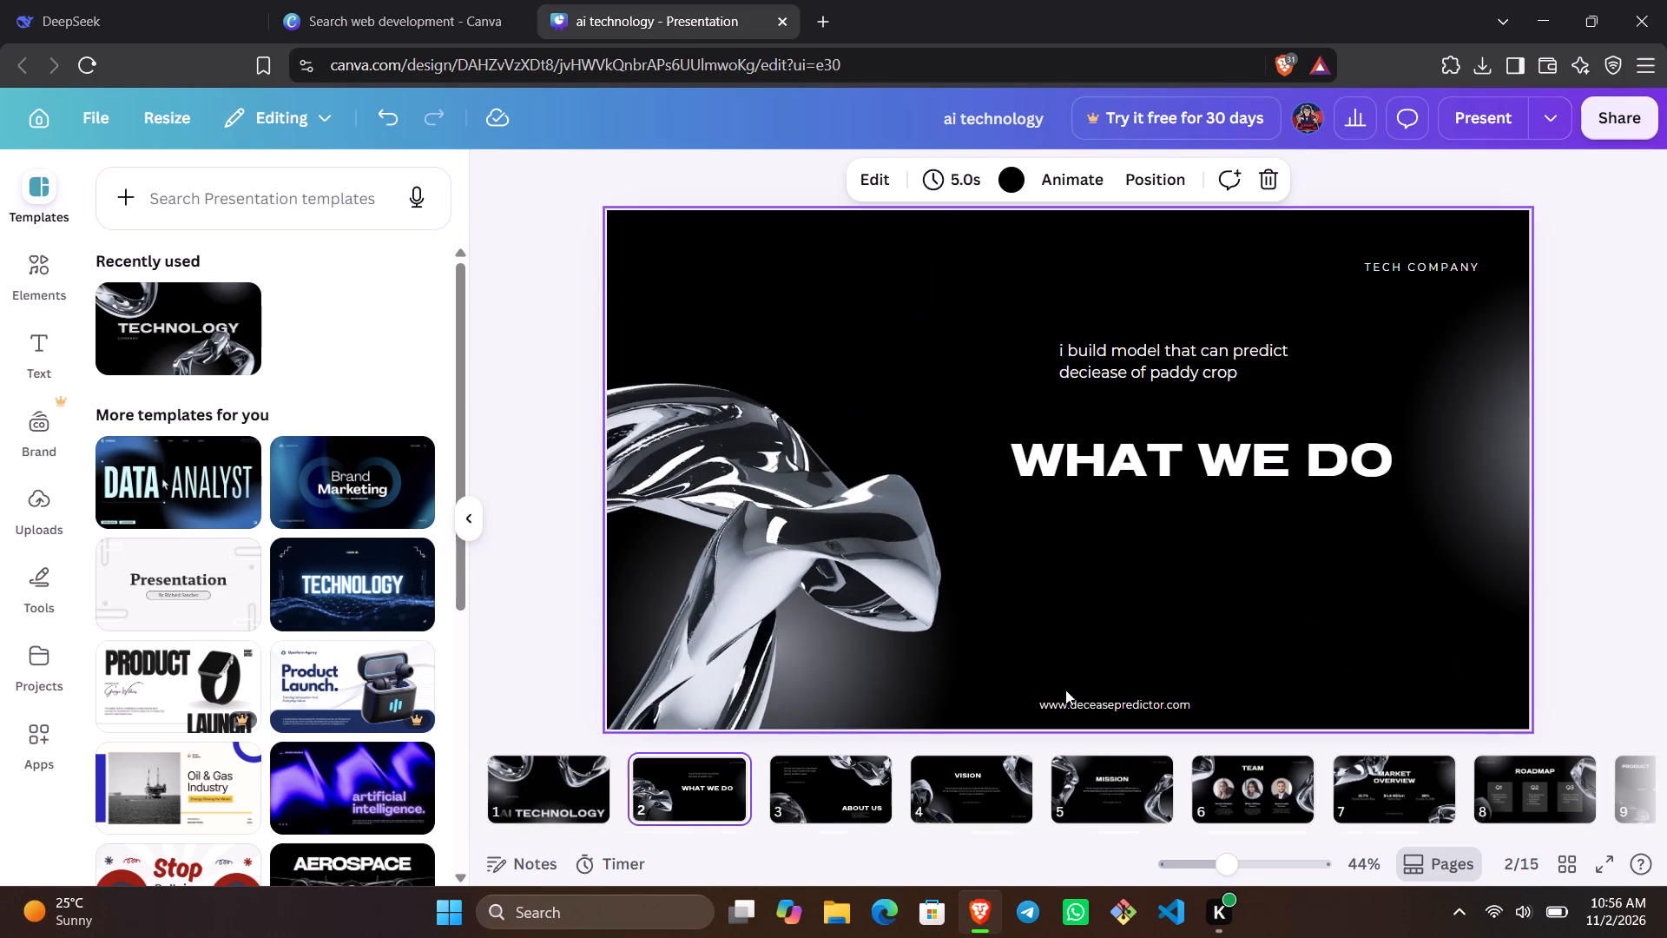
left_click(1118, 702)
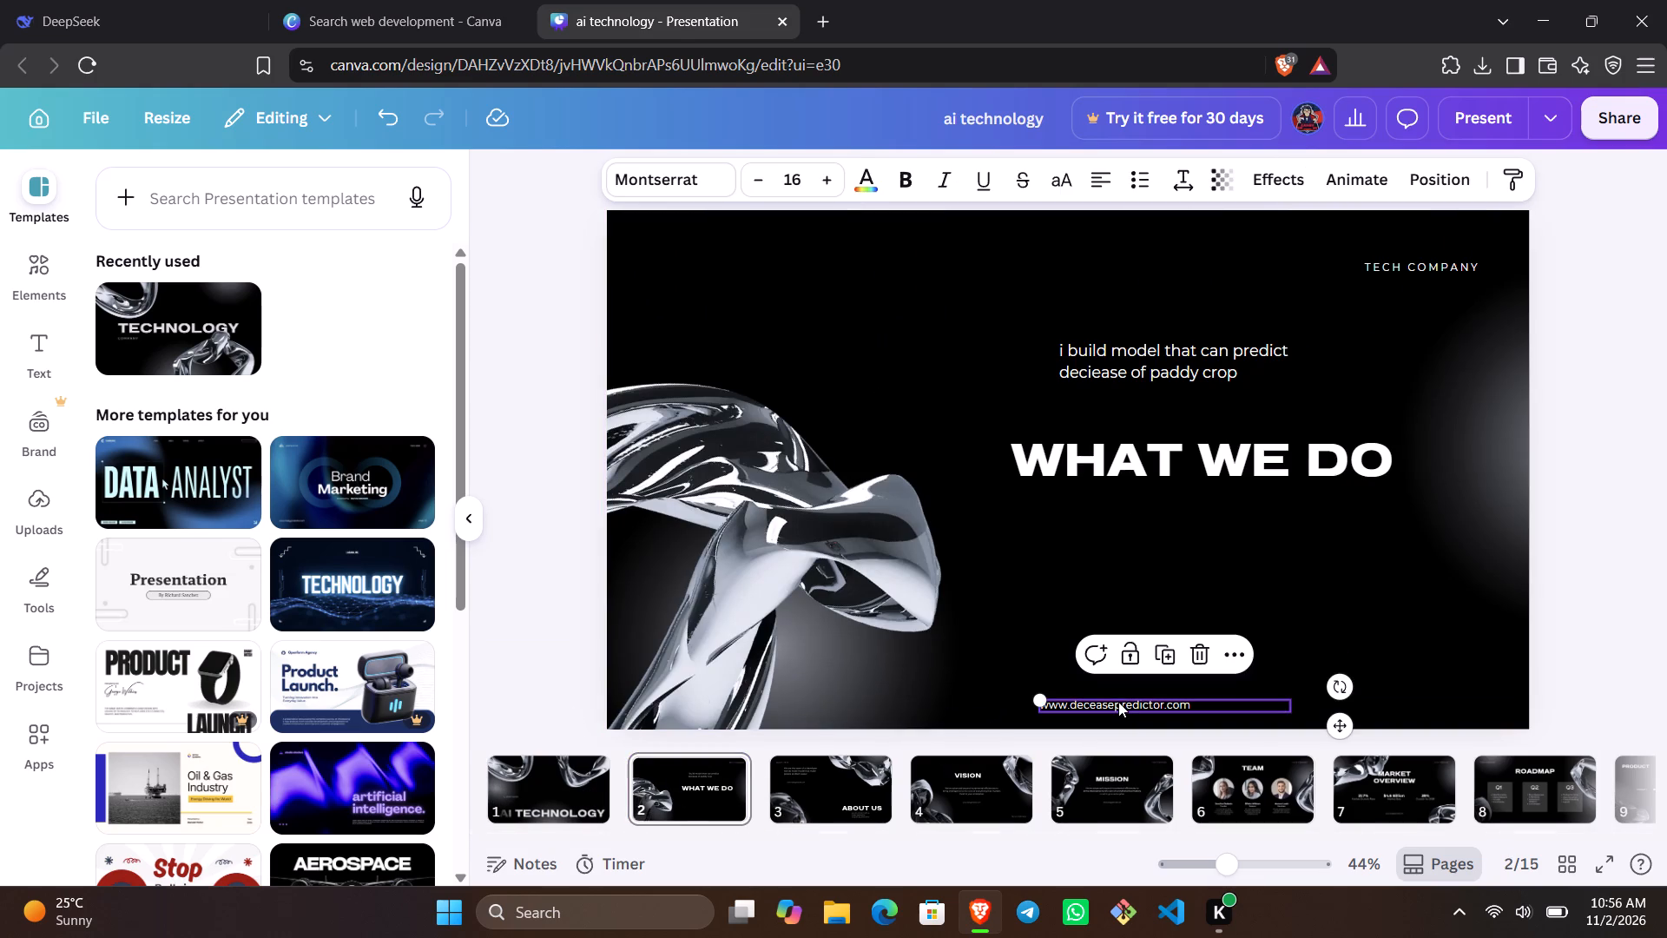
key("ctrl+a")
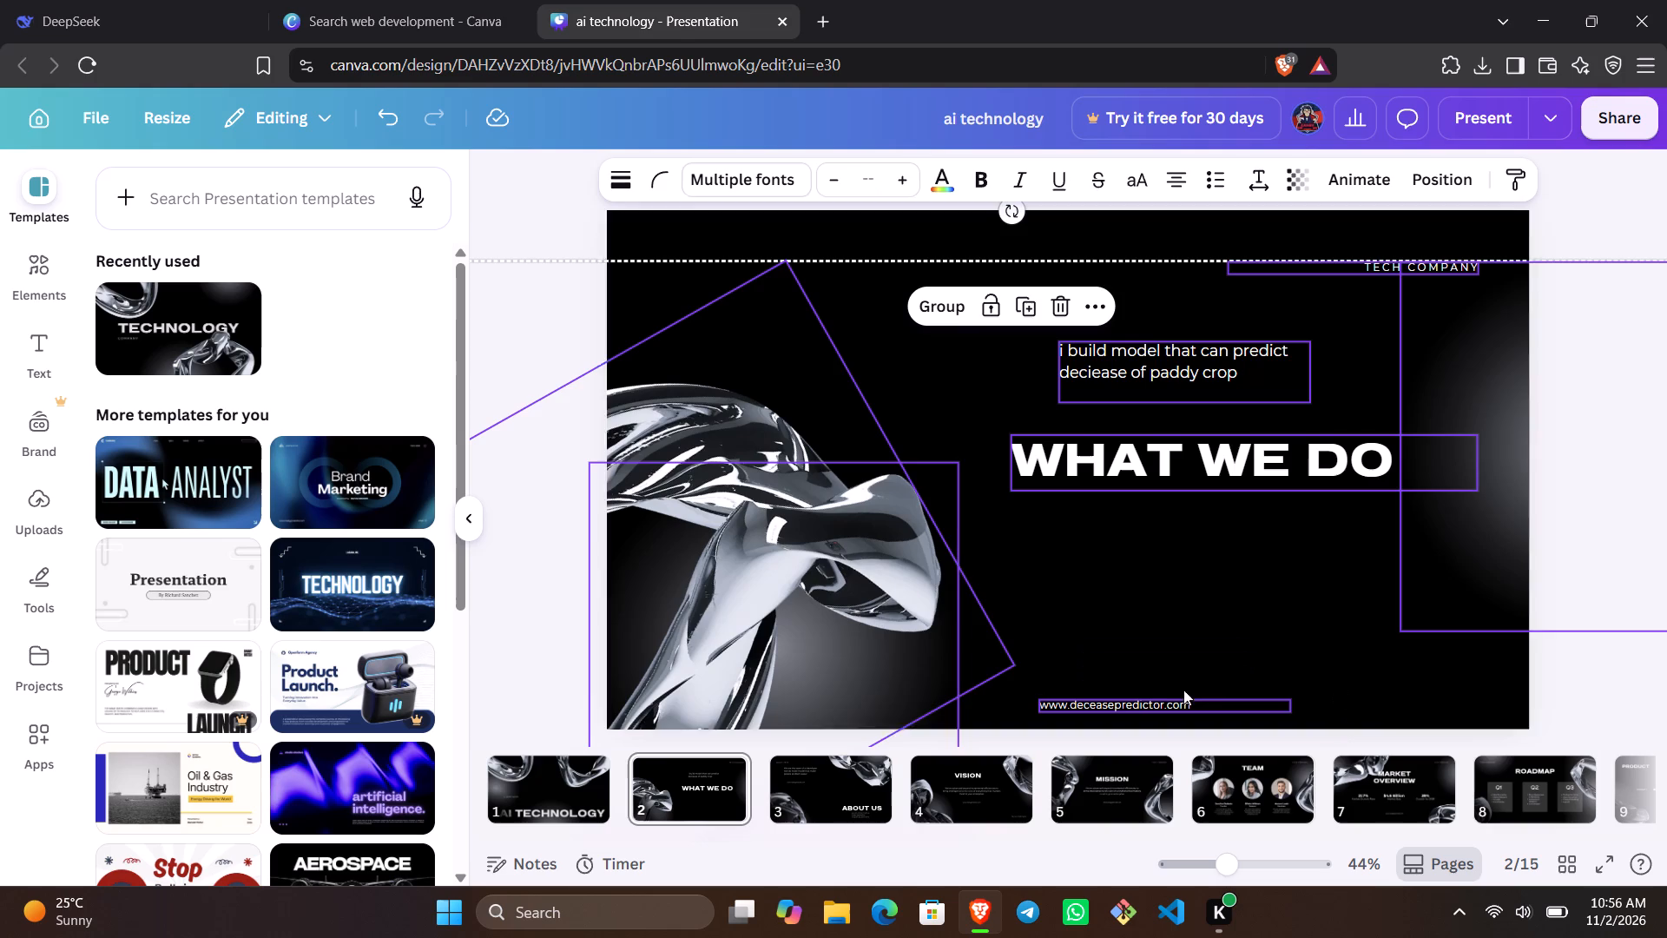
left_click(1189, 582)
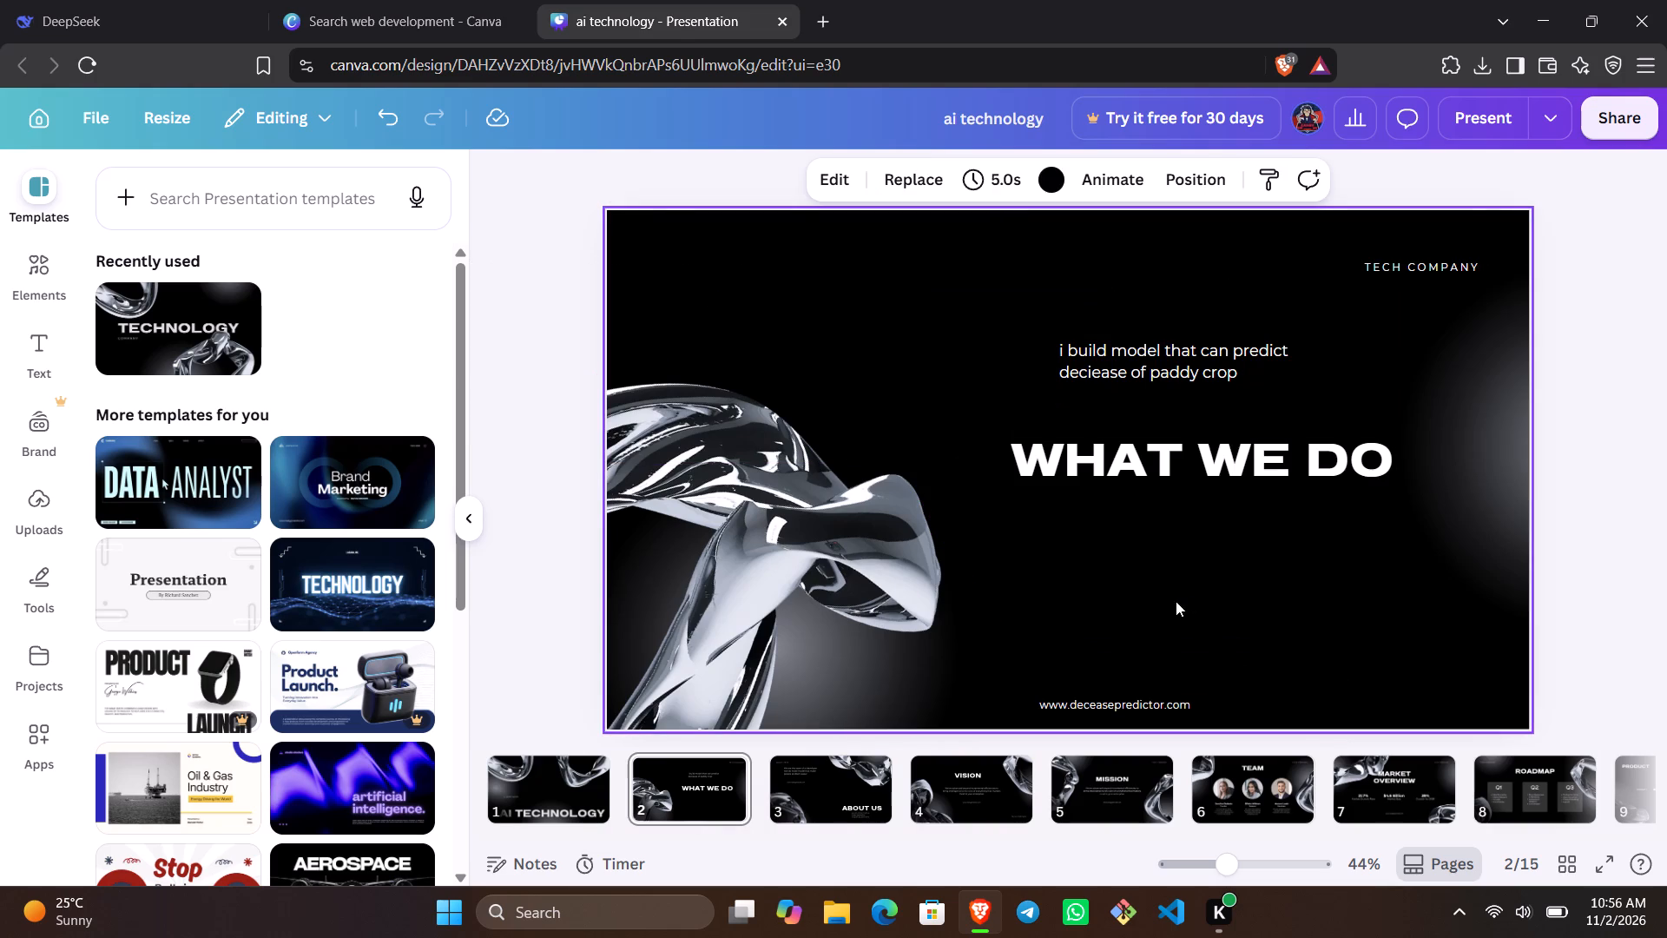
left_click(1150, 703)
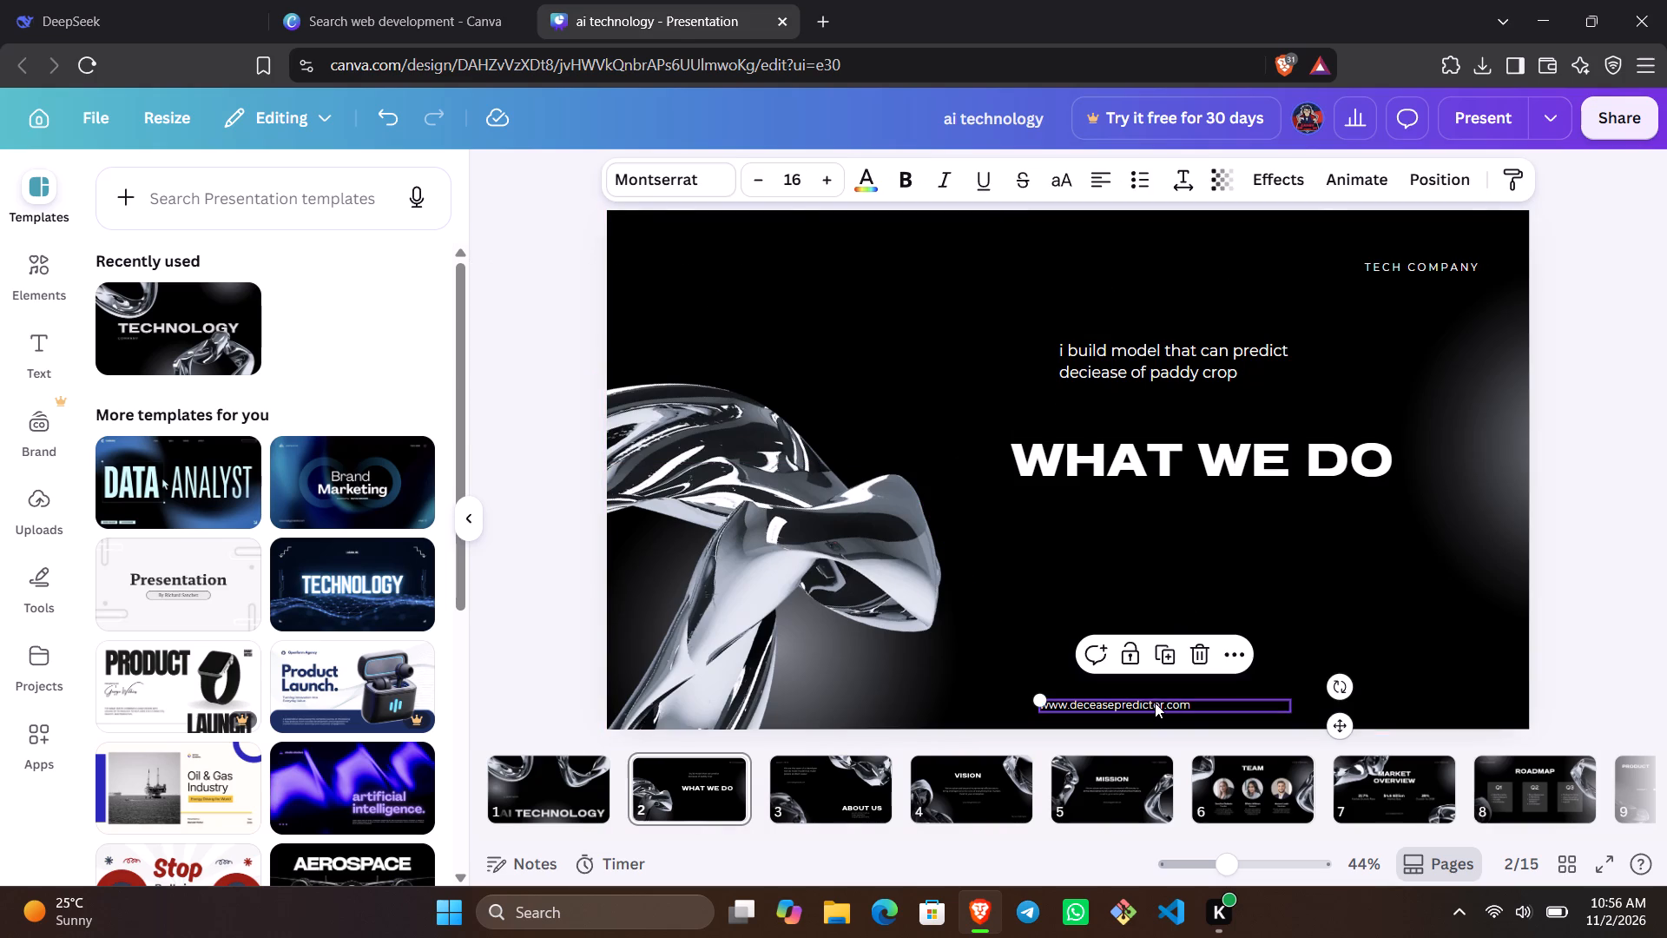
double_click(1196, 703)
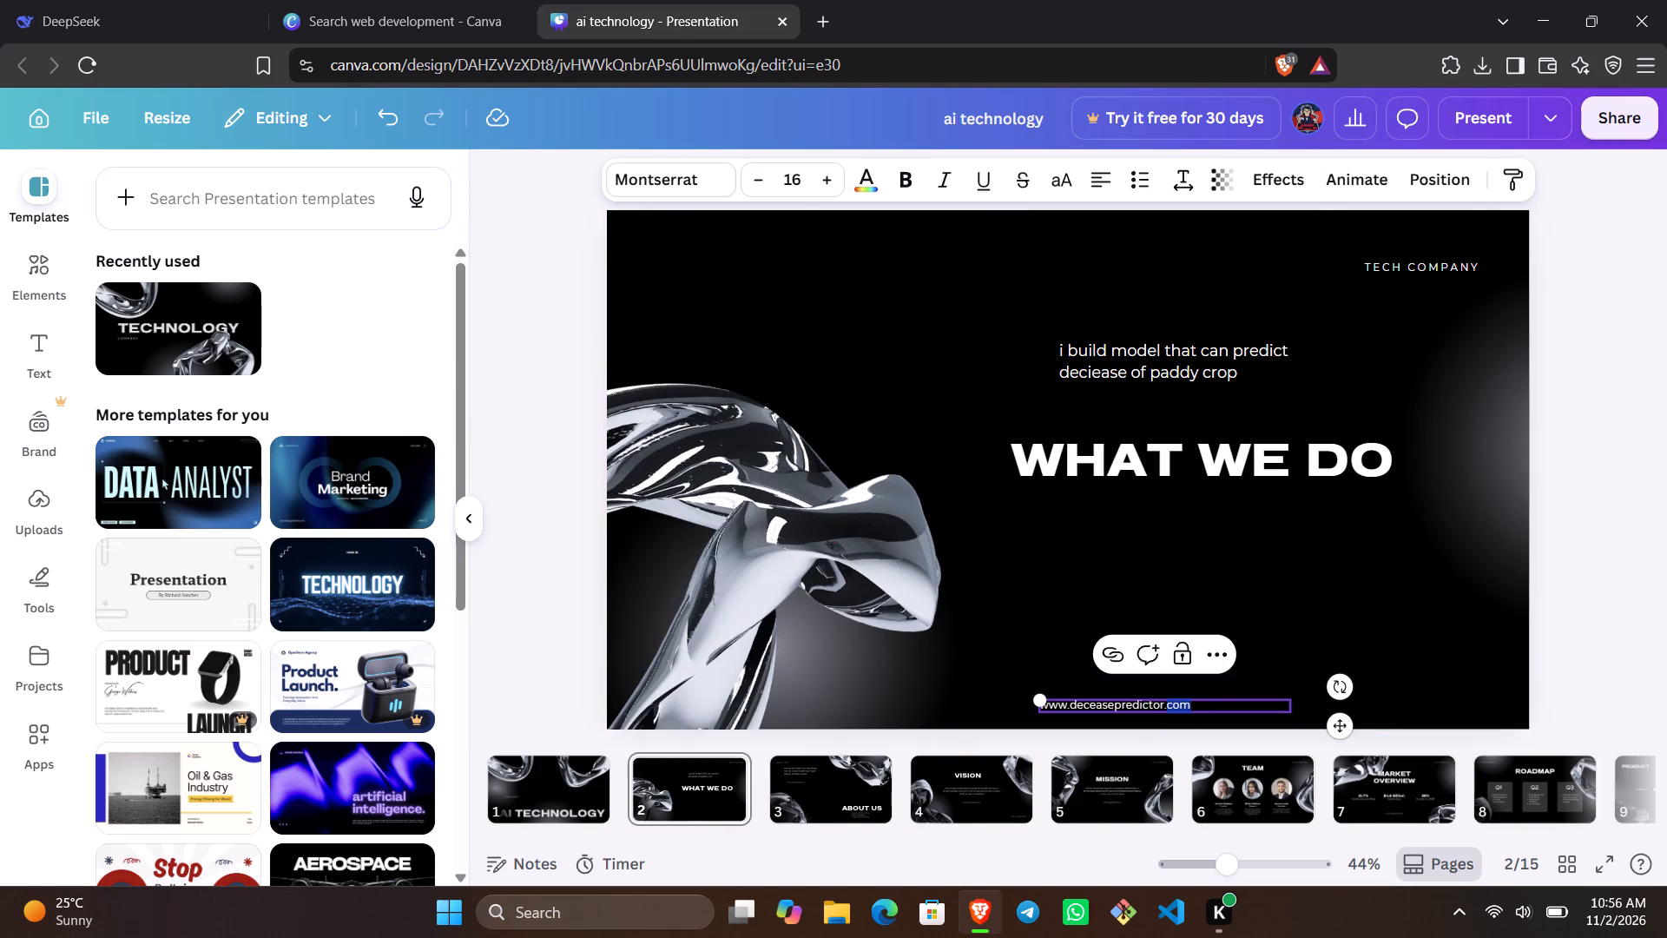
left_click_drag(1170, 703, 1070, 704)
left_click_drag(1068, 702, 1130, 702)
left_click(1059, 701)
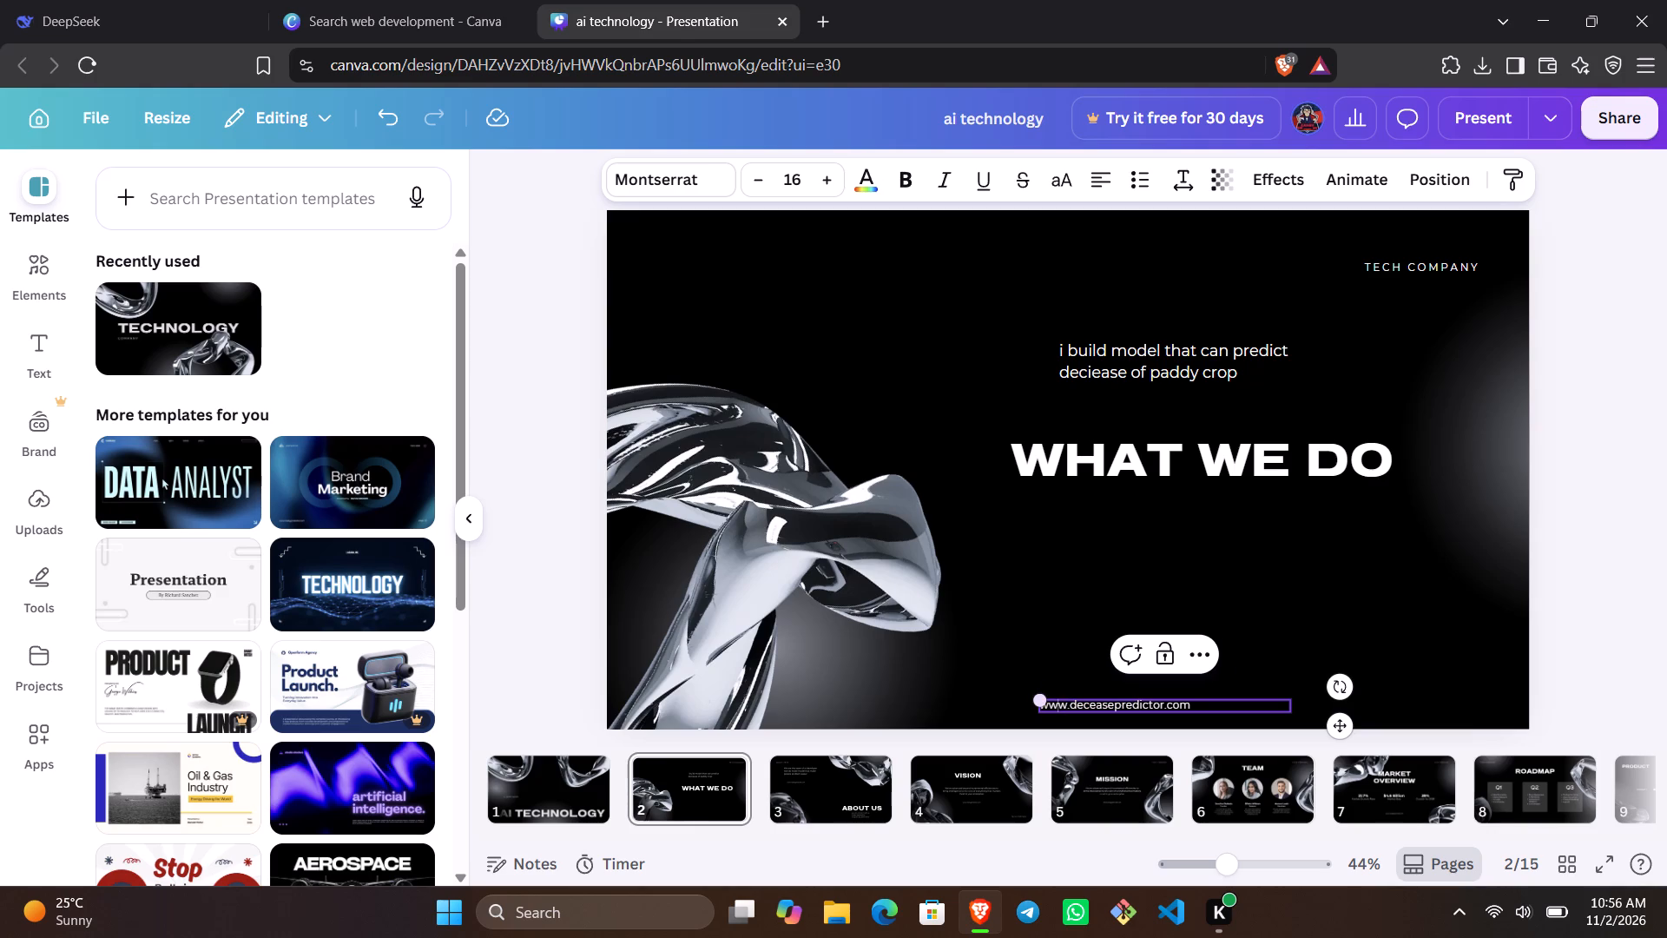
left_click_drag(1054, 704, 1202, 702)
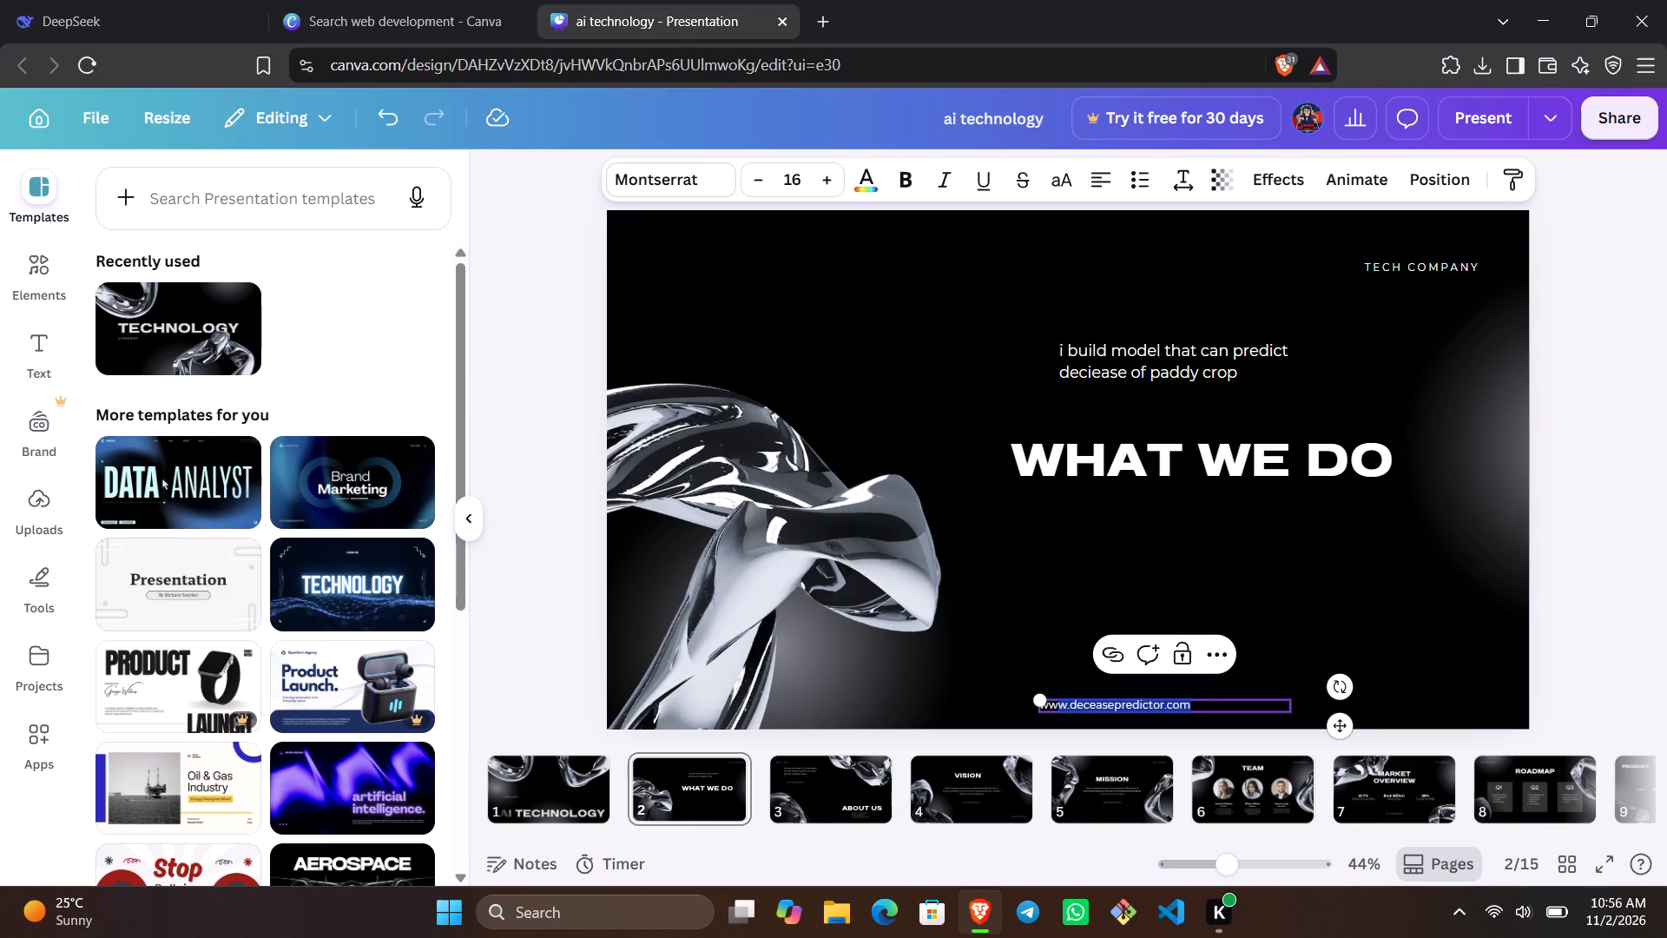
left_click(1067, 707)
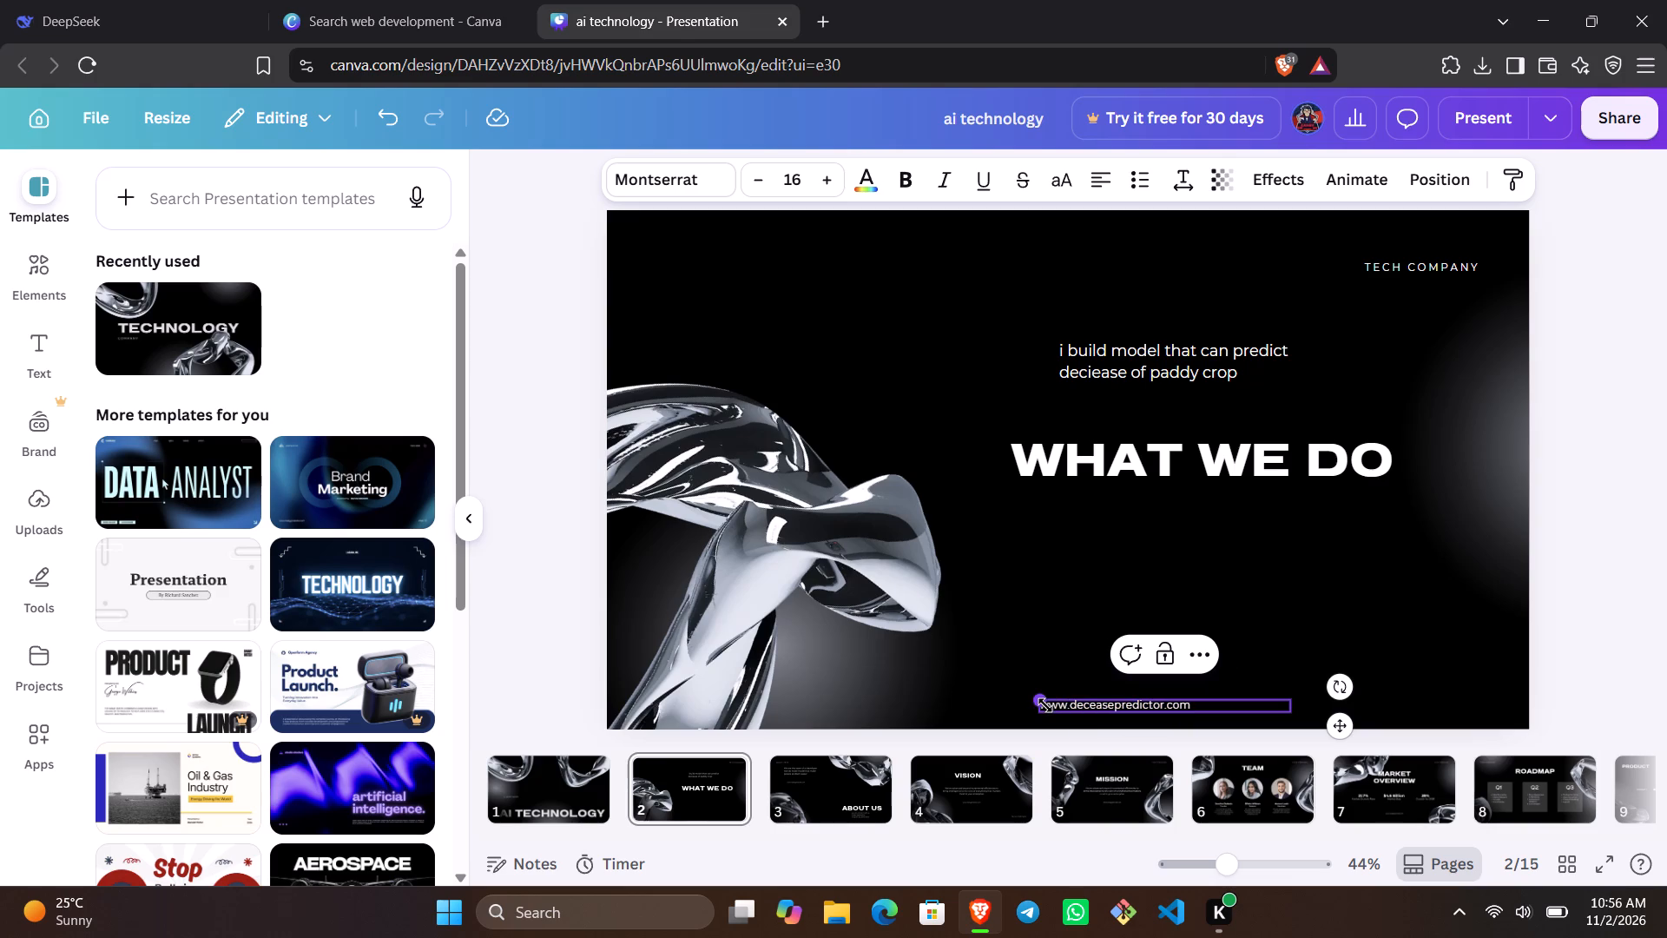
left_click_drag(1049, 710, 1125, 708)
left_click_drag(1125, 708, 1194, 704)
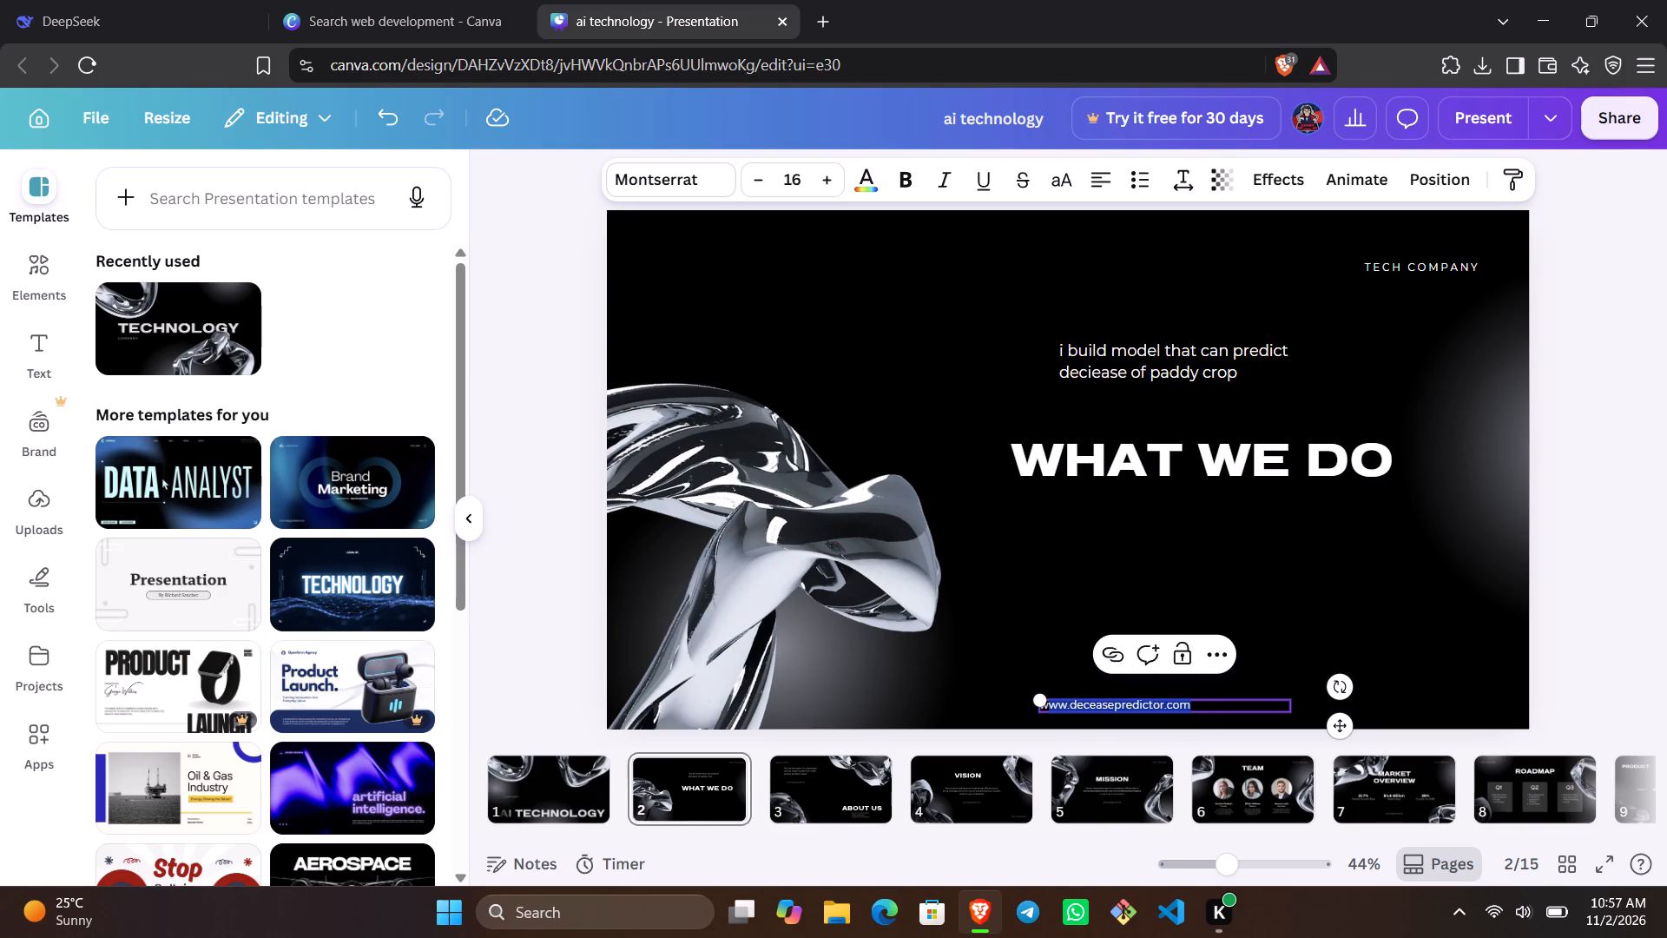
left_click_drag(1194, 704, 1189, 703)
key("ctrl+c")
left_click(876, 789)
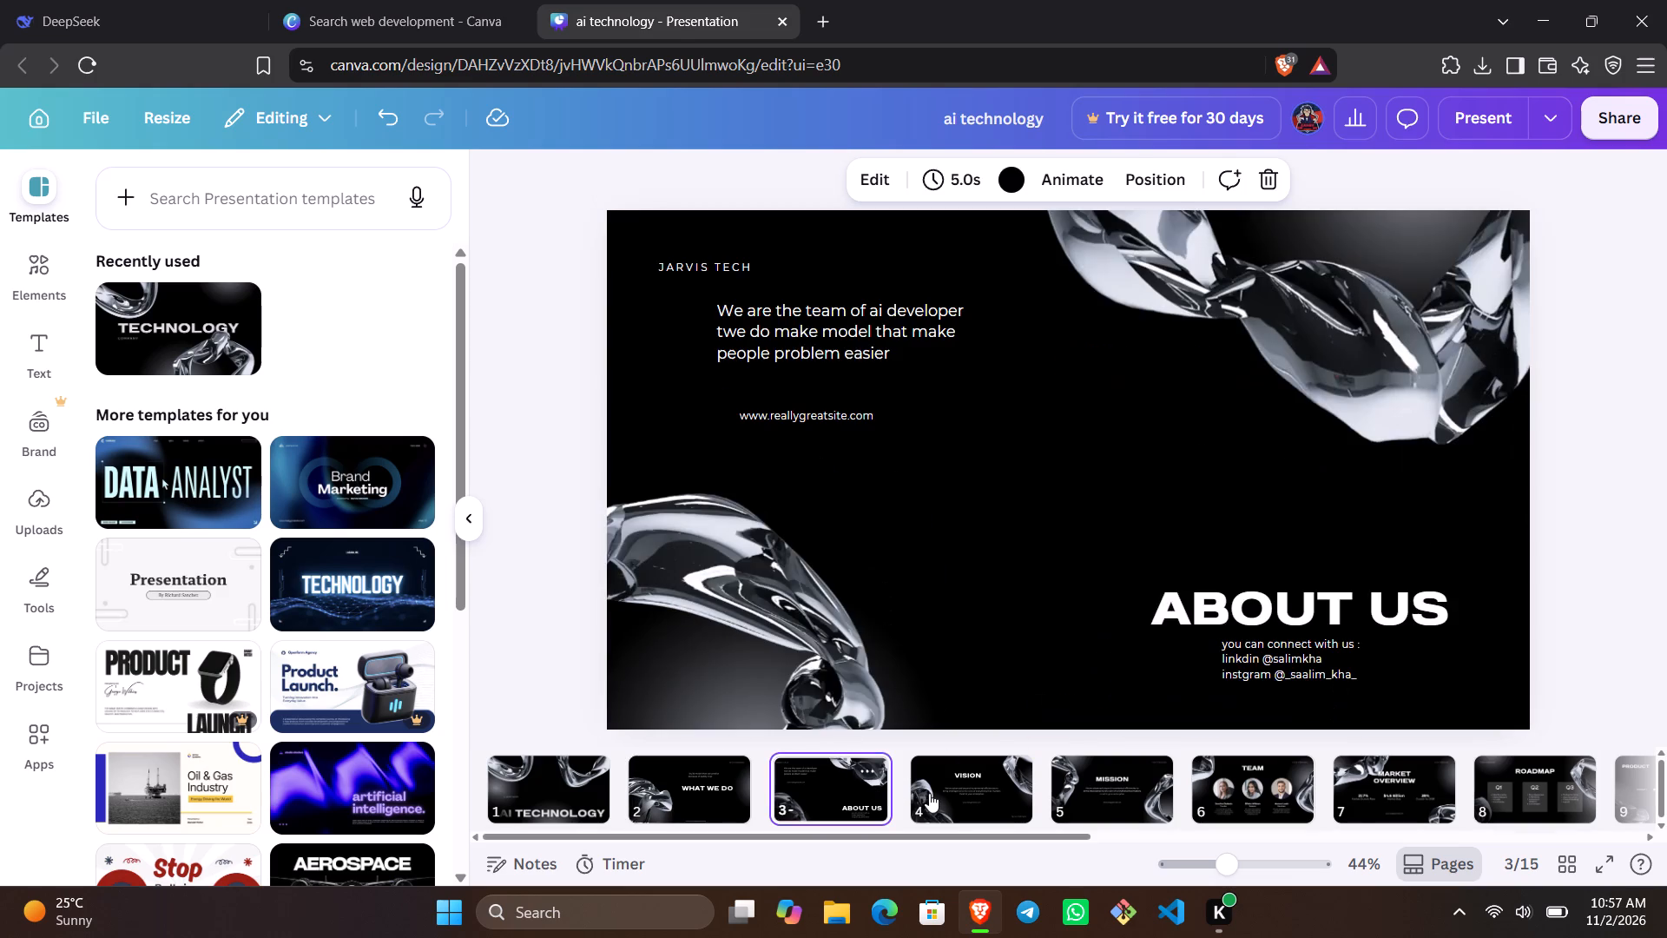
left_click(942, 793)
double_click(1078, 567)
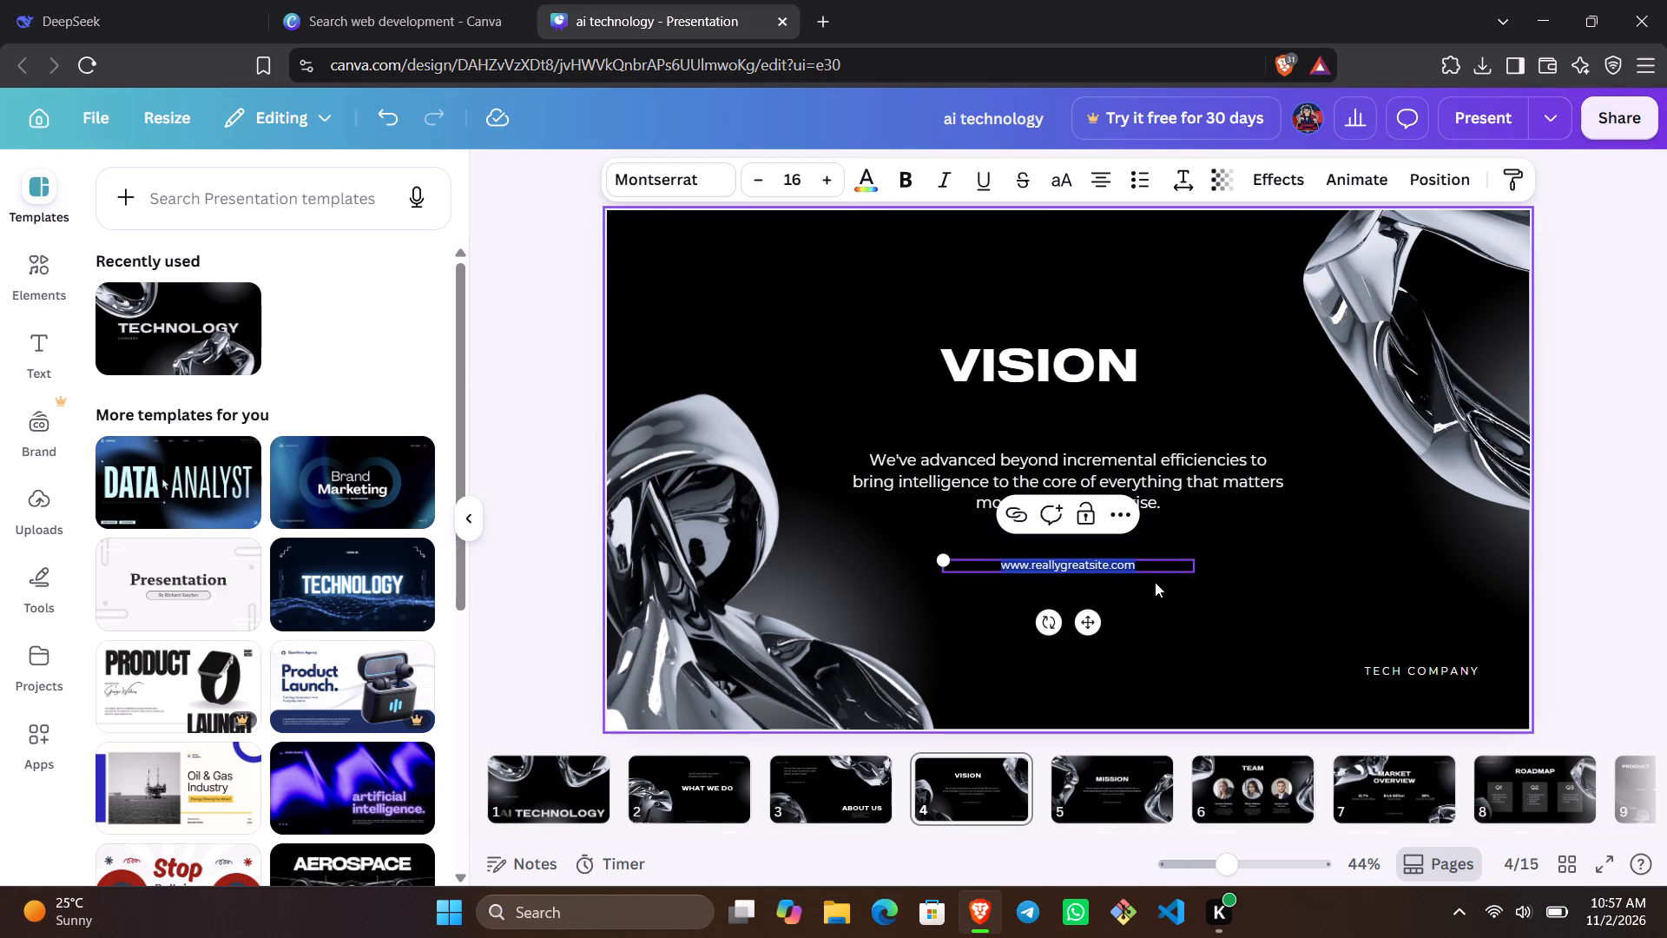
key("ctrl+v")
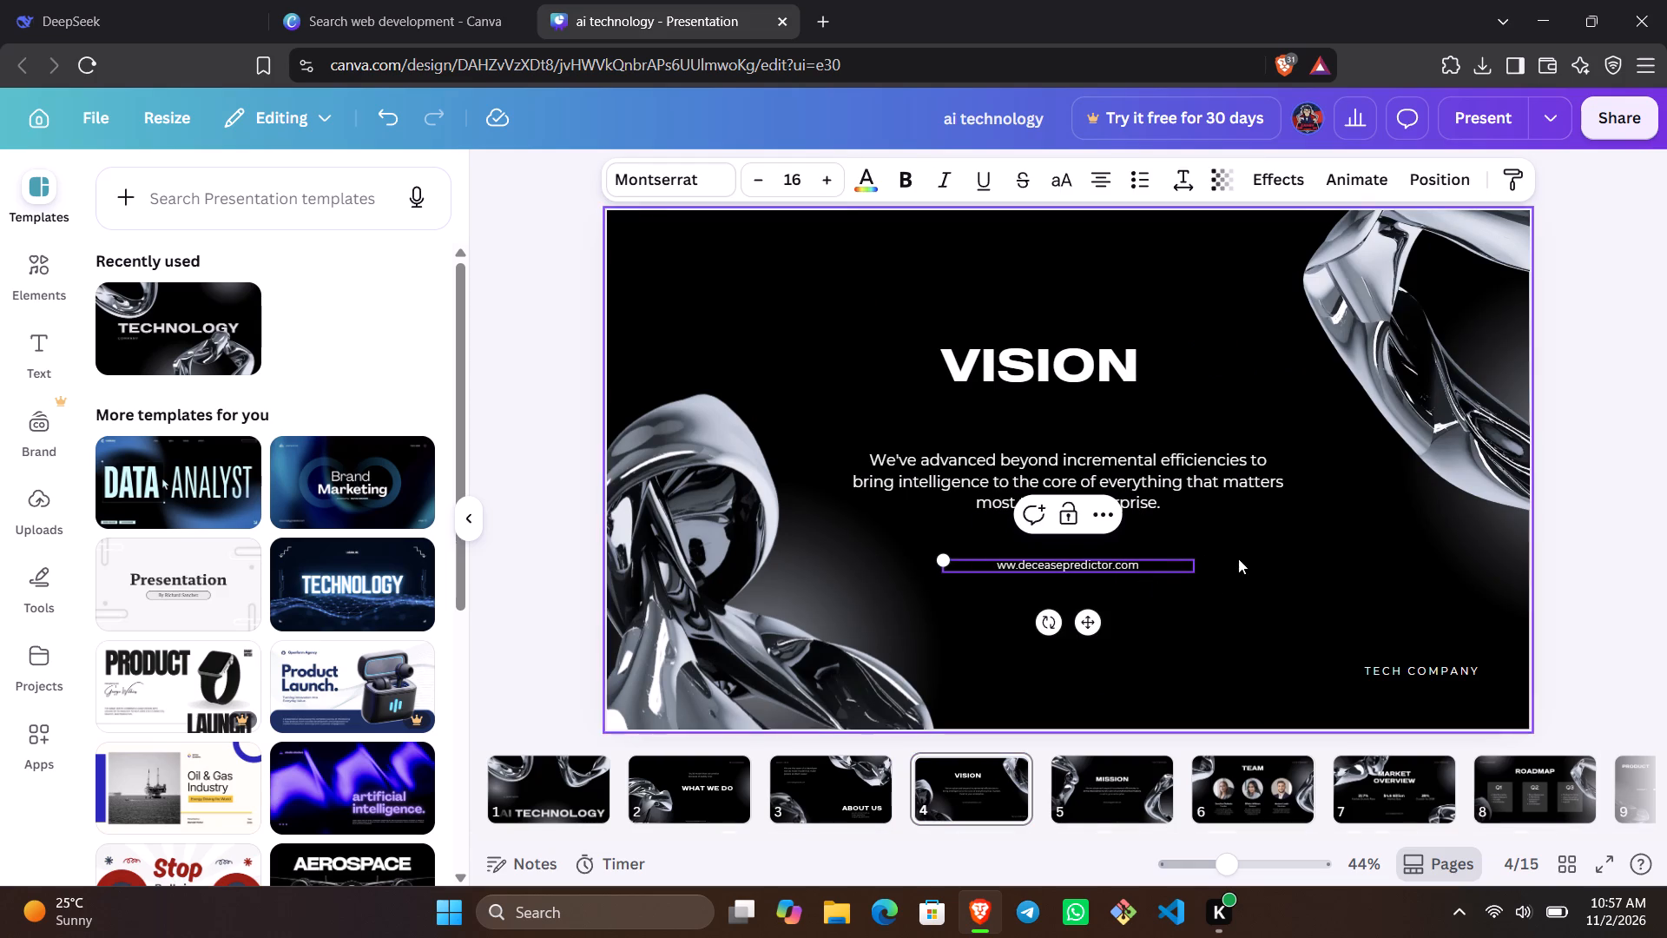
left_click(998, 566)
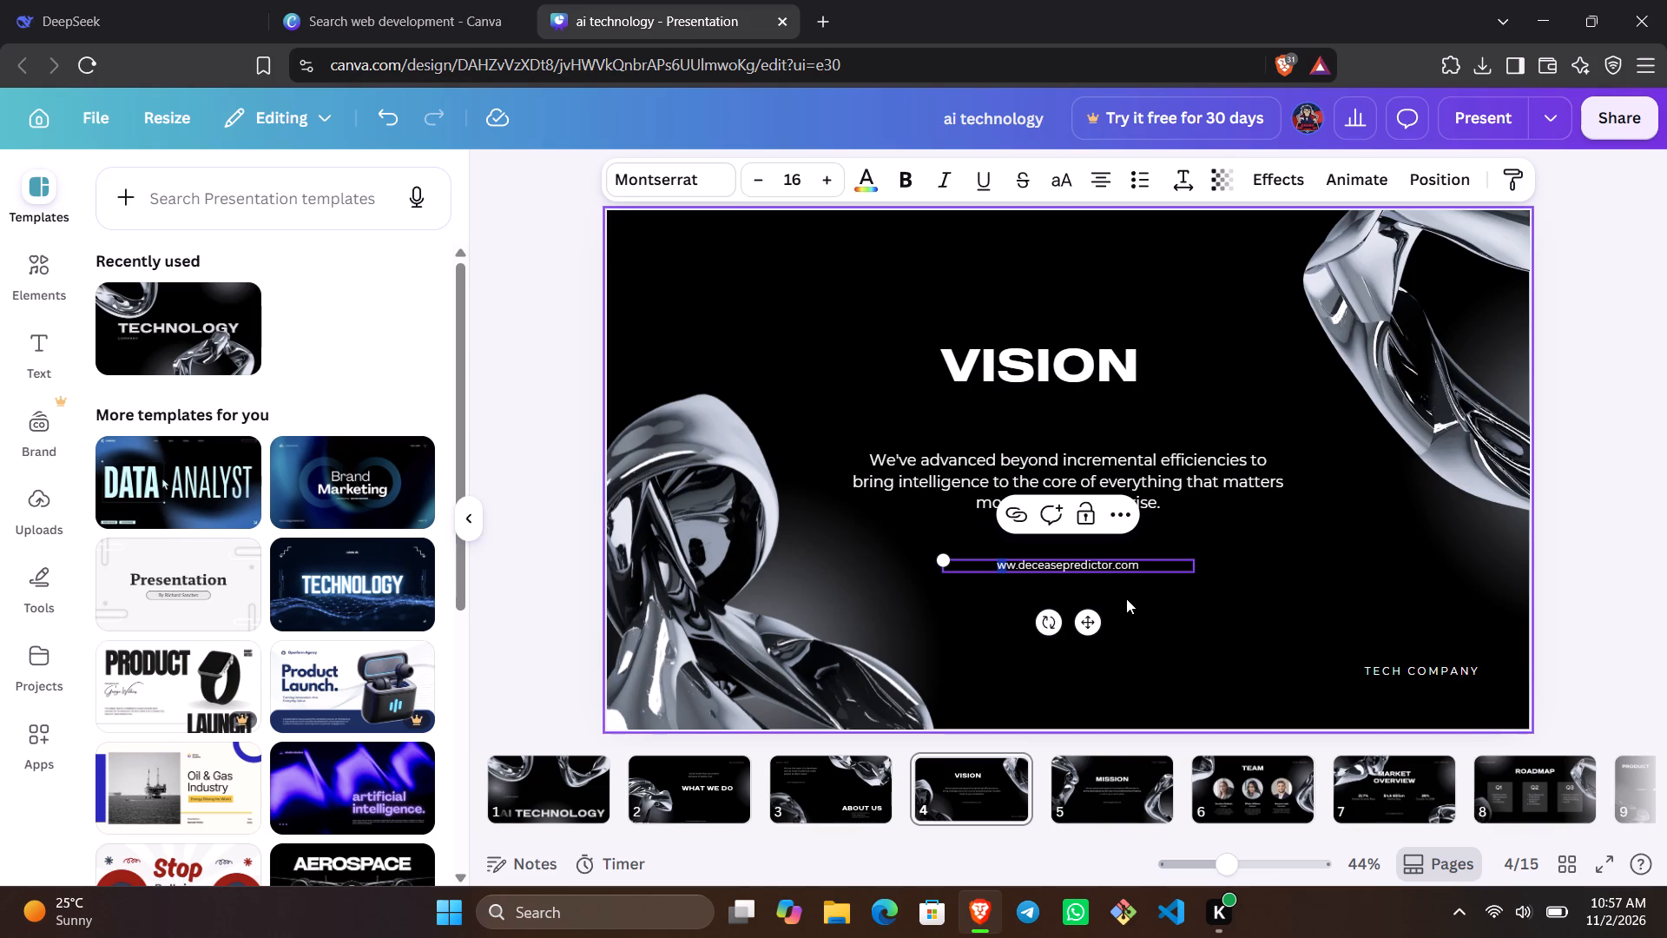
key("Left")
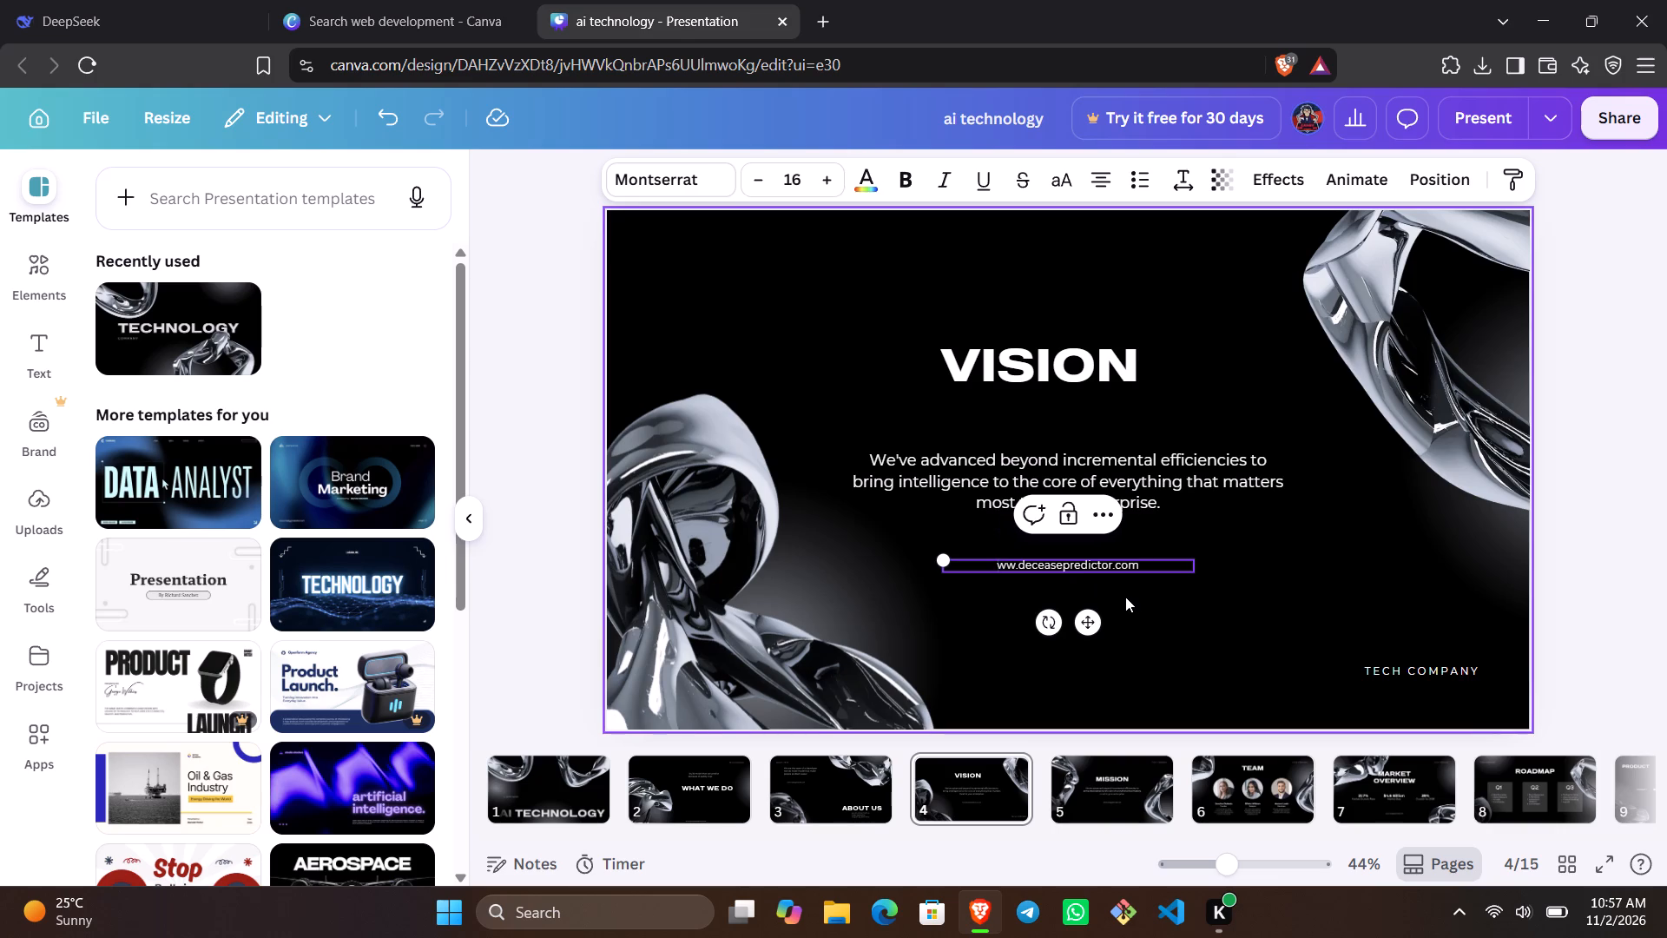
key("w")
left_click(1077, 563)
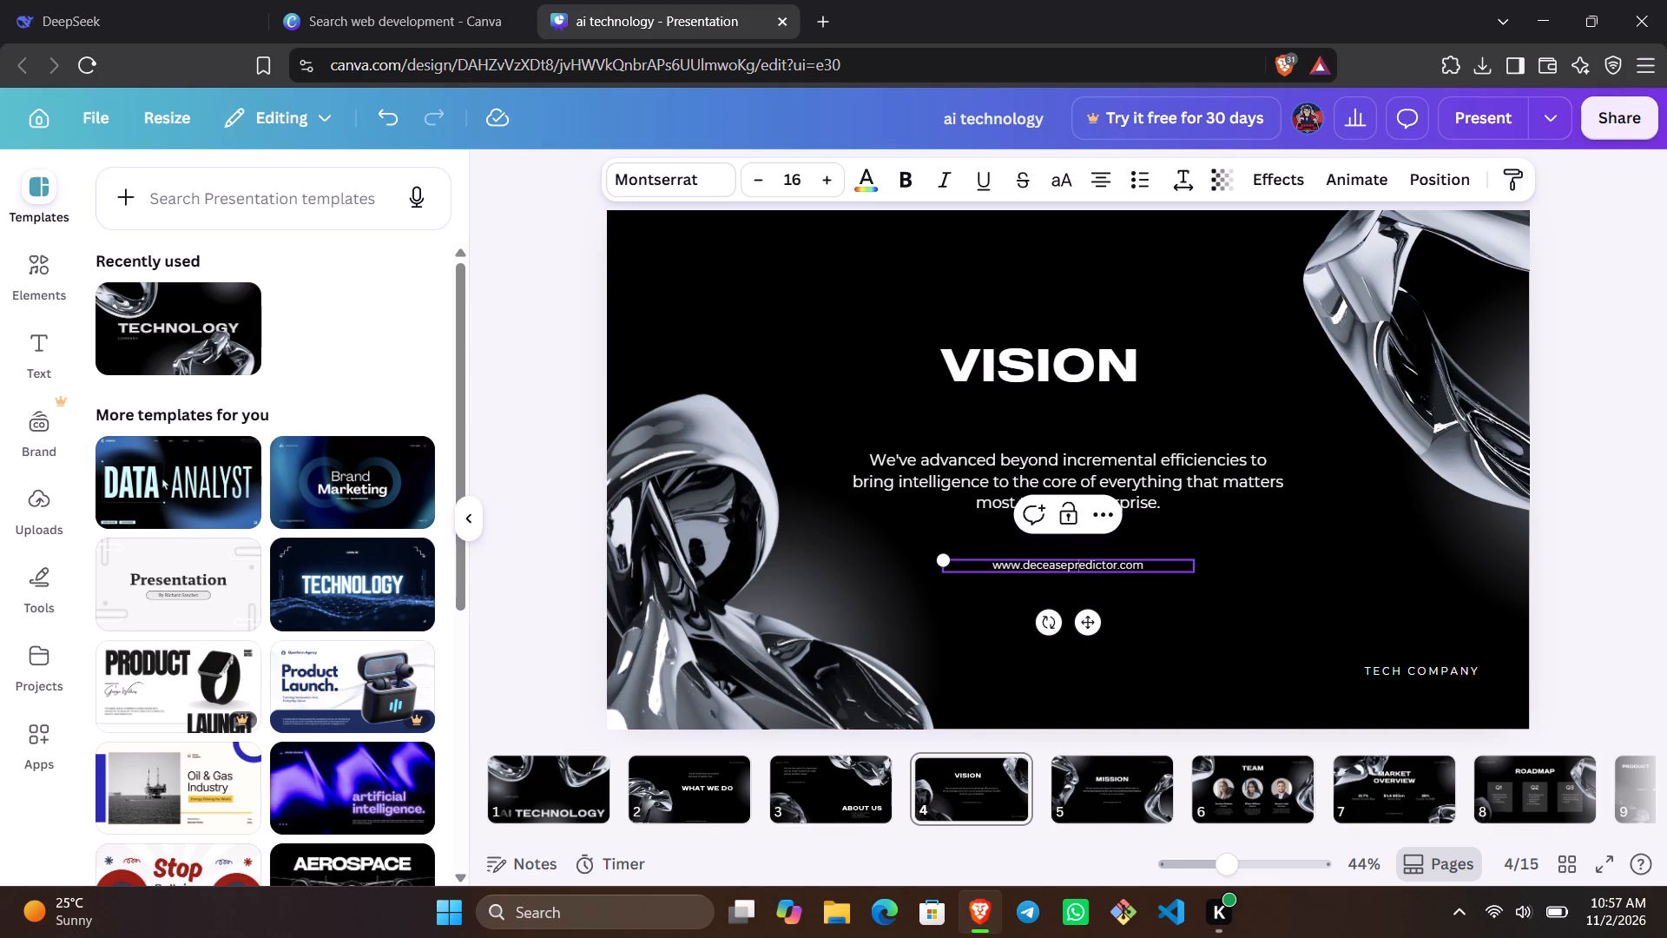
double_click(1077, 563)
key("ctrl+c")
left_click(1229, 609)
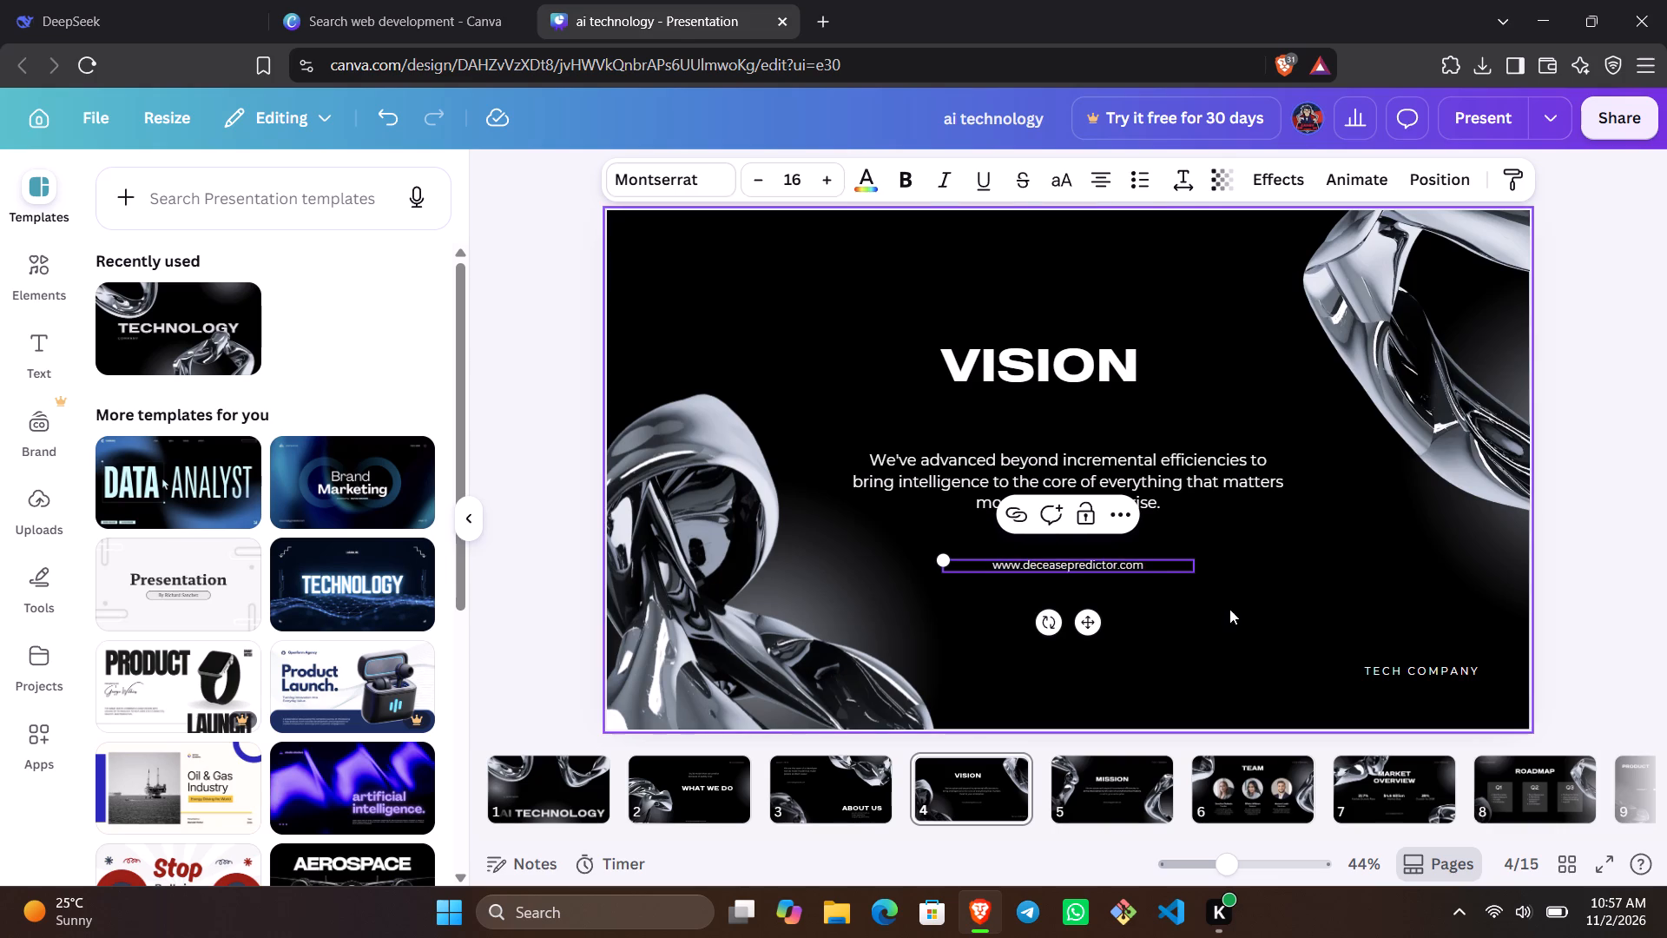
Move the website address on the VISION slide down to the slide's bottom edge, slightly right of centre.
left_click_drag(1127, 561, 1273, 695)
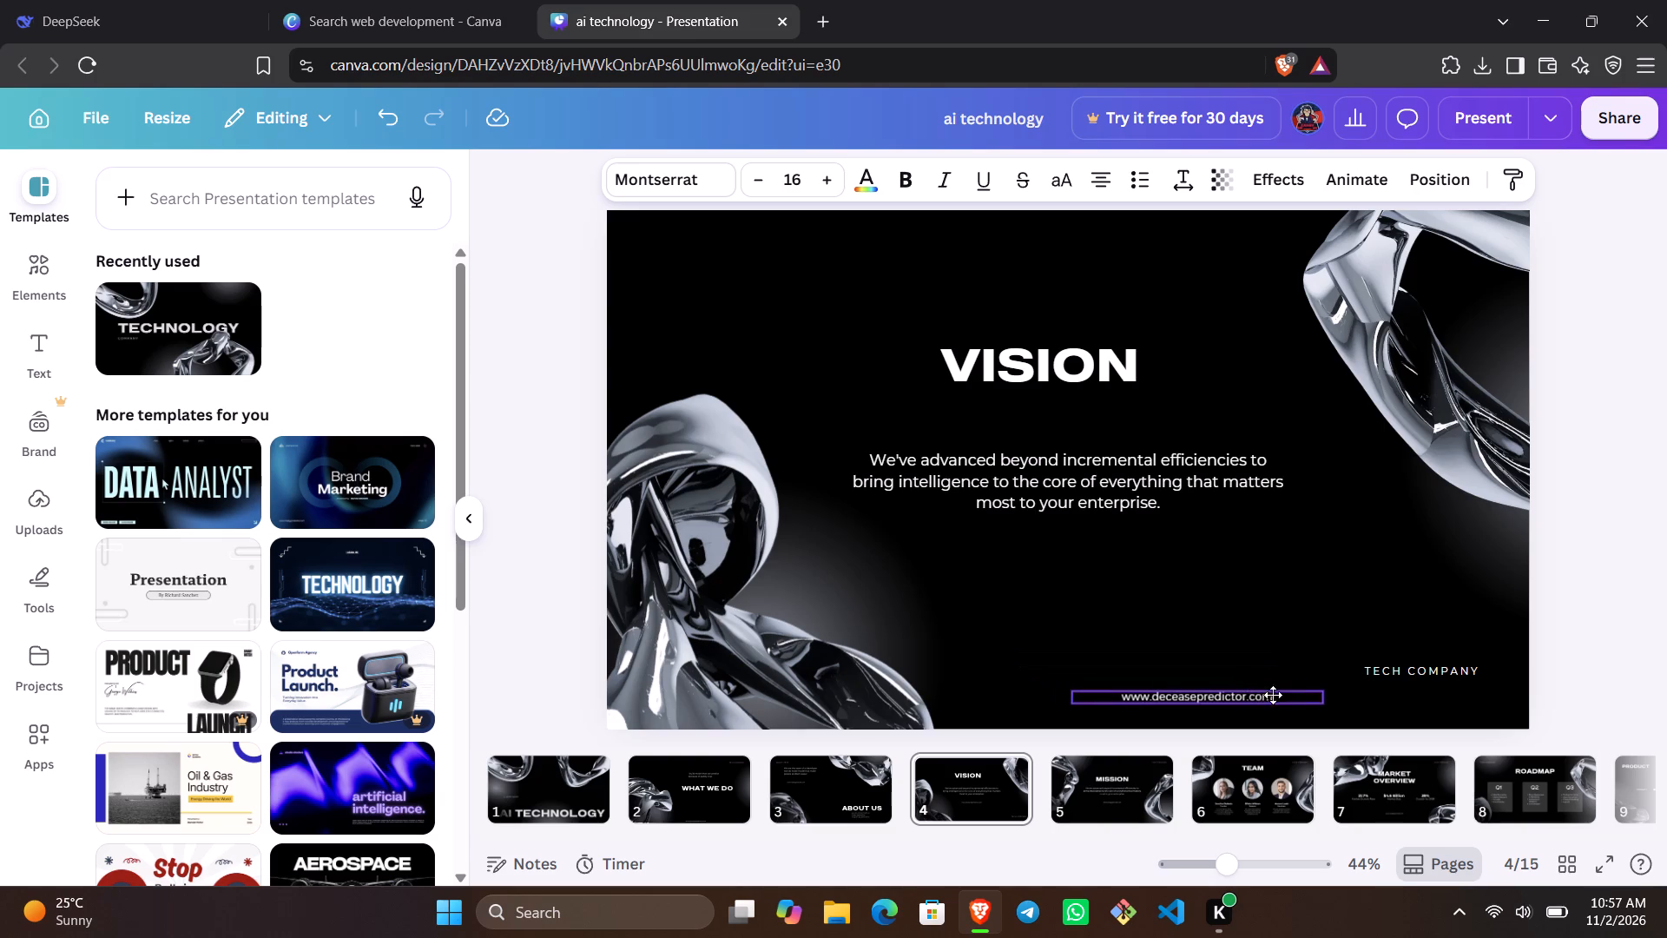
left_click_drag(1273, 695, 1164, 710)
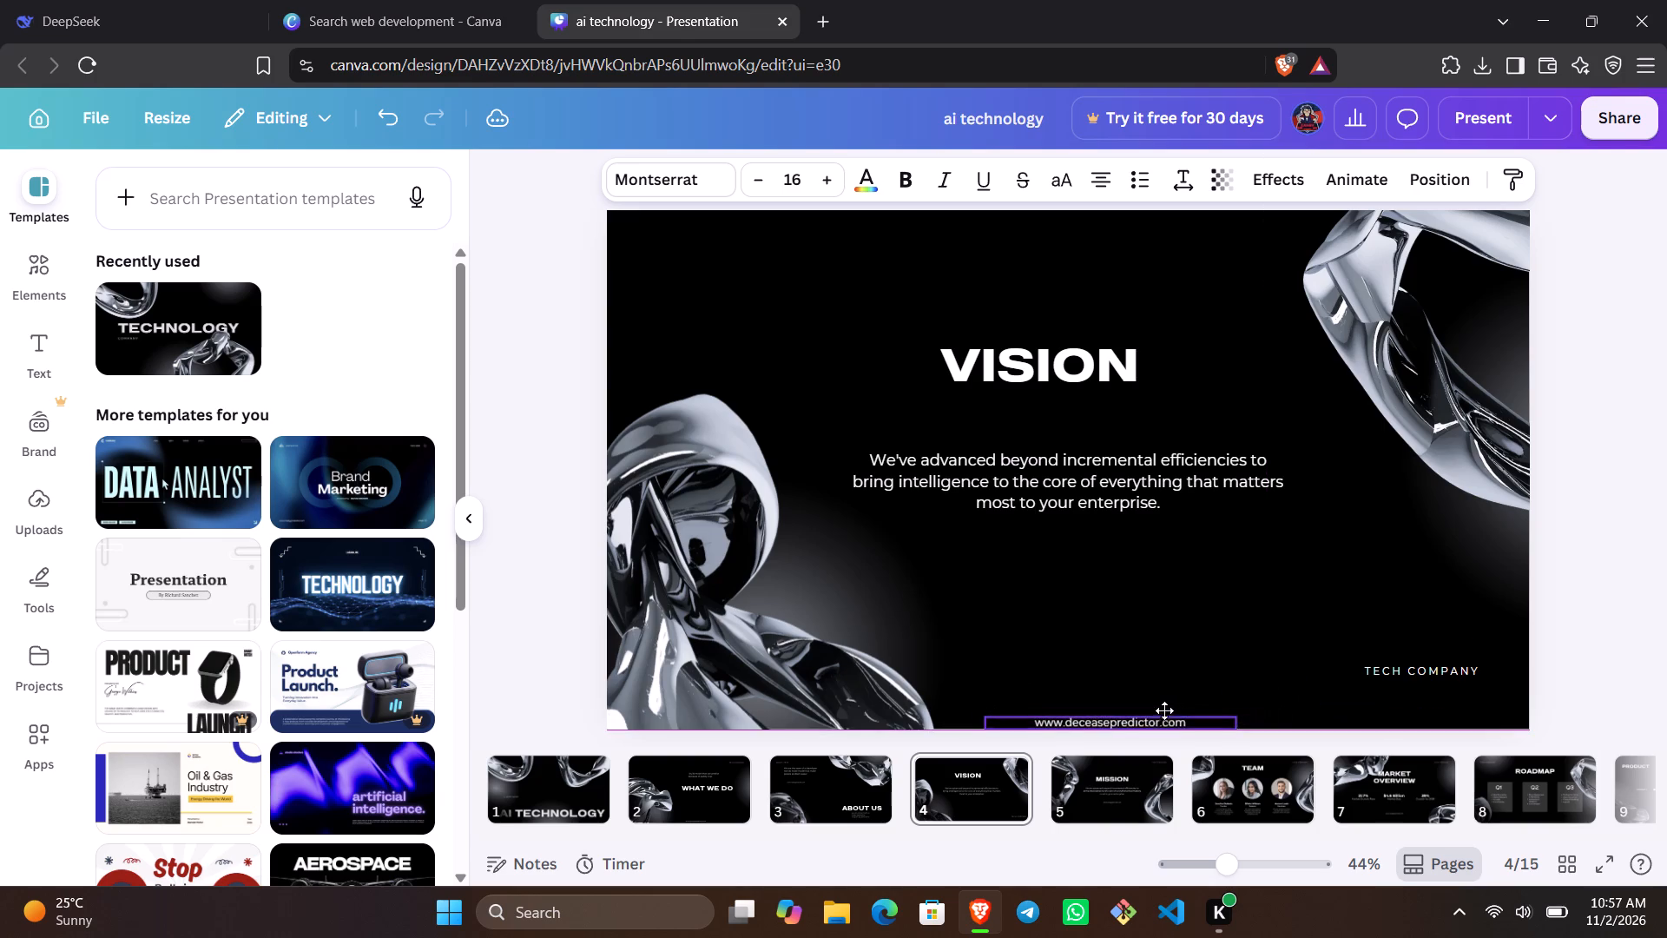
left_click_drag(1164, 710, 1163, 709)
left_click(1225, 576)
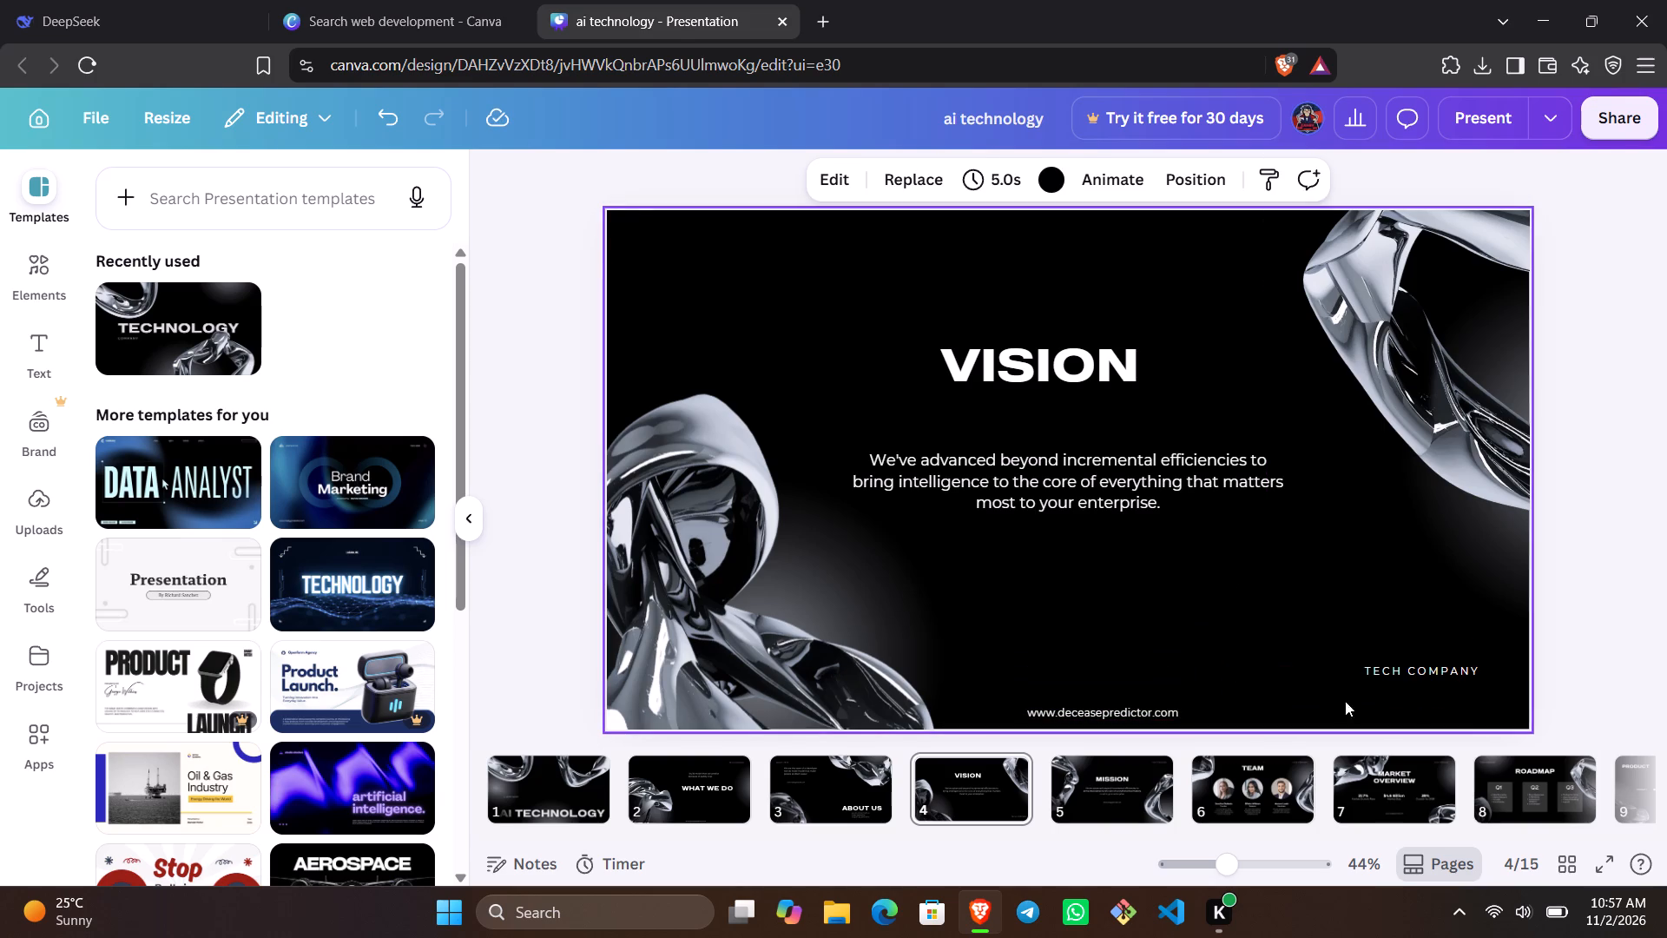
Replace the VISION slide's description with "our vision to make that kind of model that can do all things human need".
left_click(1083, 476)
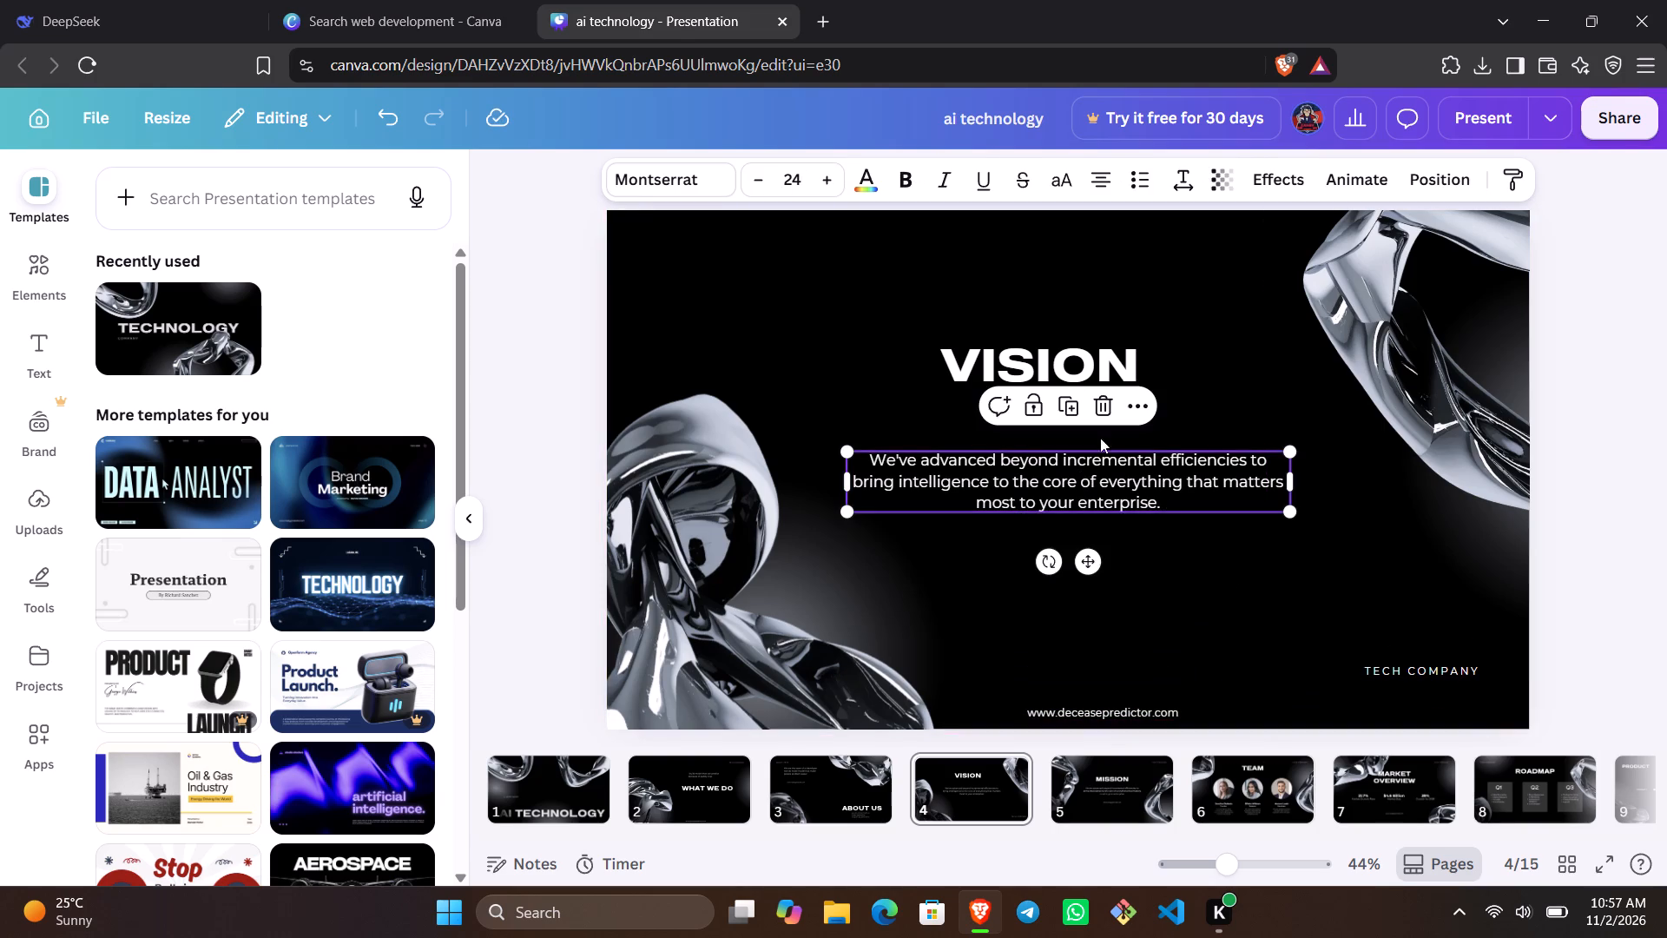
left_click(1160, 498)
key("BackSpace")
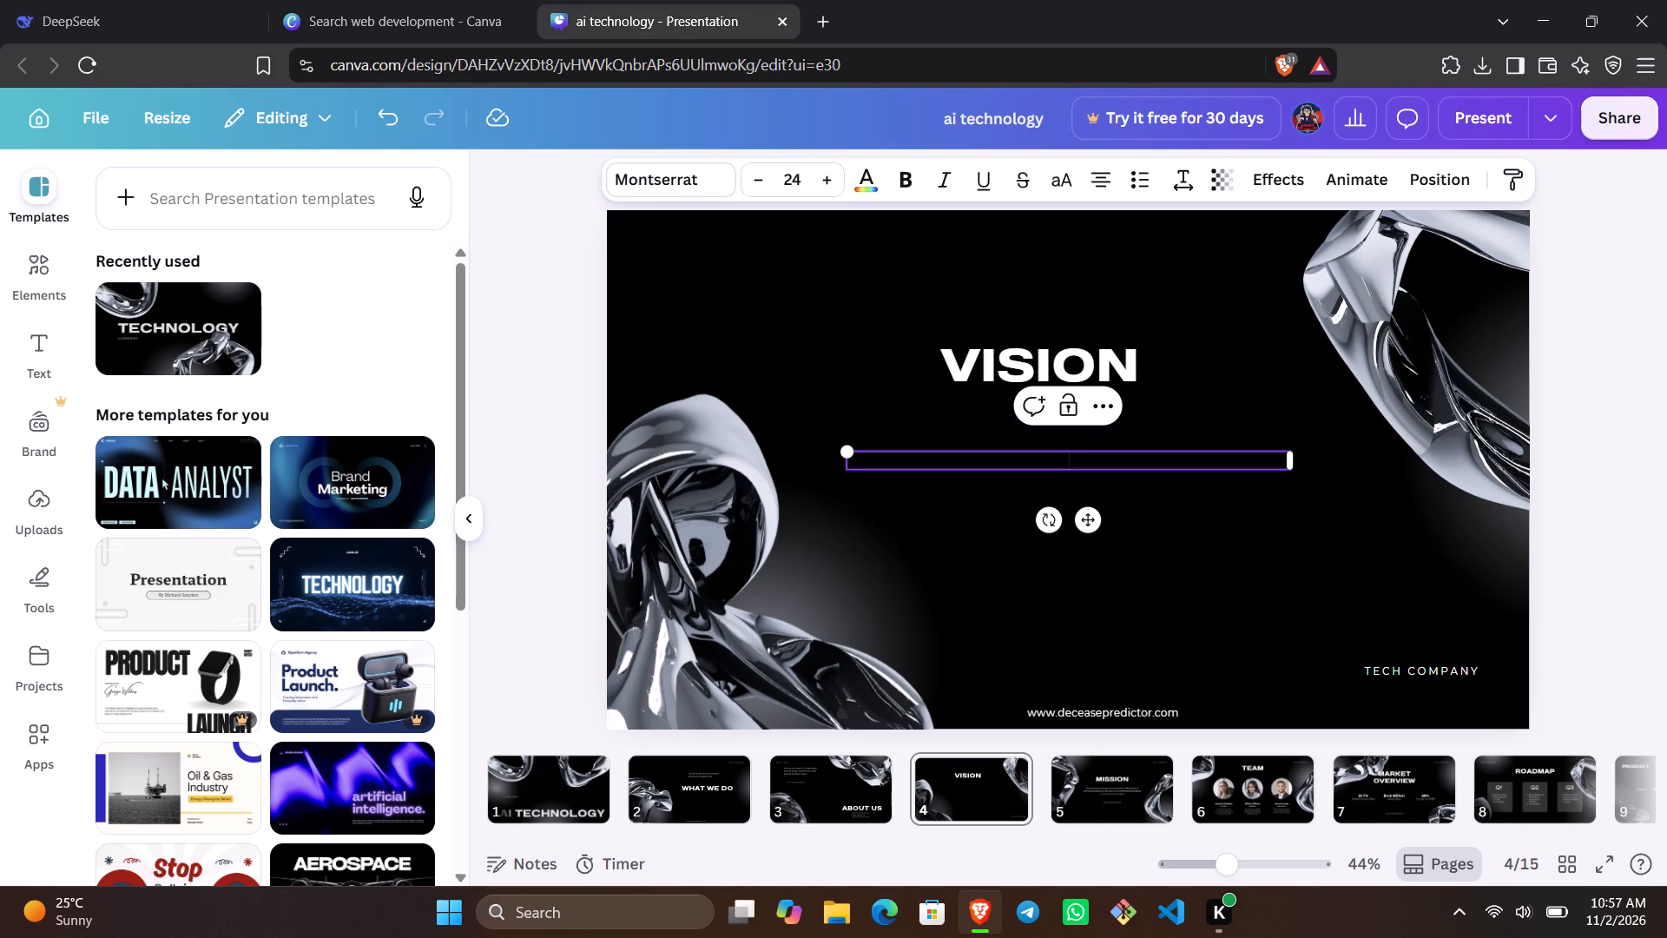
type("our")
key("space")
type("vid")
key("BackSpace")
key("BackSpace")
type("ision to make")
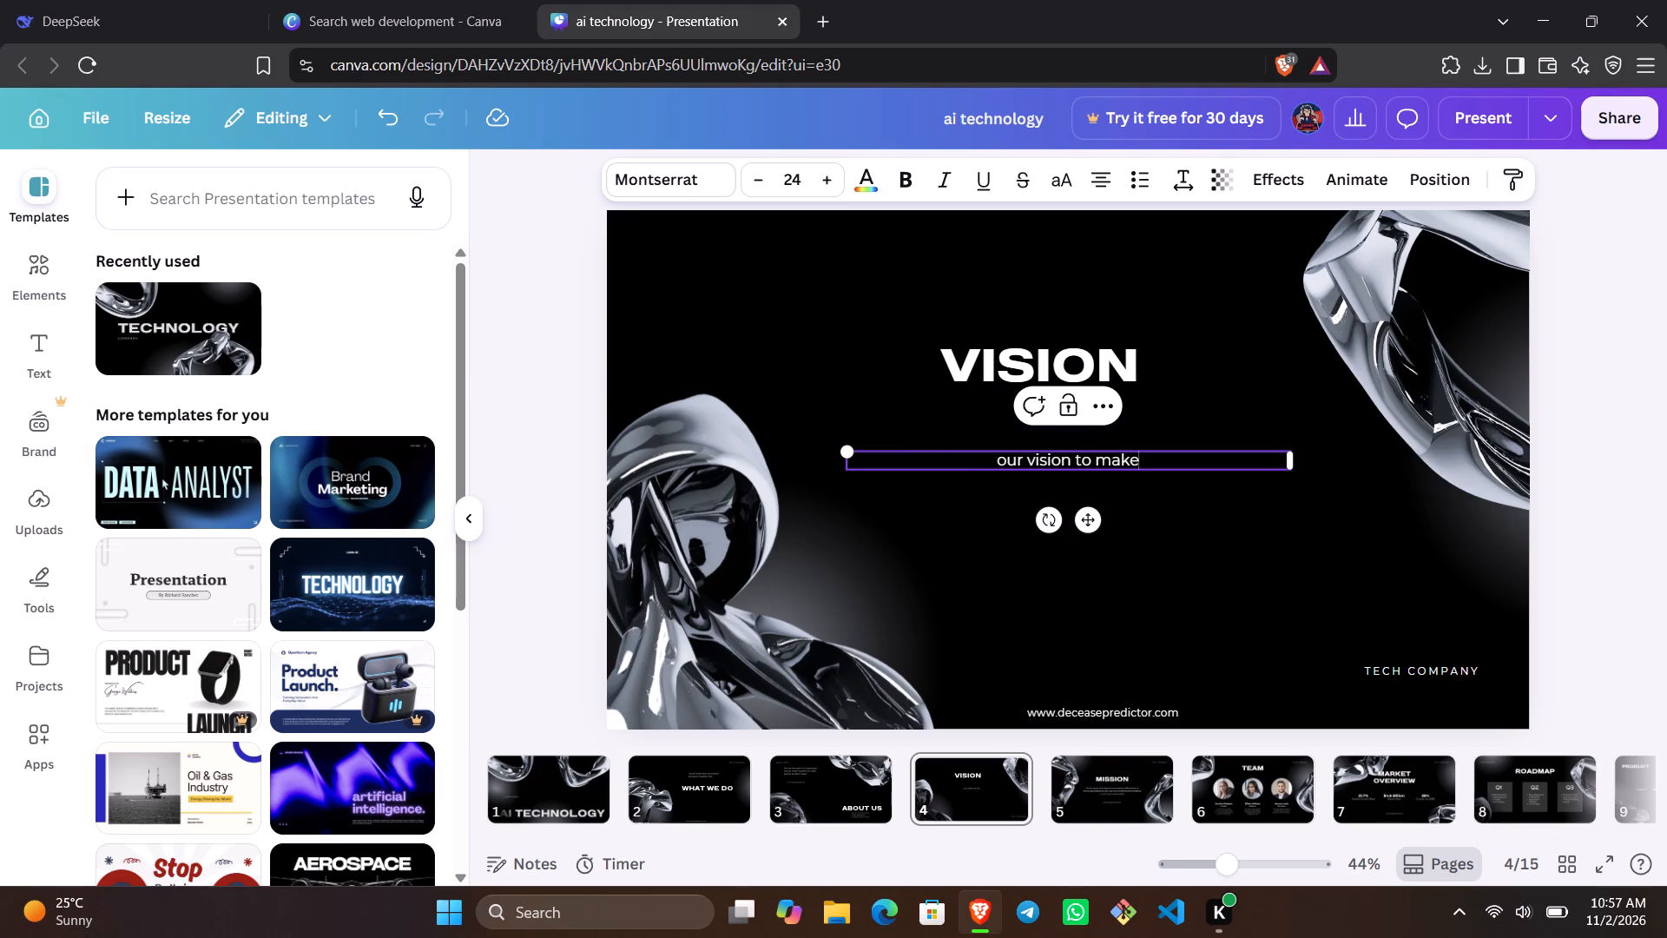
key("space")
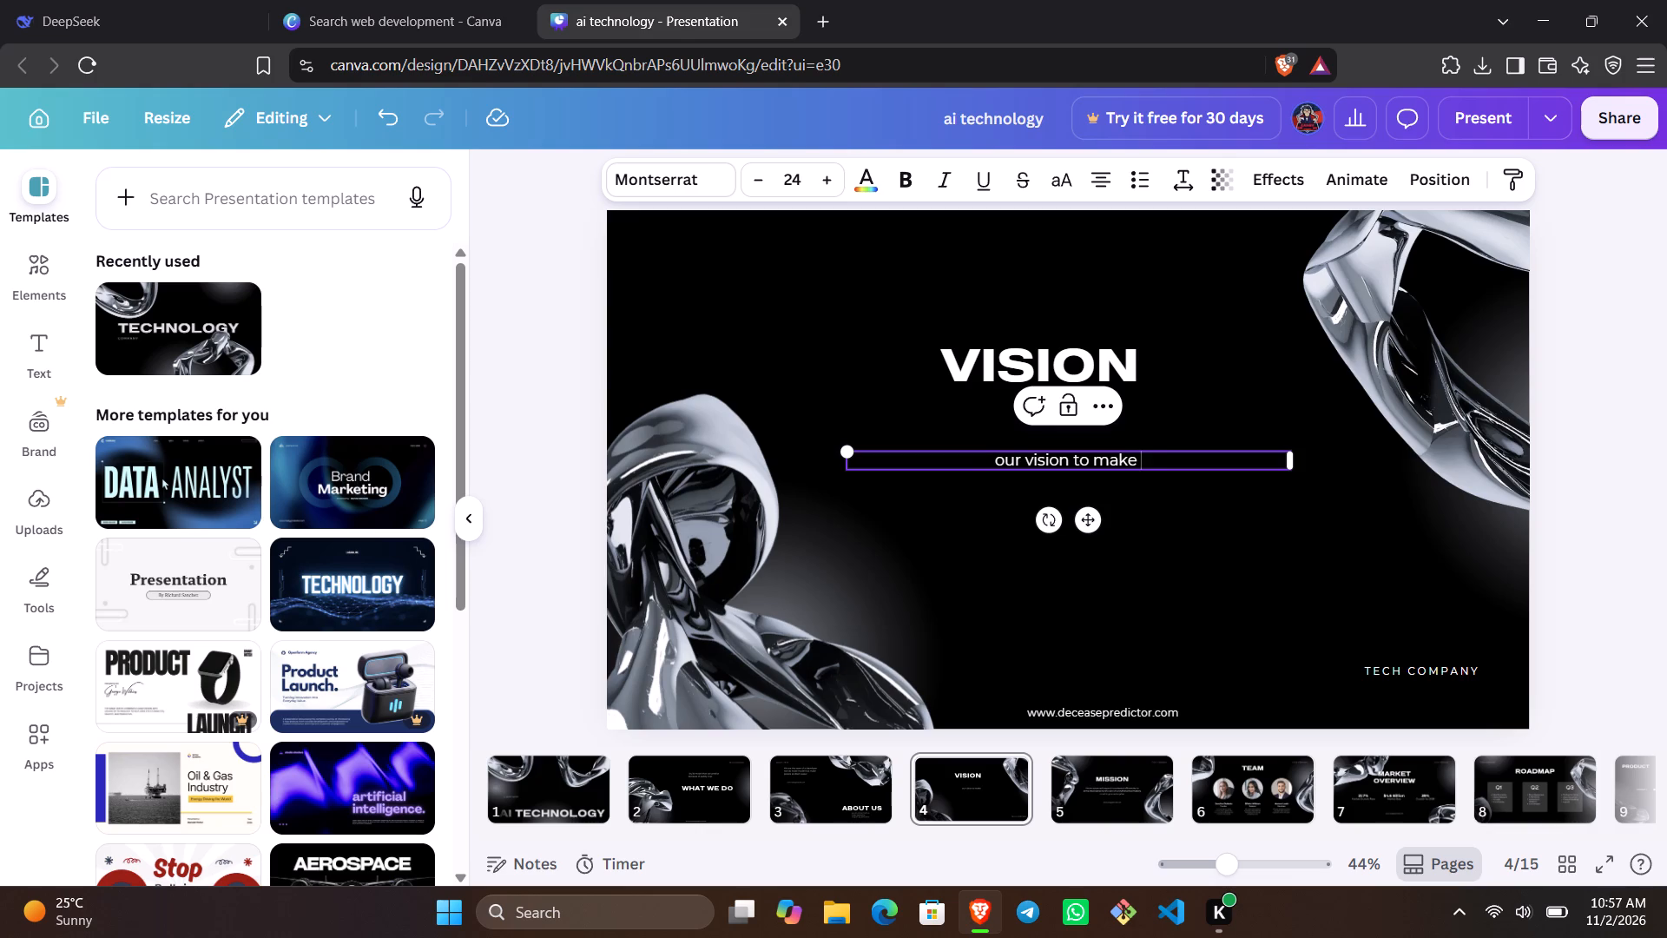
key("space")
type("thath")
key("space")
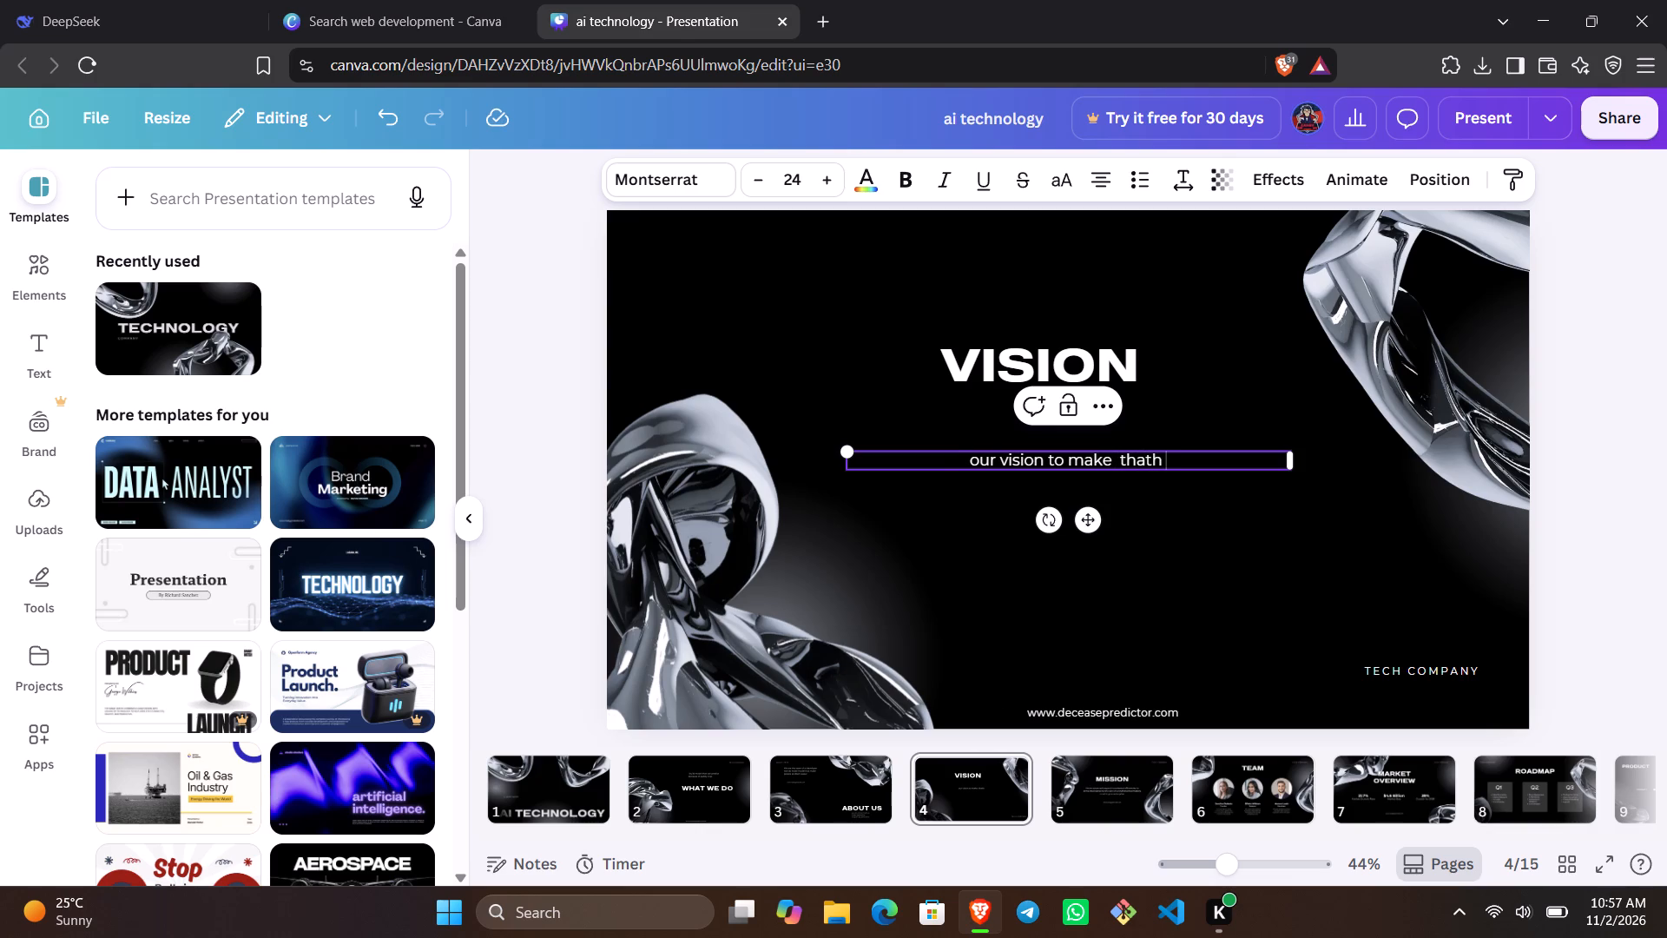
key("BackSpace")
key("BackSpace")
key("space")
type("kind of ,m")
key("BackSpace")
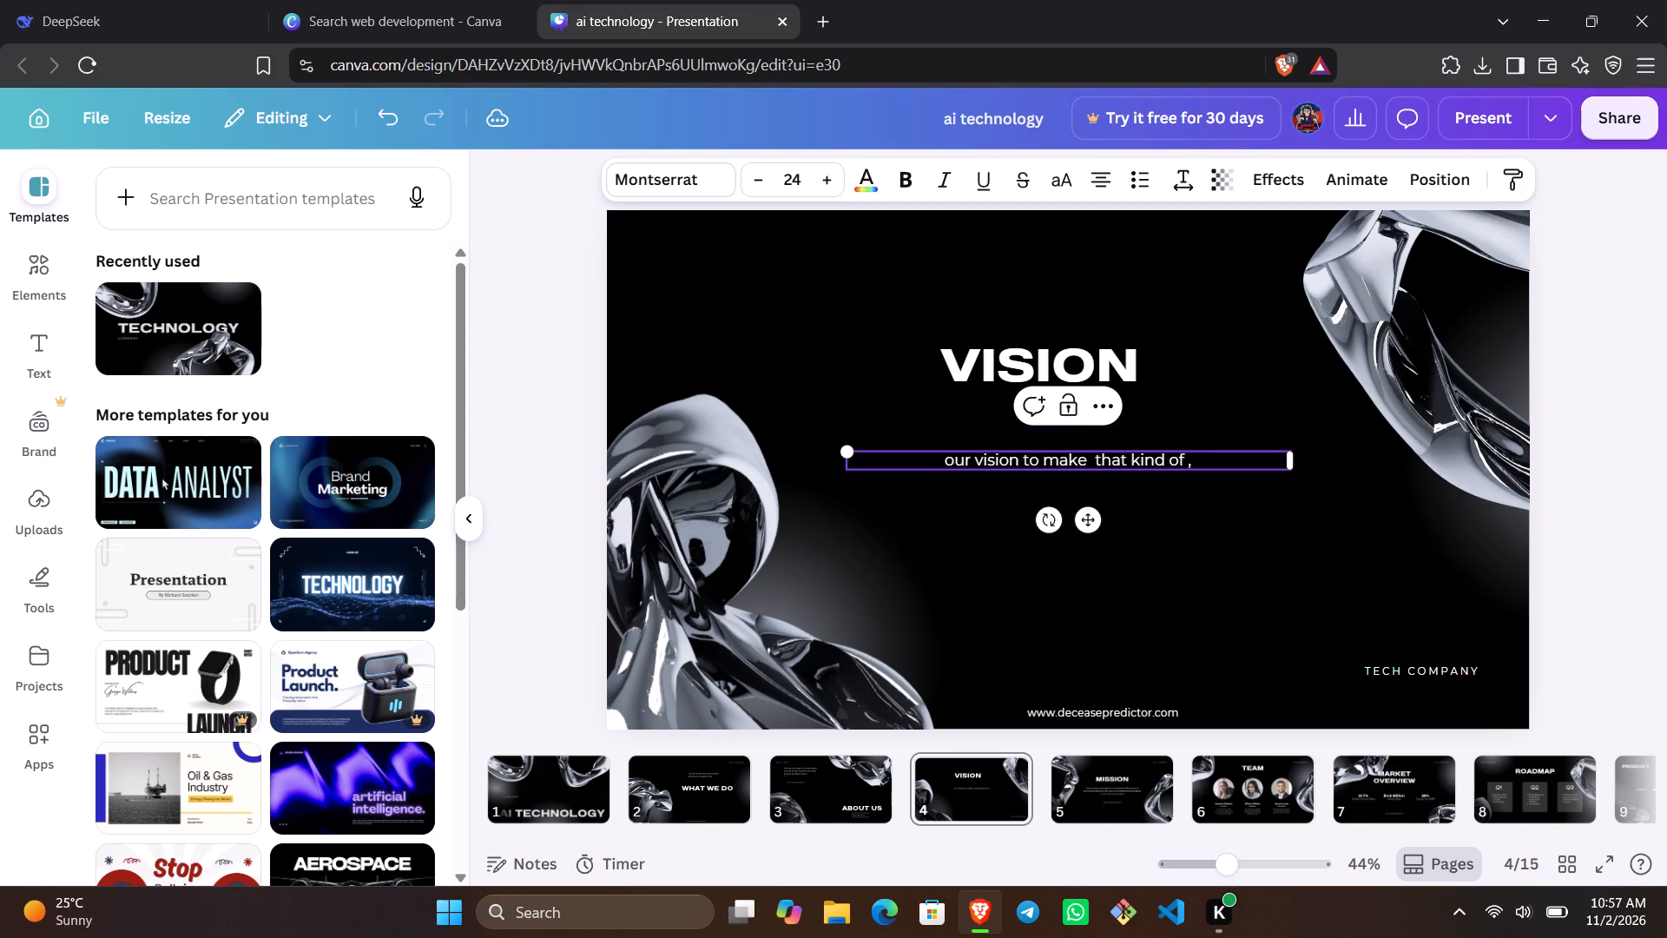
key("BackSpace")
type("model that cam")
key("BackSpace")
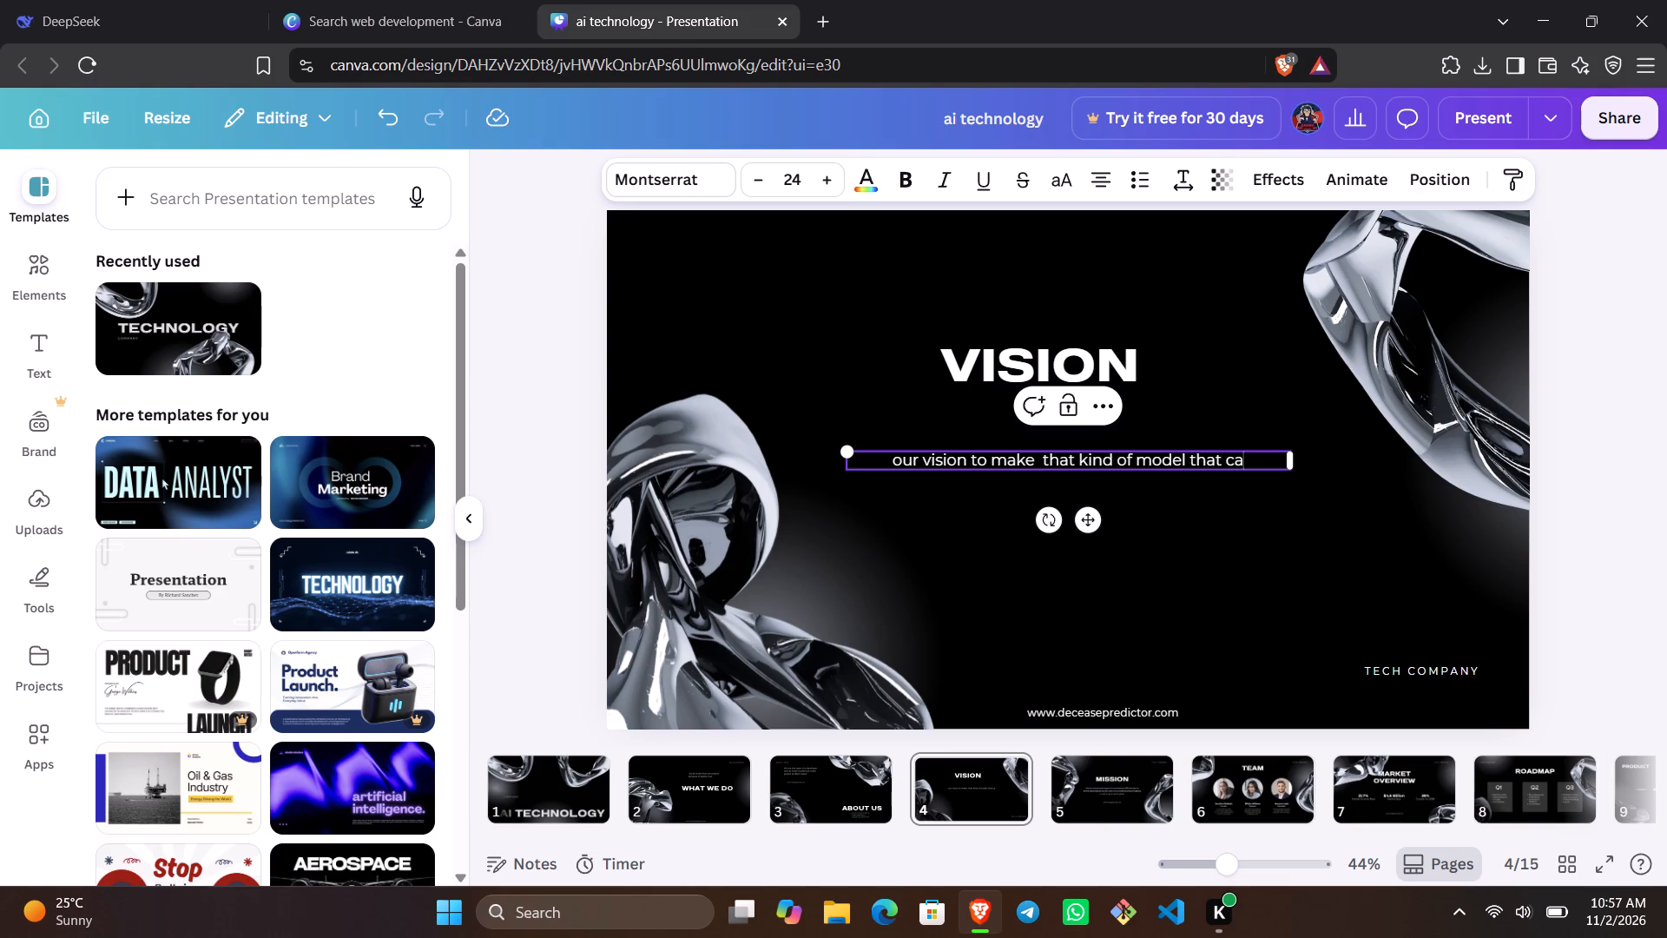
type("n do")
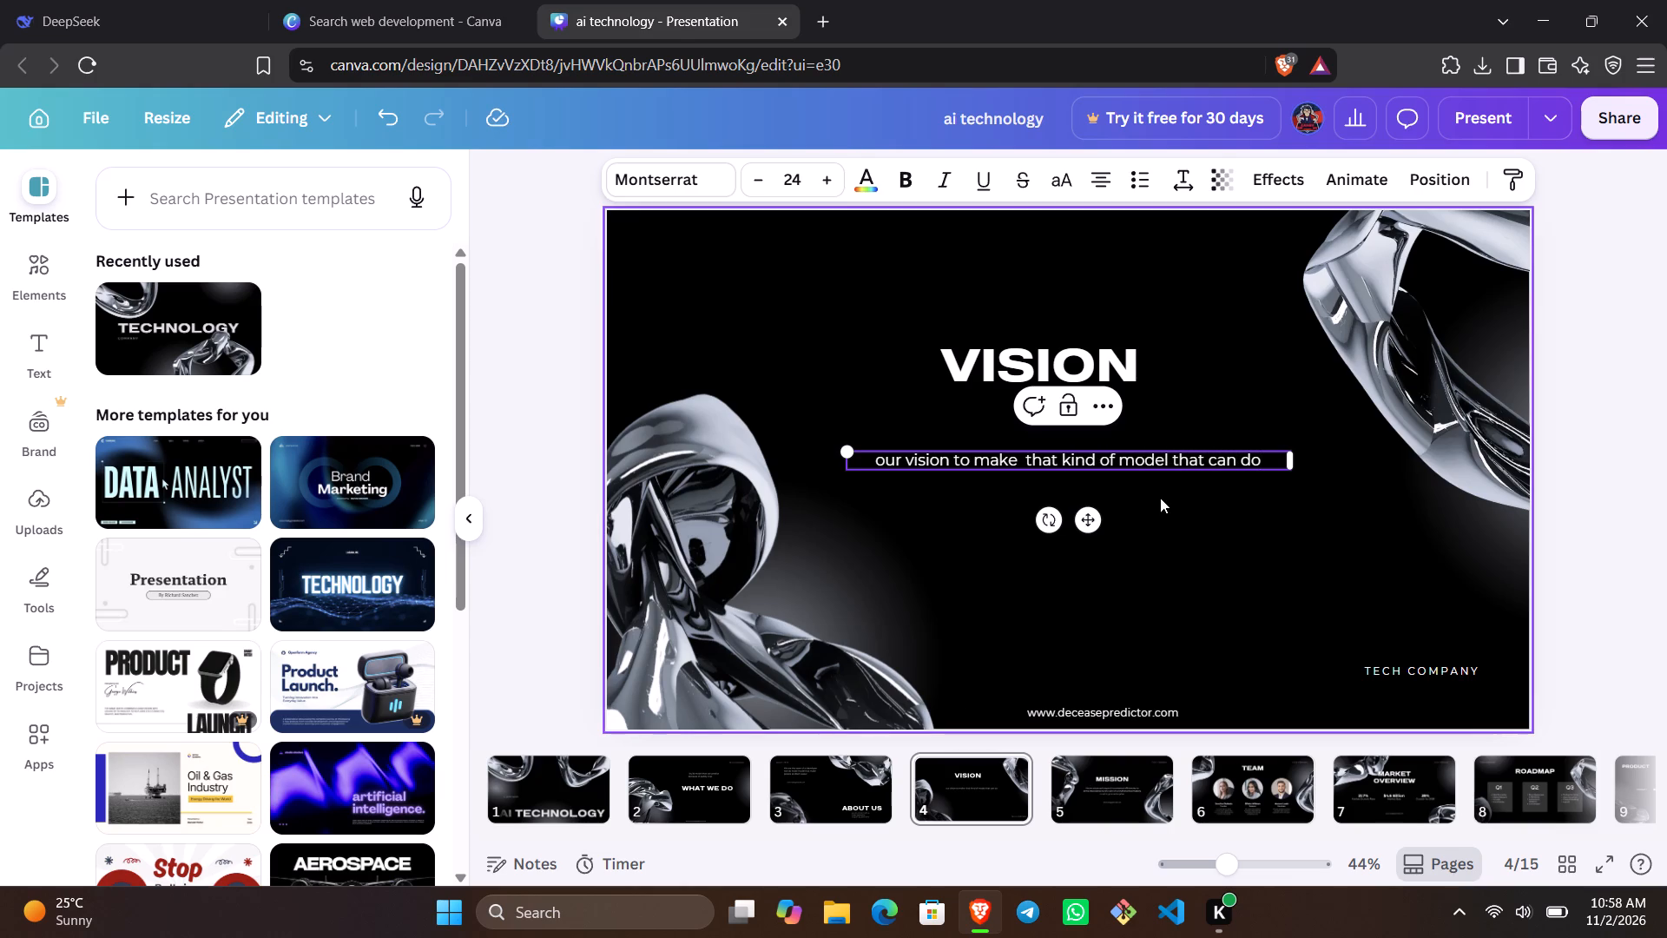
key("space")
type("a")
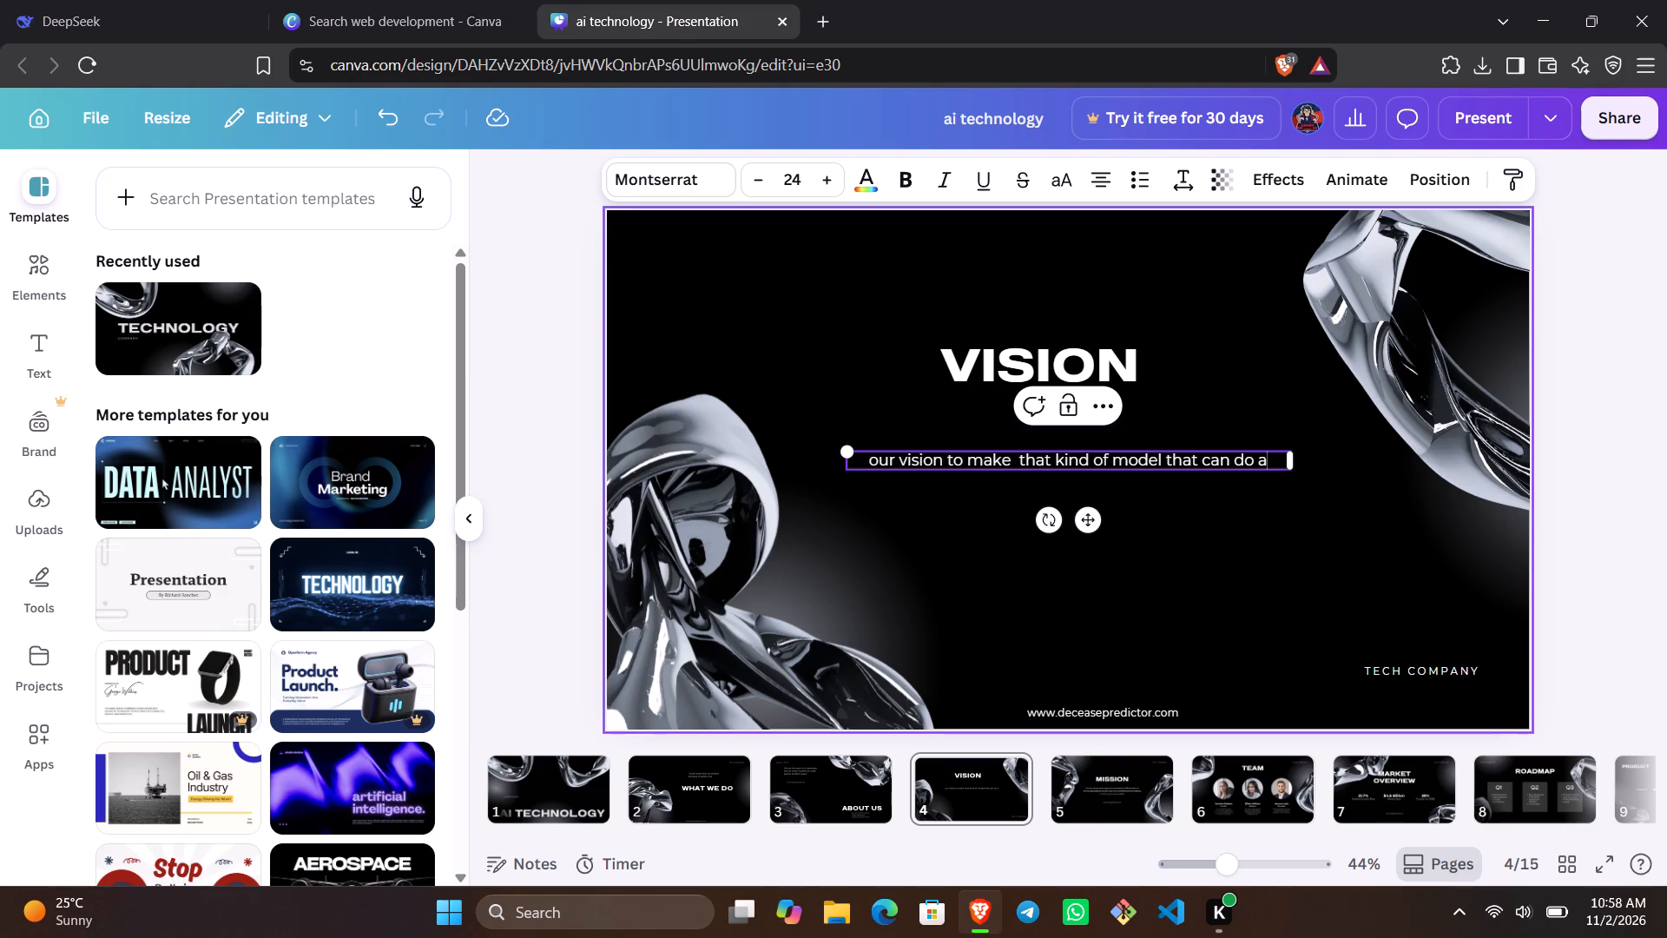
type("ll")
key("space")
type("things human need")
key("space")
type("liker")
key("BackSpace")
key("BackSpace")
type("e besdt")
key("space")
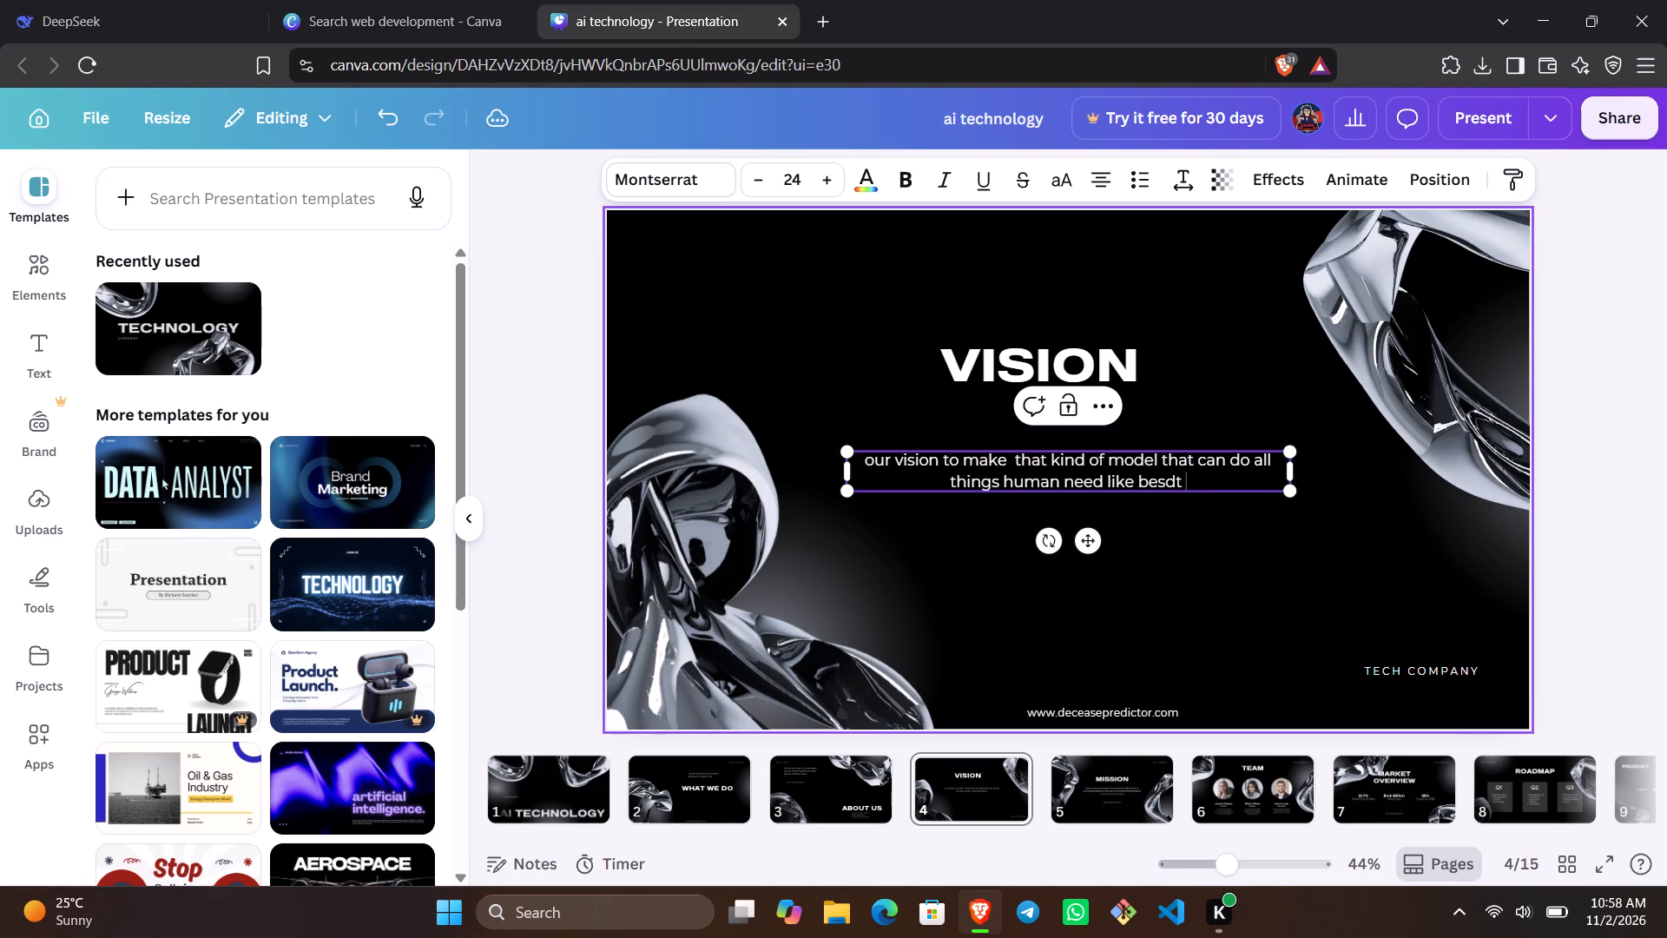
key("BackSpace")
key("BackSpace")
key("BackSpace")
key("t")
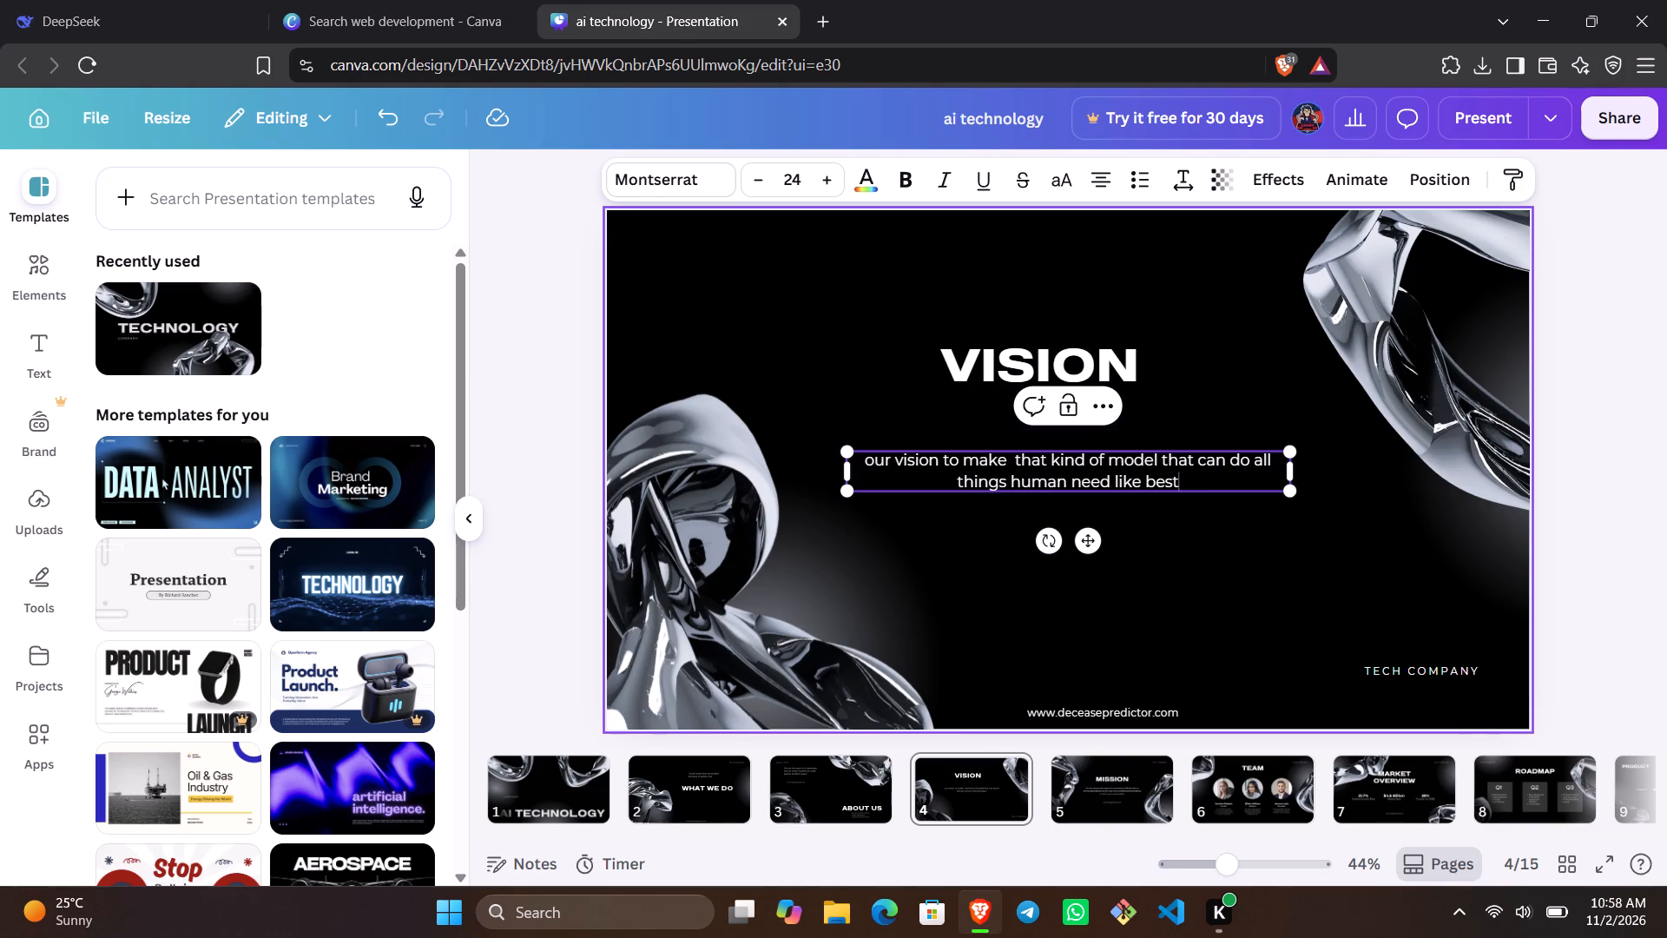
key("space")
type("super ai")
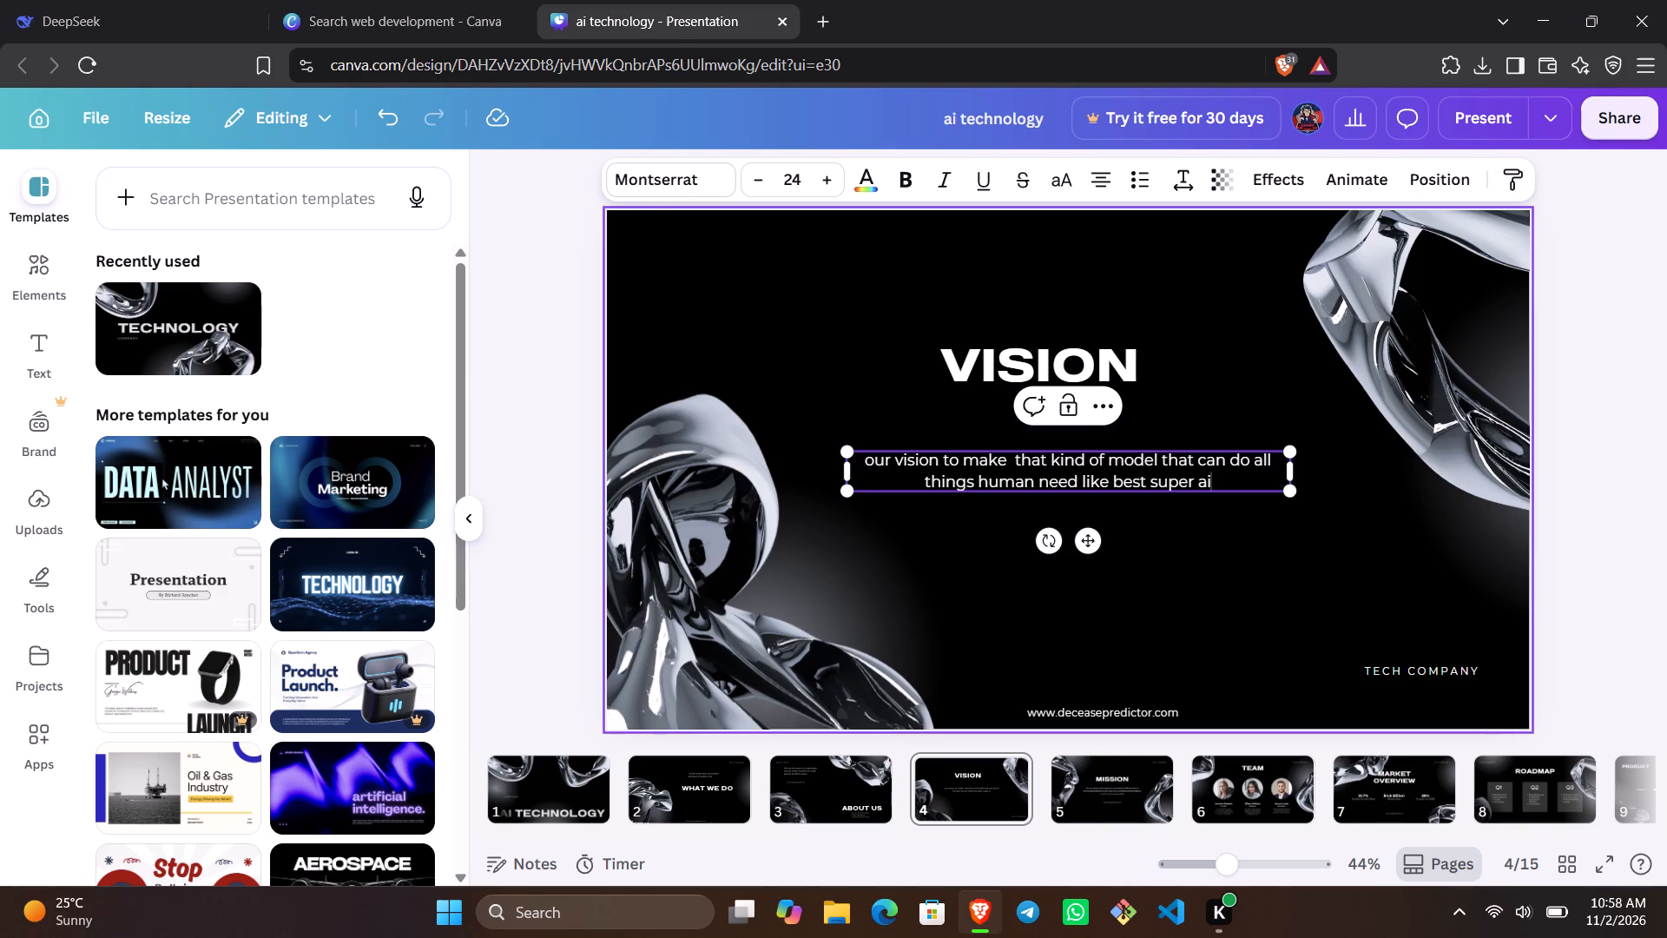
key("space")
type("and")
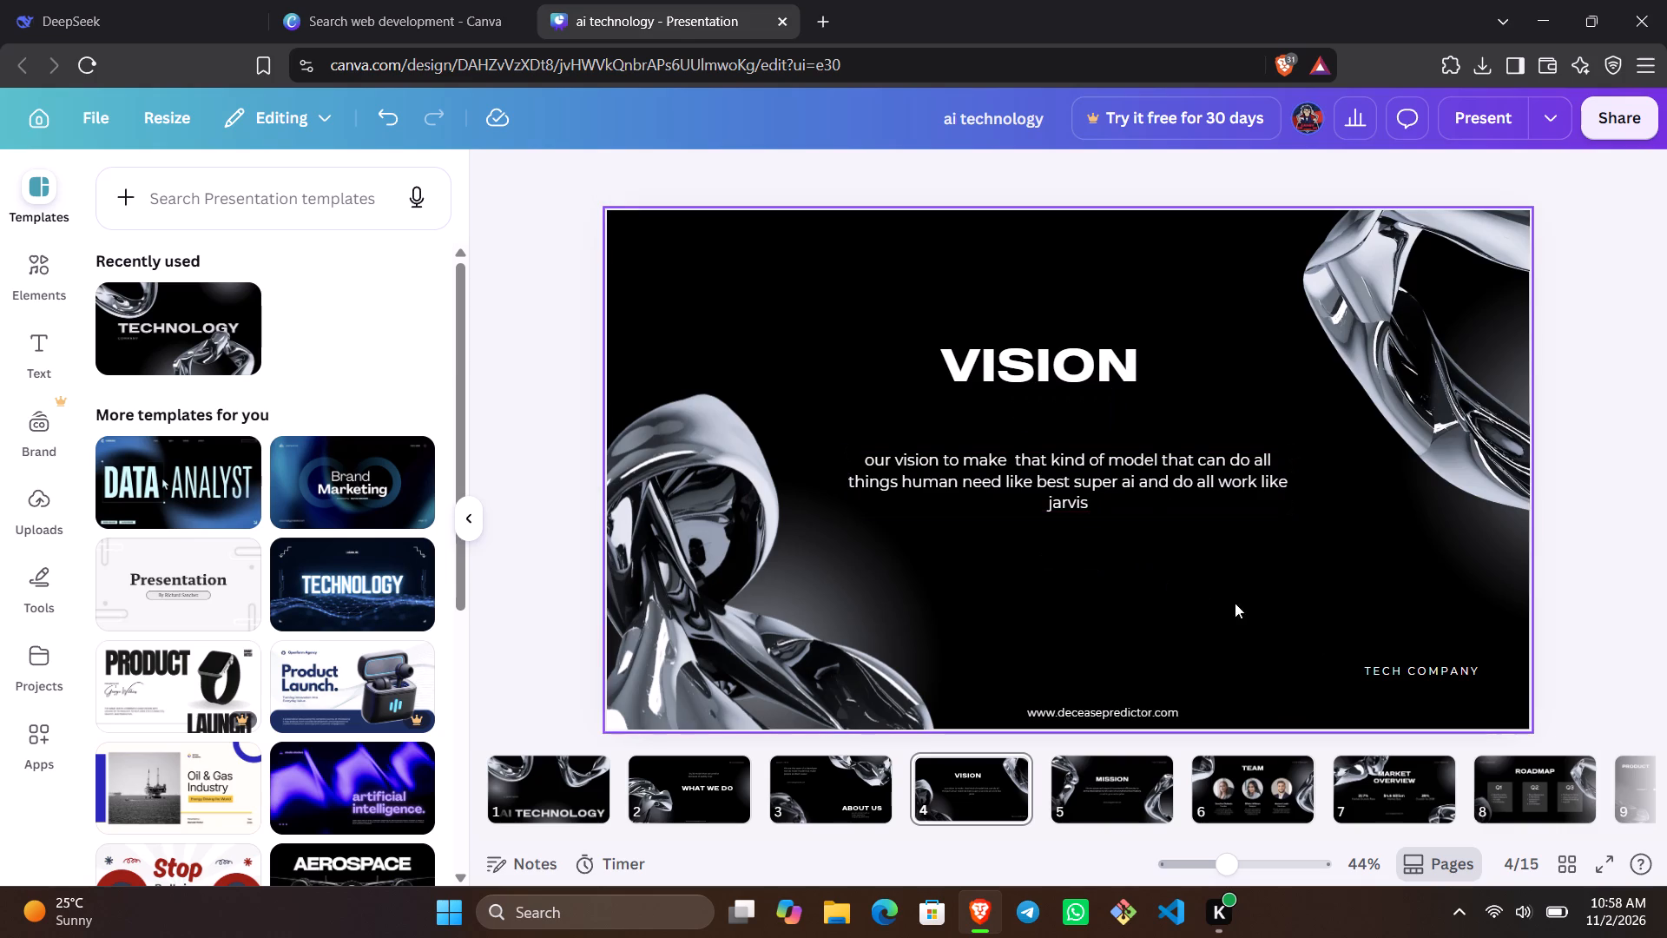
Replace the TECH COMPANY label on the WHAT WE DO slide with the JARVIS TECH label text copied from the ABOUT US slide.
left_click(1423, 670)
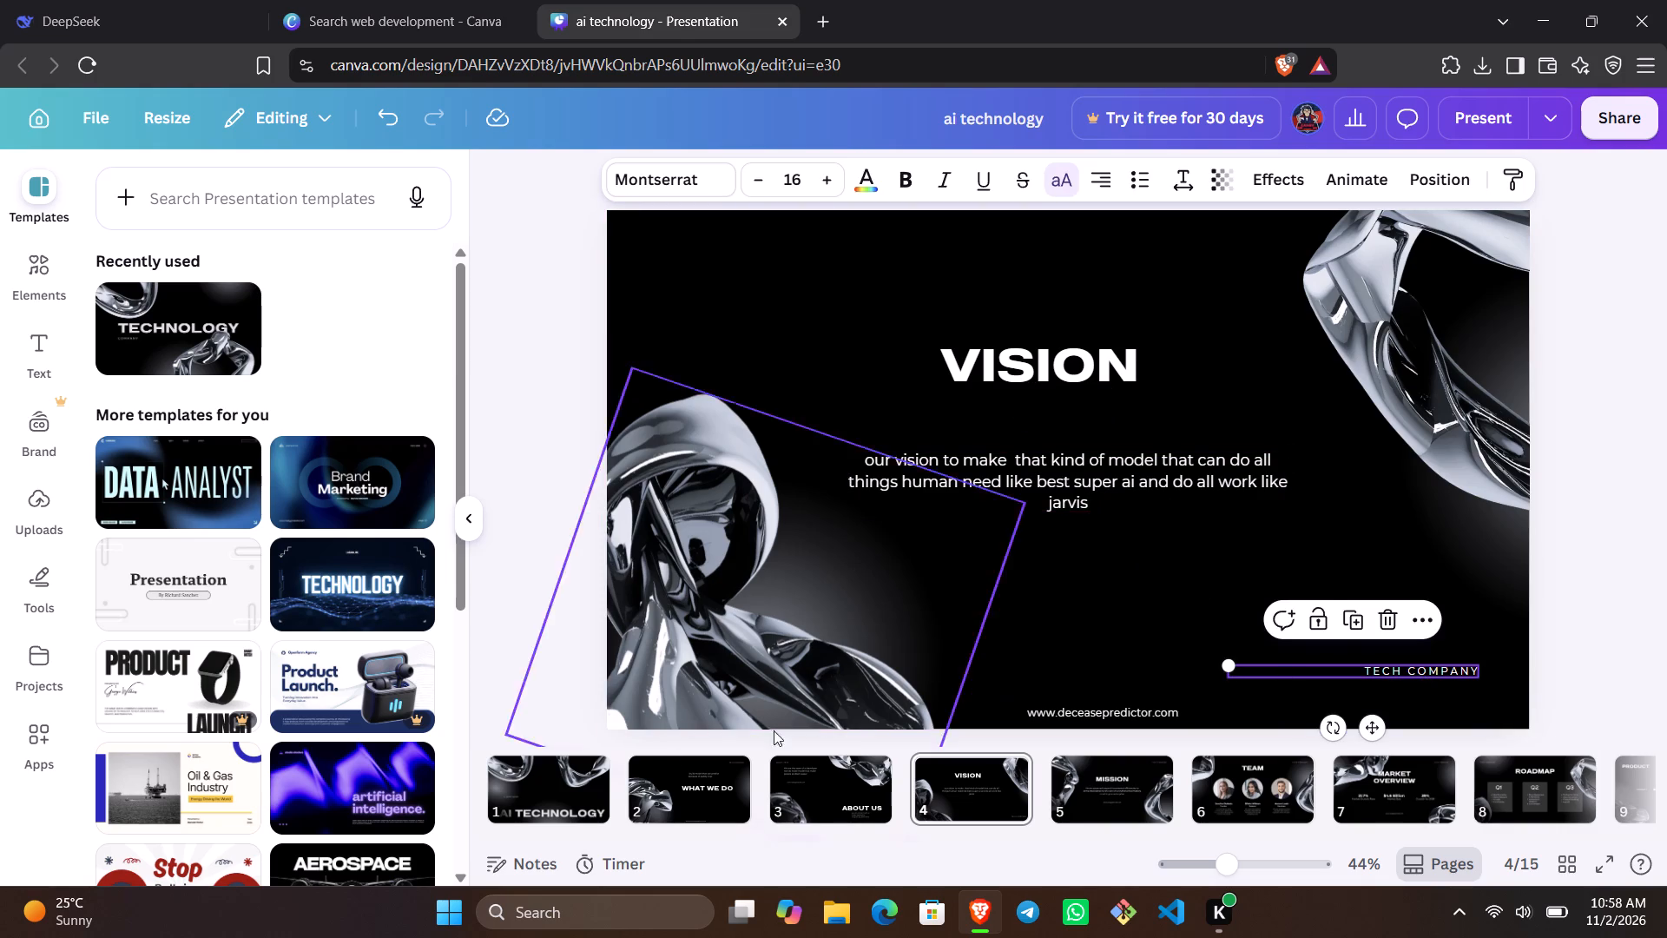
left_click(698, 803)
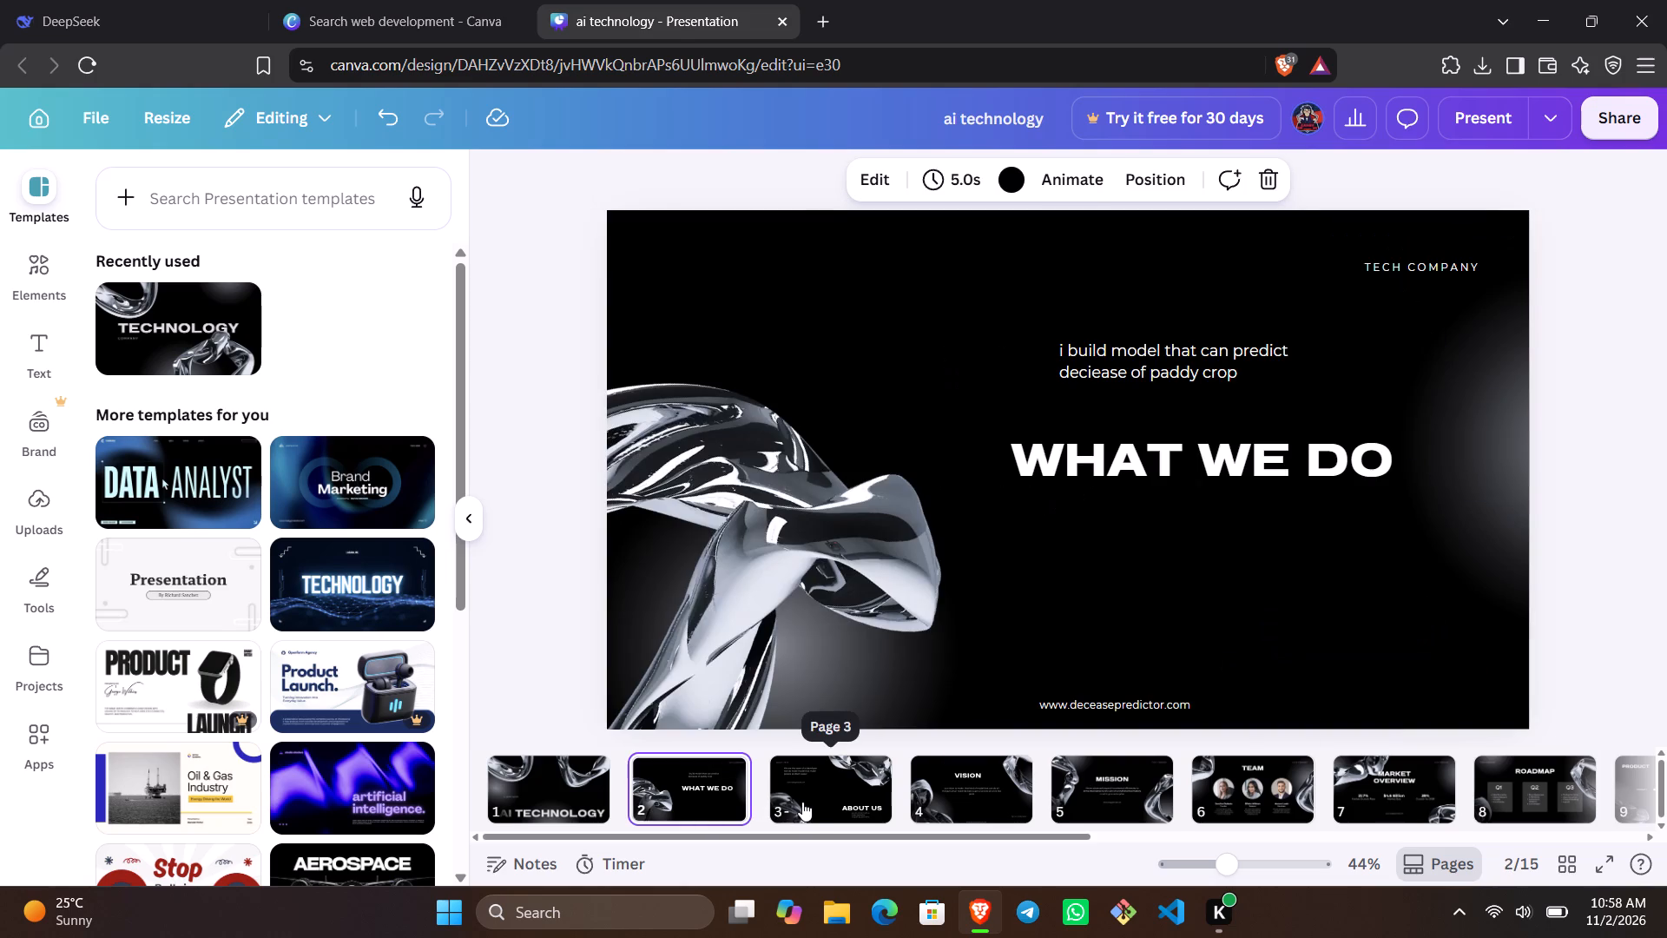
left_click(845, 783)
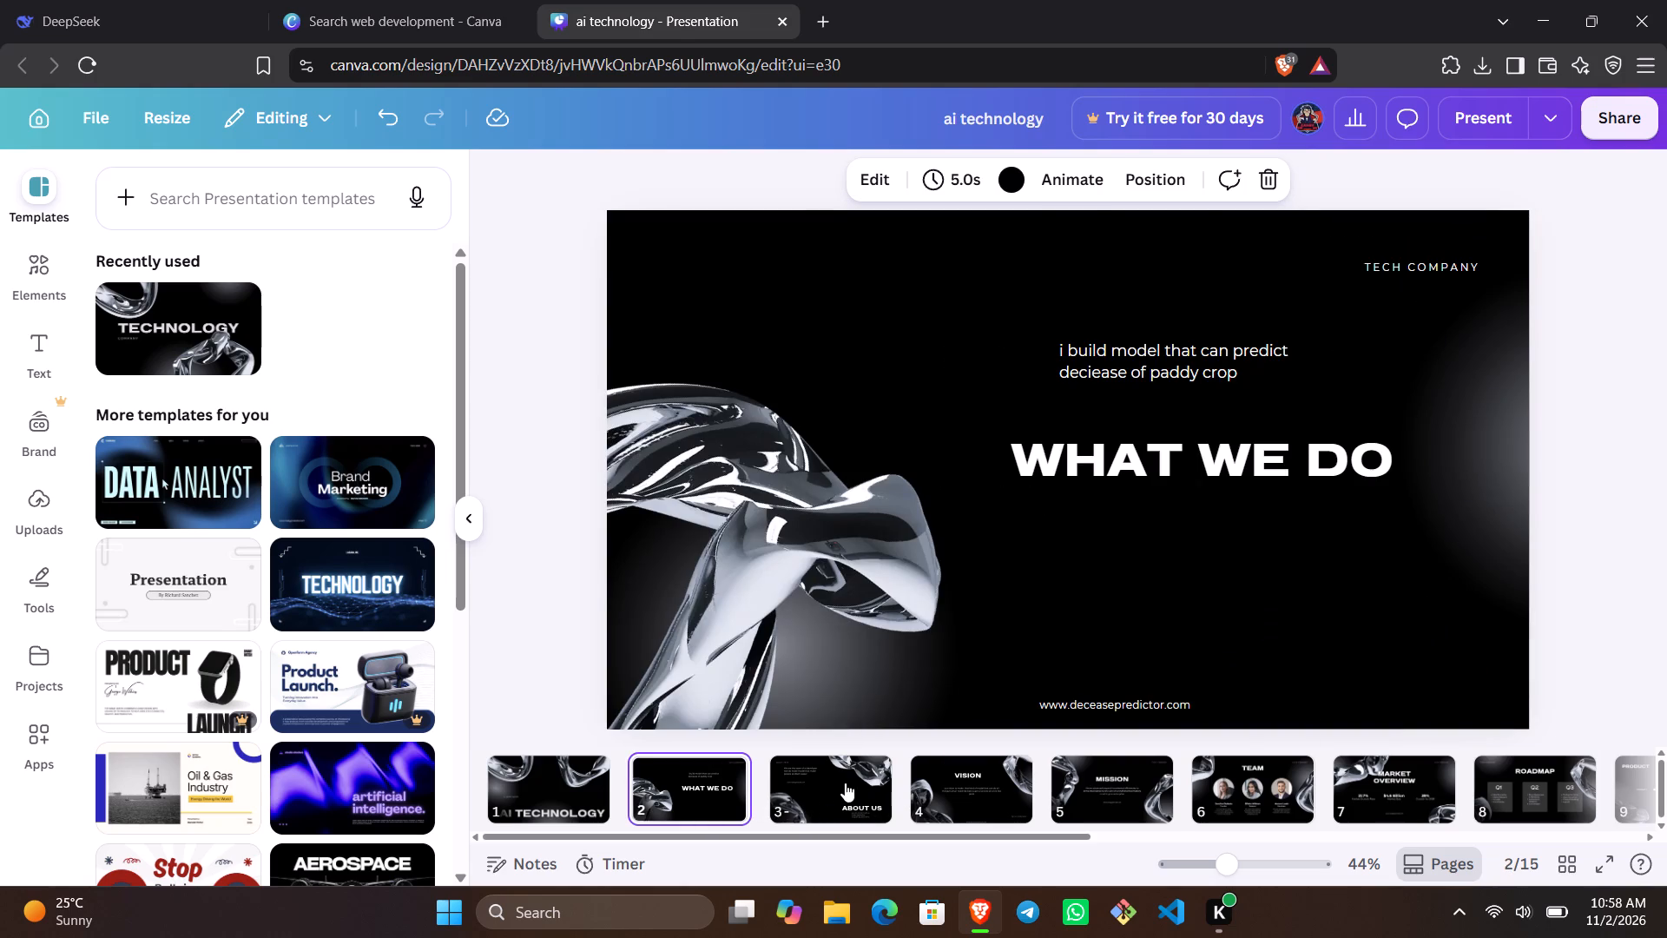
double_click(702, 269)
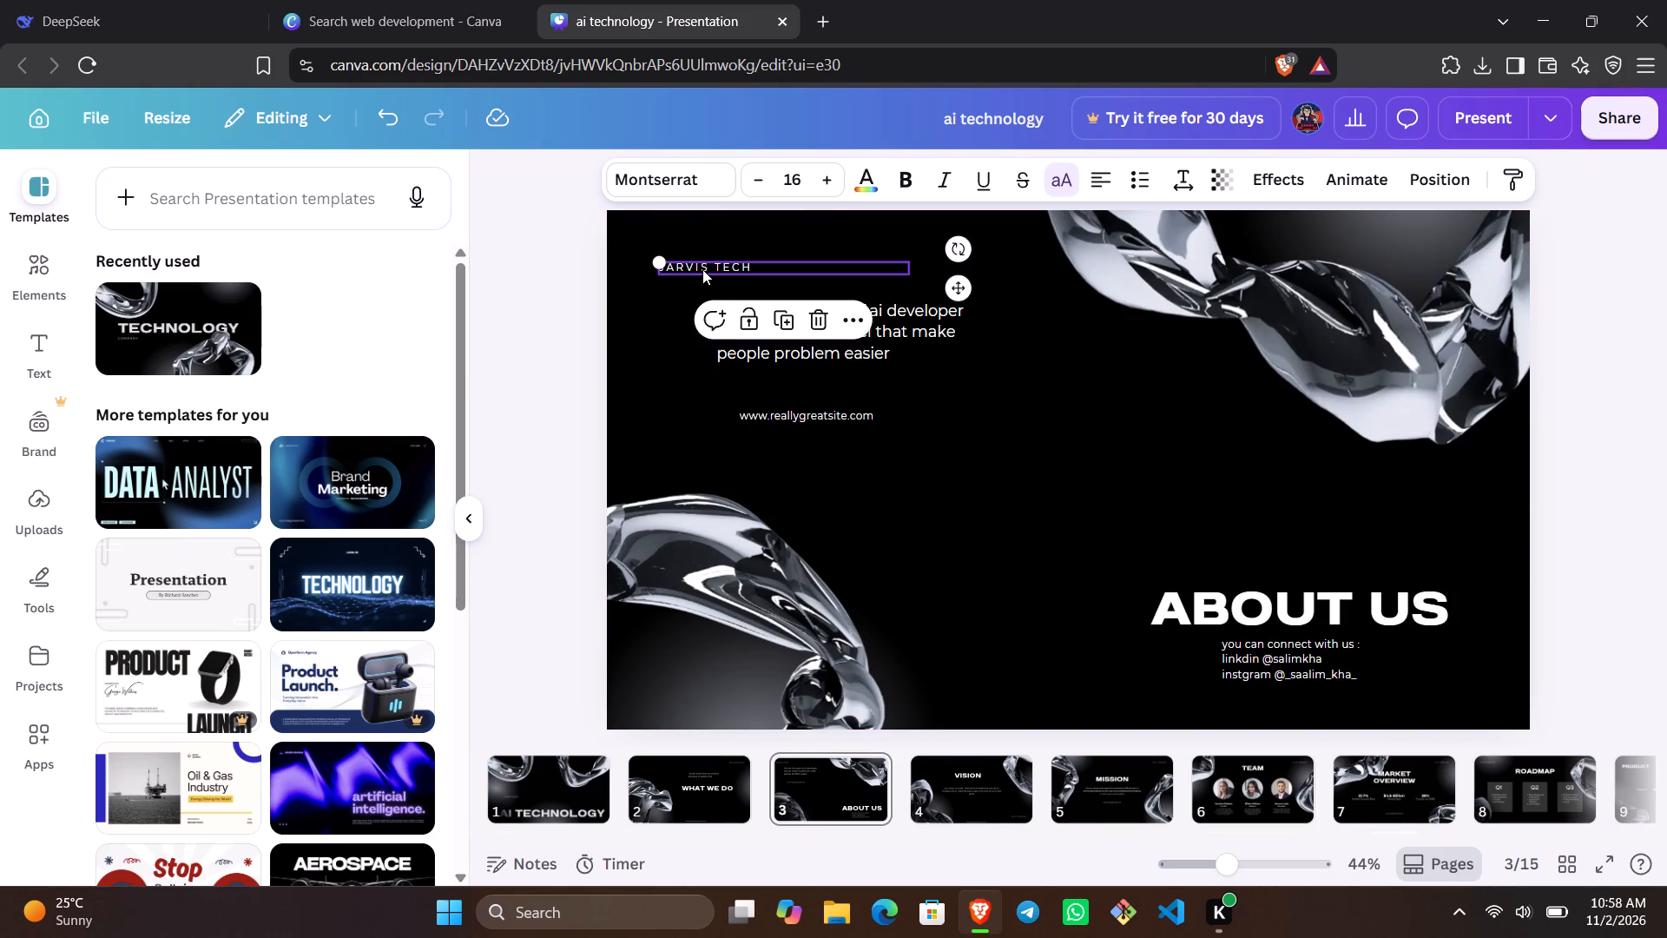
triple_click(702, 262)
triple_click(716, 264)
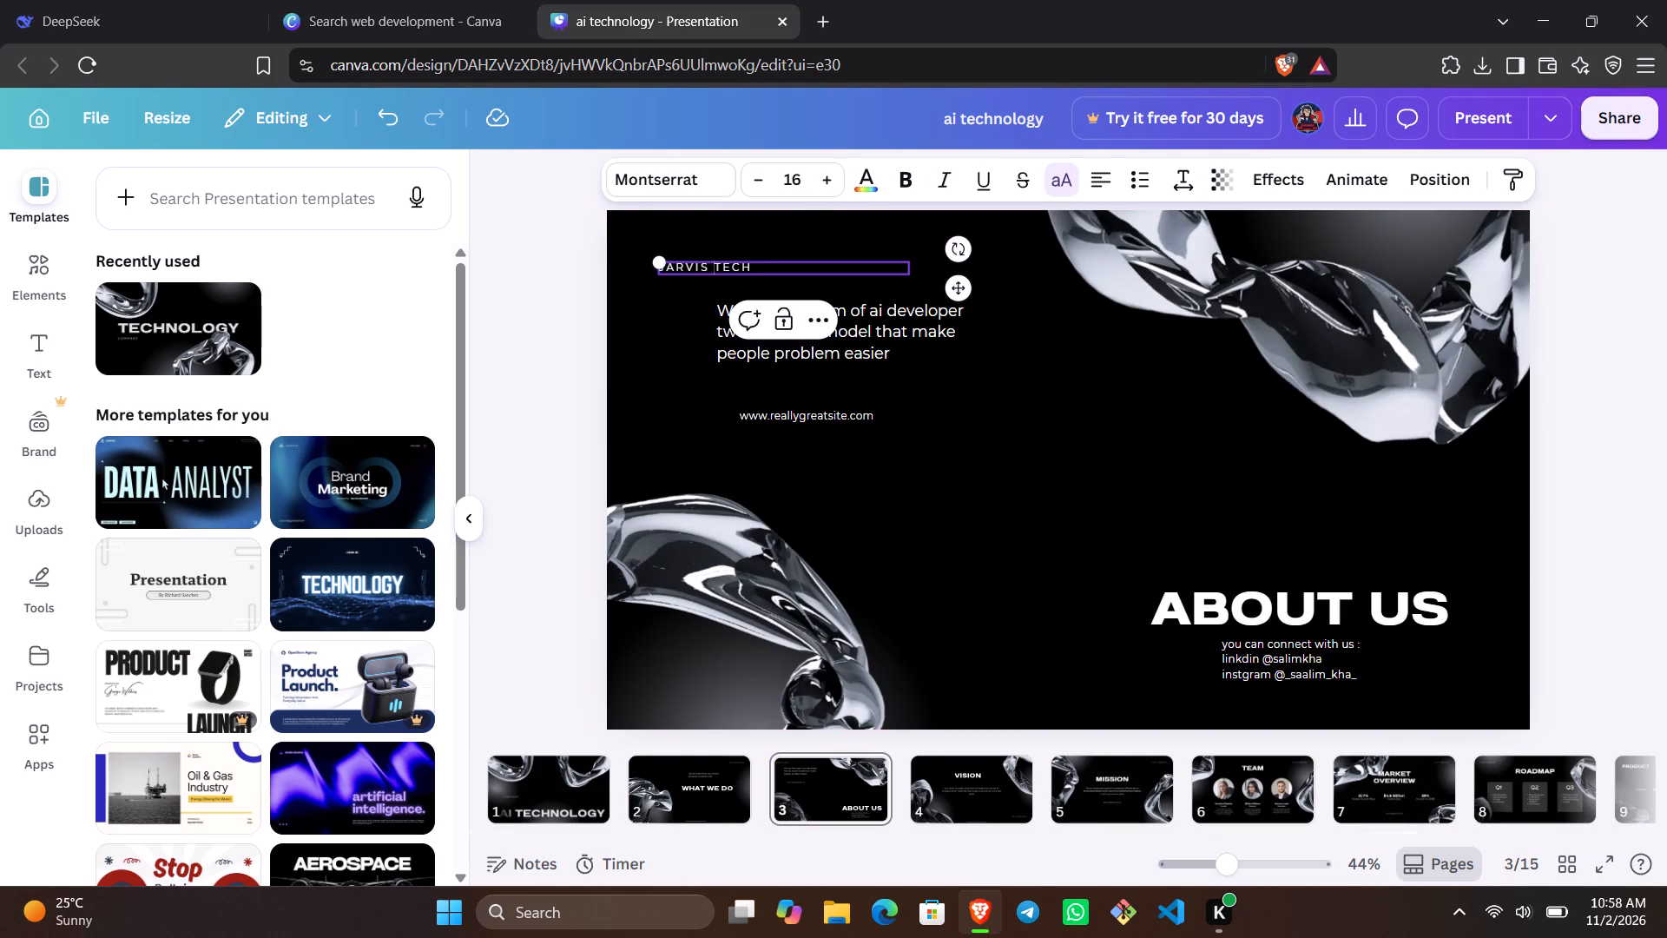
key("ctrl+c")
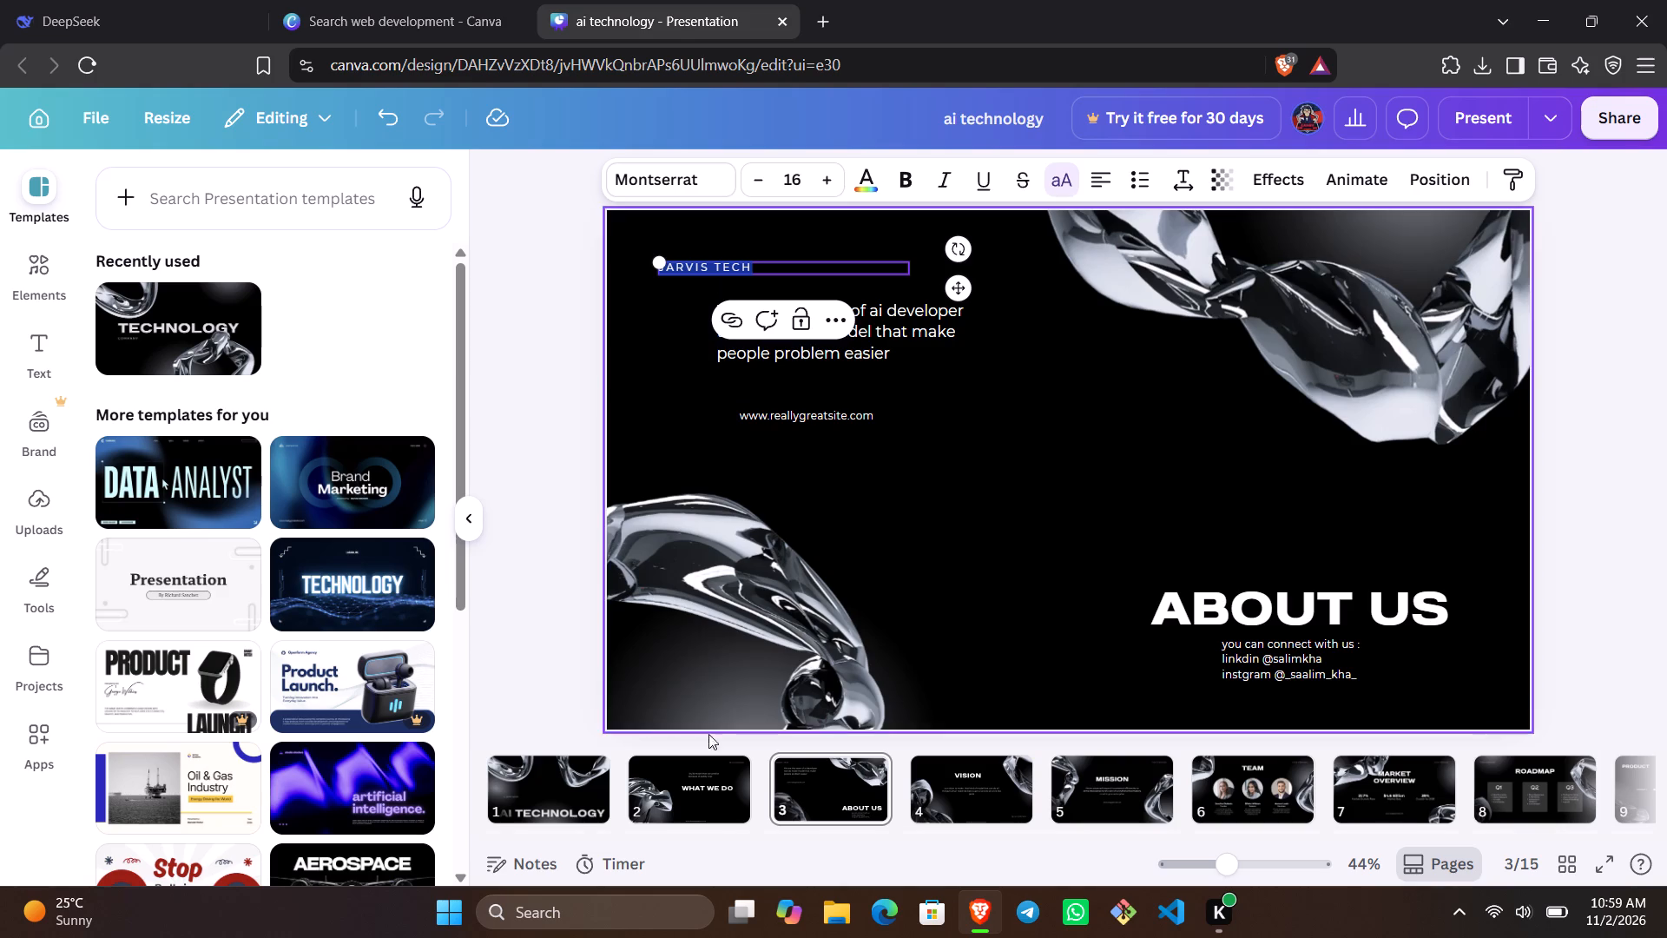
left_click(685, 791)
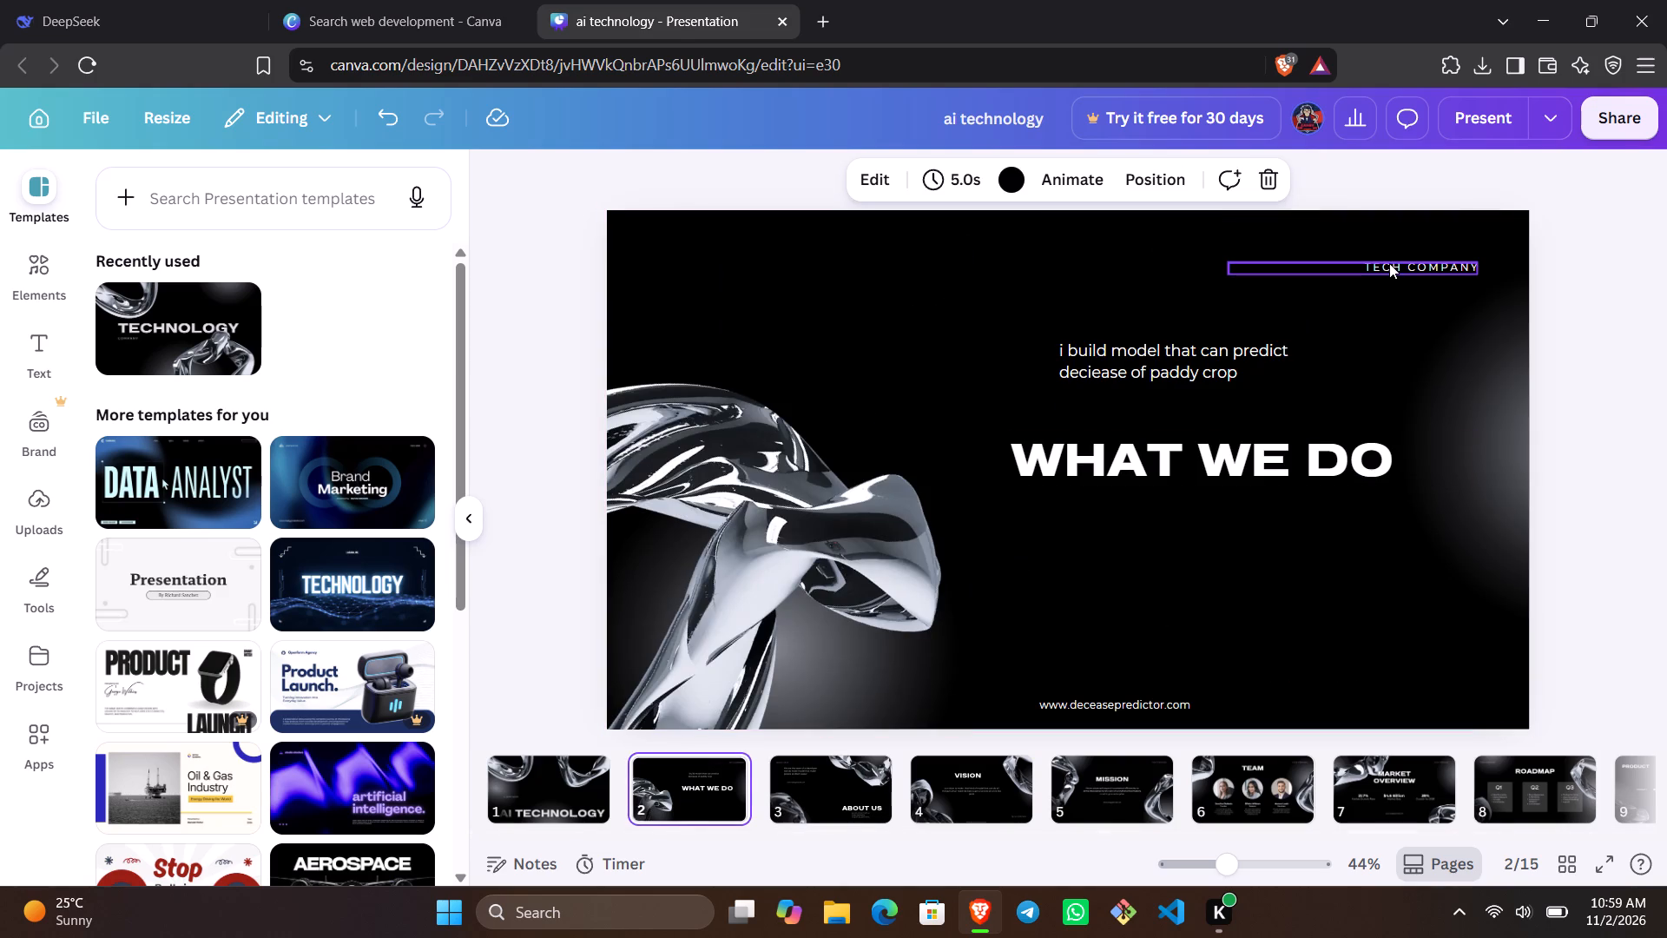
double_click(1393, 261)
key("ctrl+v")
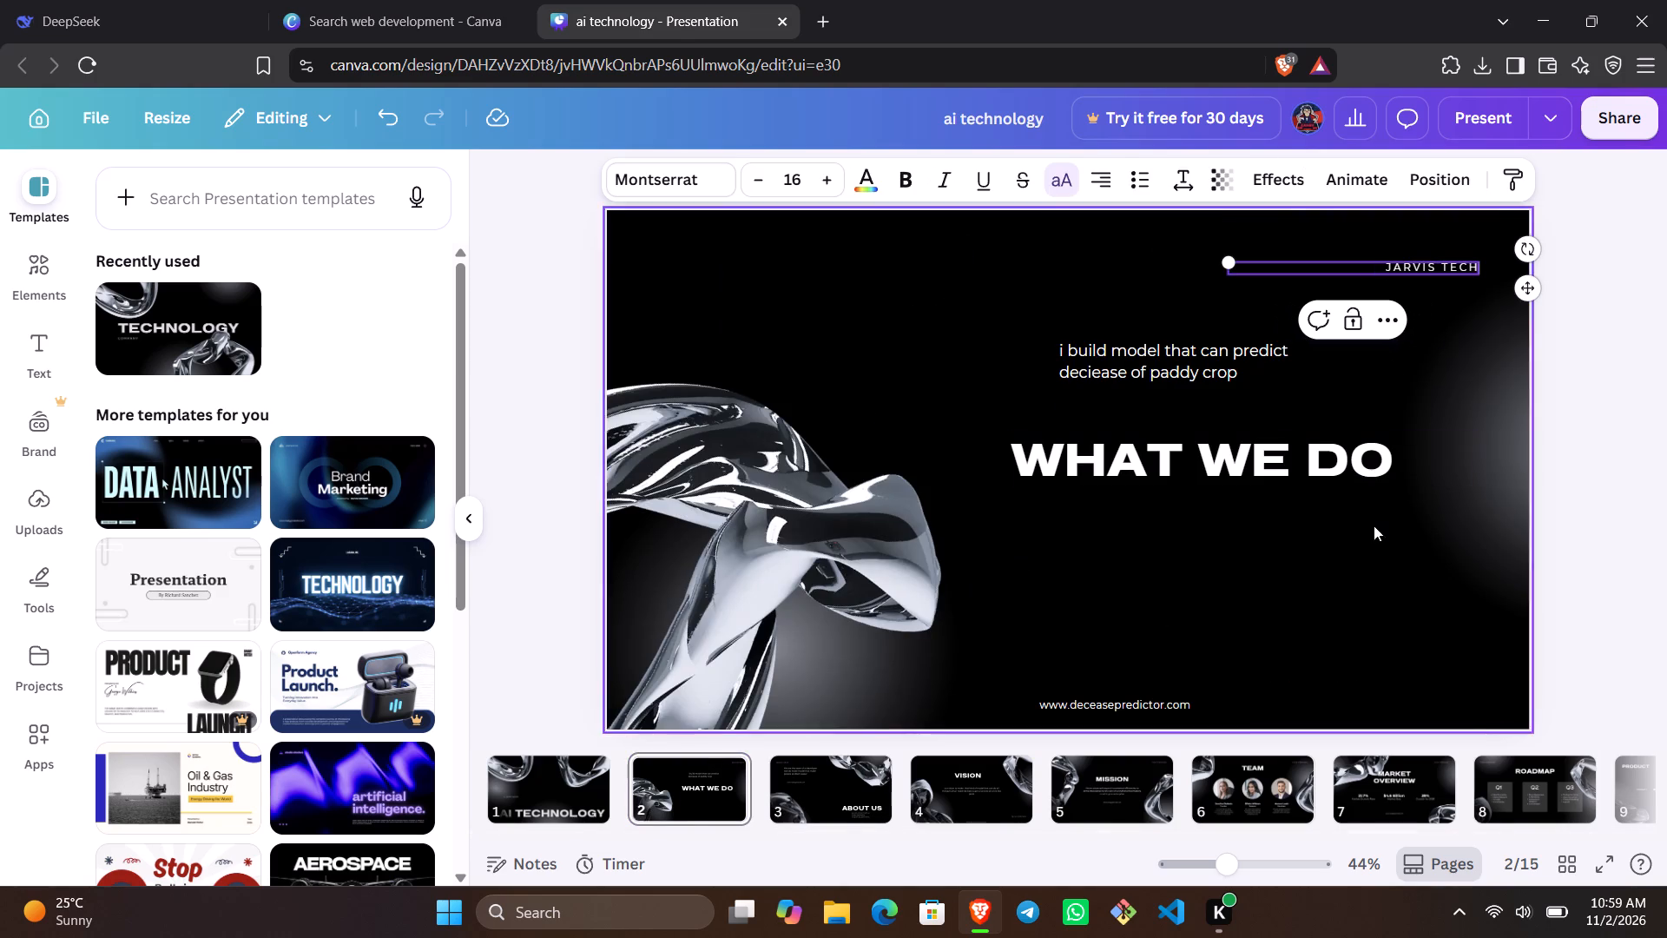
On the title slide, move the grey glow from the left to the upper right and replace the COMPANY label with JARVIS TECH.
left_click(569, 796)
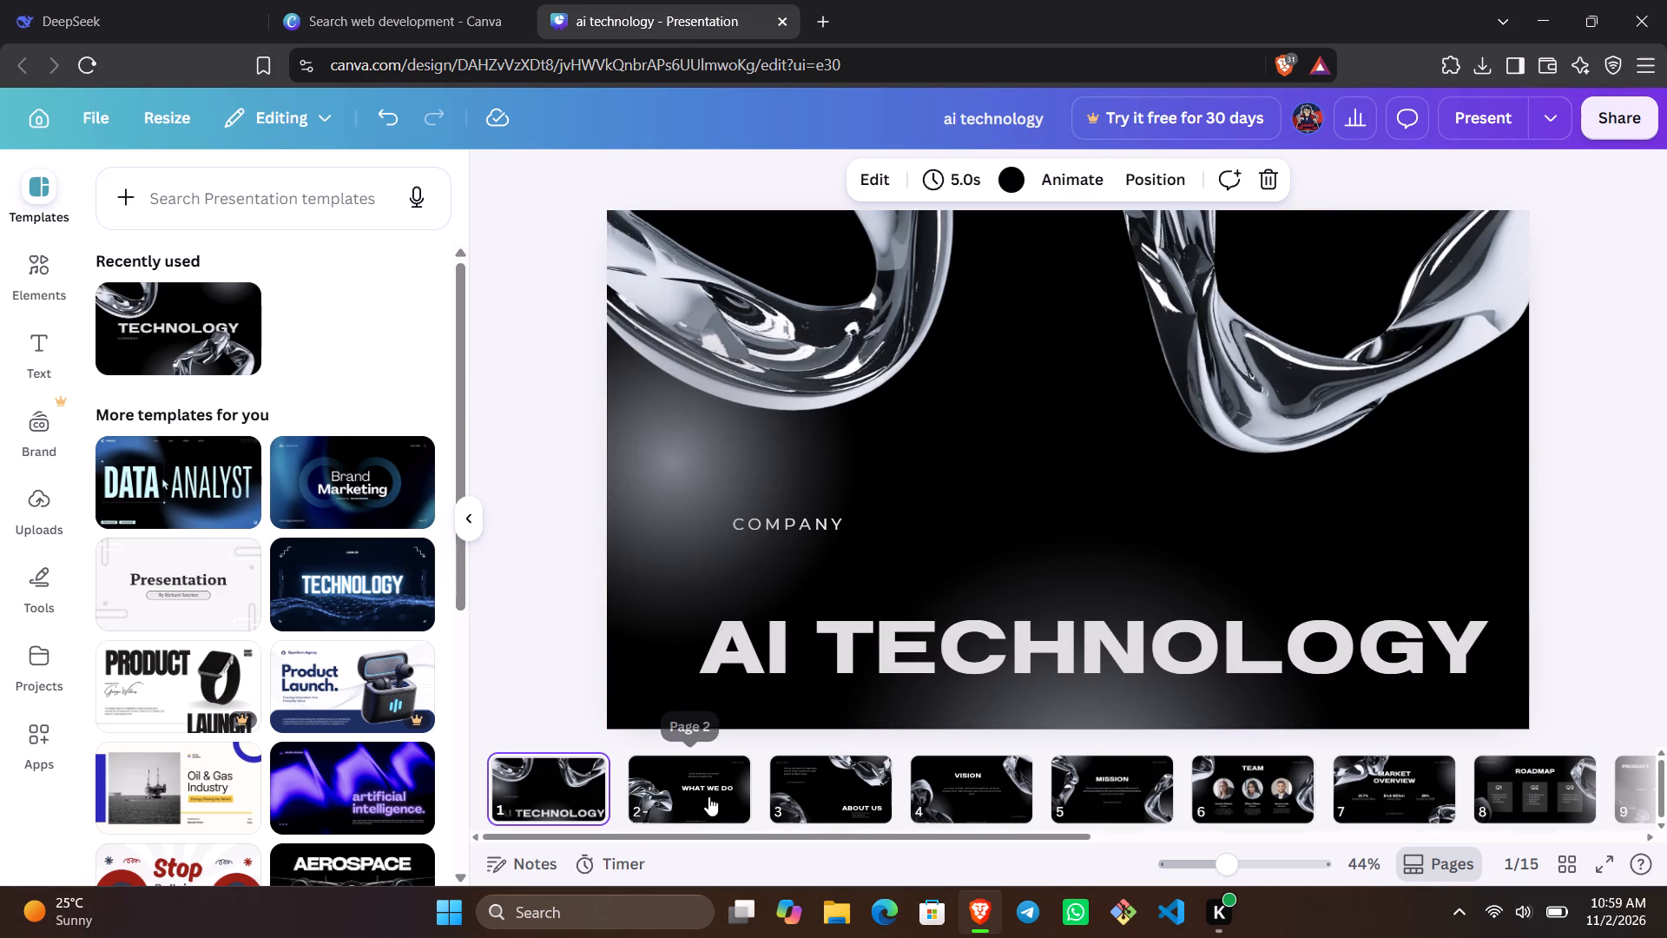
left_click(781, 519)
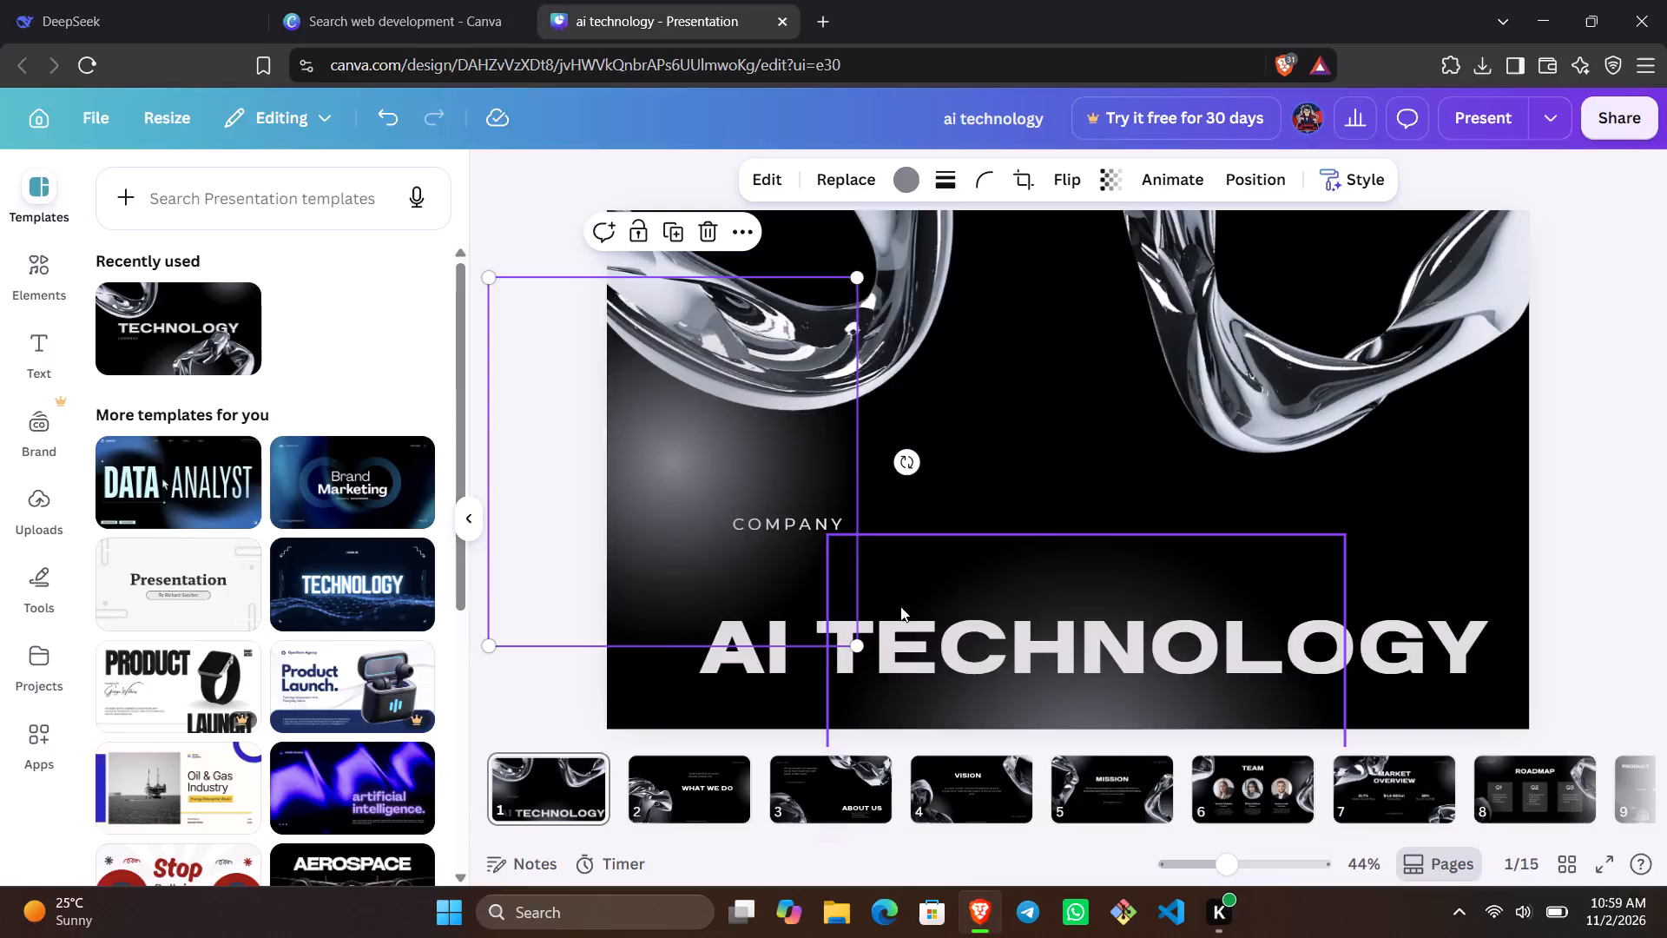
left_click_drag(758, 479, 1481, 404)
double_click(830, 525)
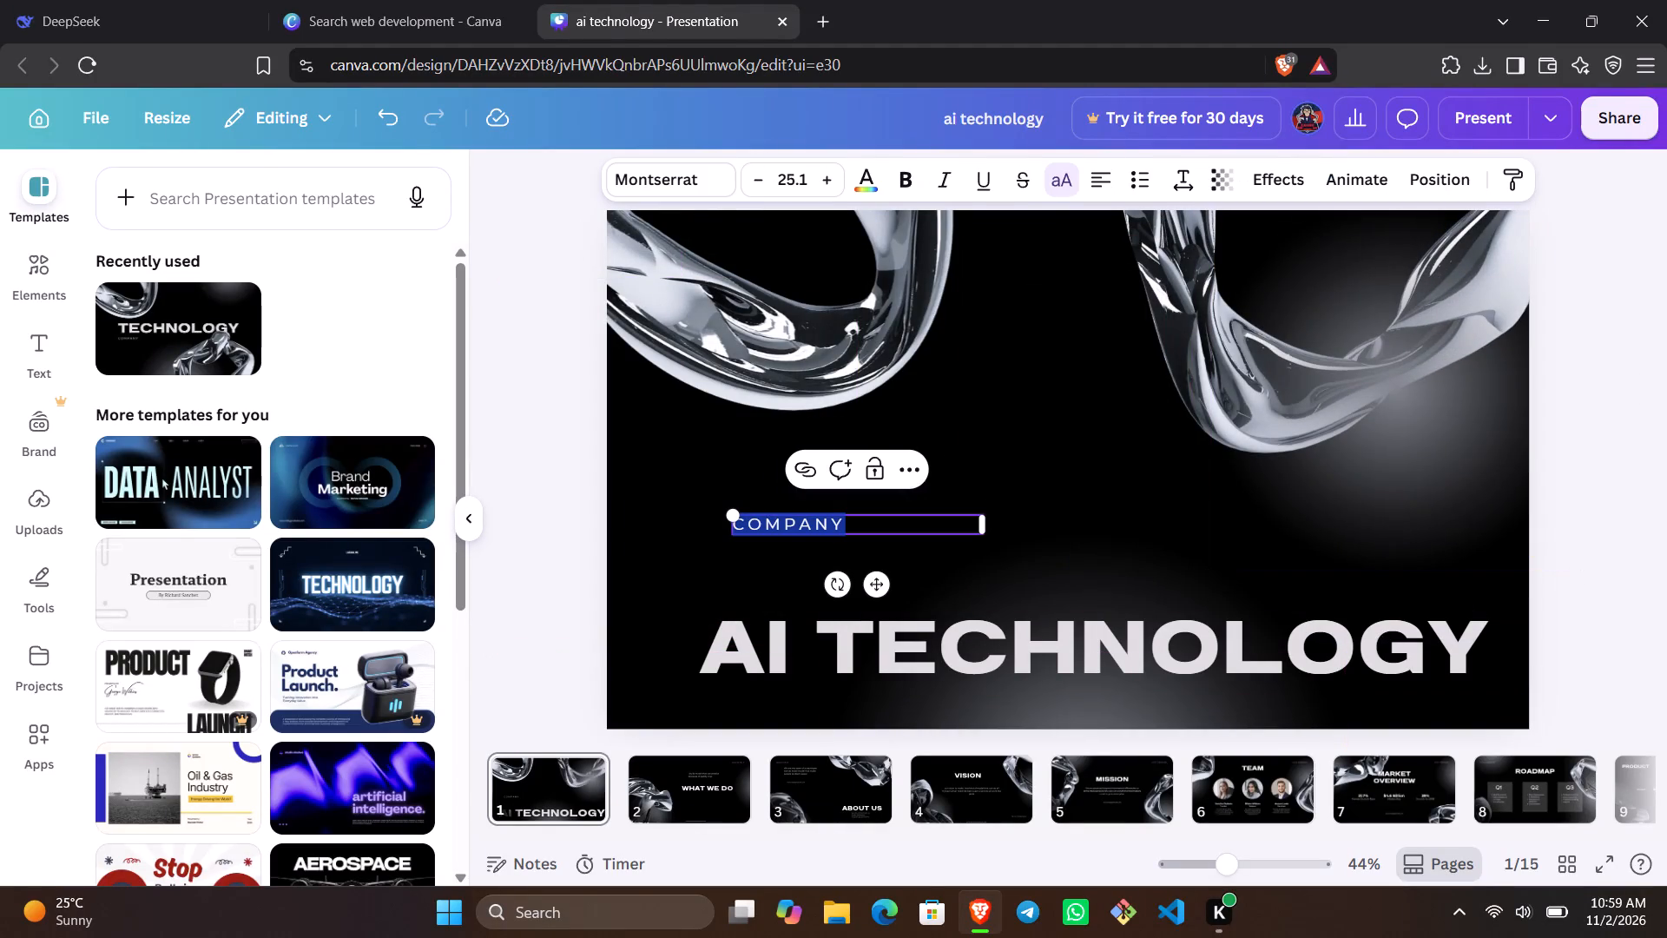
key("ctrl+v")
left_click(1052, 500)
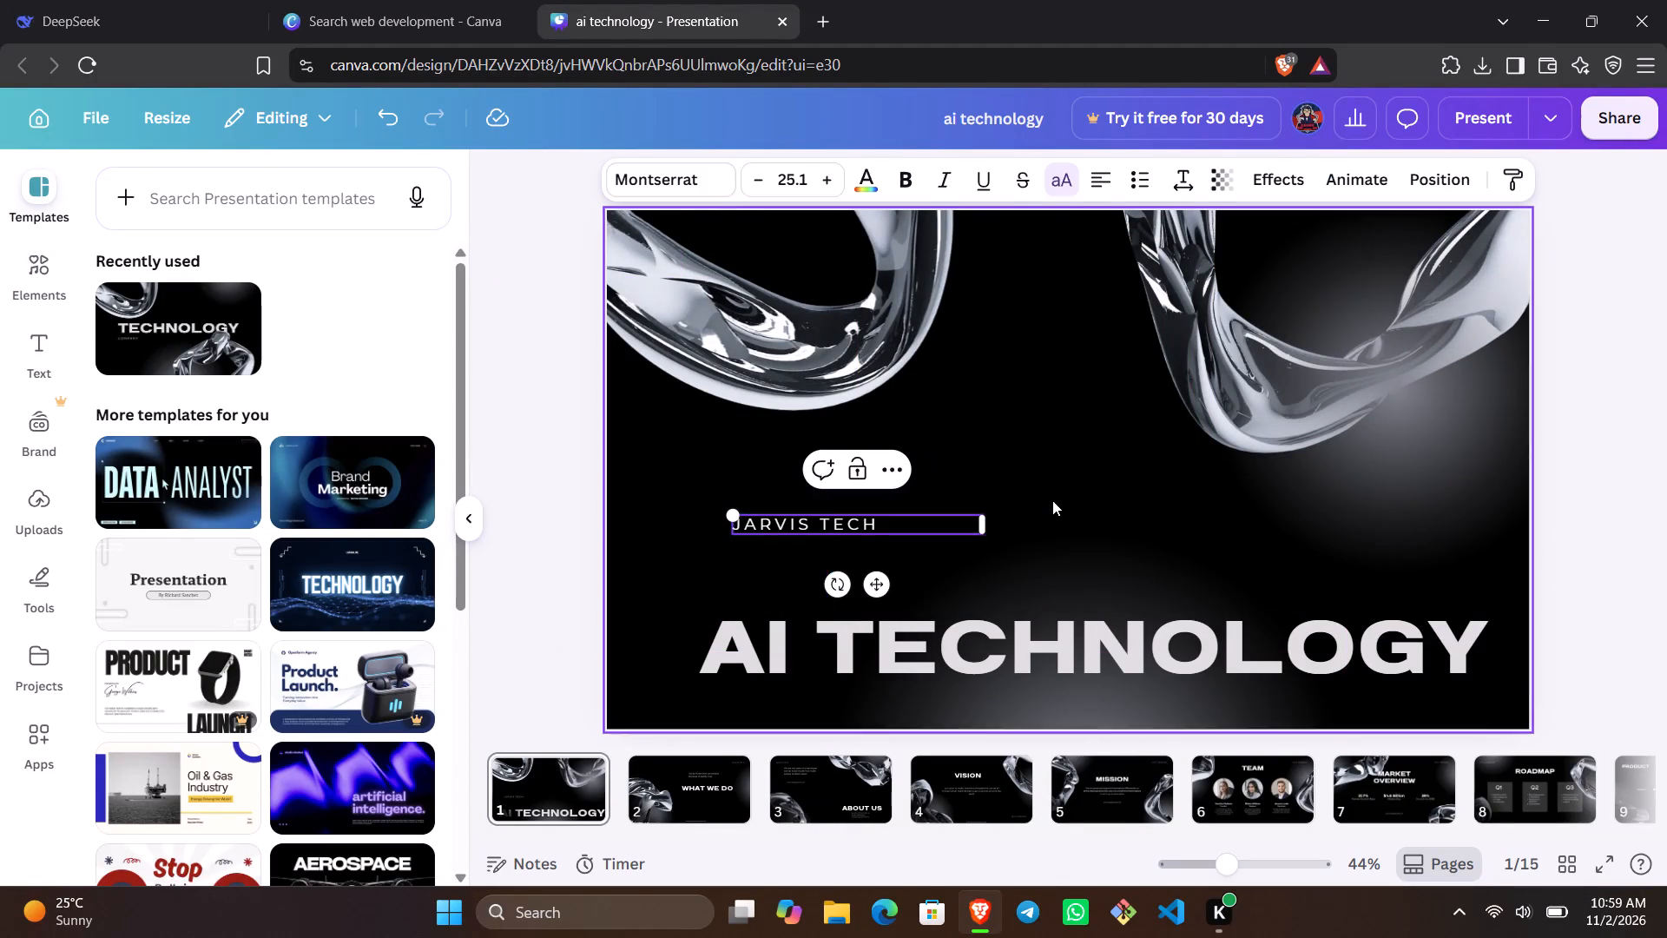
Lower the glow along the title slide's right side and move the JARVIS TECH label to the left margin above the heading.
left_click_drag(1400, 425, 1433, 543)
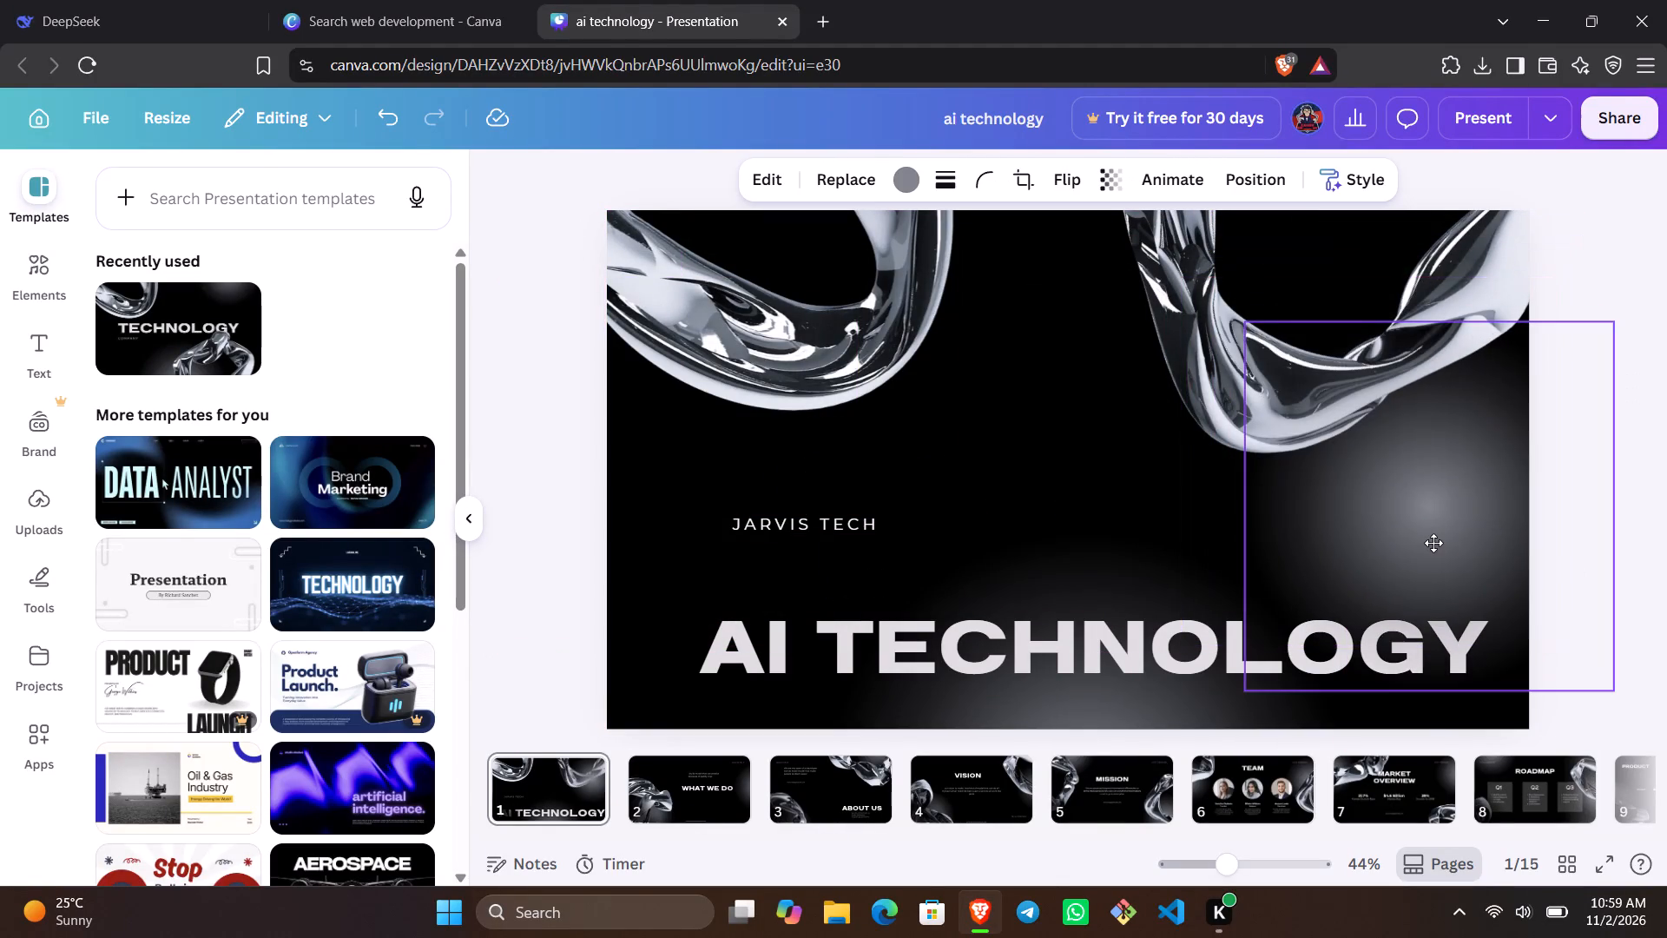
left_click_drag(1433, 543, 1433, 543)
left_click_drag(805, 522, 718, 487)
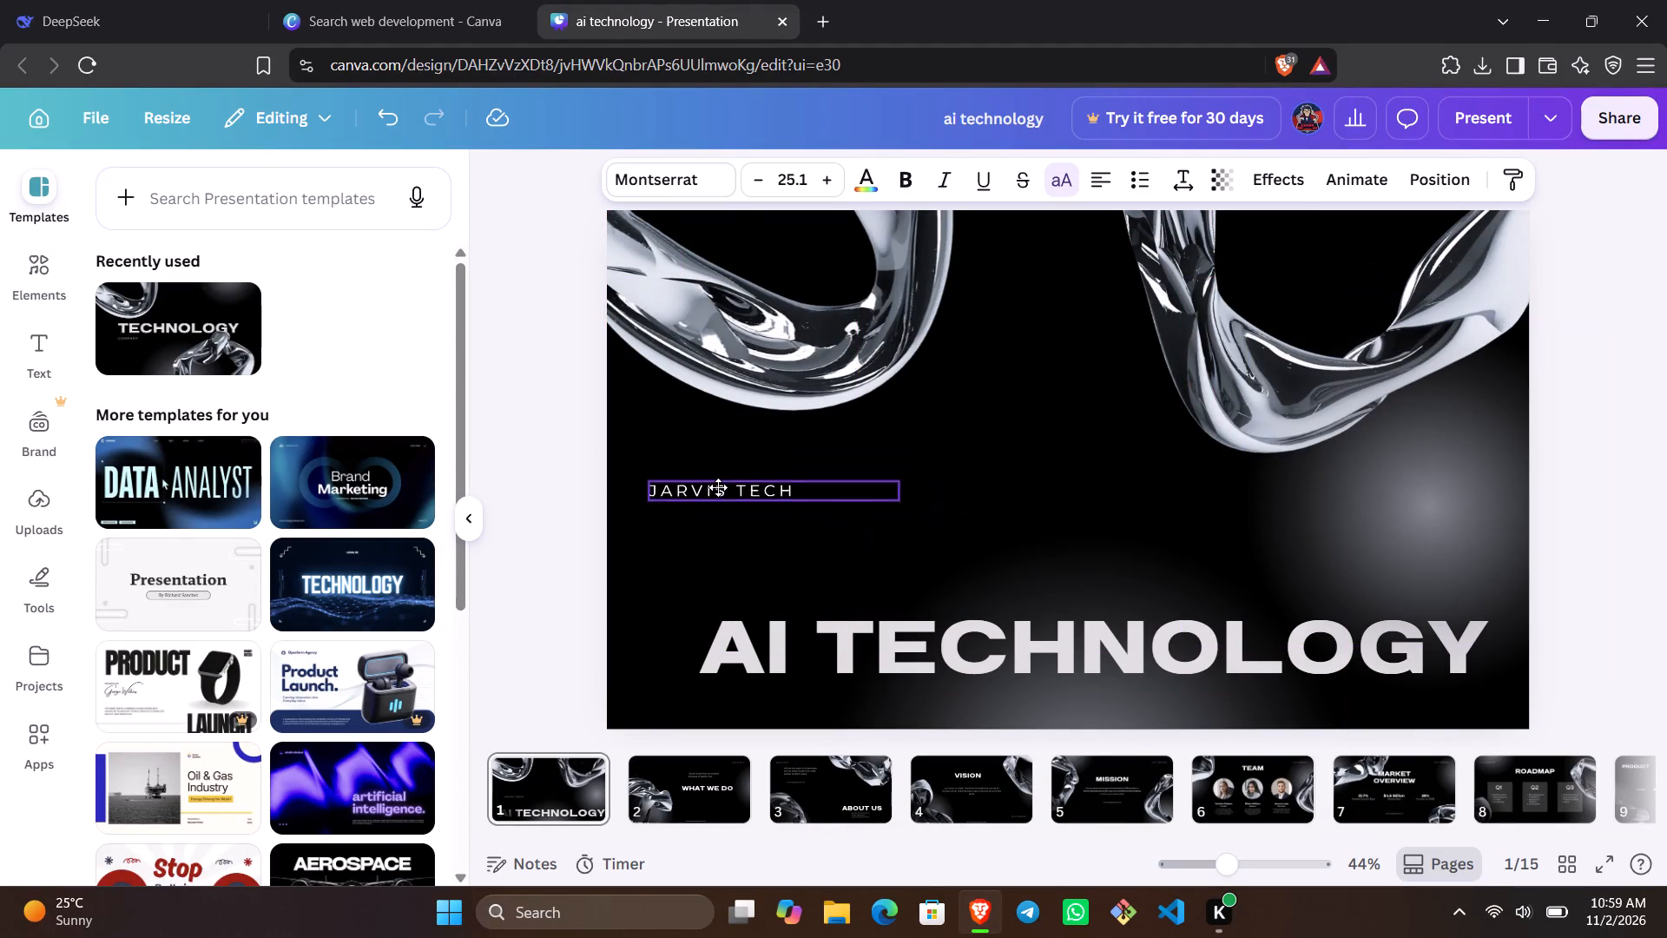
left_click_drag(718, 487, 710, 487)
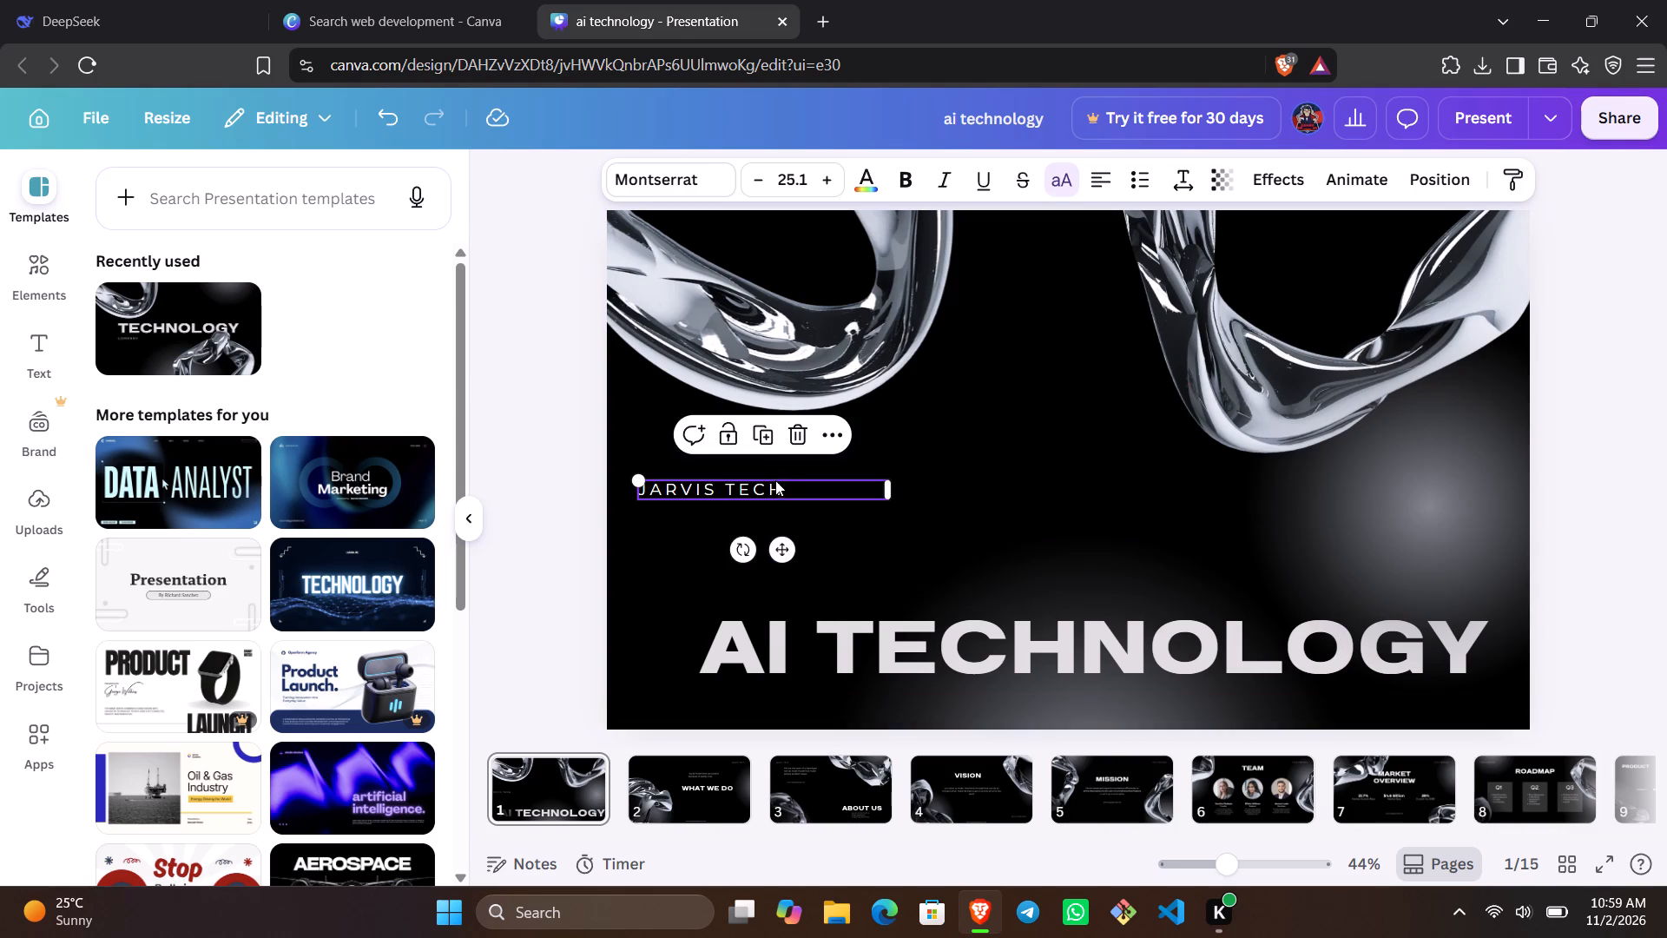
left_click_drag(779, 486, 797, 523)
Shift the AI TECHNOLOGY heading slightly left and closer to the slide's bottom edge, and place the JARVIS TECH label above it near the centre.
left_click_drag(925, 630, 911, 628)
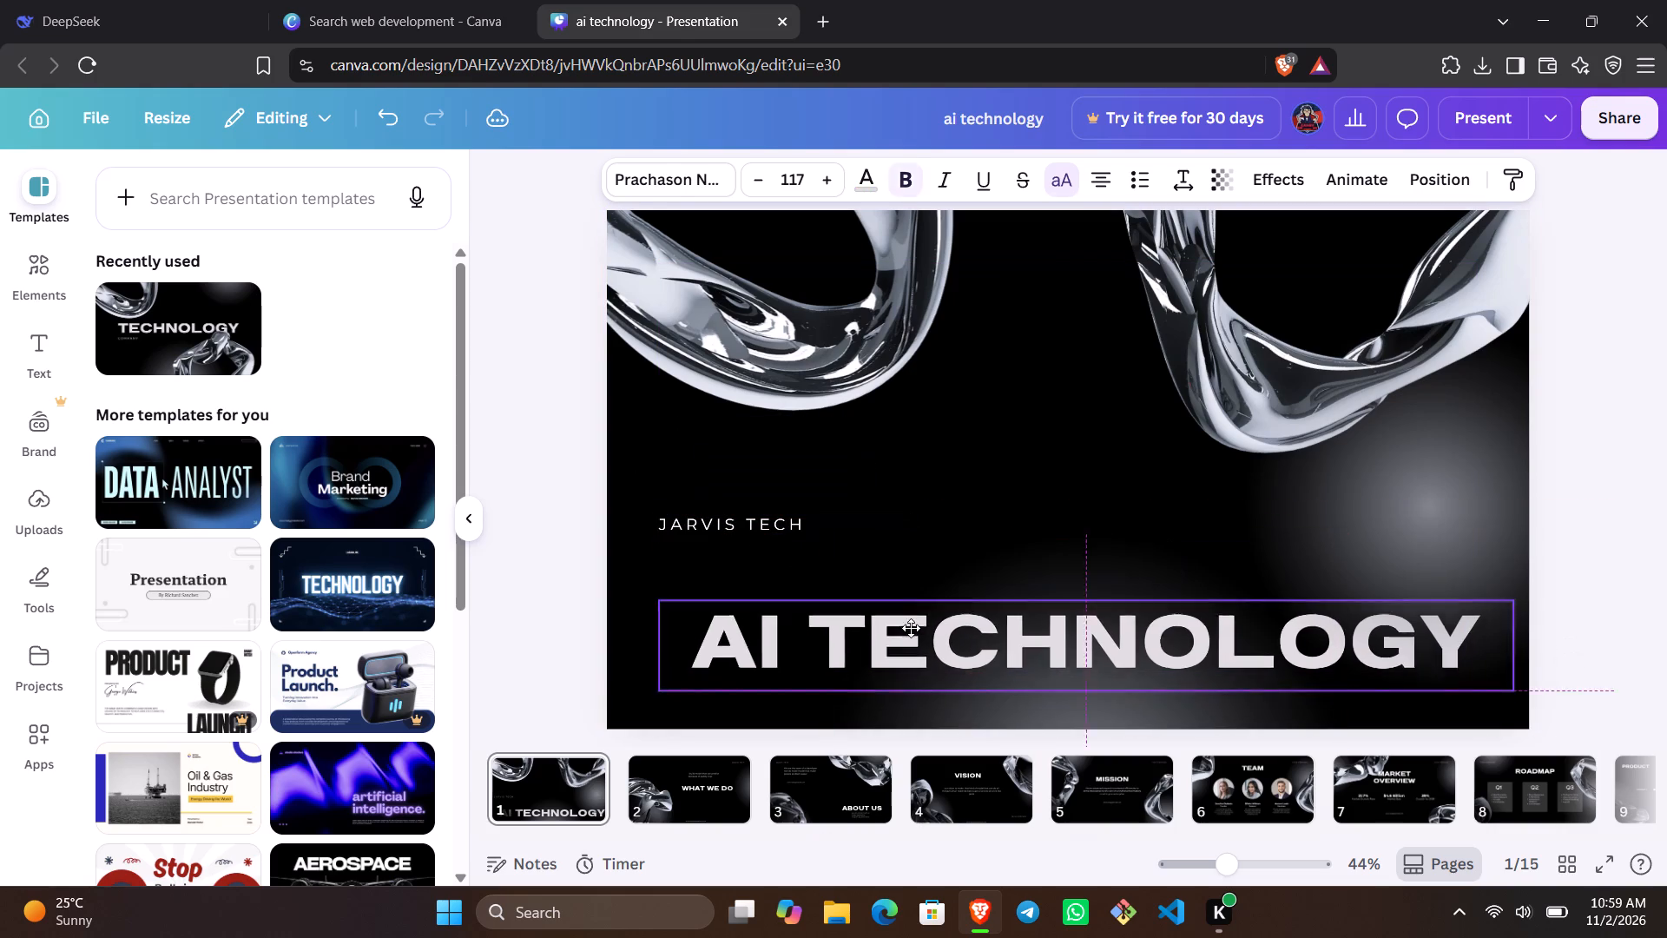
left_click_drag(911, 628, 881, 622)
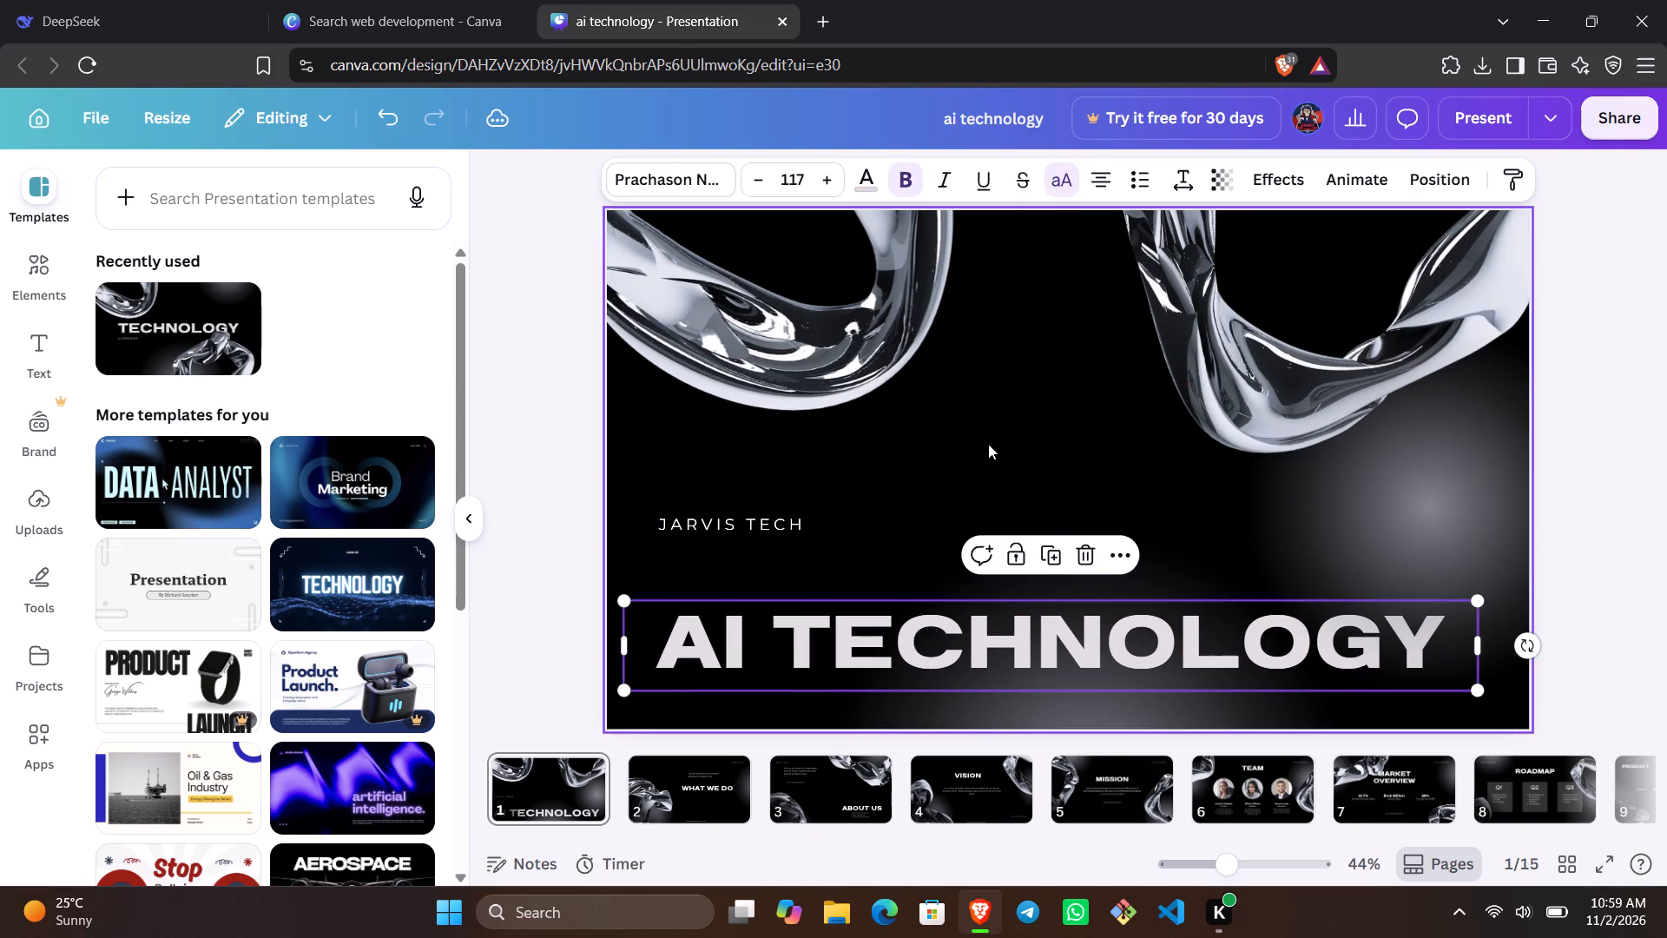
left_click(987, 444)
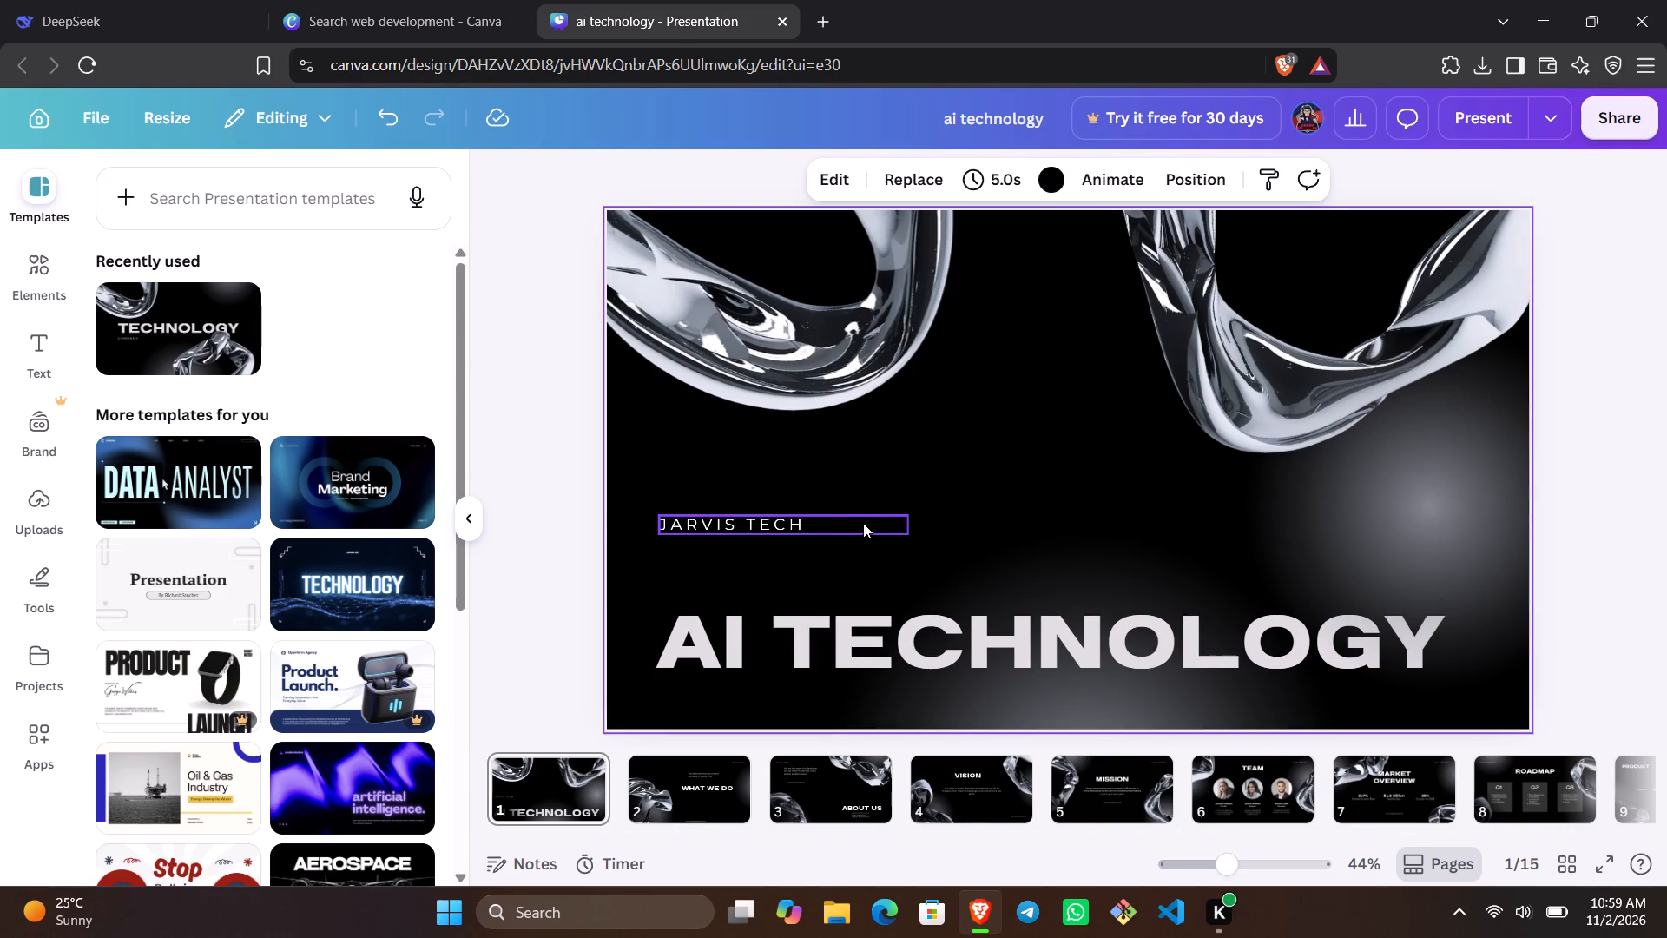
left_click_drag(827, 520, 1107, 495)
left_click(1051, 361)
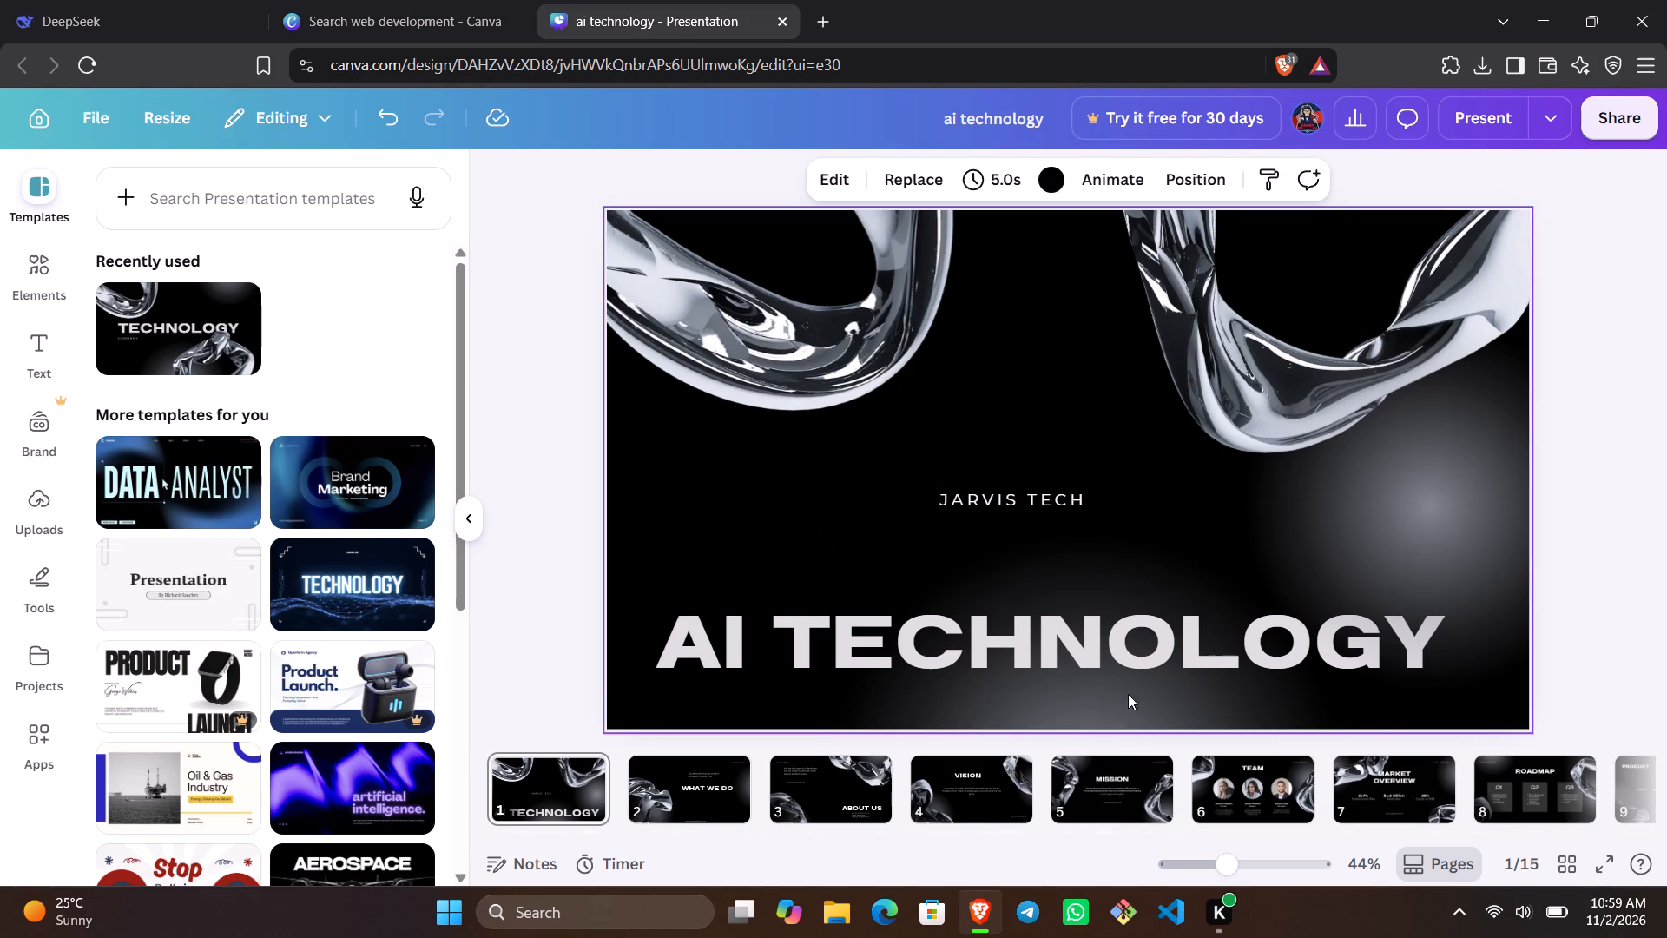
left_click_drag(1132, 657, 1138, 681)
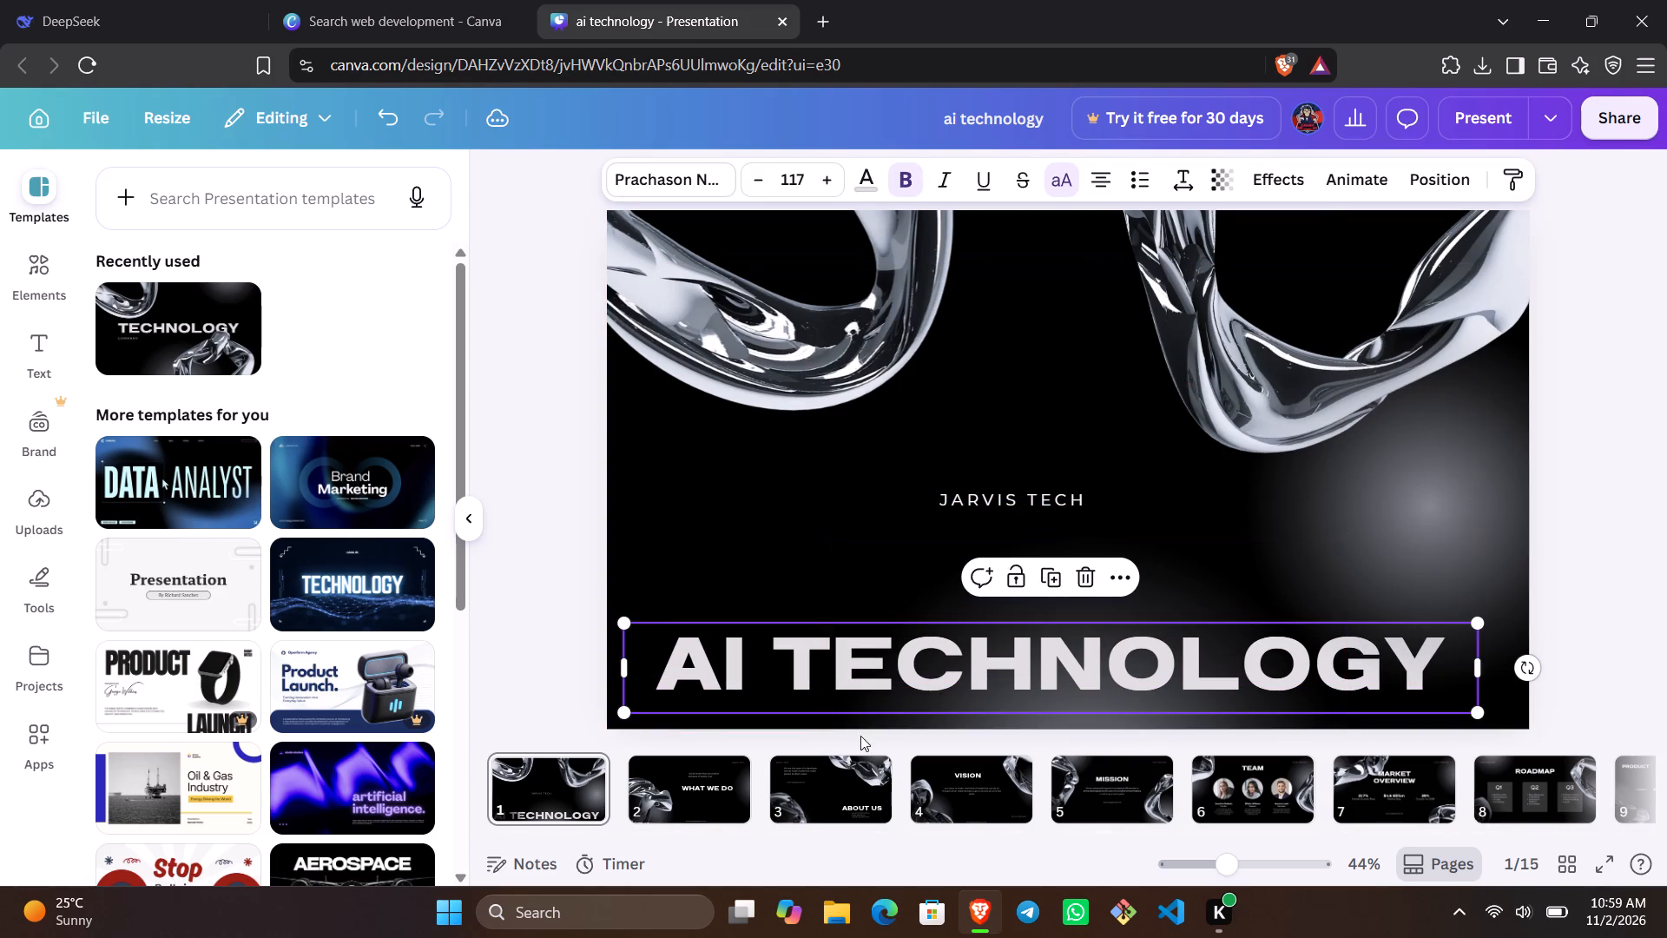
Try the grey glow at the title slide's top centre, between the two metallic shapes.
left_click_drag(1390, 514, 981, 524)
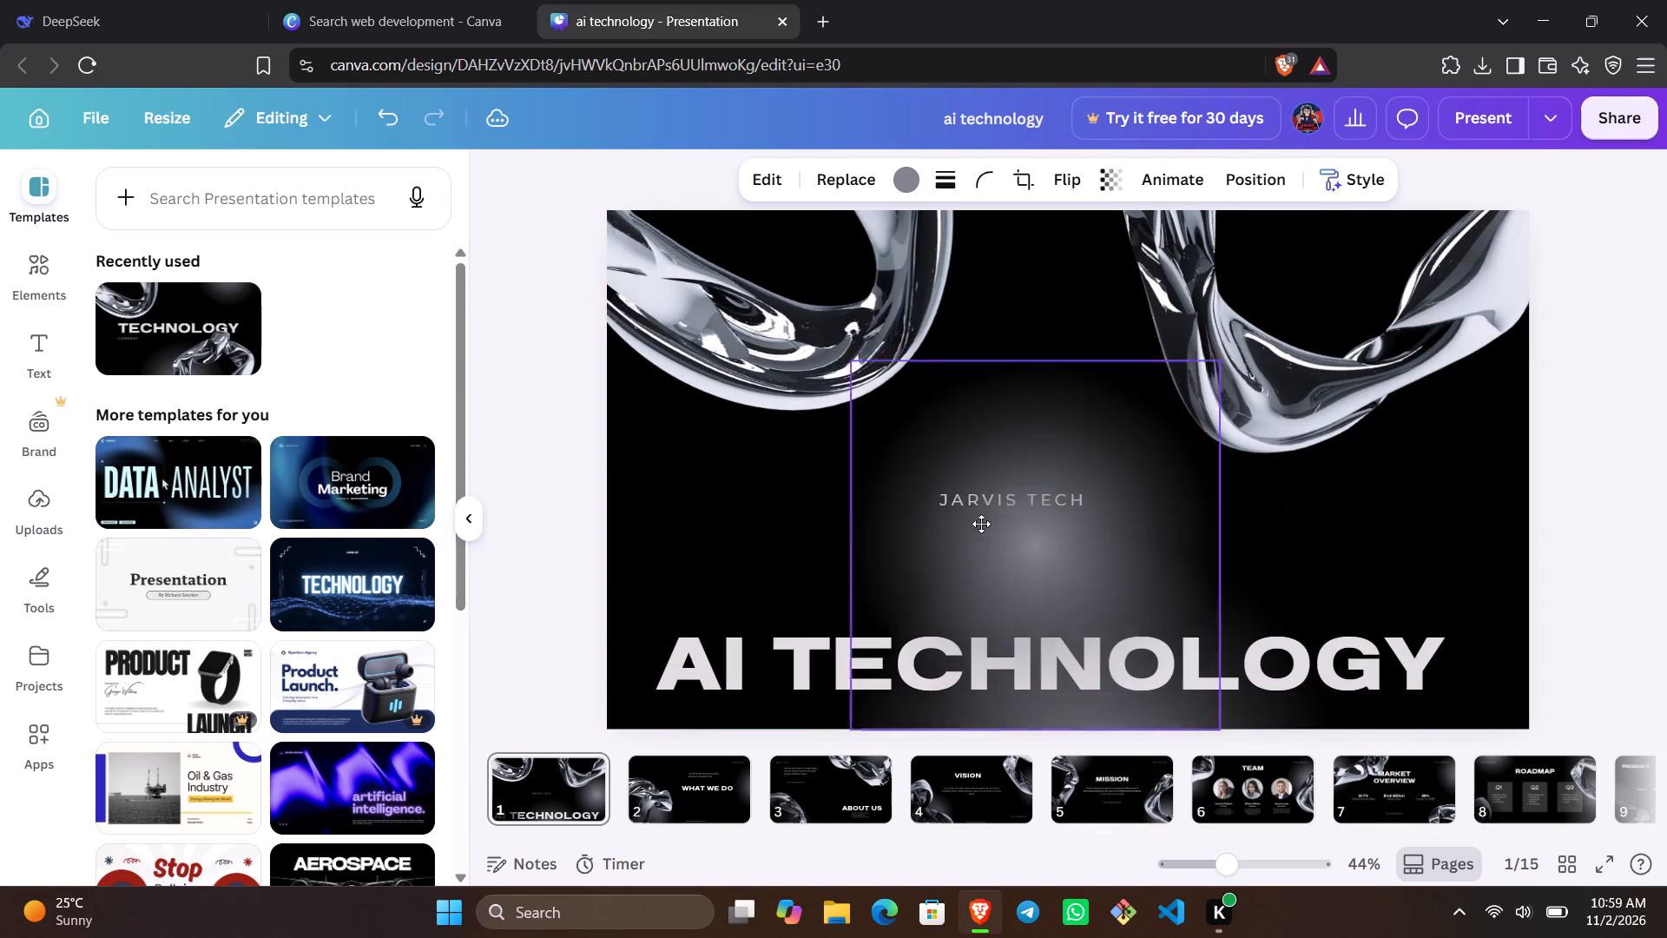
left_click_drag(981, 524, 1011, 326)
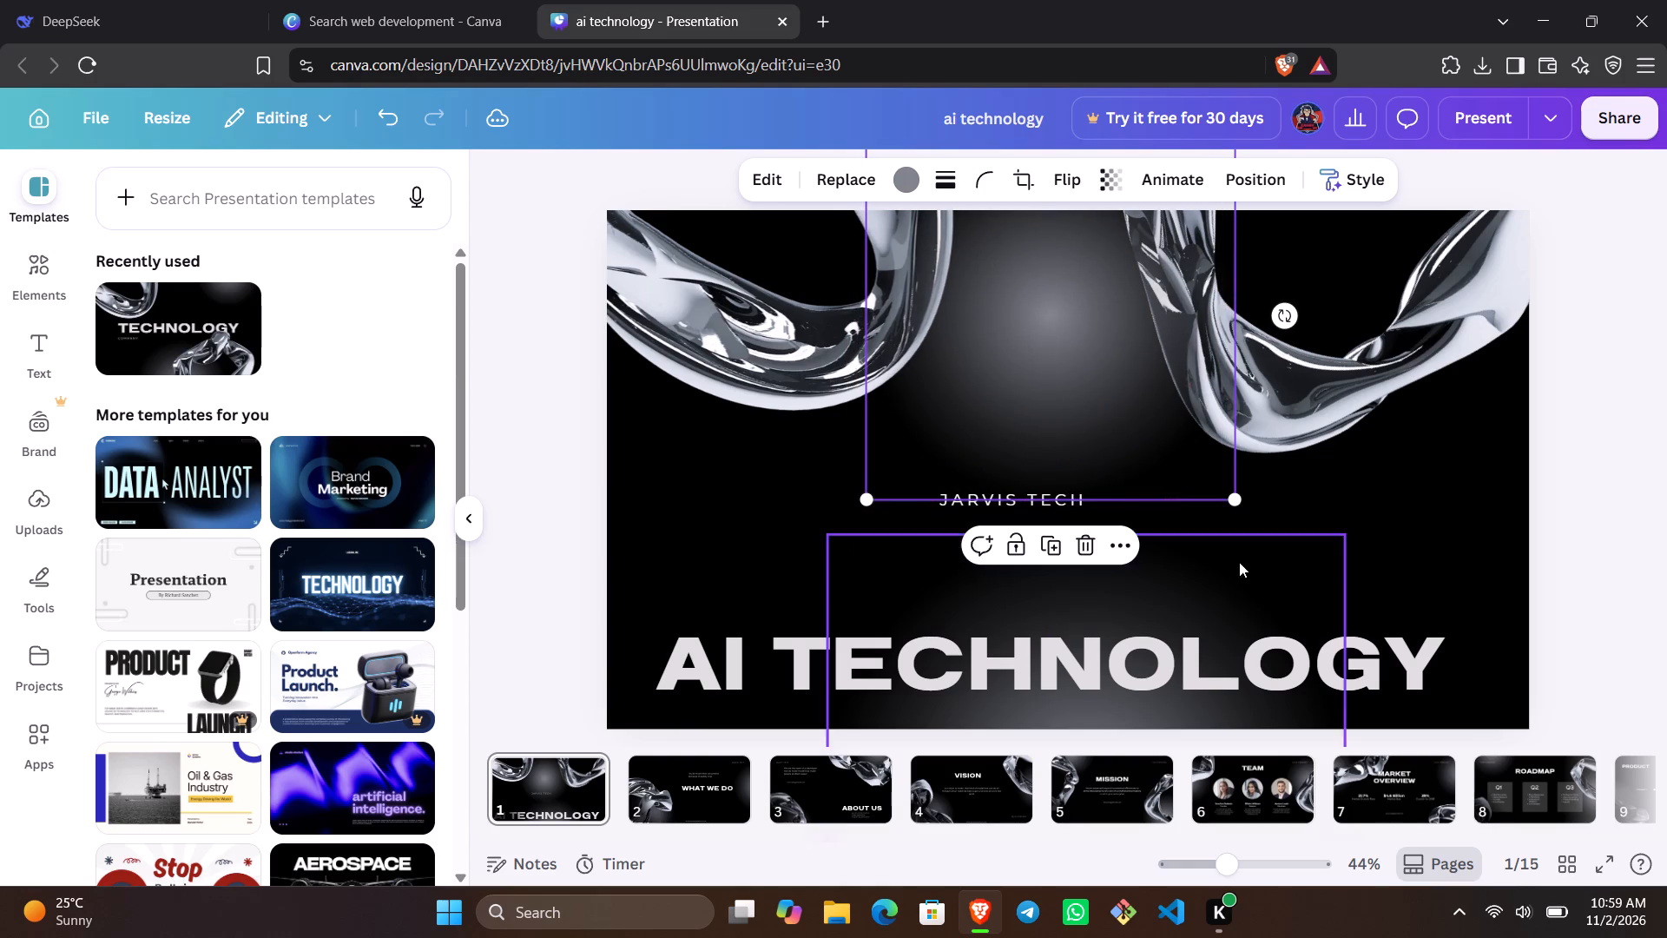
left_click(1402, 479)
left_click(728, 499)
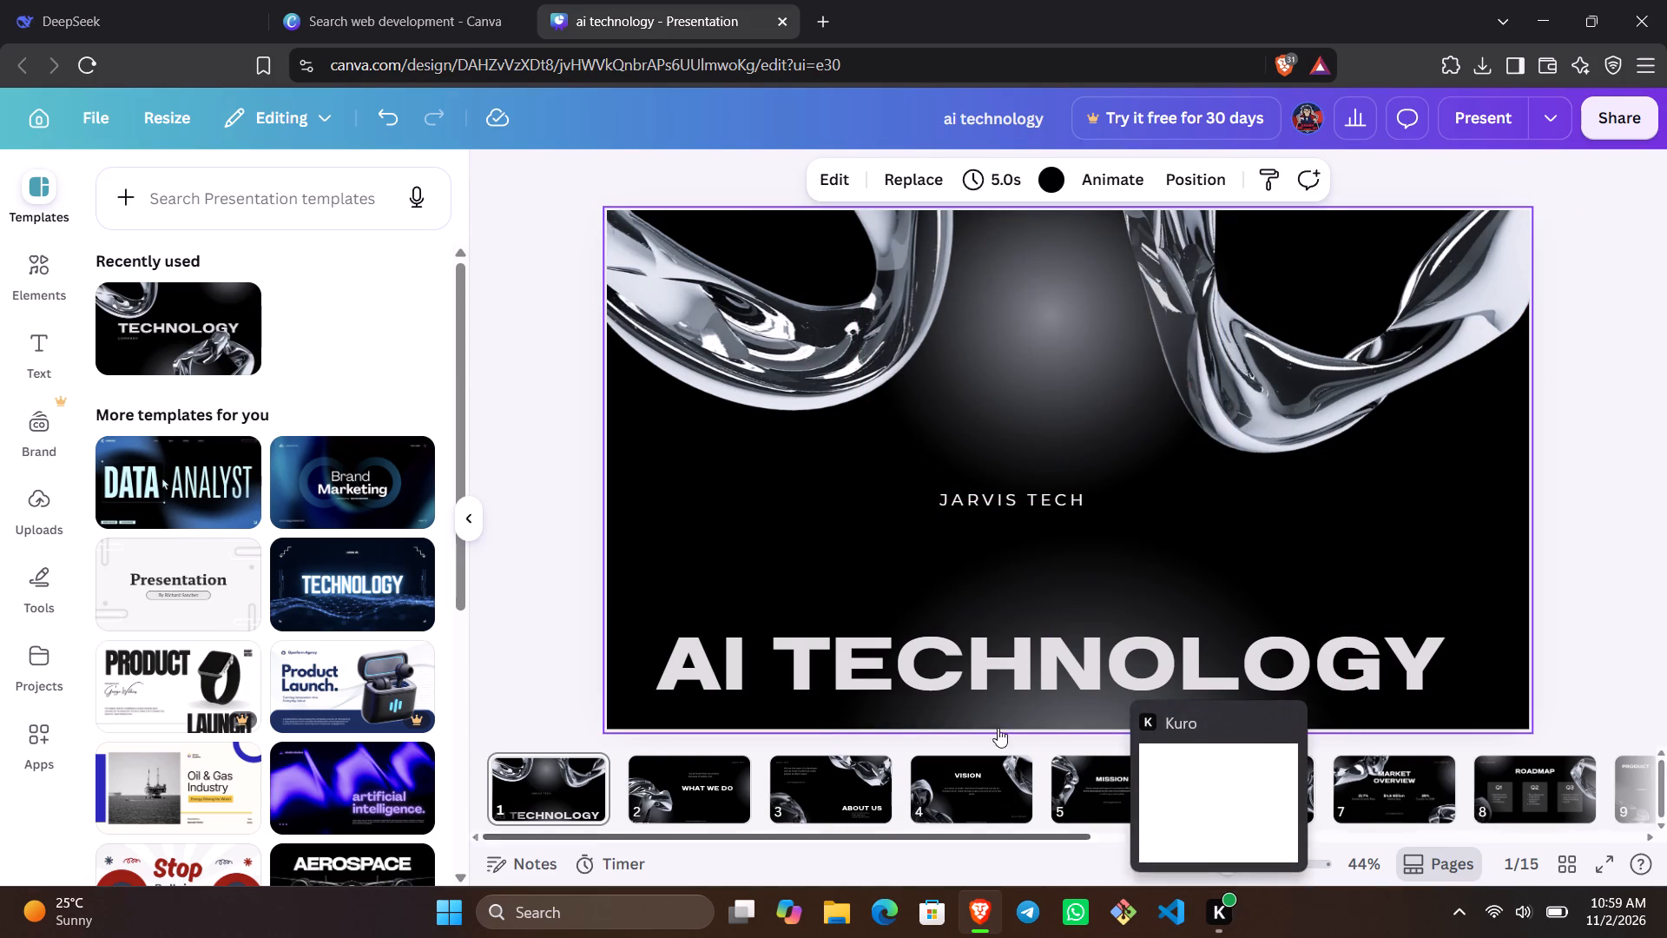
Move the grey glow to the title slide's left edge, at about mid-height beneath the metallic shape.
left_click_drag(1075, 347, 886, 472)
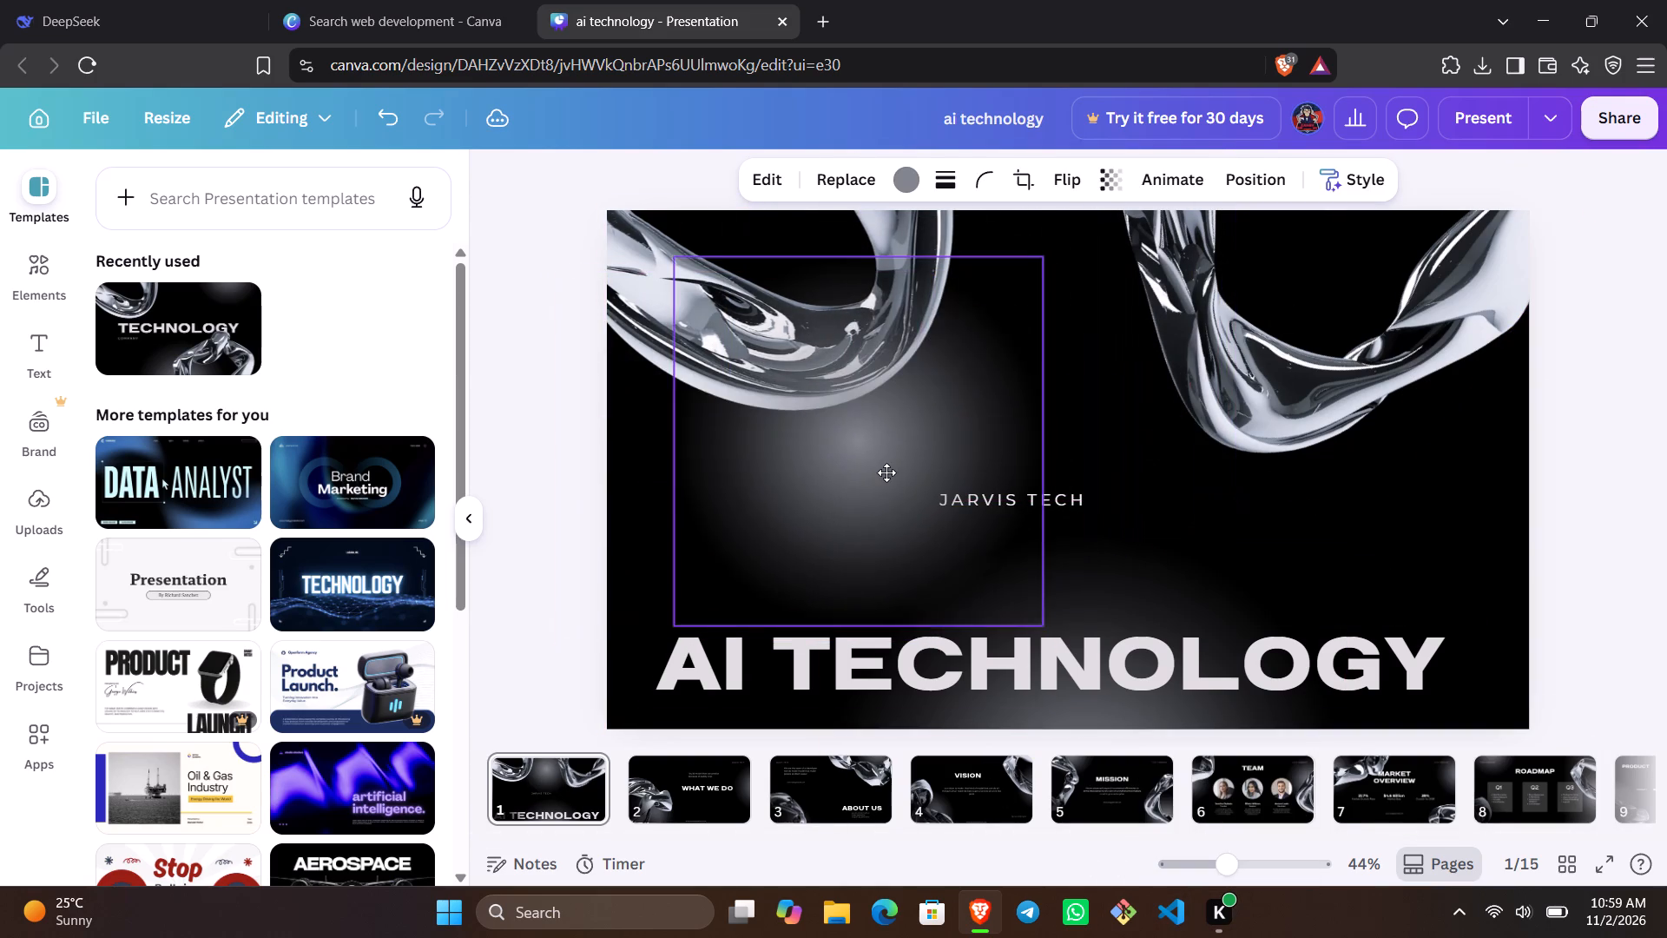
left_click_drag(886, 472, 658, 539)
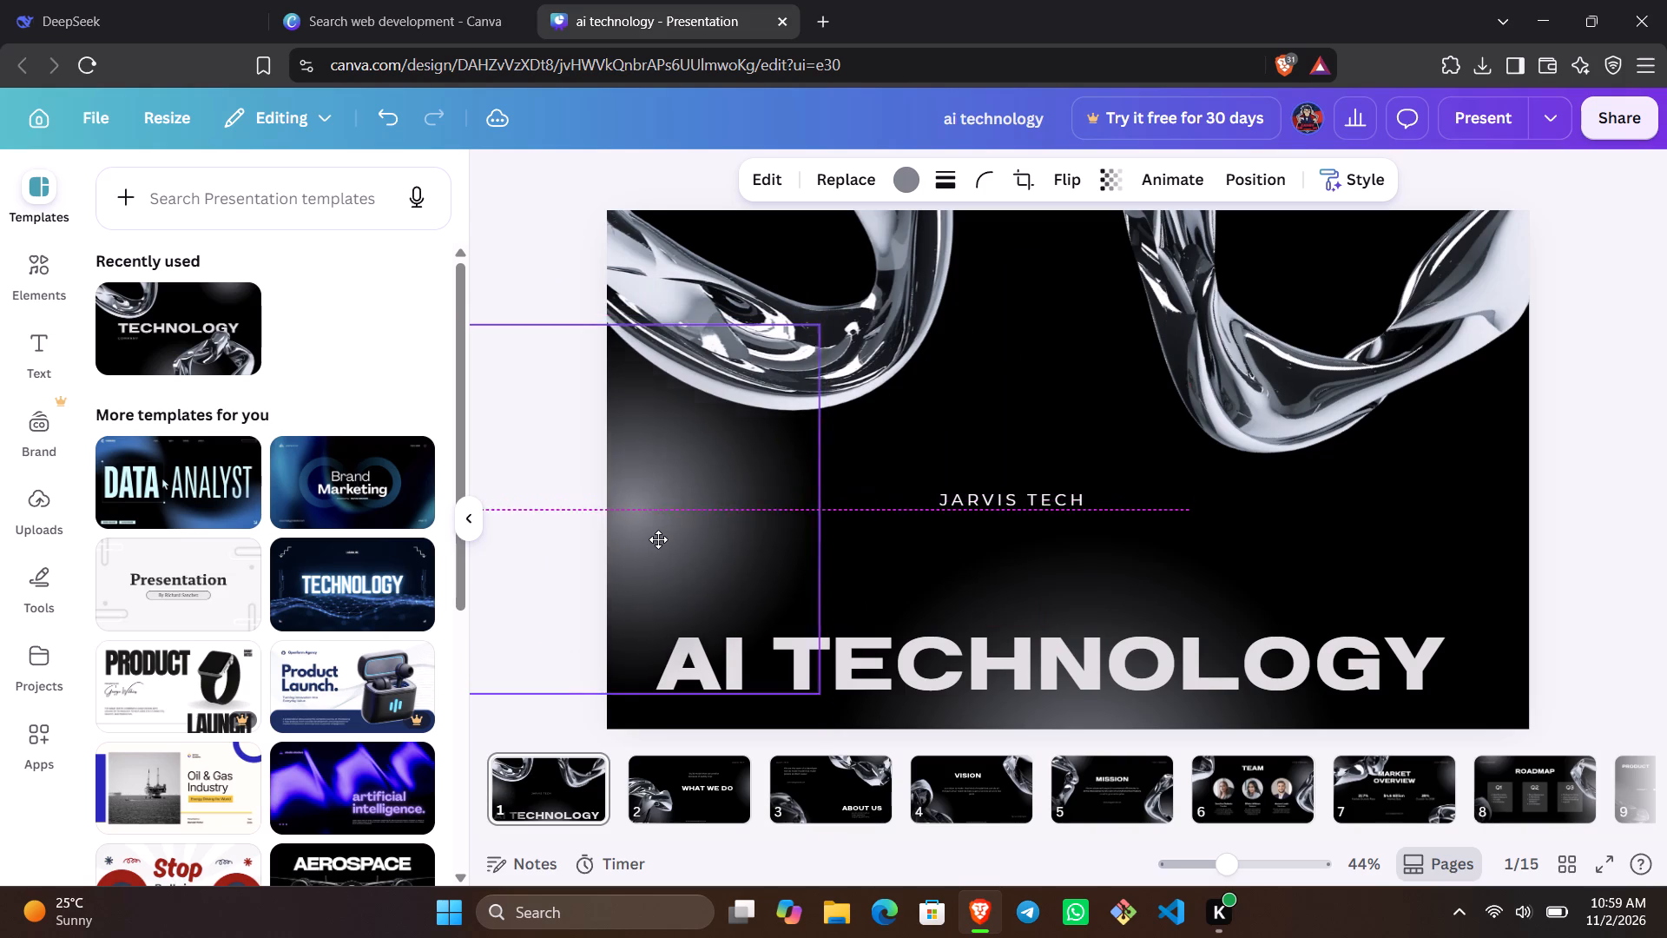
left_click_drag(658, 539, 656, 540)
Shift the bottom glow behind the AI TECHNOLOGY heading slightly left and down.
left_click(1043, 674)
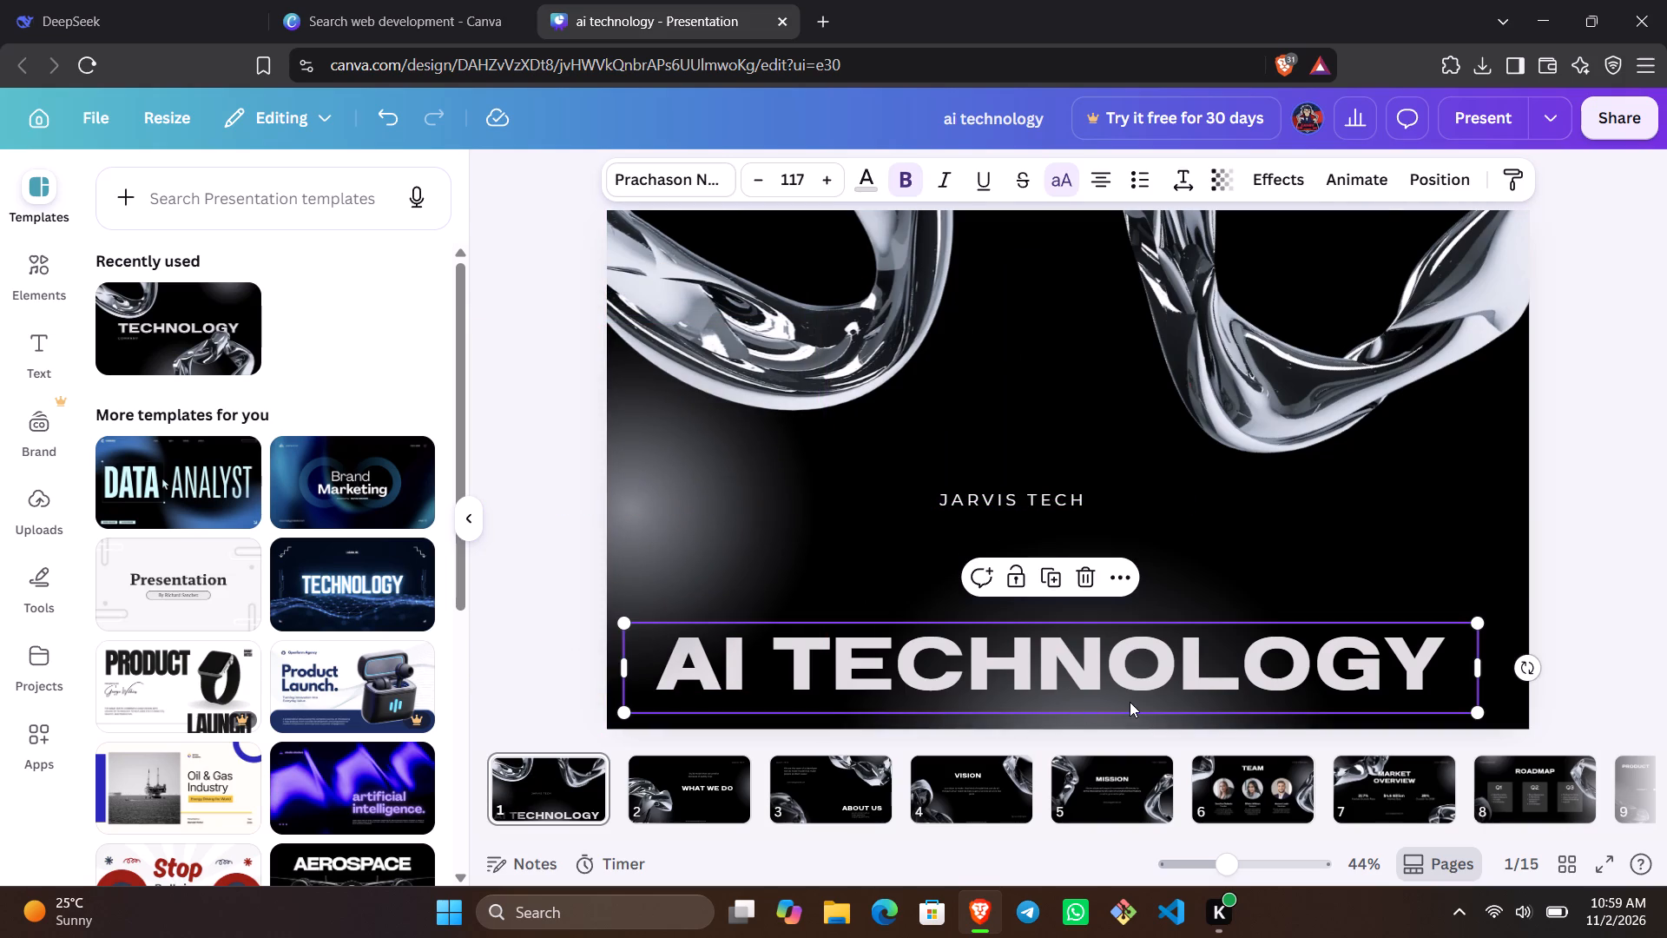
left_click(1130, 702)
left_click(1218, 459)
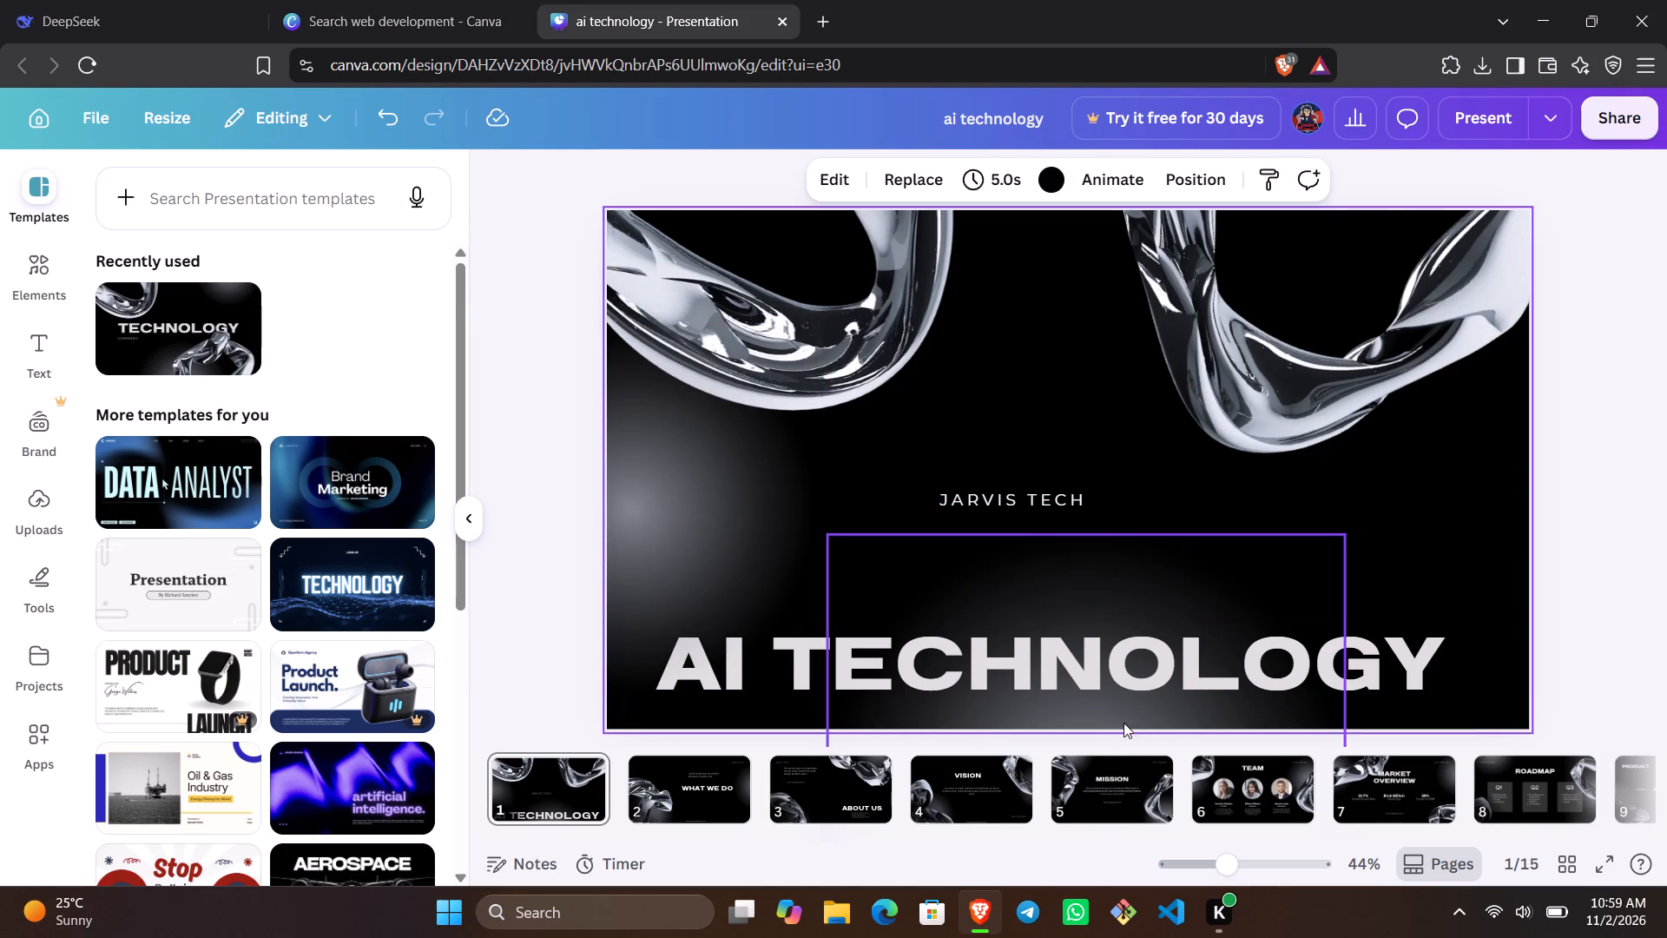
left_click_drag(1121, 716, 1433, 650)
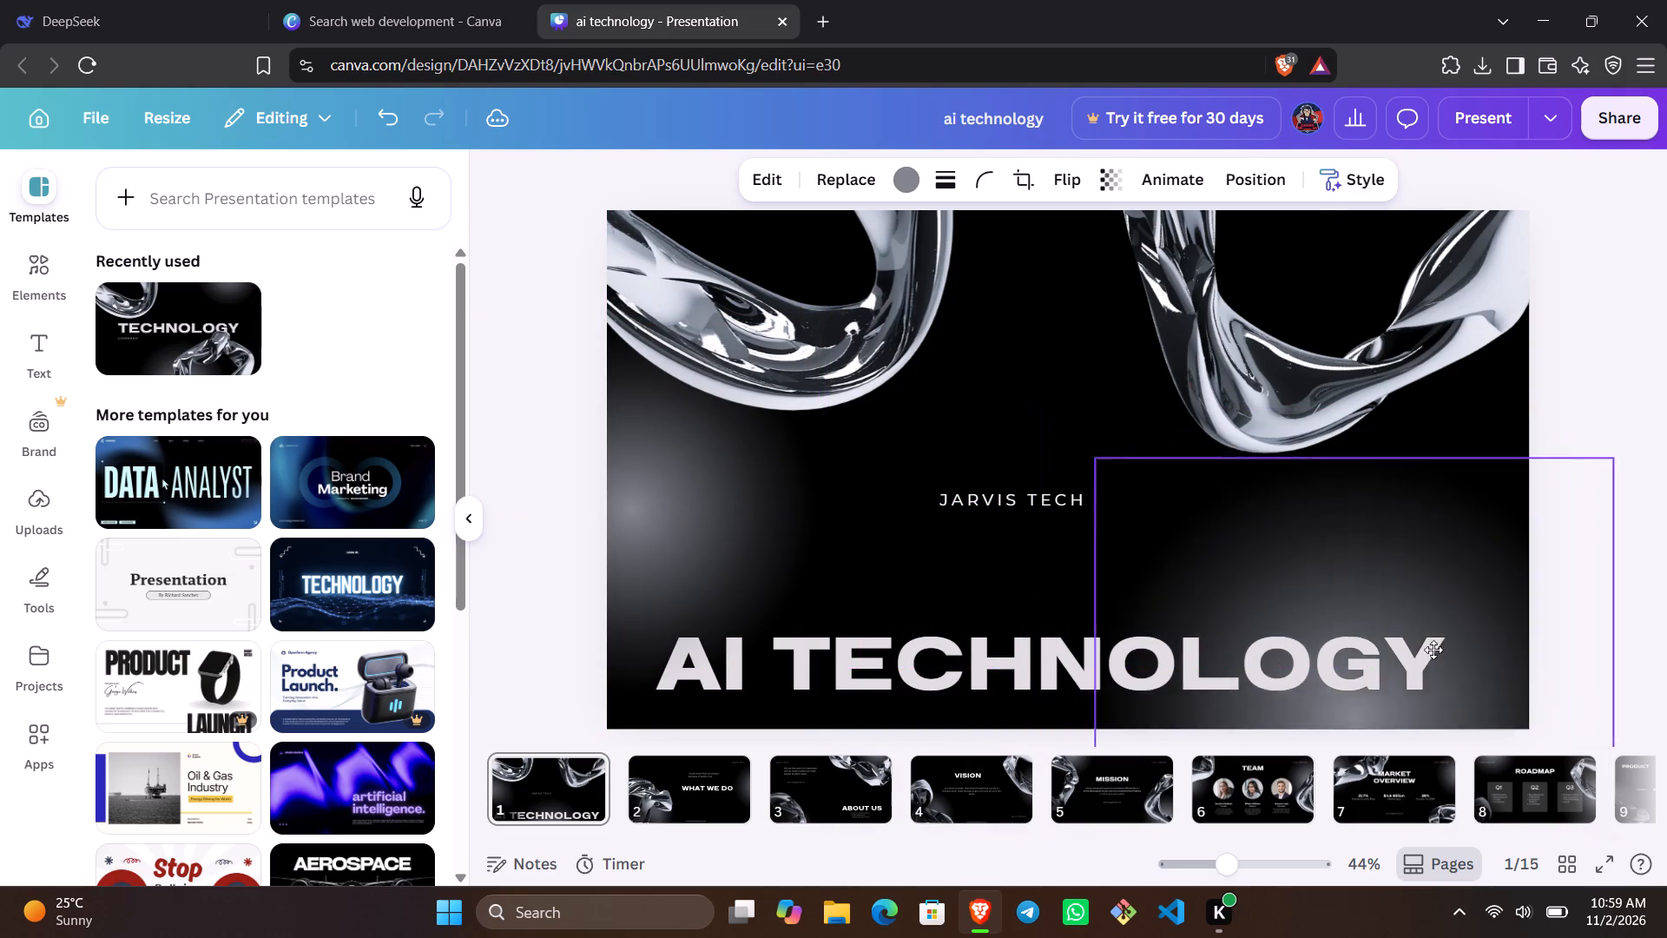
left_click_drag(1433, 650, 1076, 736)
left_click(1374, 485)
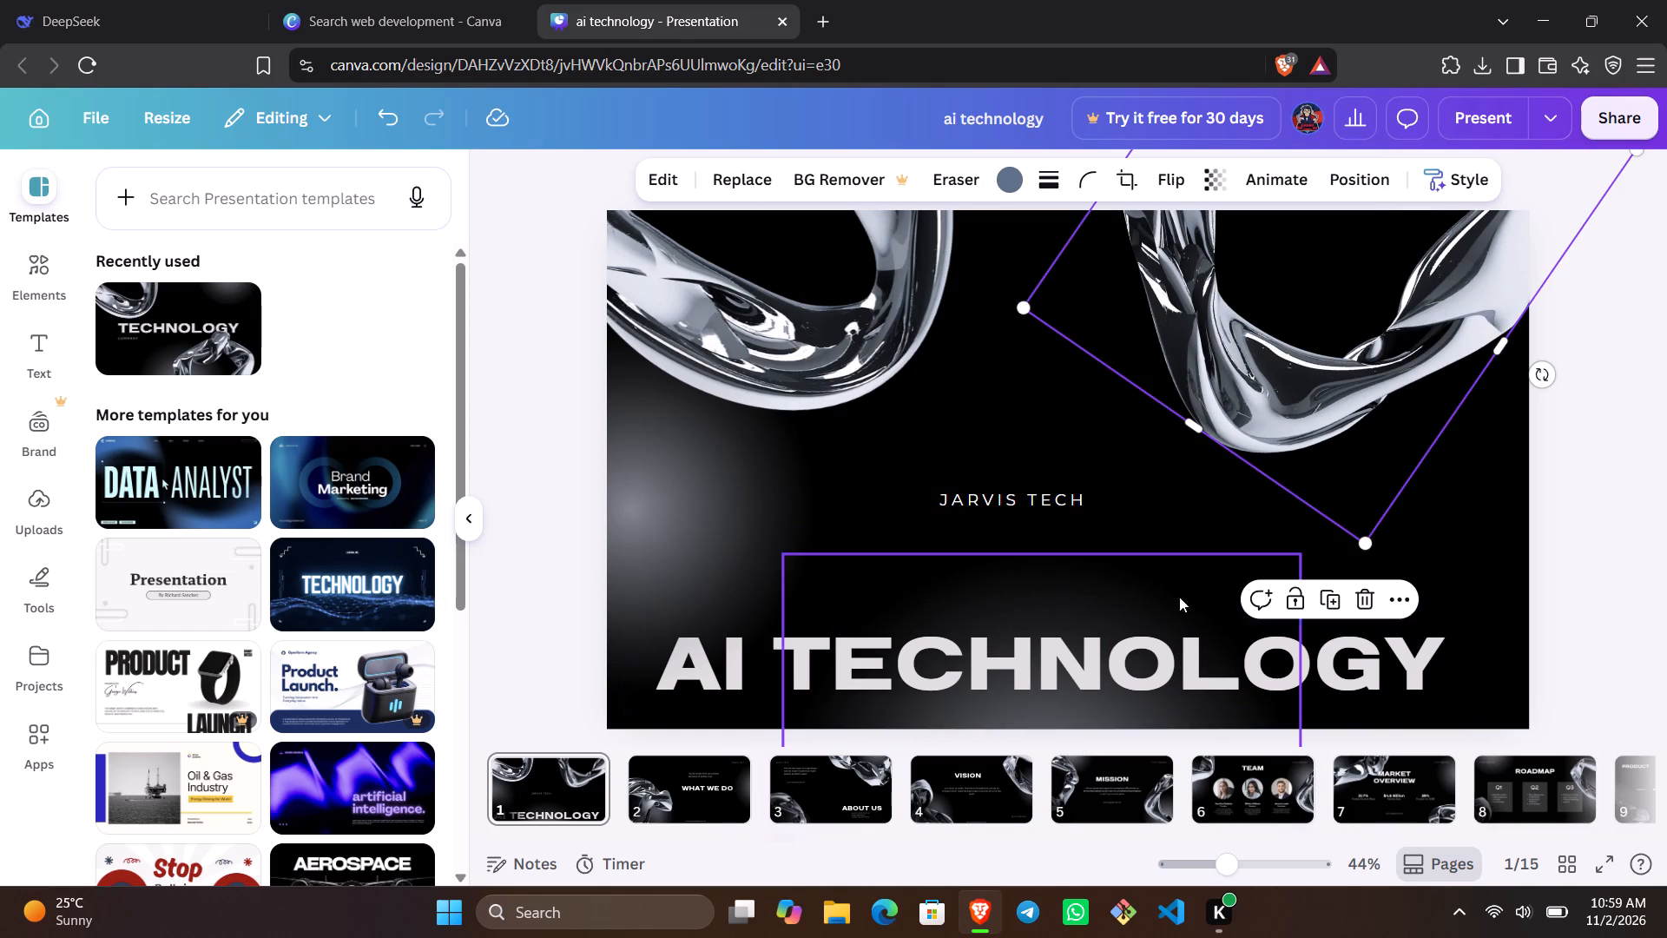
Replace the MISSION slide's description with "our goal to achieve 1 lakh subscriber untill 2026 ends".
left_click(706, 788)
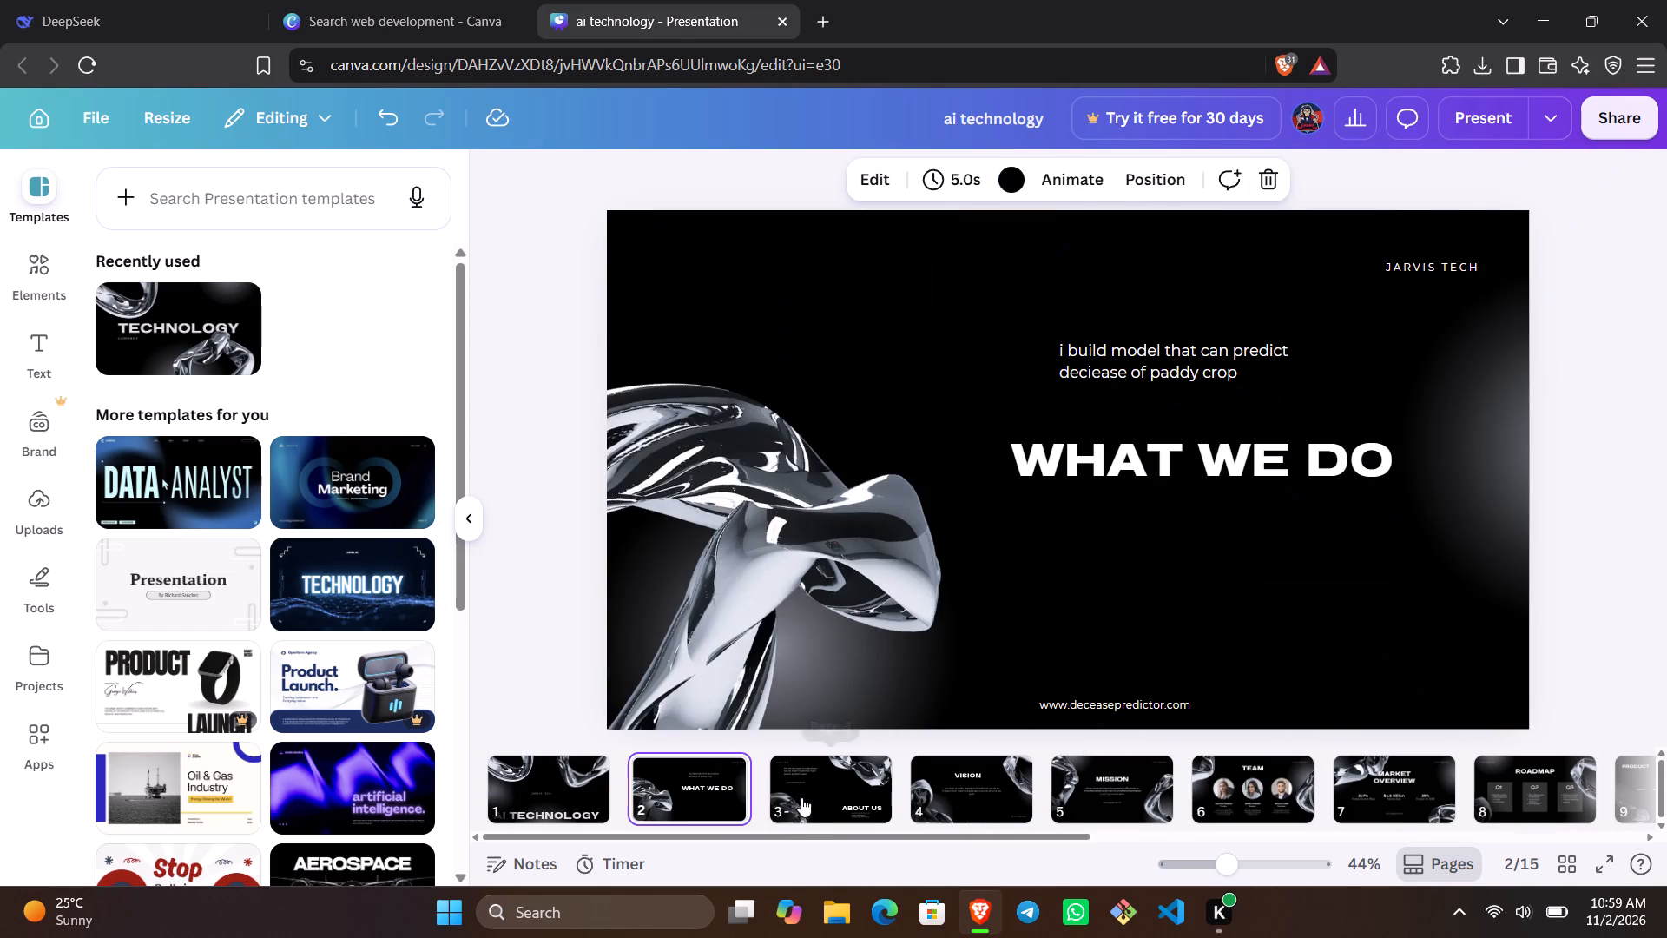
left_click(819, 796)
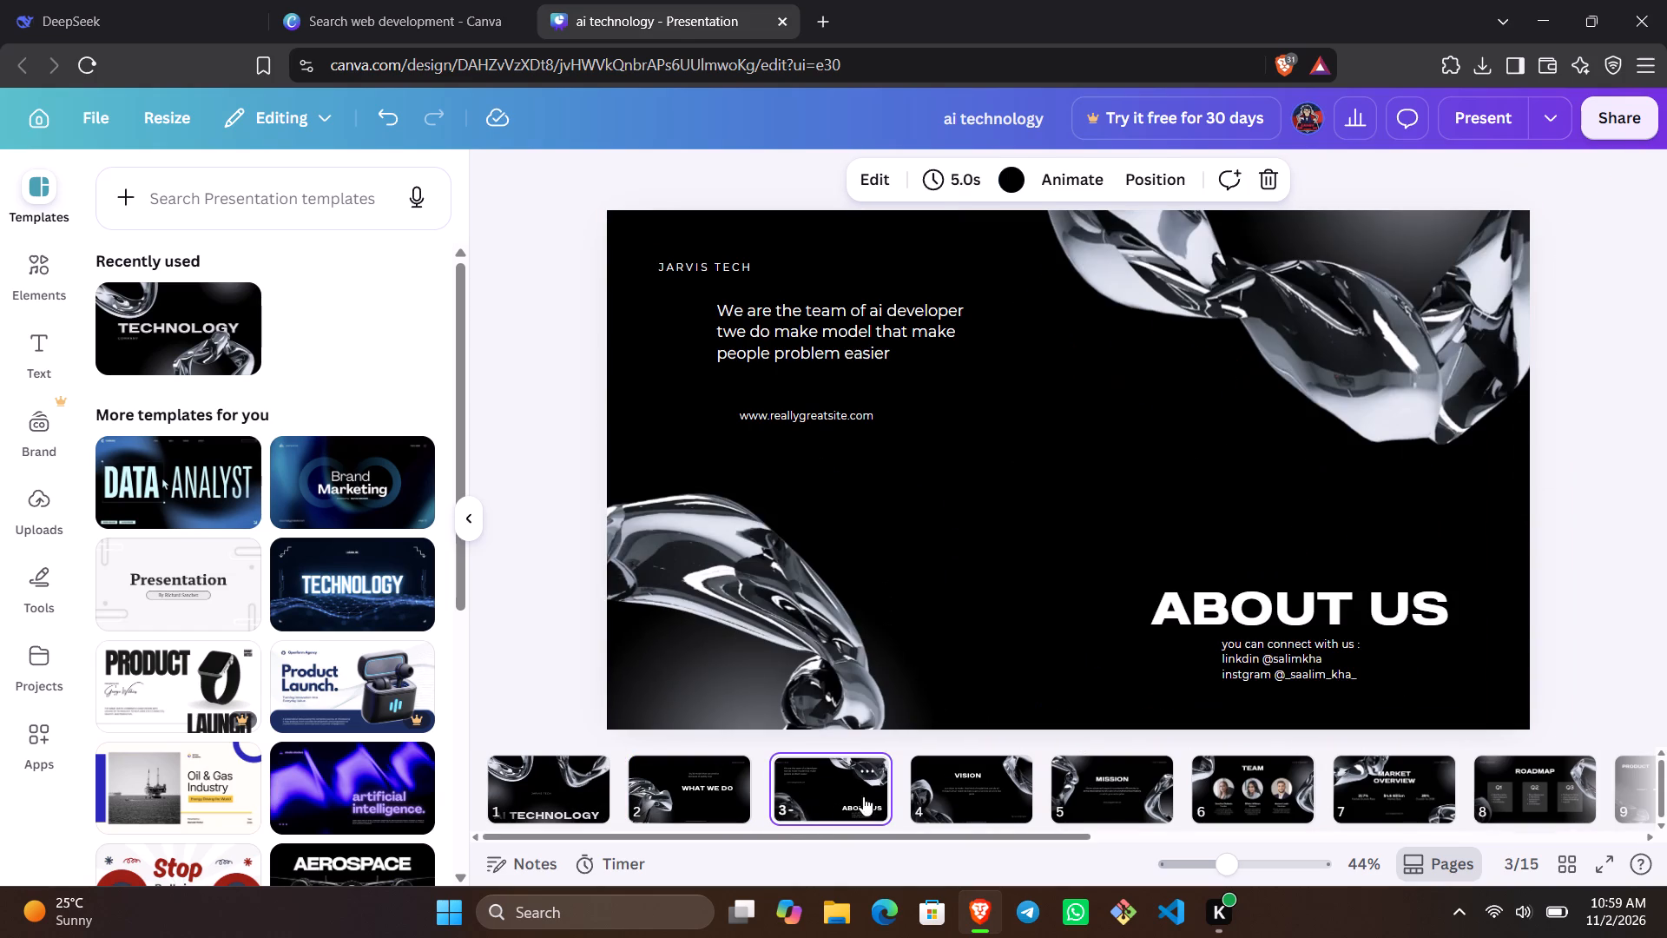
left_click(966, 789)
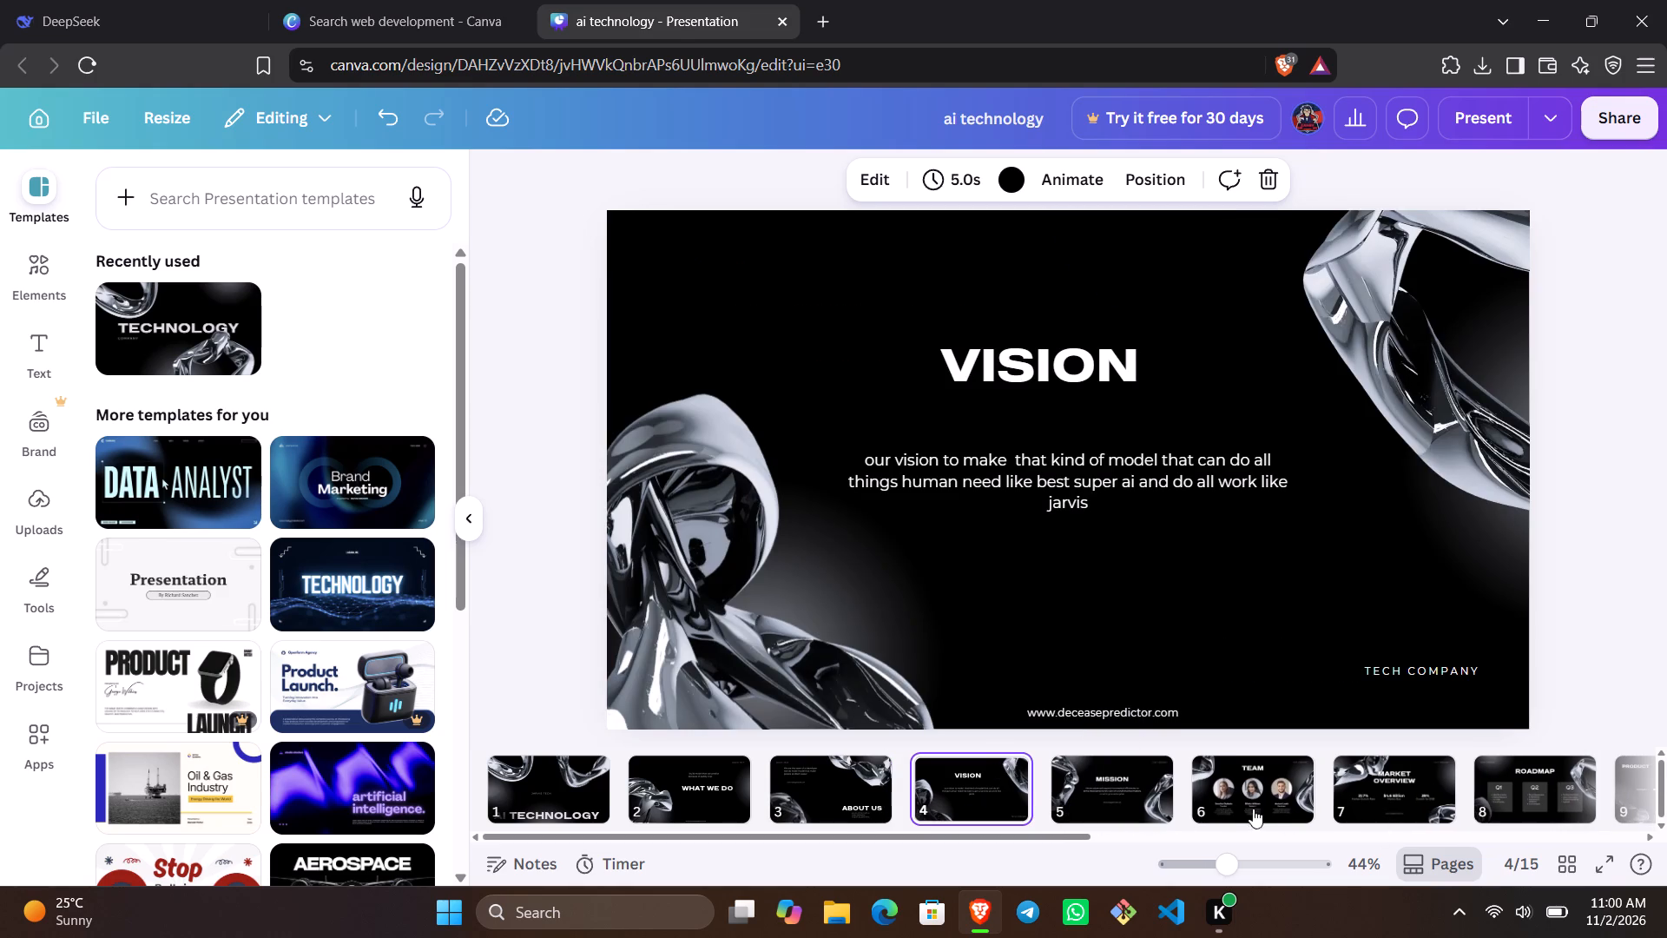
left_click(1104, 792)
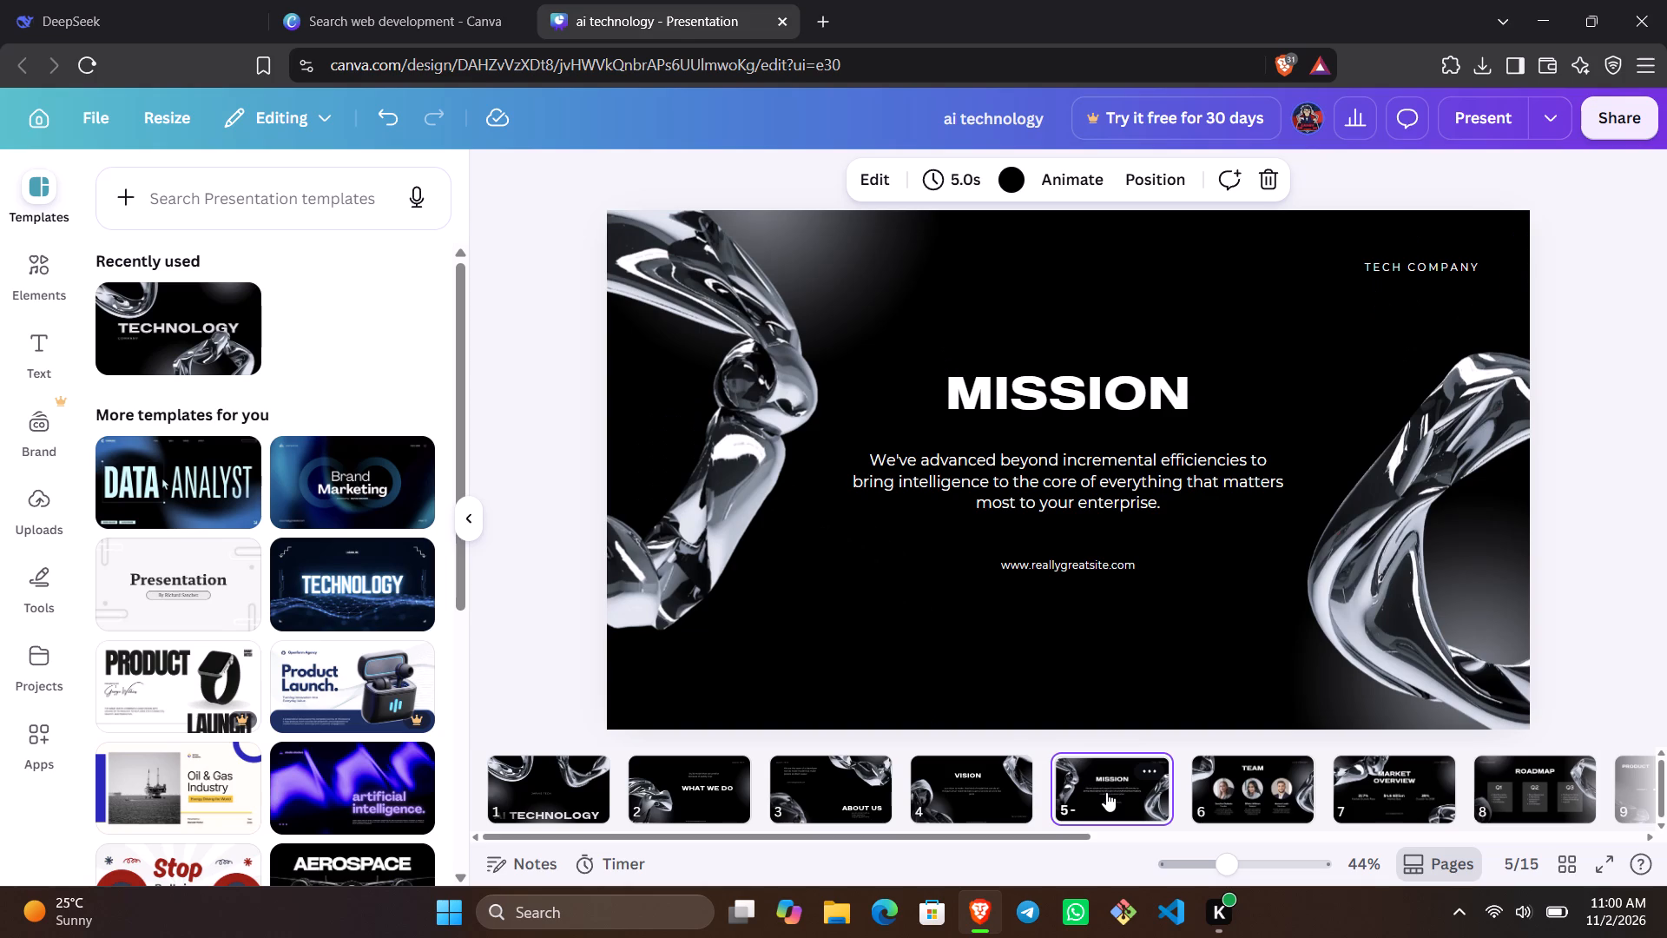
left_click(1042, 477)
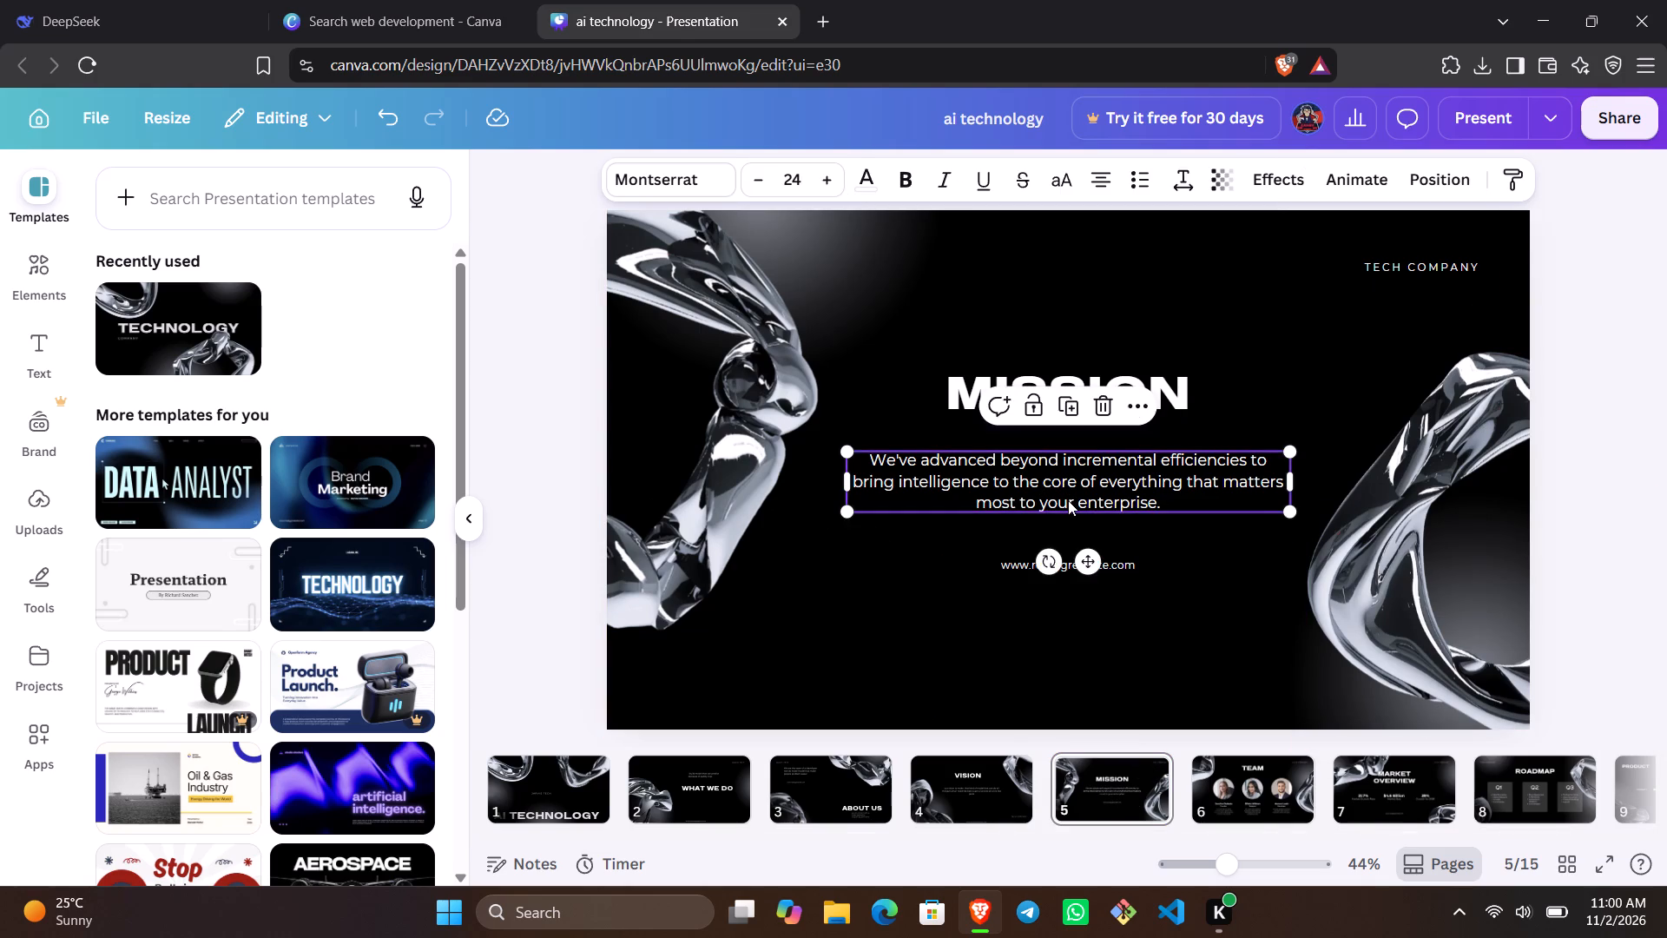
left_click(1172, 497)
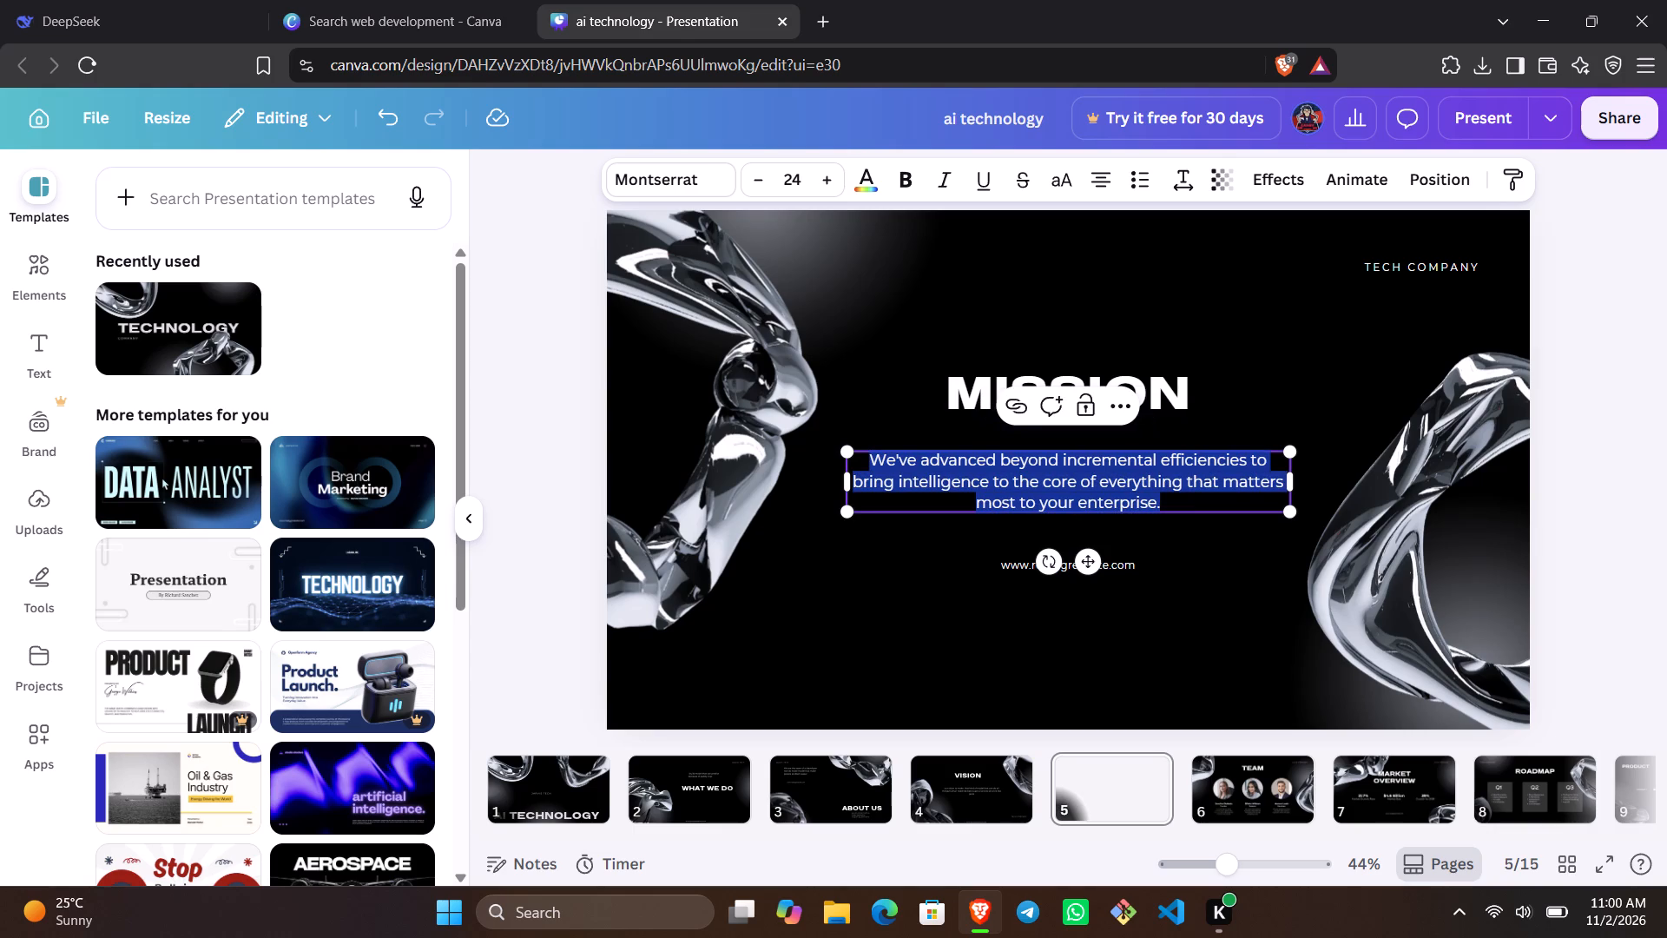
key("BackSpace")
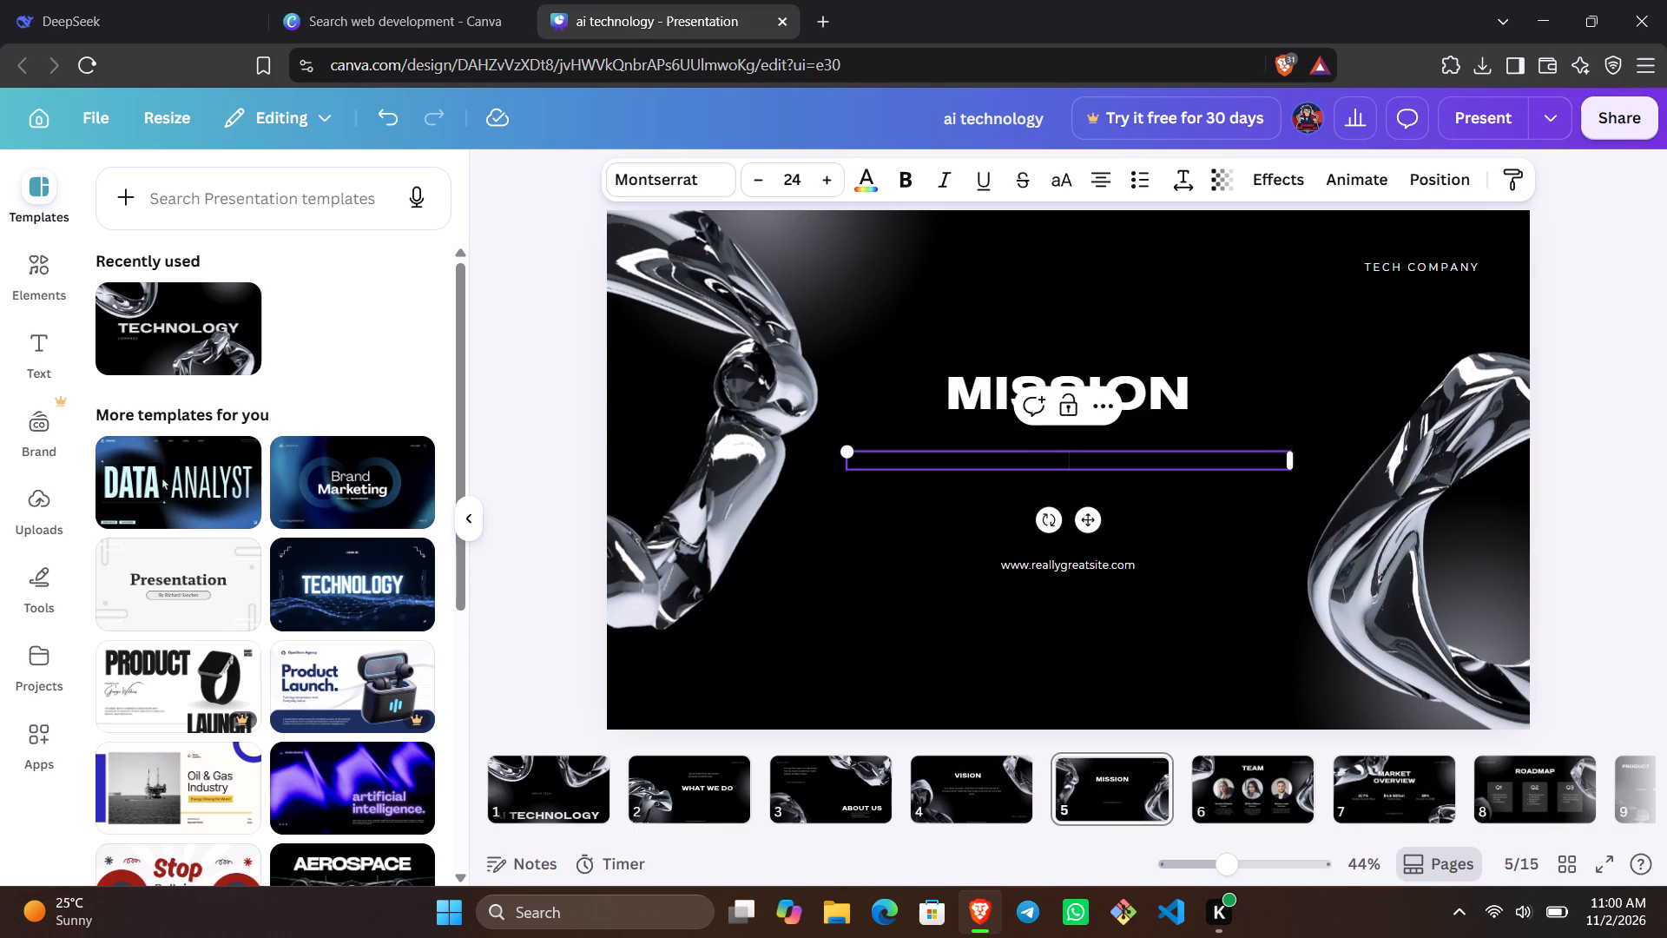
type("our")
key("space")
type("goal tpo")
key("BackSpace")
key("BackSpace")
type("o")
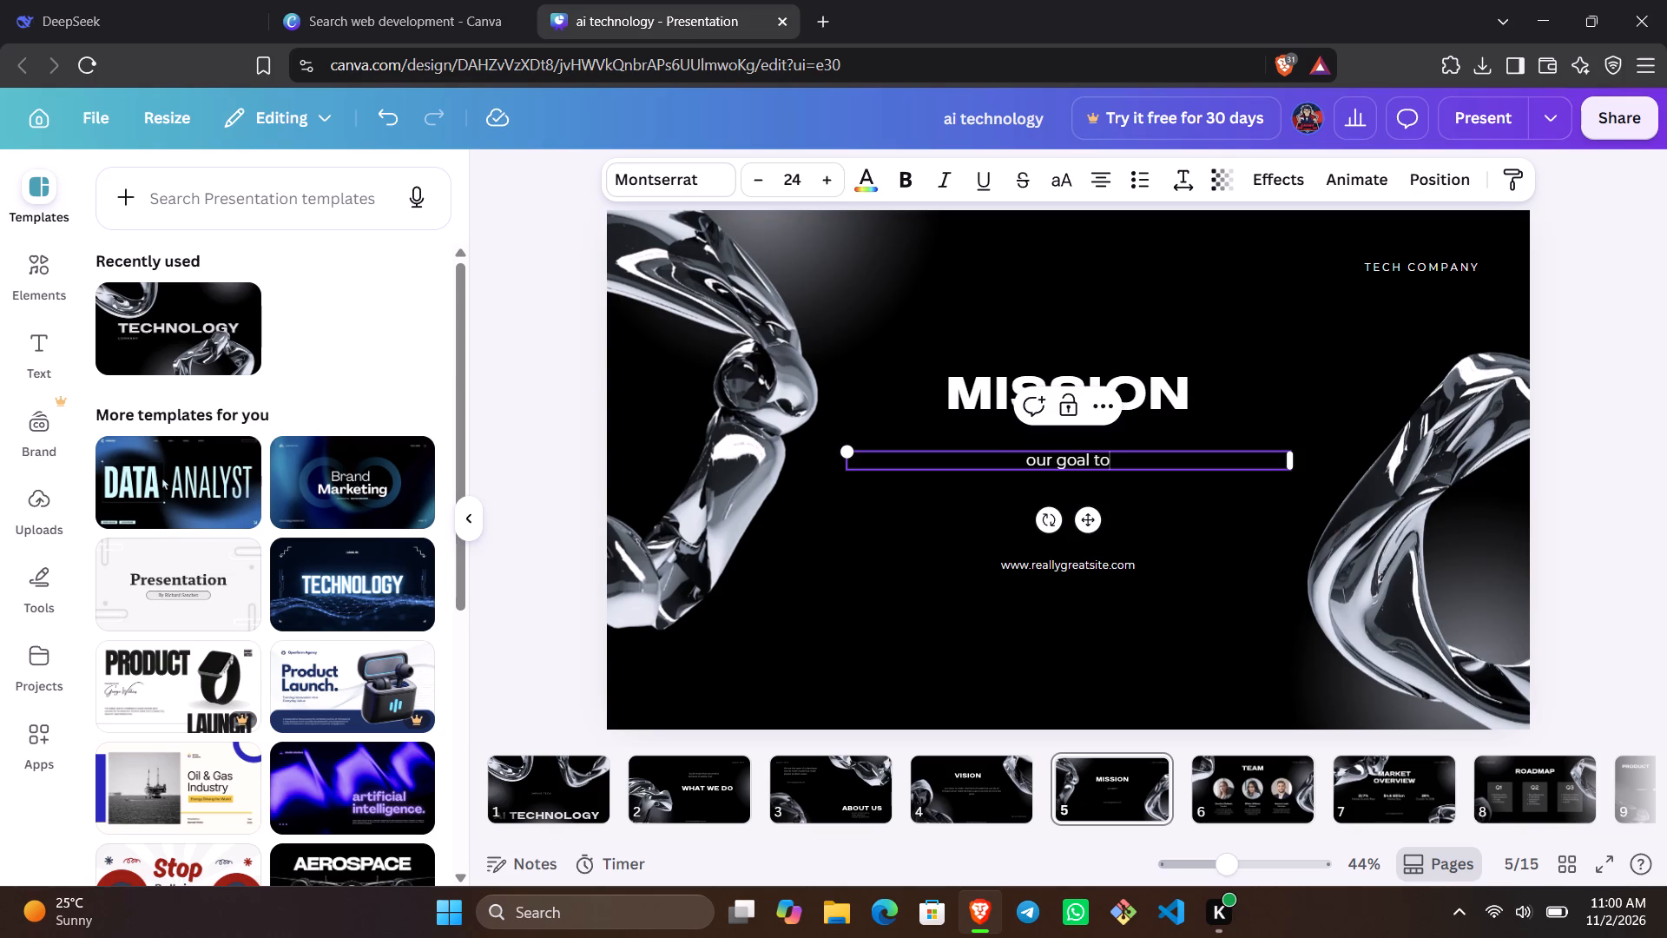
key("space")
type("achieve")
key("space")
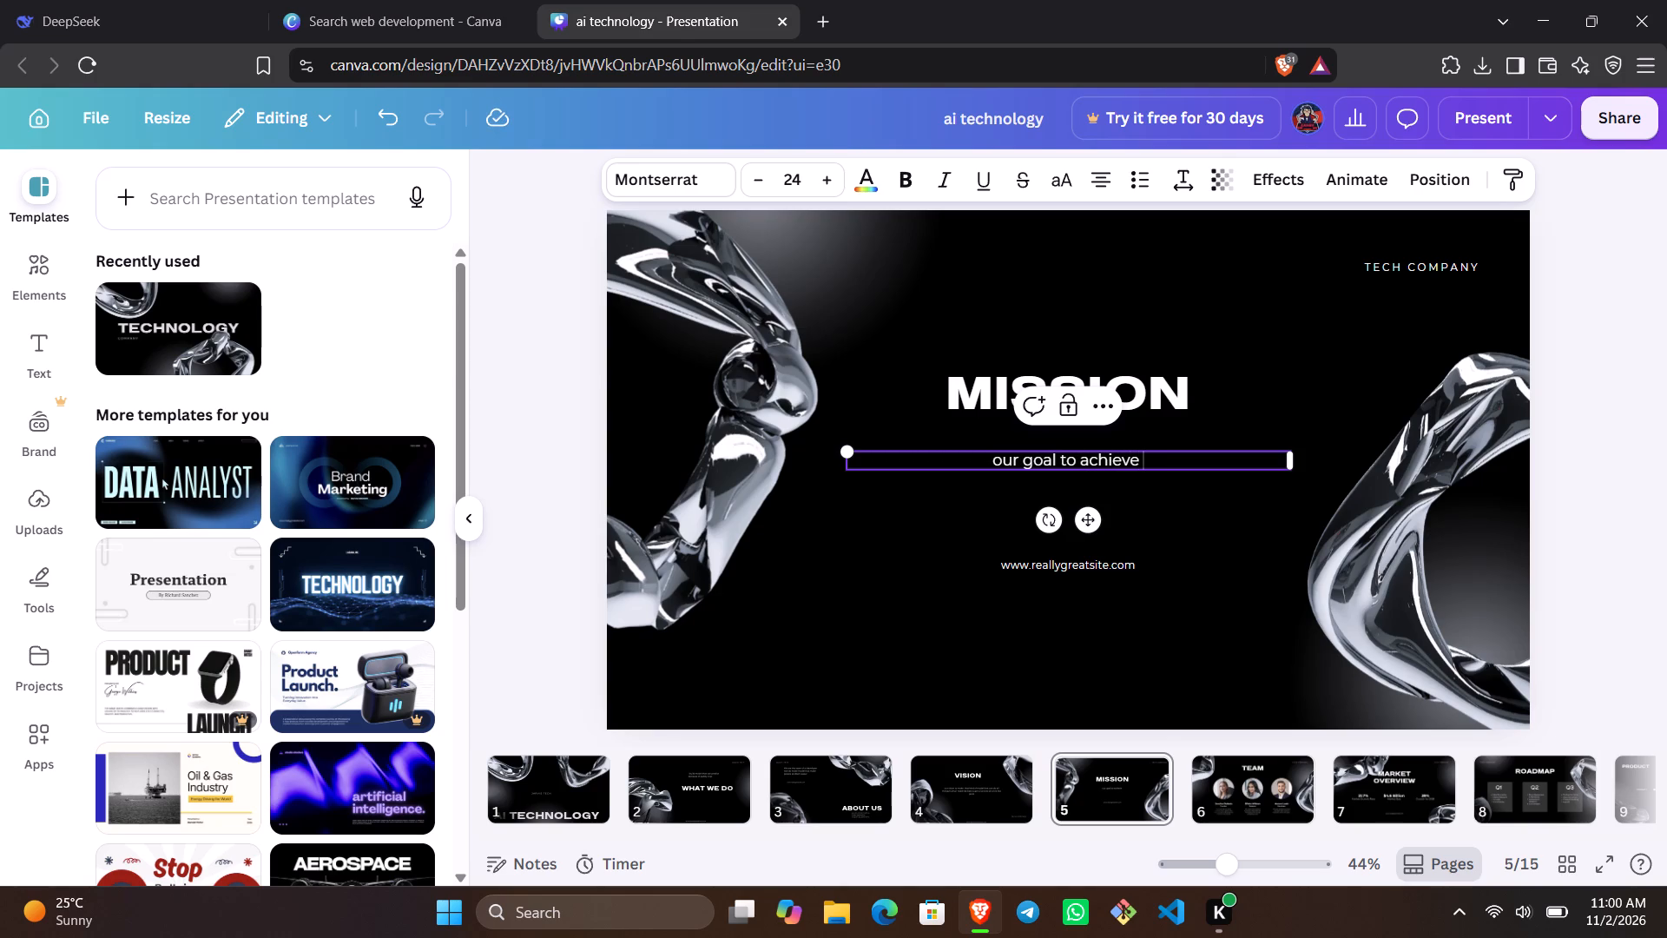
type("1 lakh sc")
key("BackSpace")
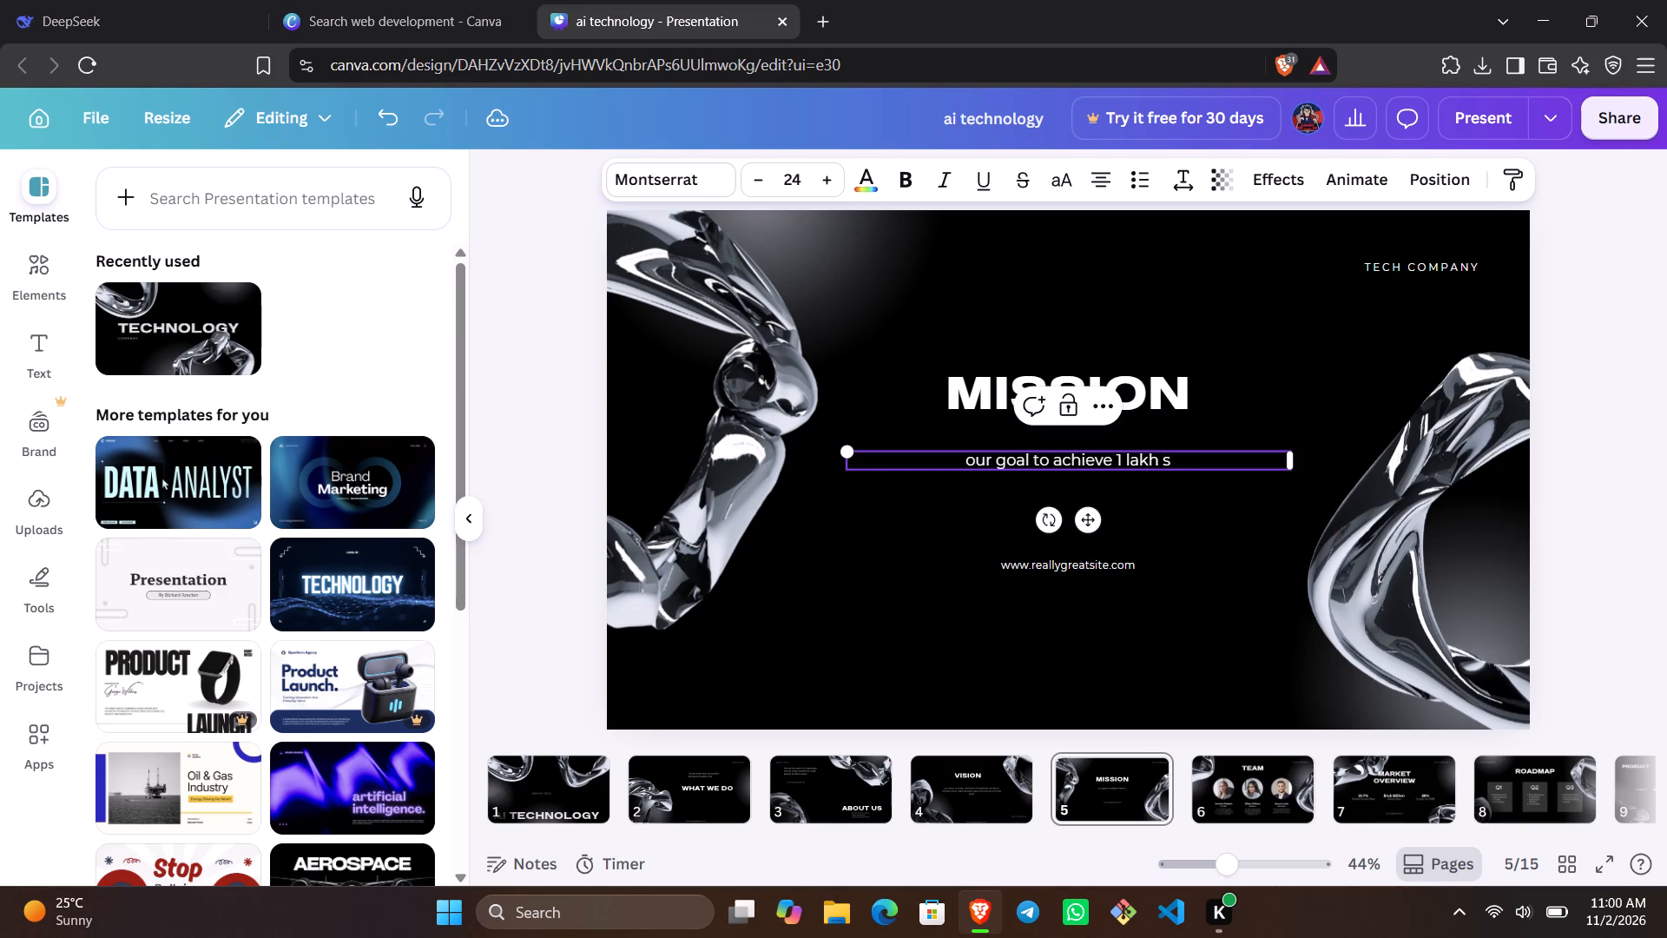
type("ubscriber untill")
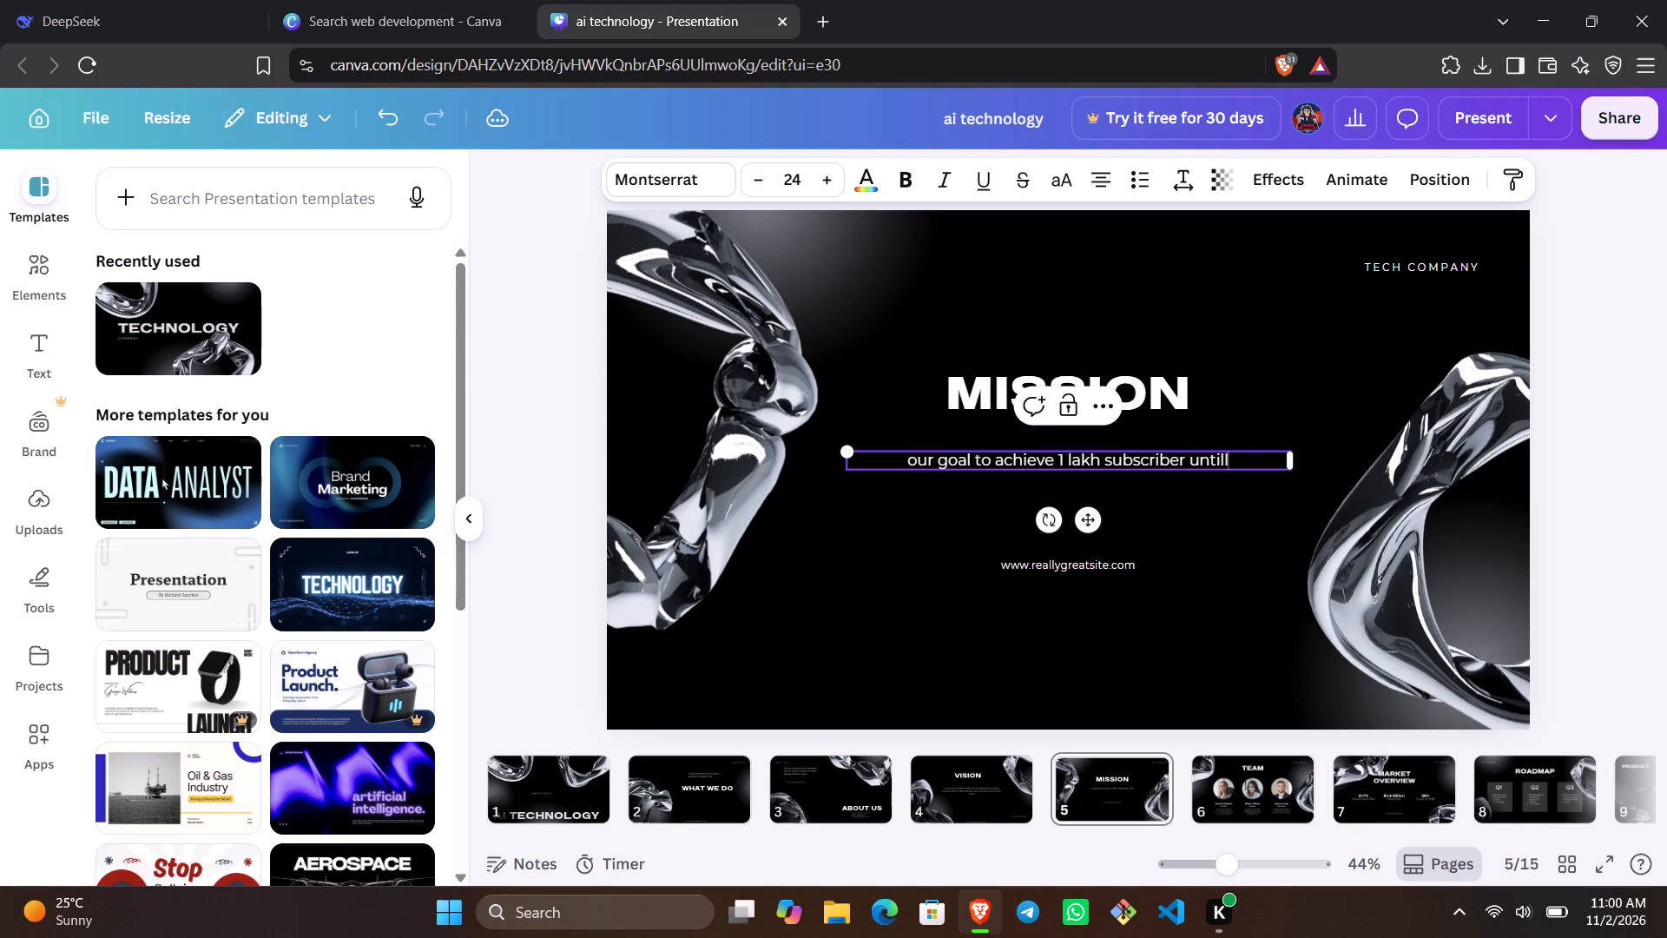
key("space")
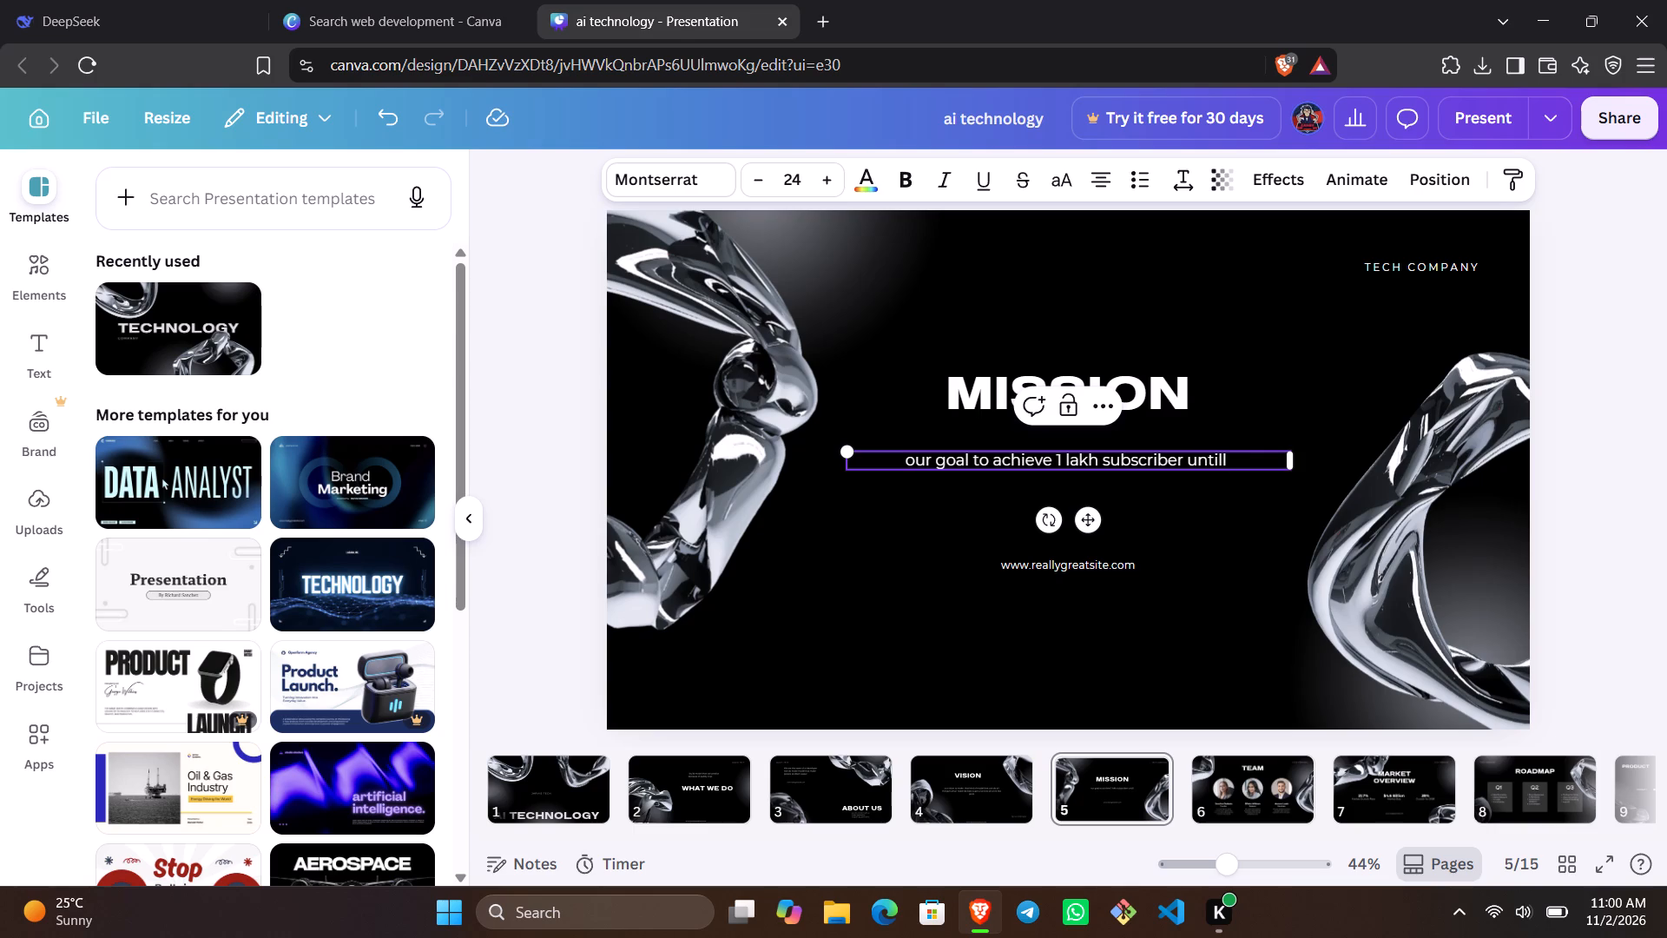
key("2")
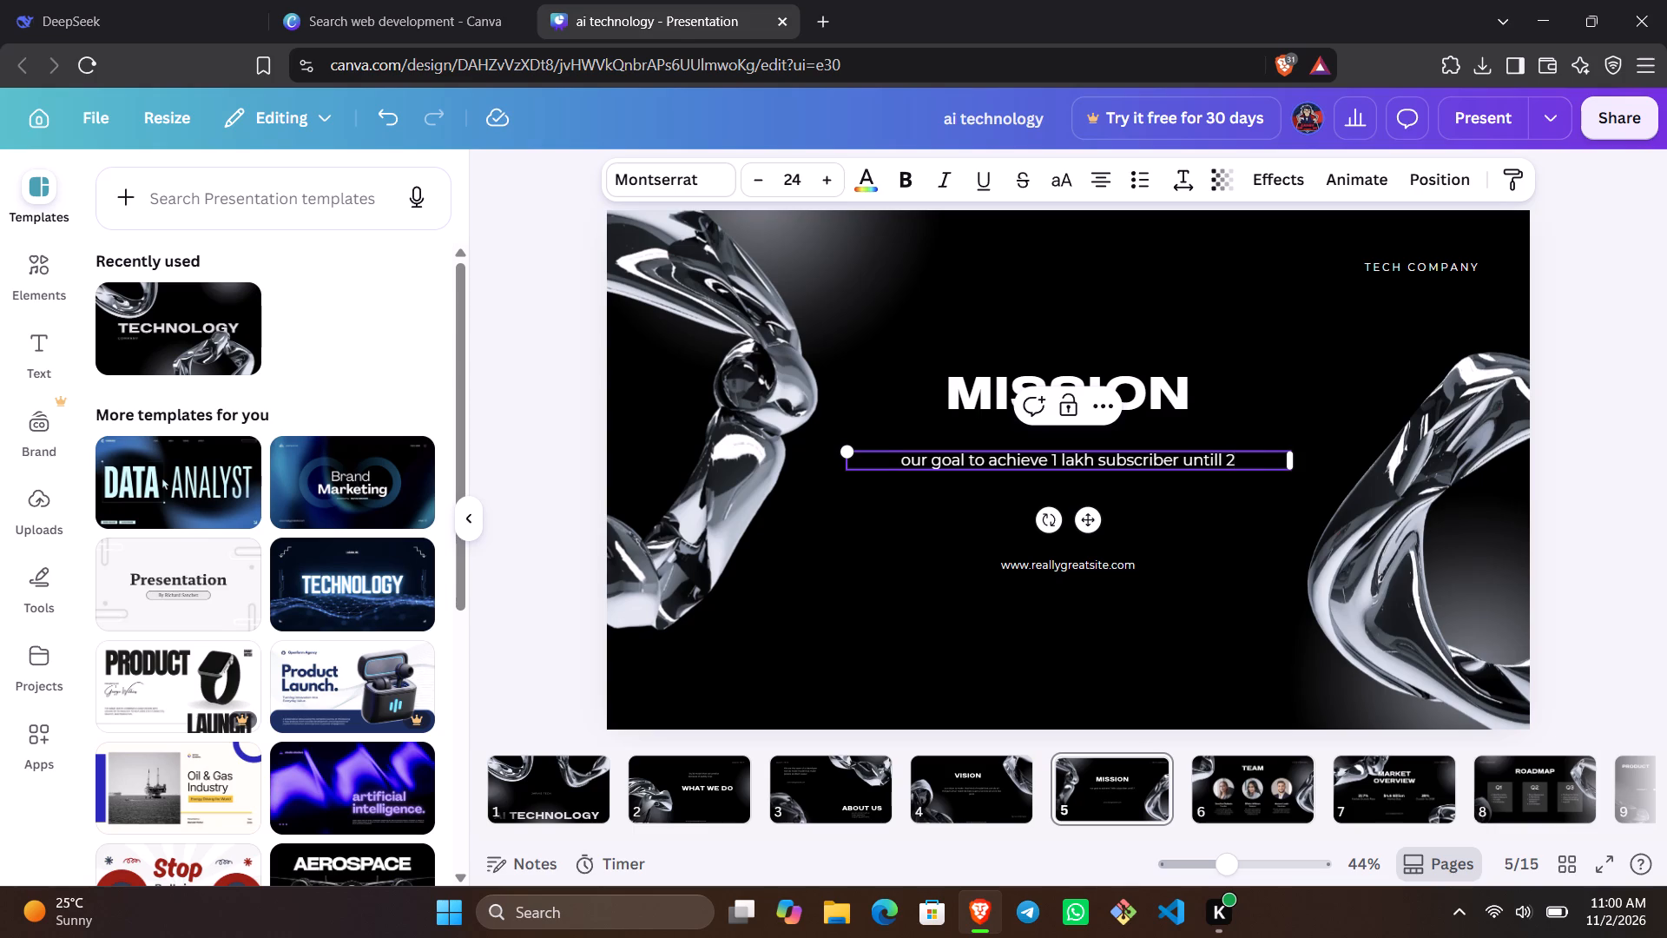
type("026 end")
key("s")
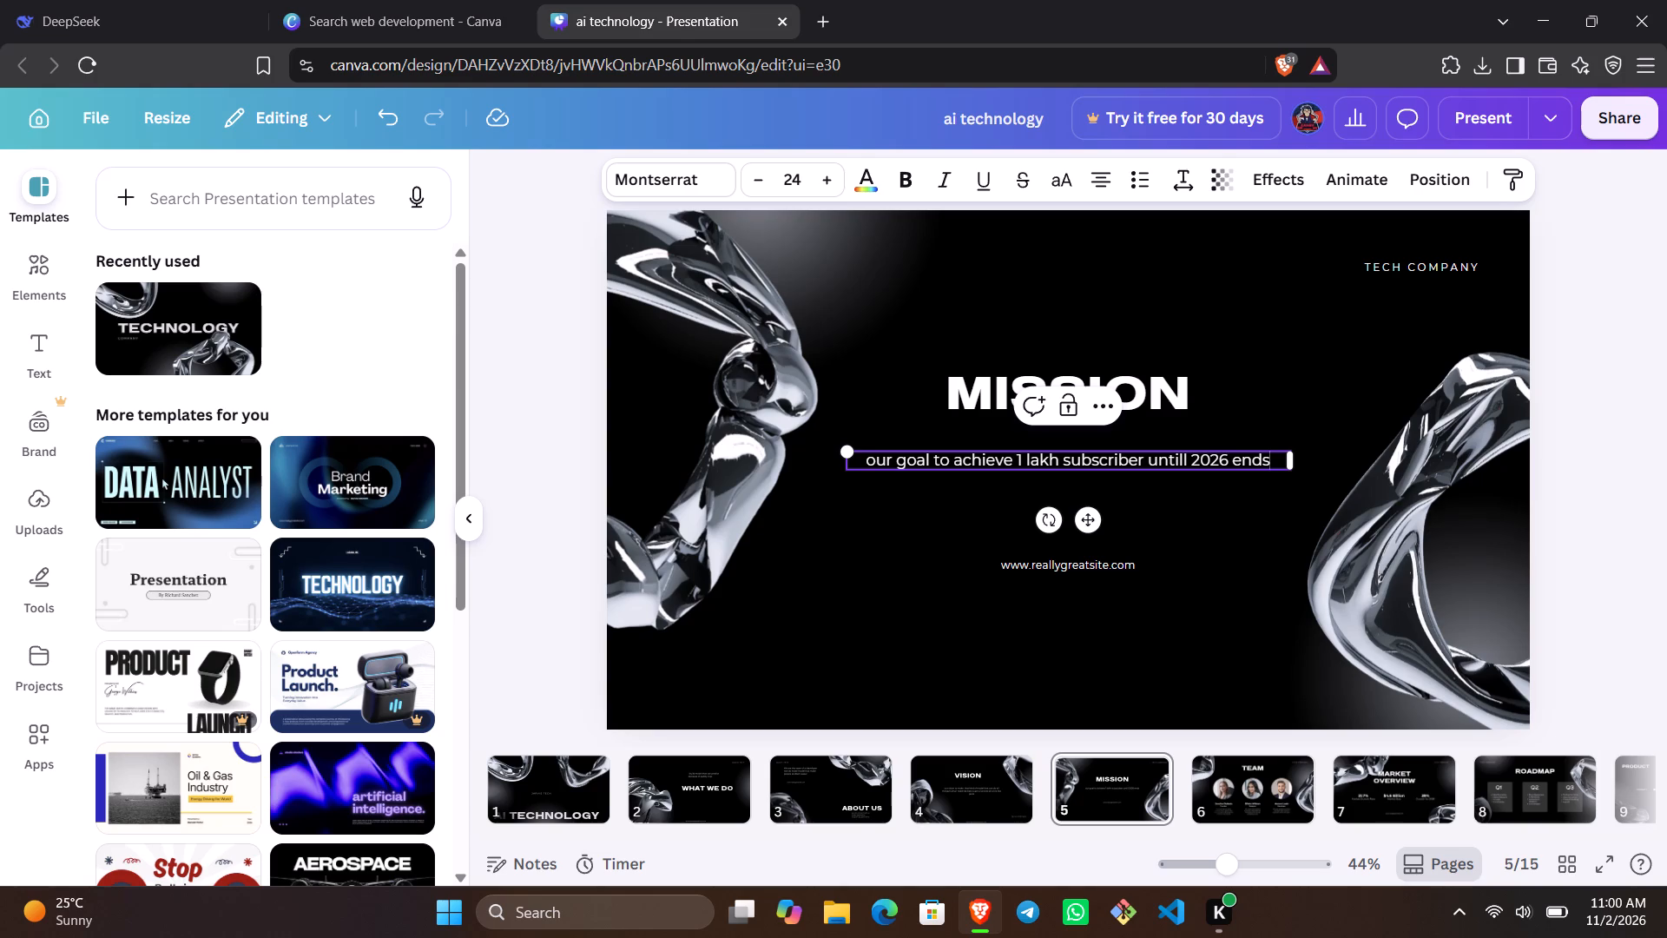
Add a second line to the MISSION description reading "and make our model more accurate and precise".
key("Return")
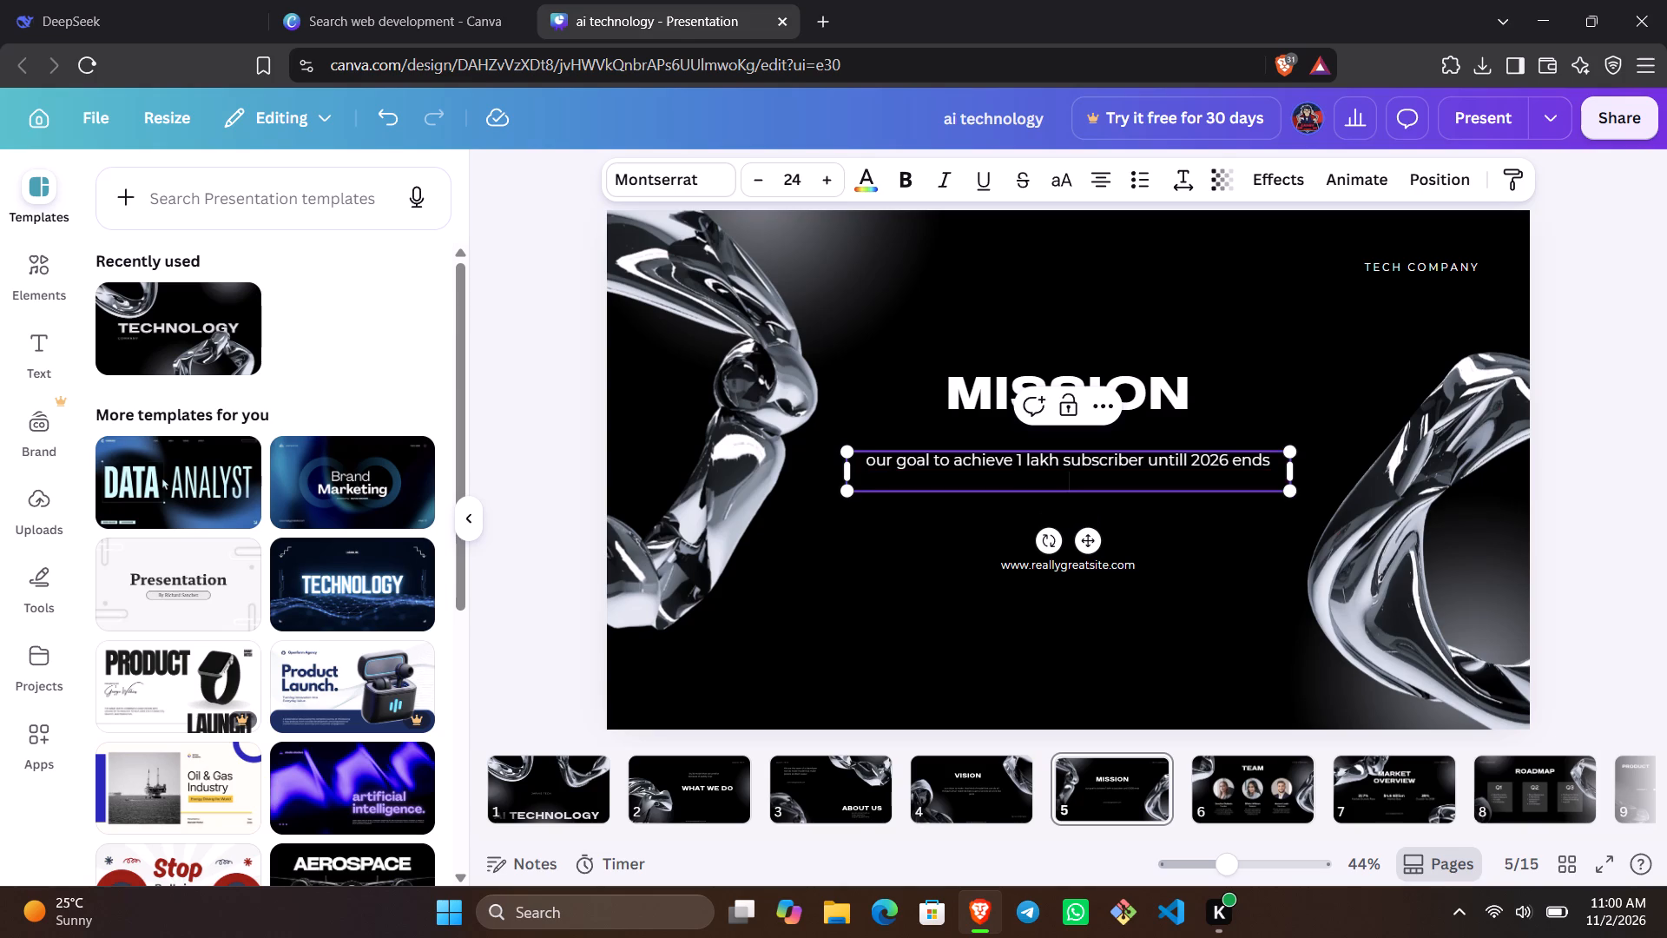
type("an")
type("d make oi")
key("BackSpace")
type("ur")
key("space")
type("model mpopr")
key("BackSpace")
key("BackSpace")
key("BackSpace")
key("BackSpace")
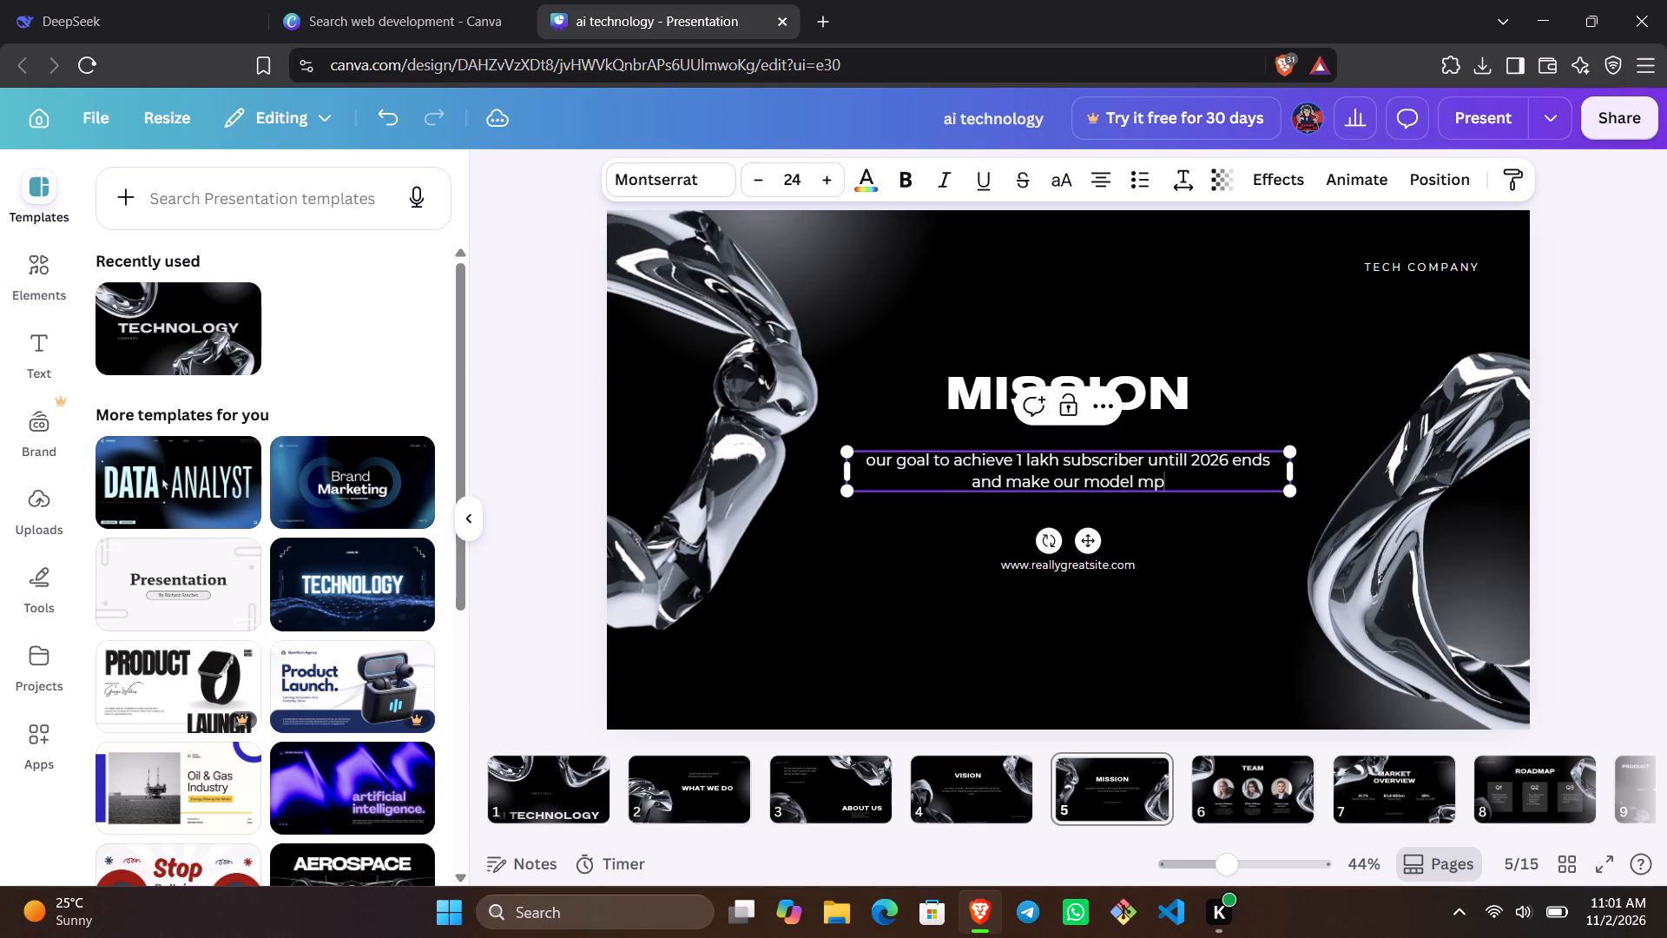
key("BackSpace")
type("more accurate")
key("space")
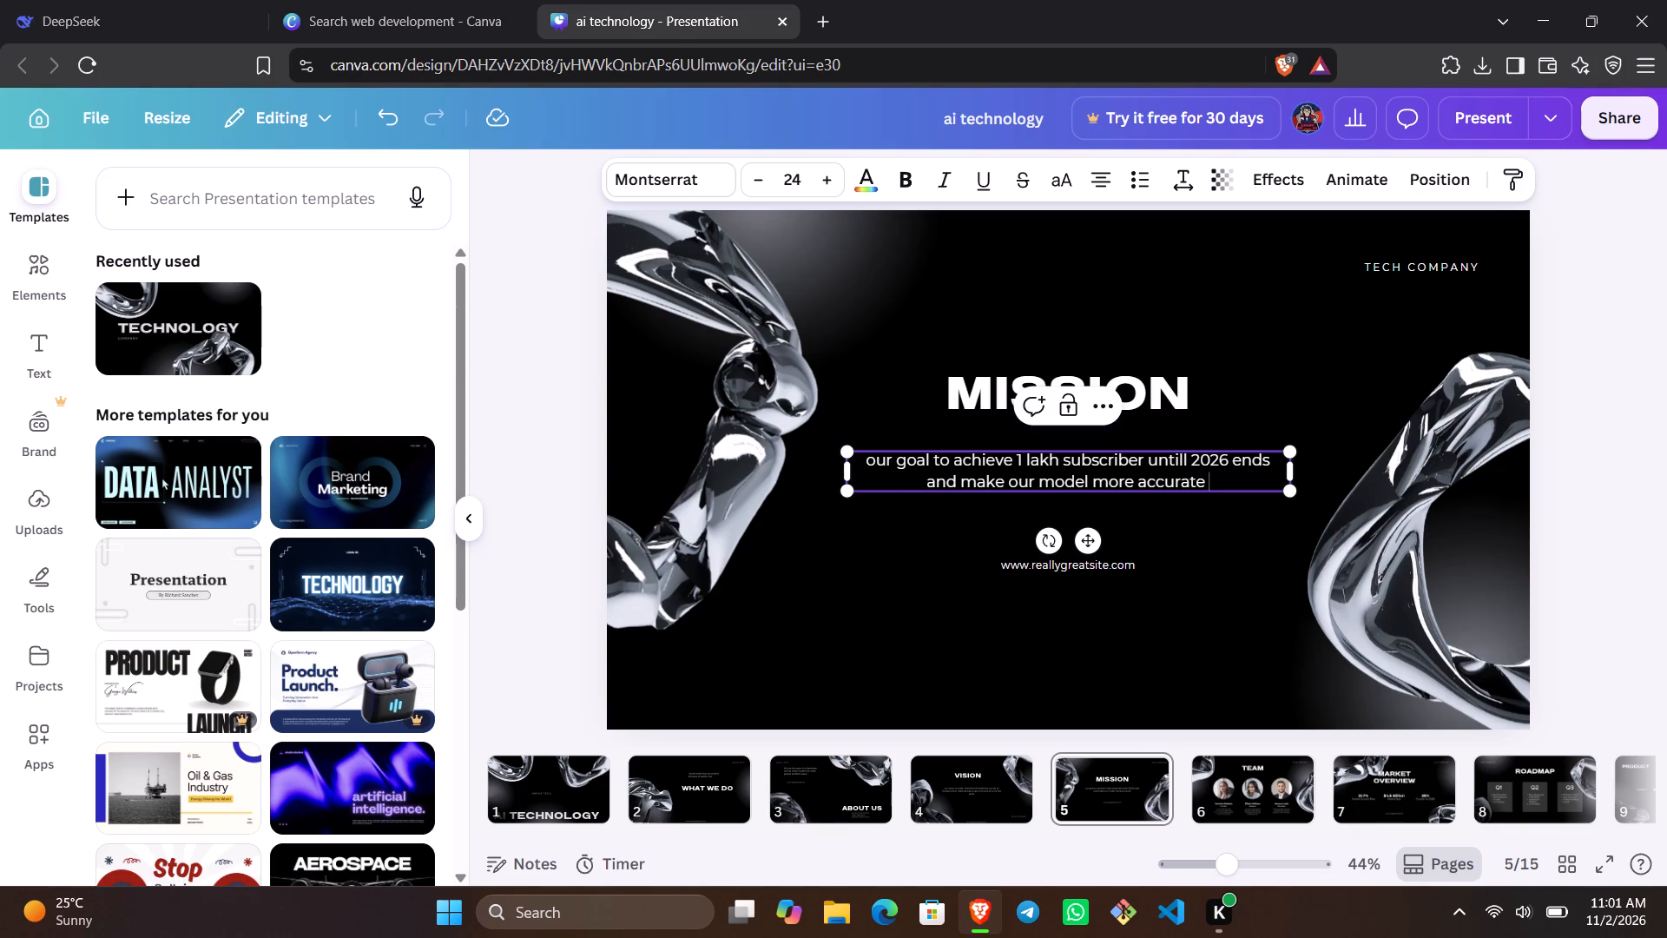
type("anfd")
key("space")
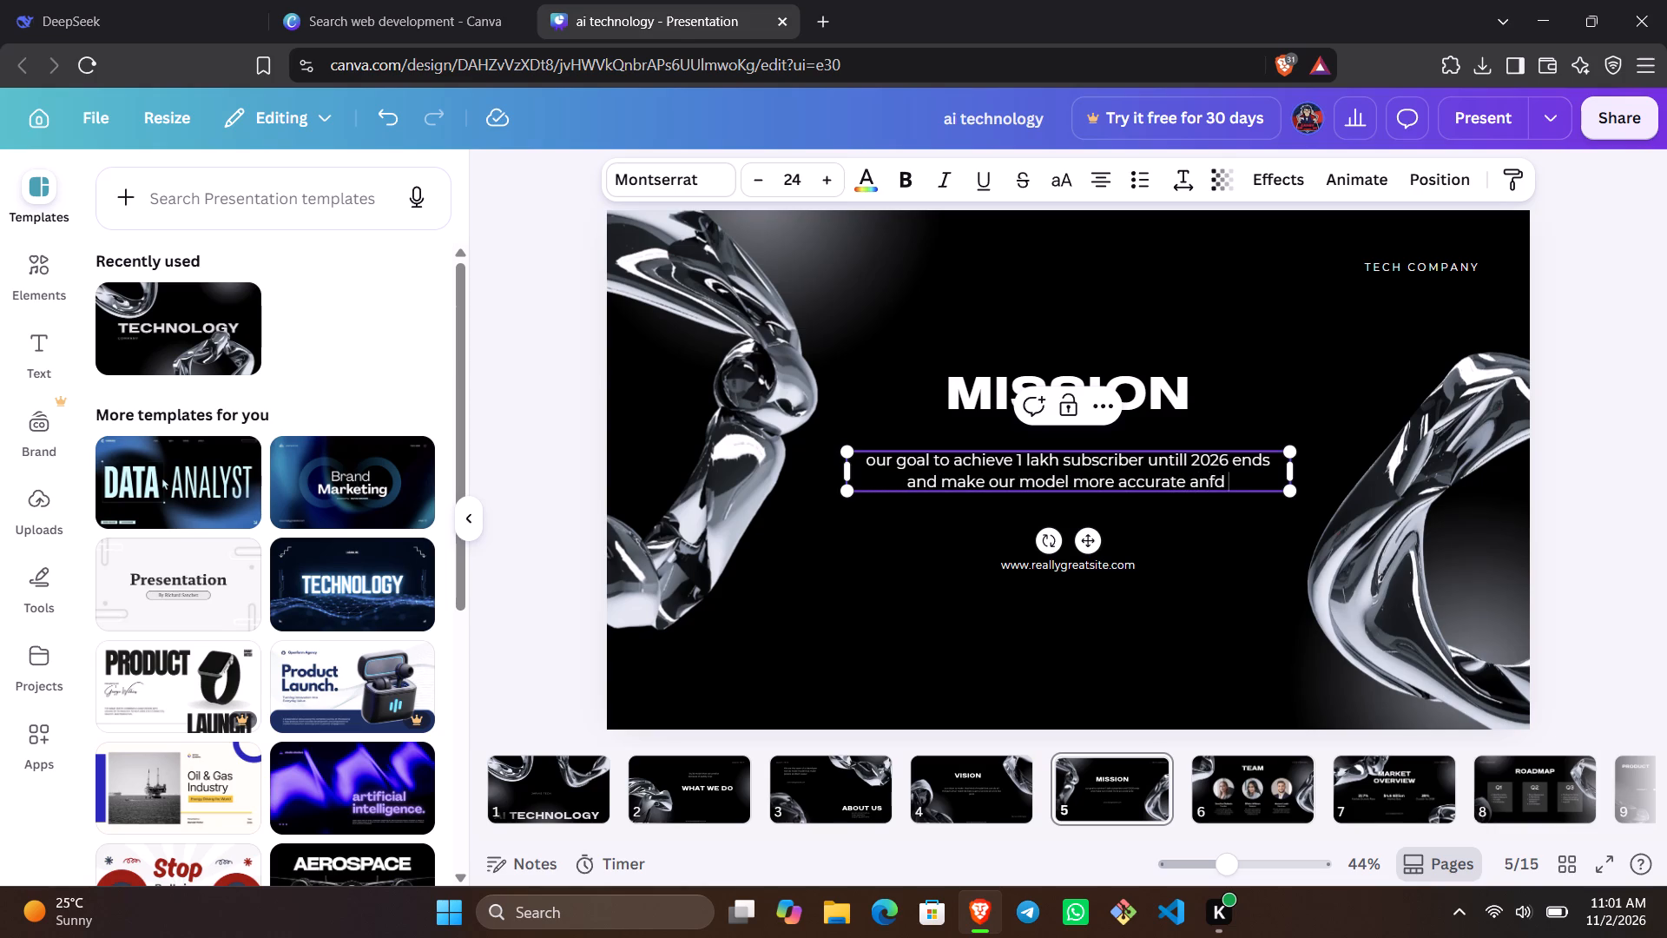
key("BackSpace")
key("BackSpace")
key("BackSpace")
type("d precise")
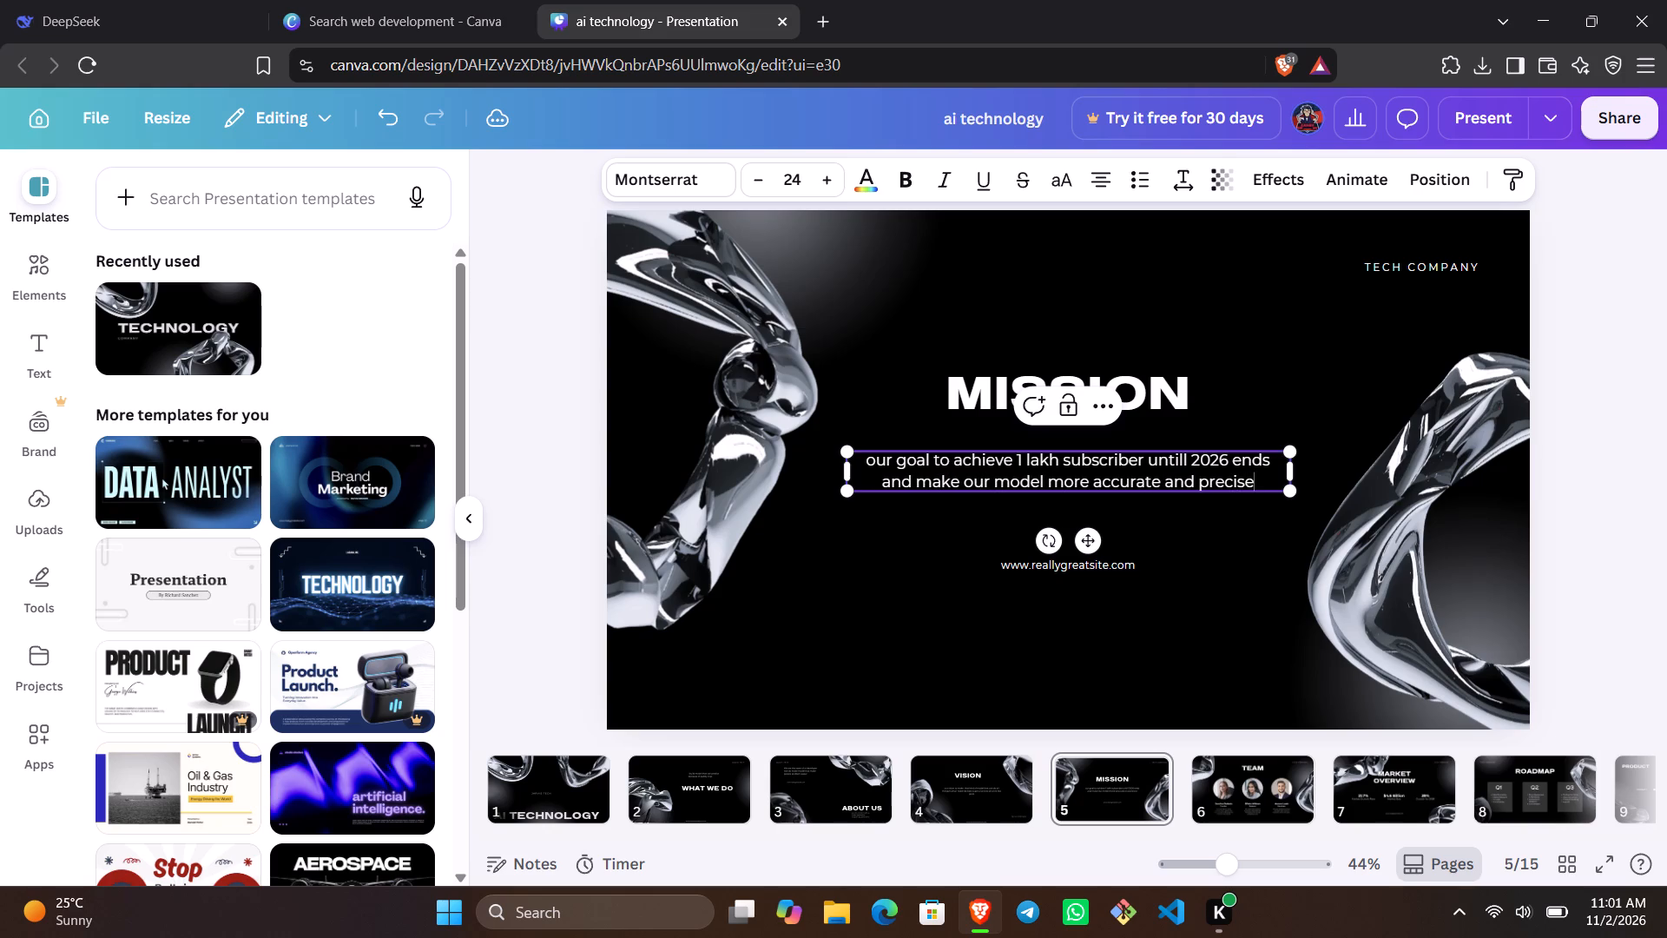
left_click(1202, 614)
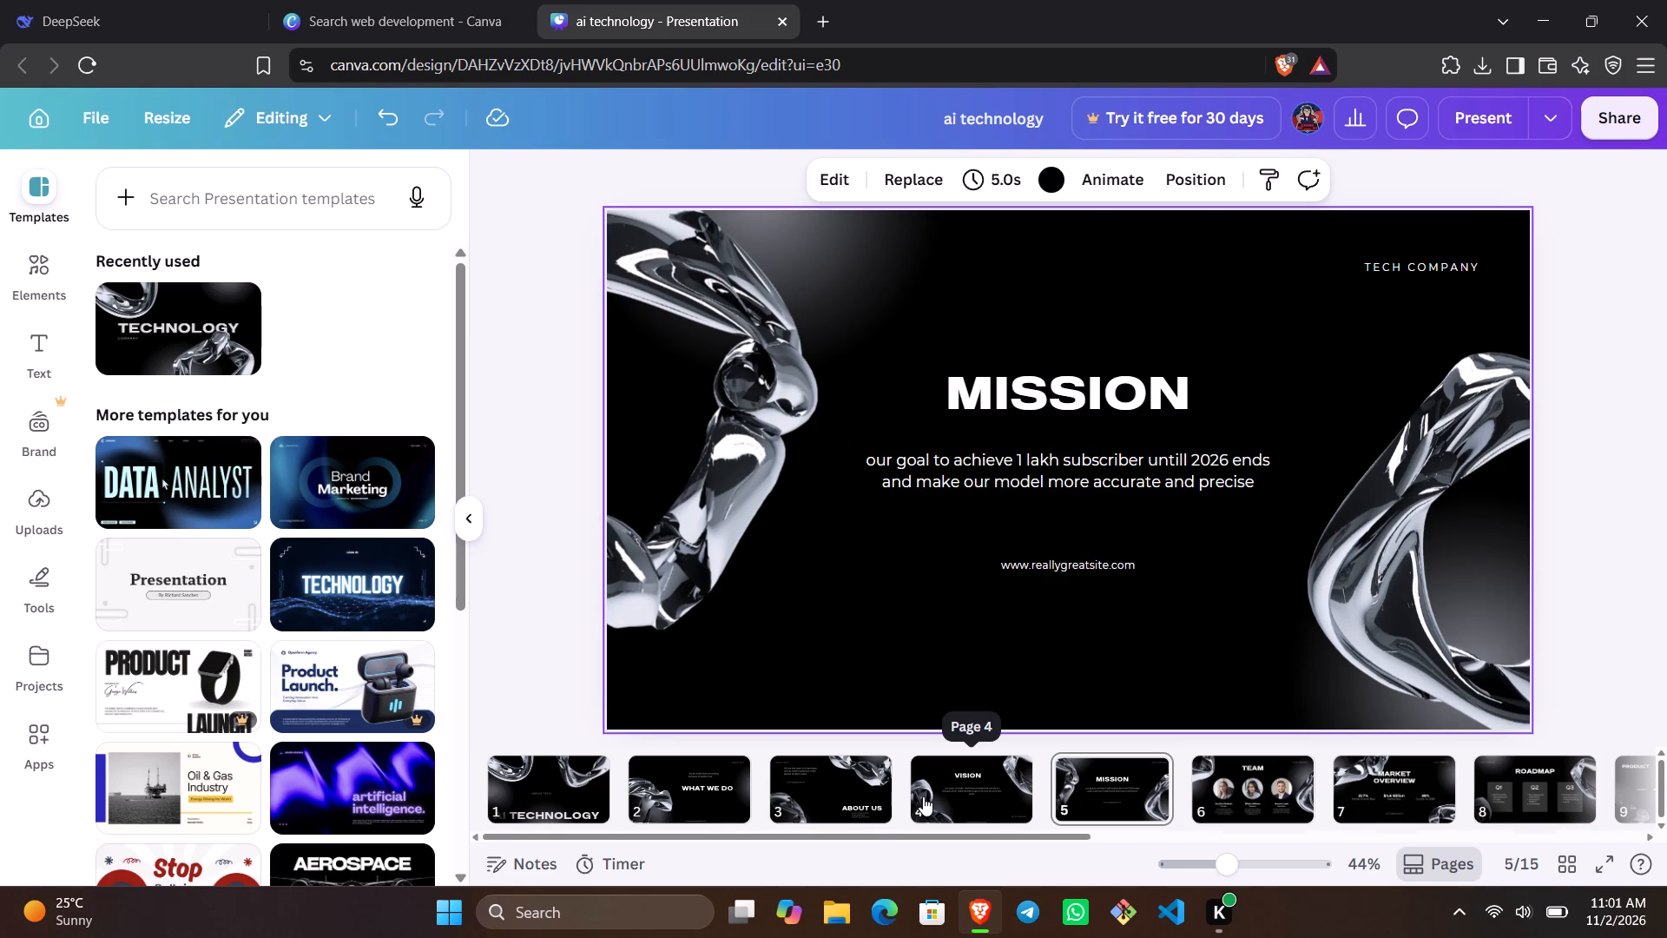
left_click(860, 794)
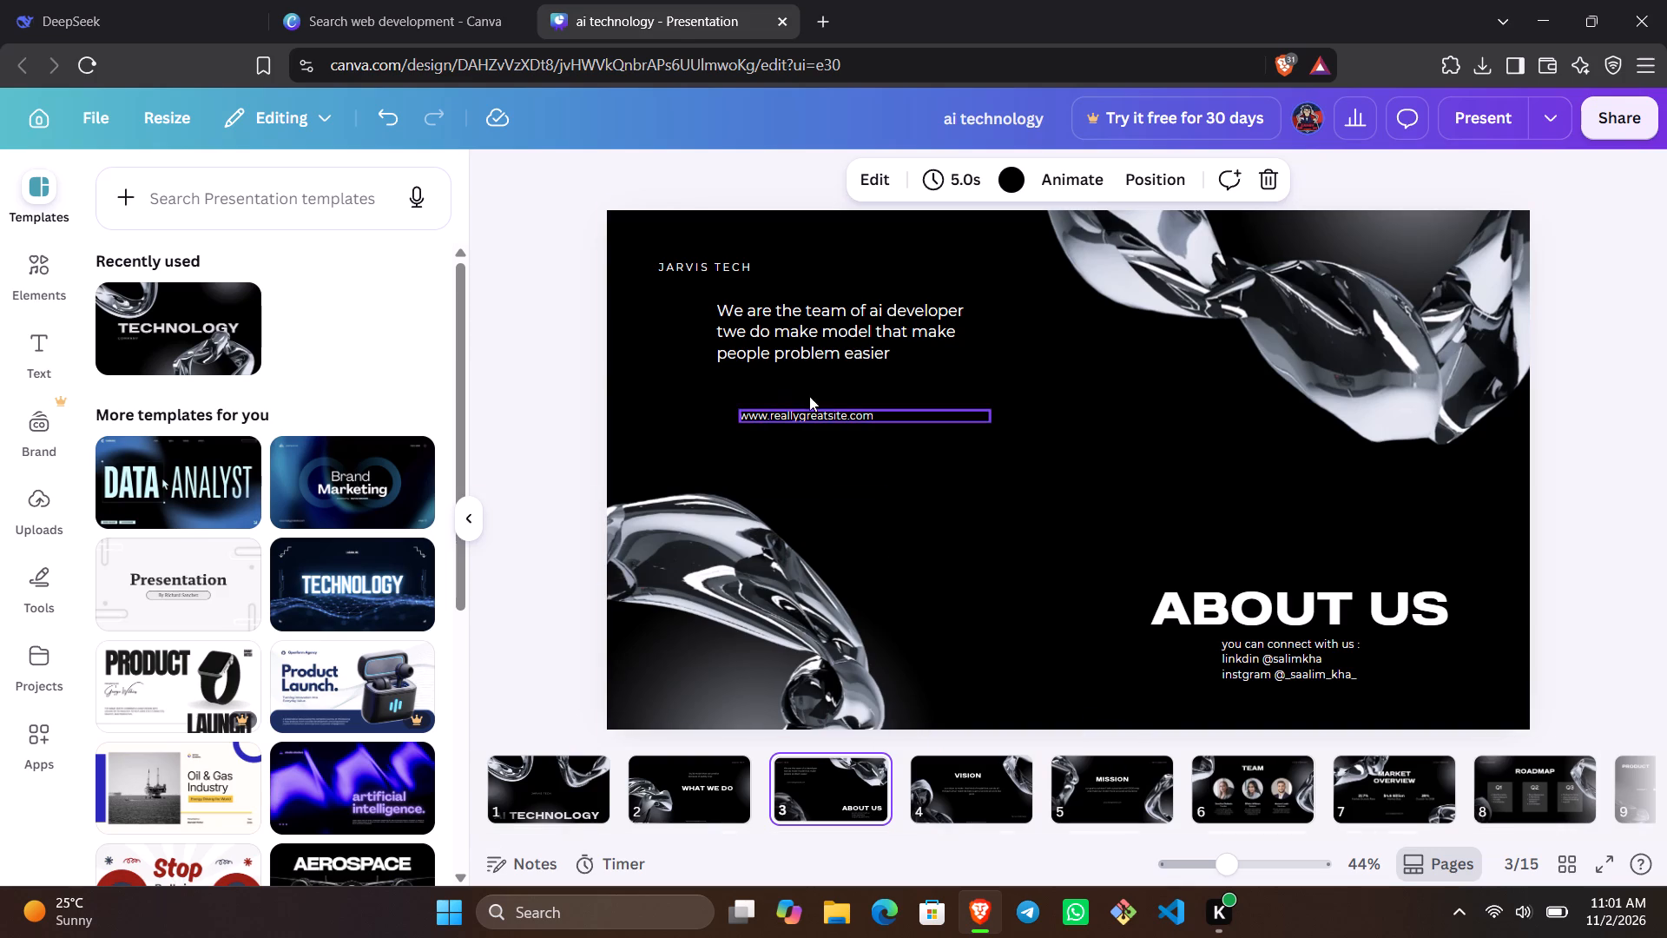
left_click(691, 791)
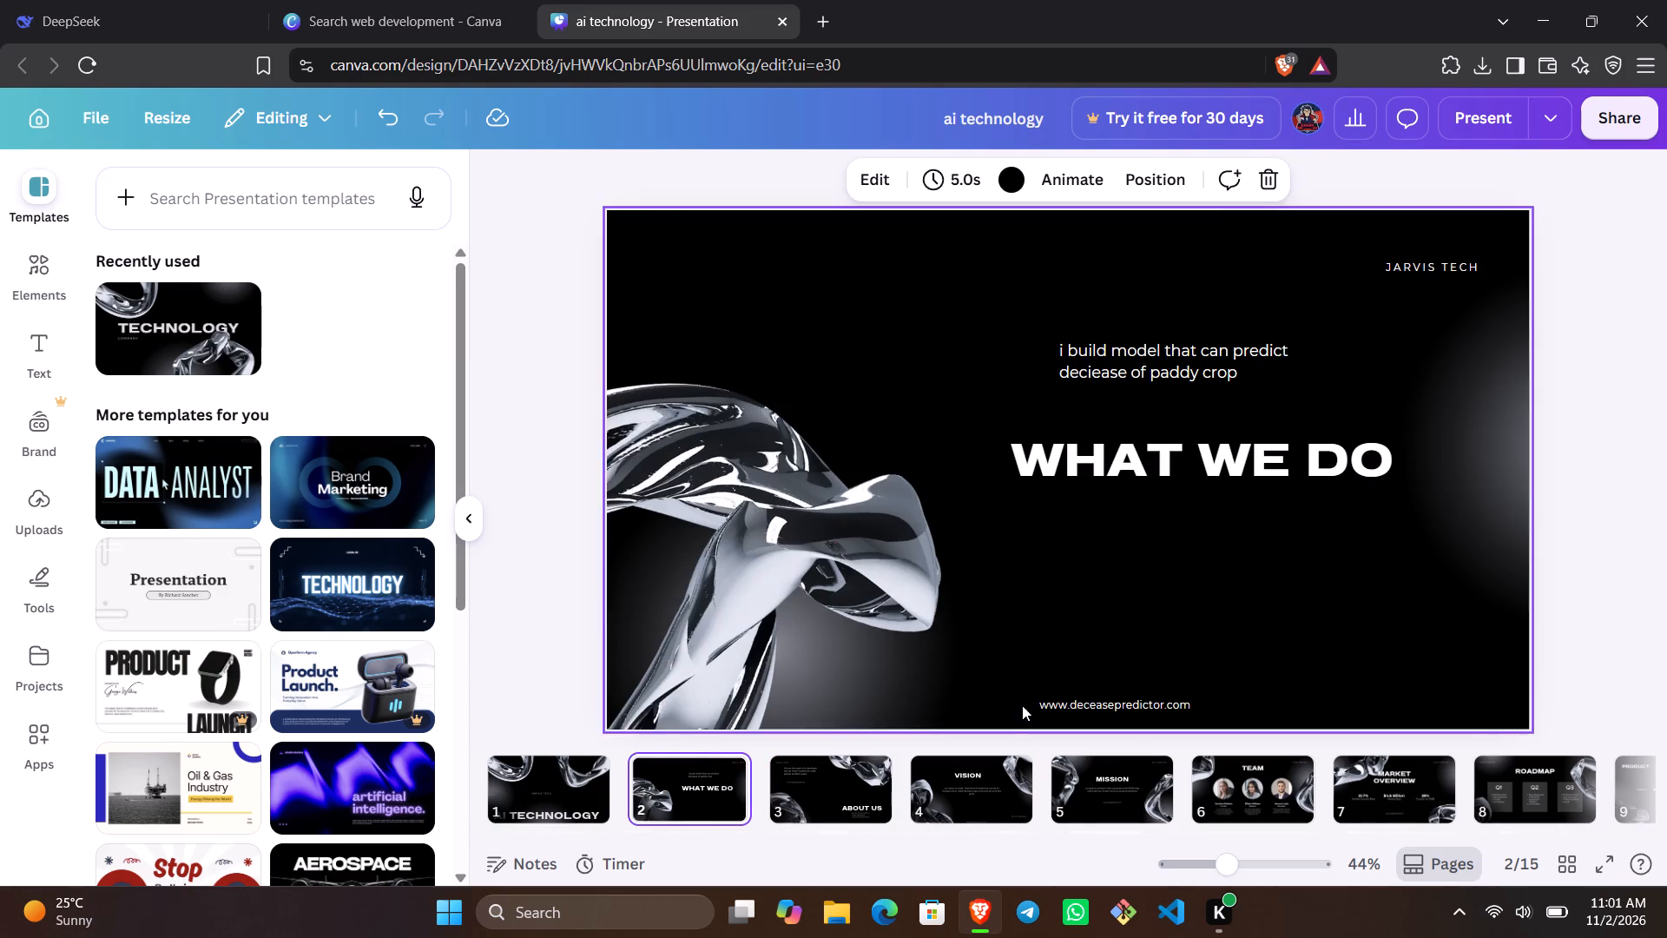
double_click(1093, 697)
triple_click(1100, 699)
triple_click(1103, 700)
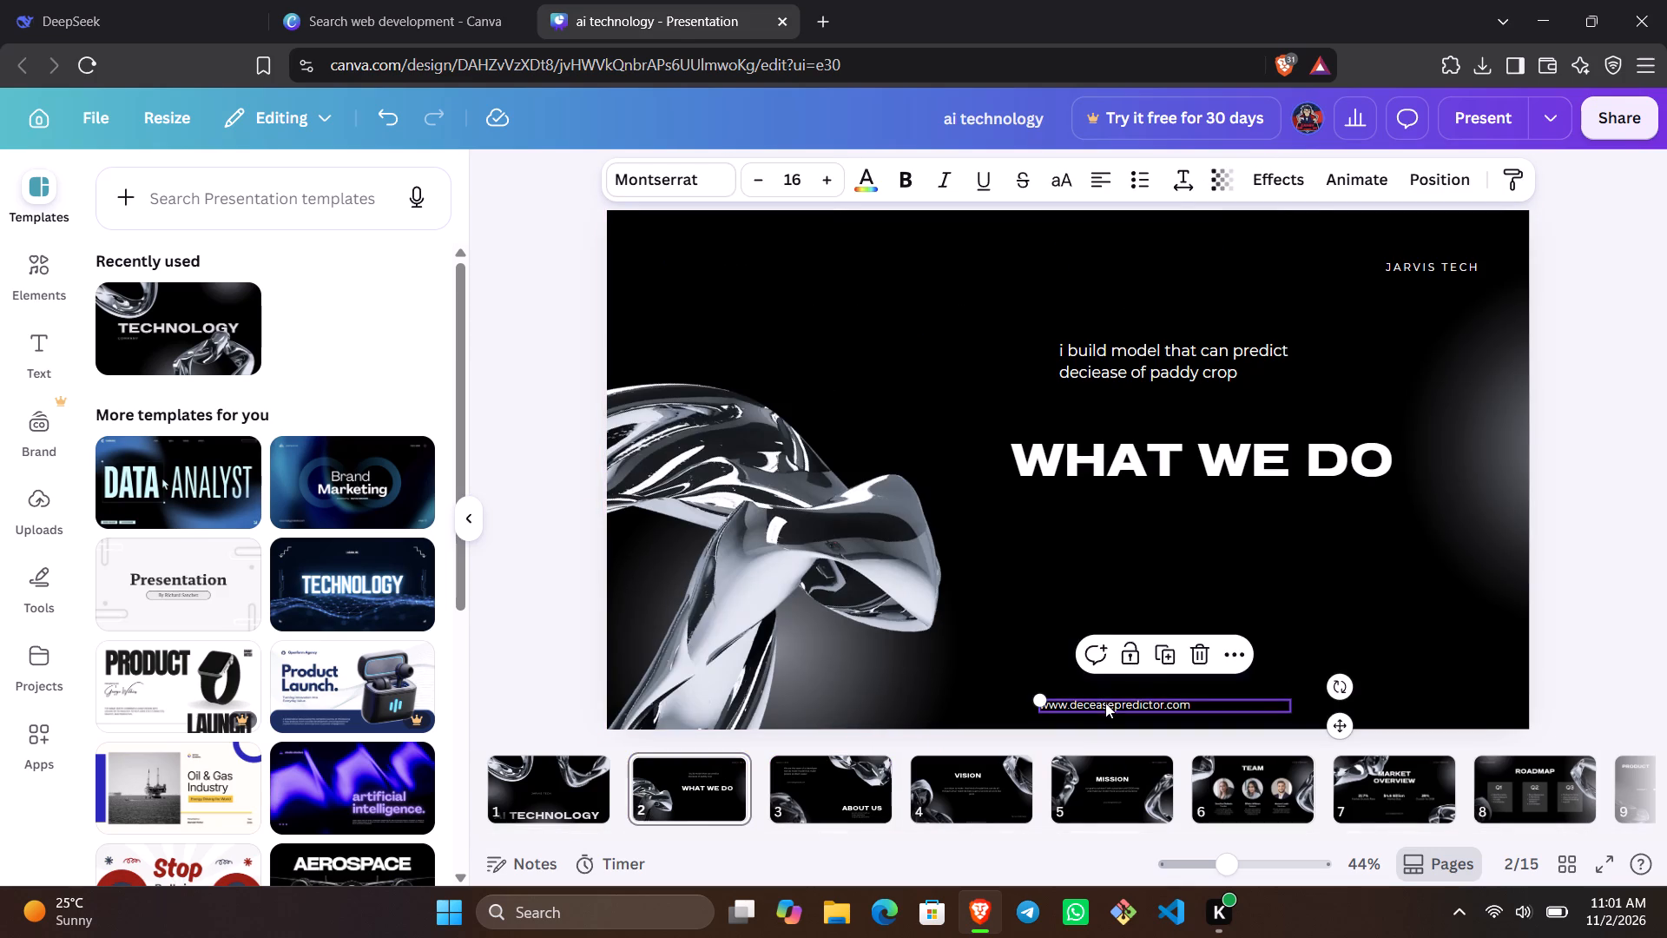
left_click(1107, 703)
key("ctrl+c")
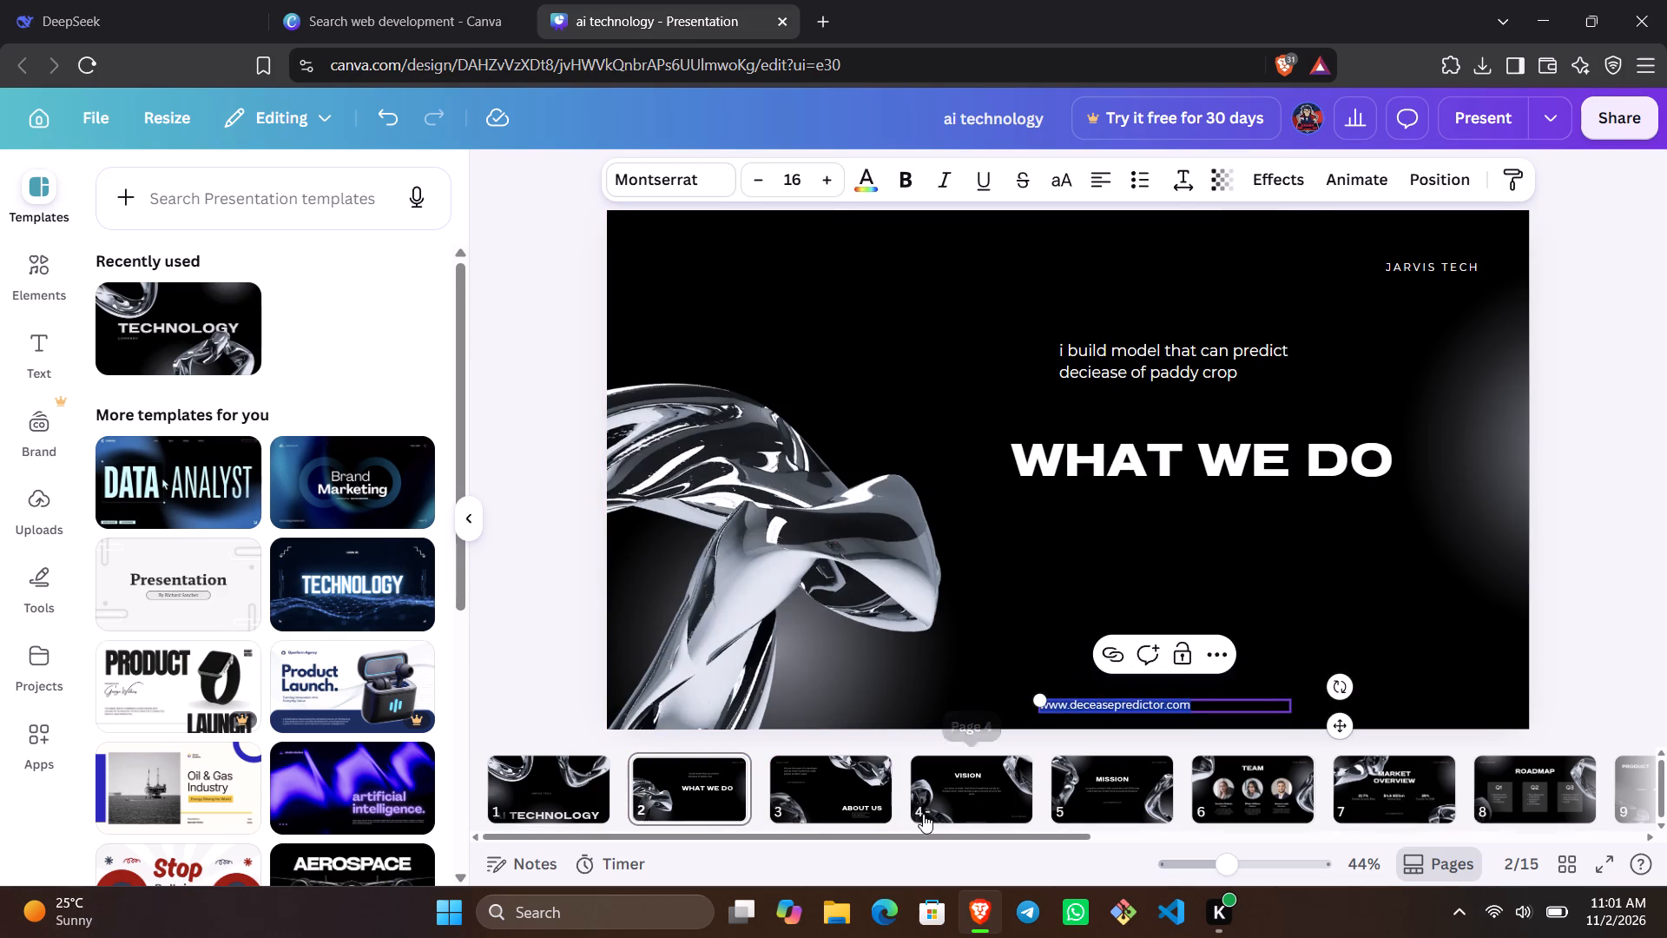
left_click(853, 798)
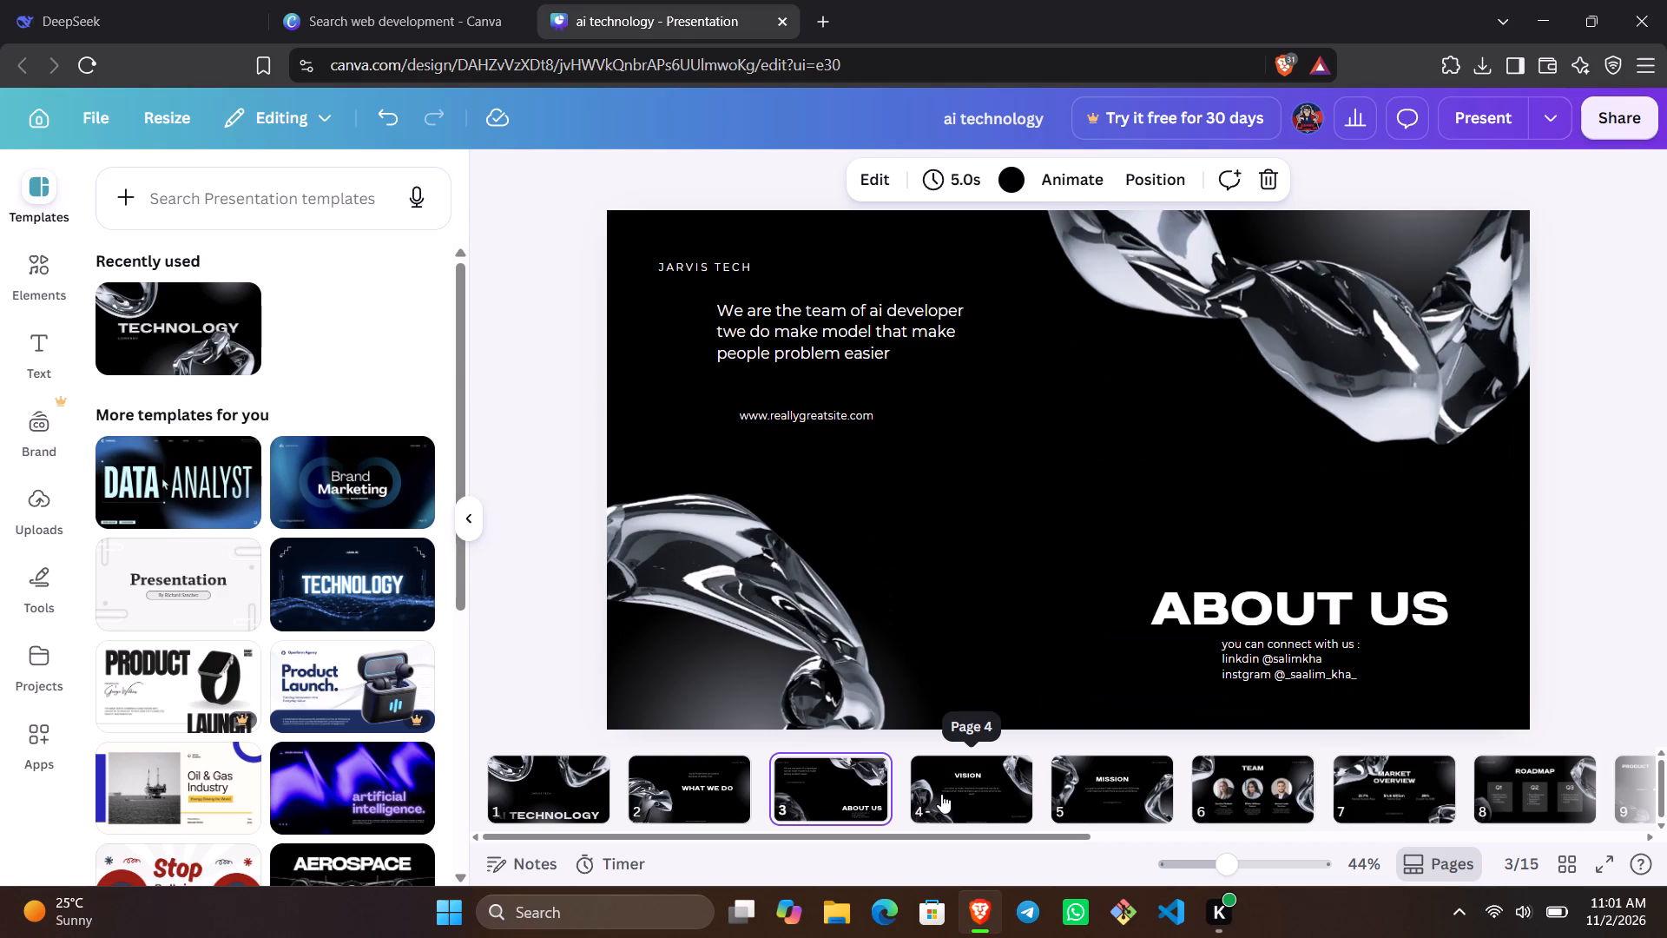
left_click(941, 794)
left_click(847, 794)
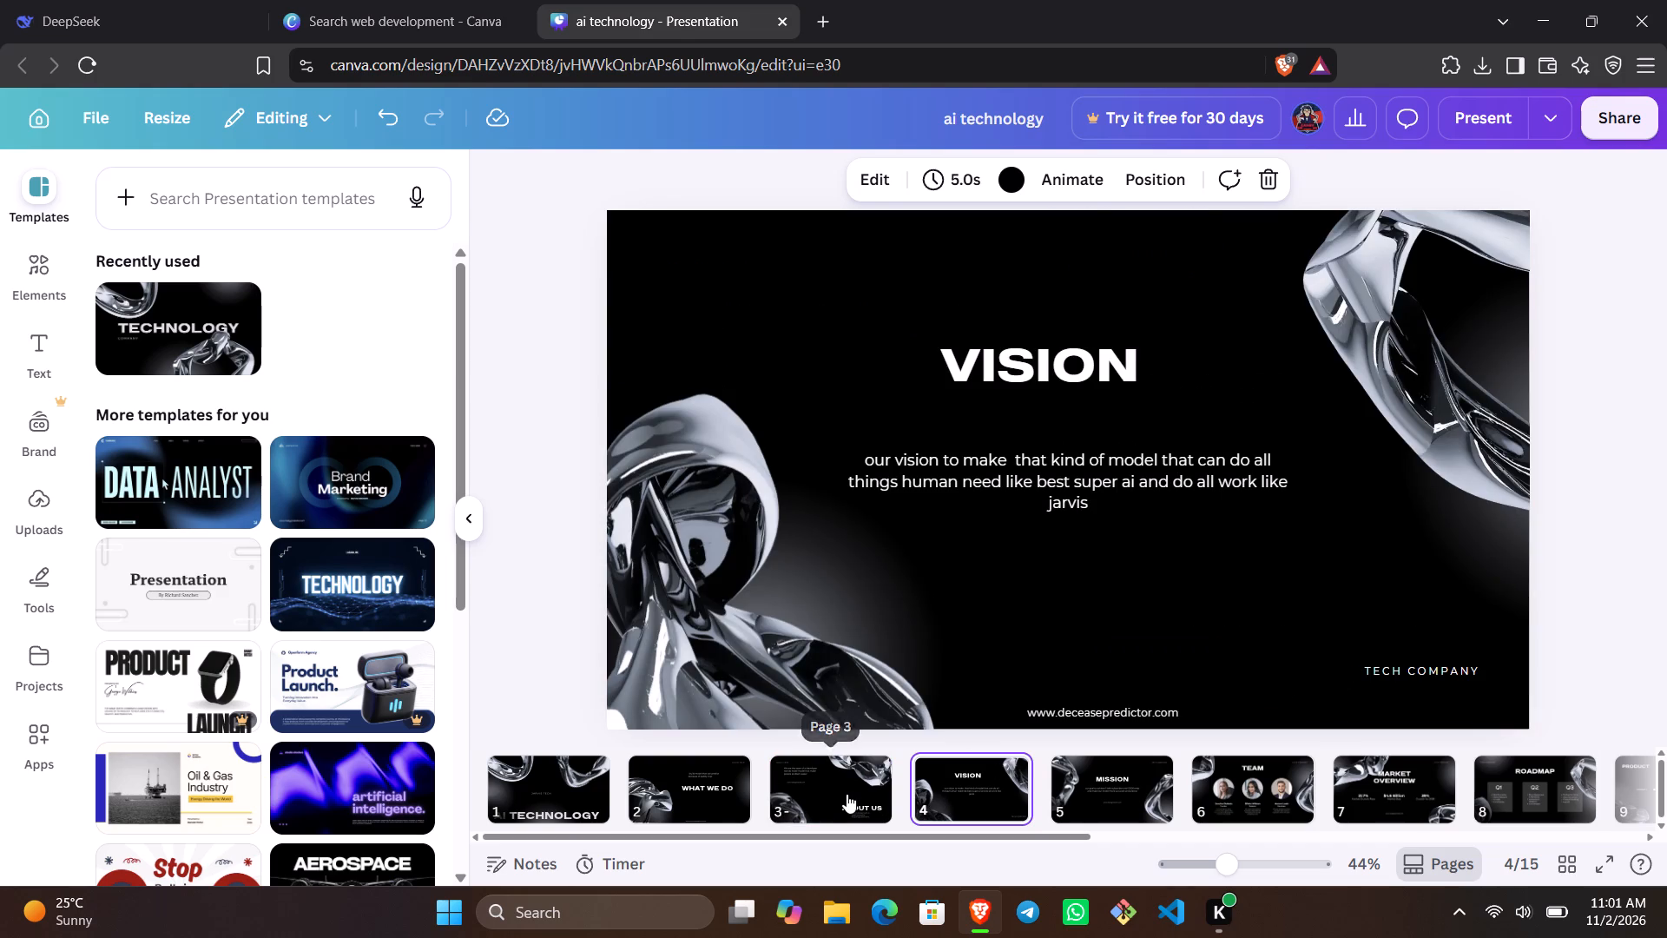
triple_click(801, 414)
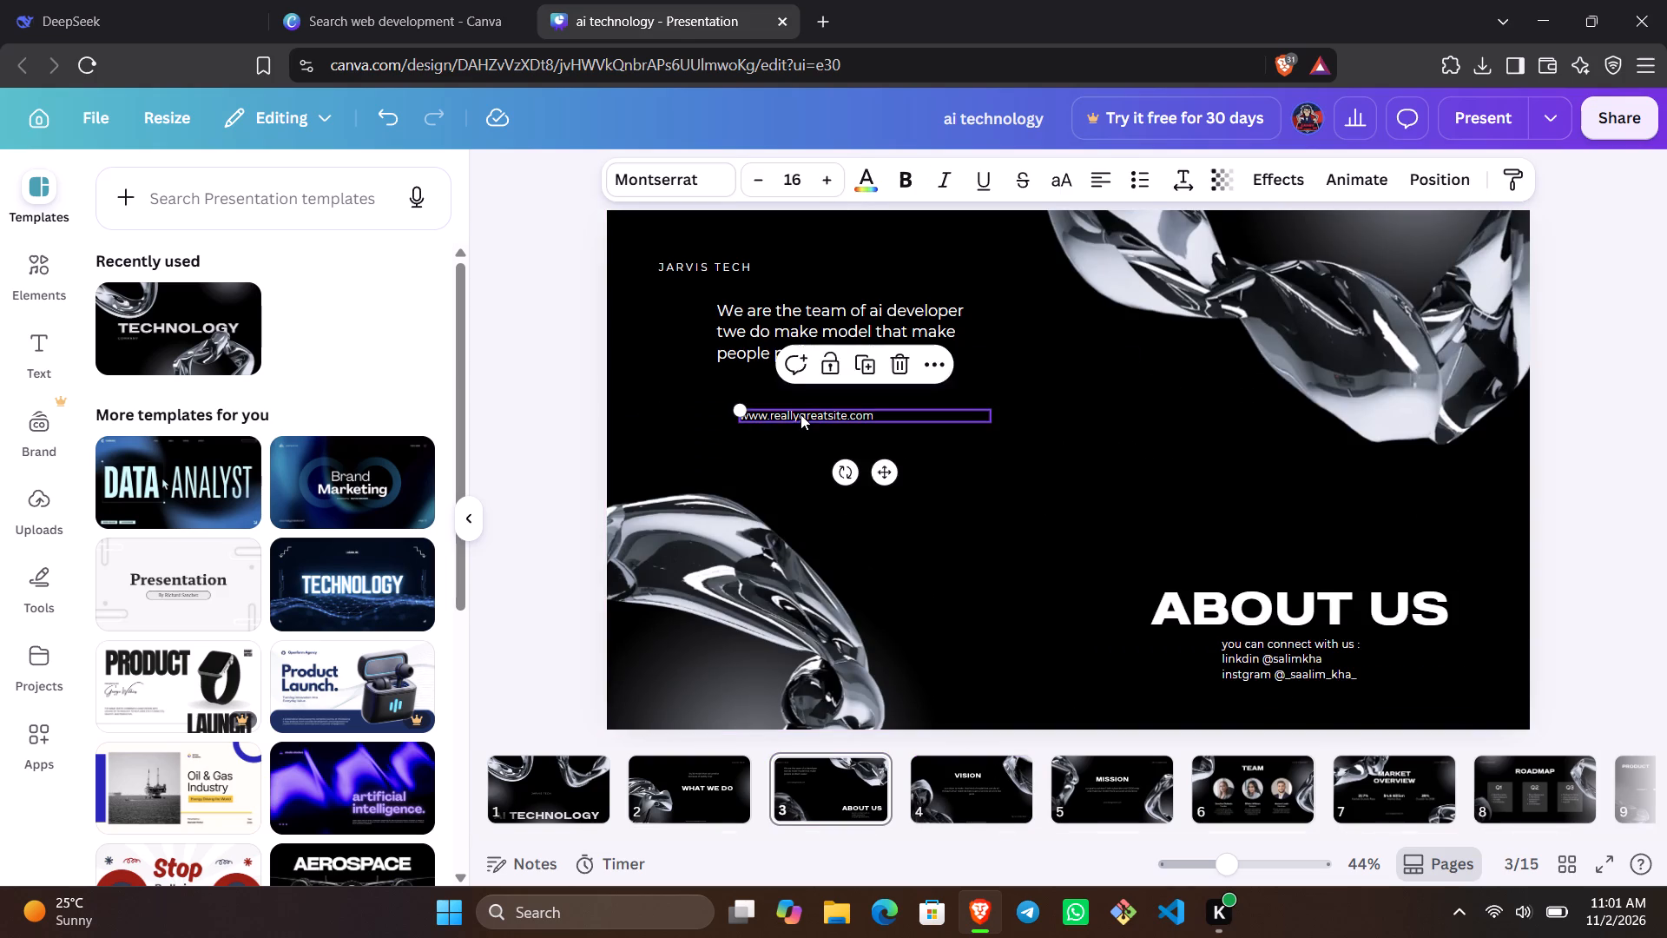
key("ctrl+v")
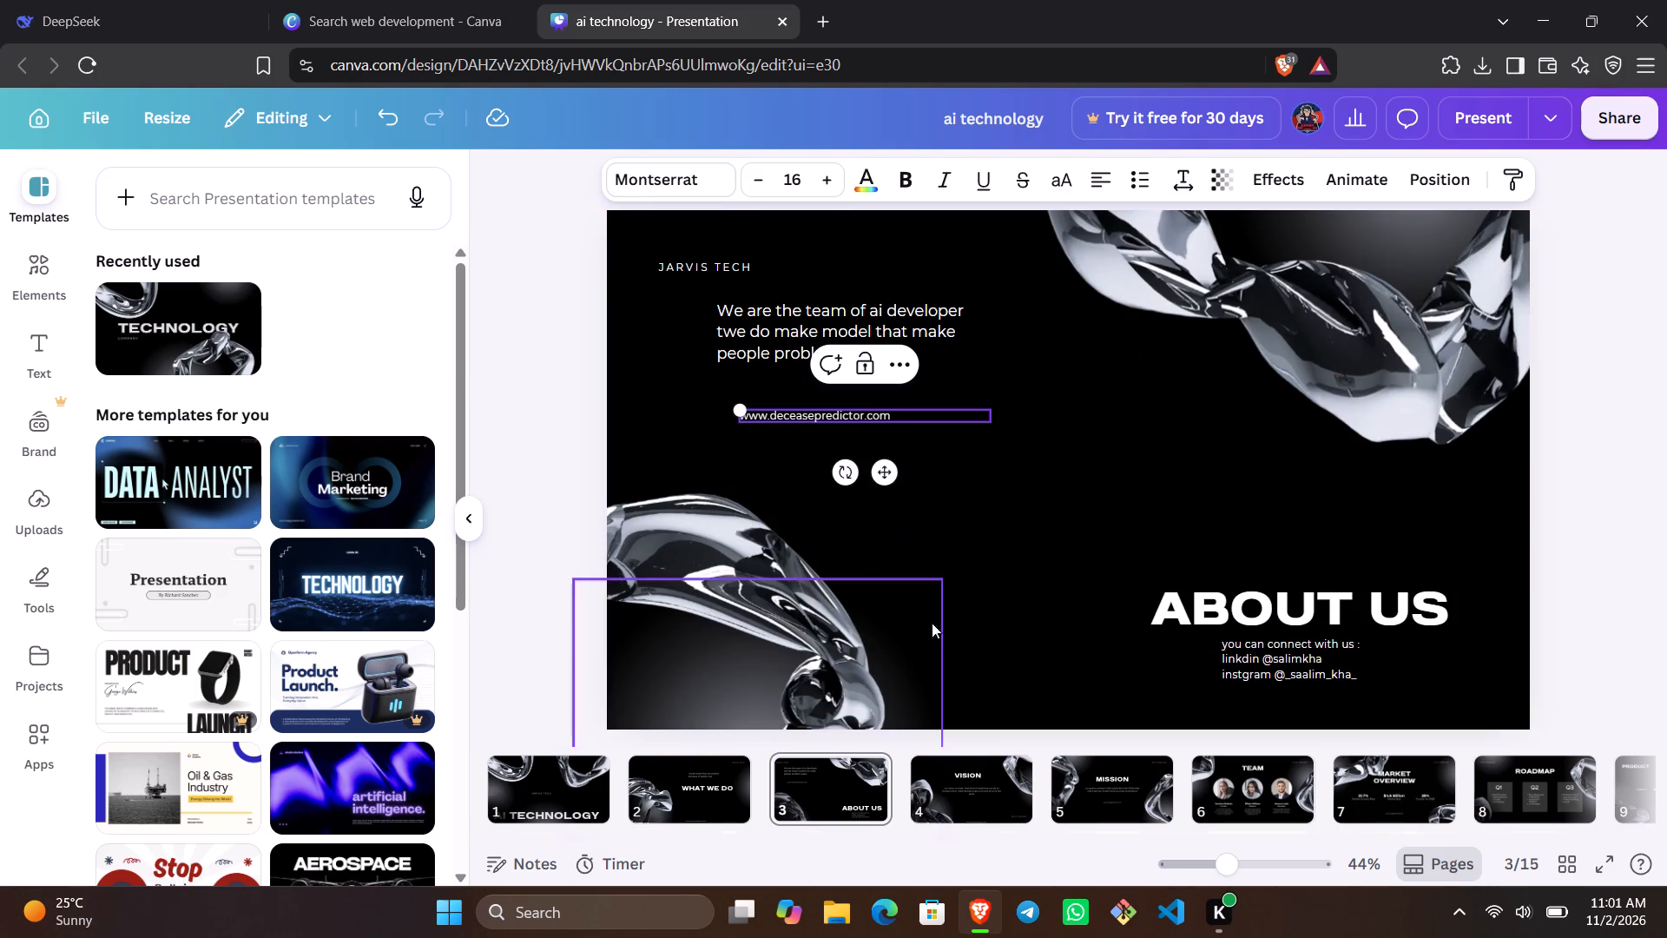
left_click(947, 790)
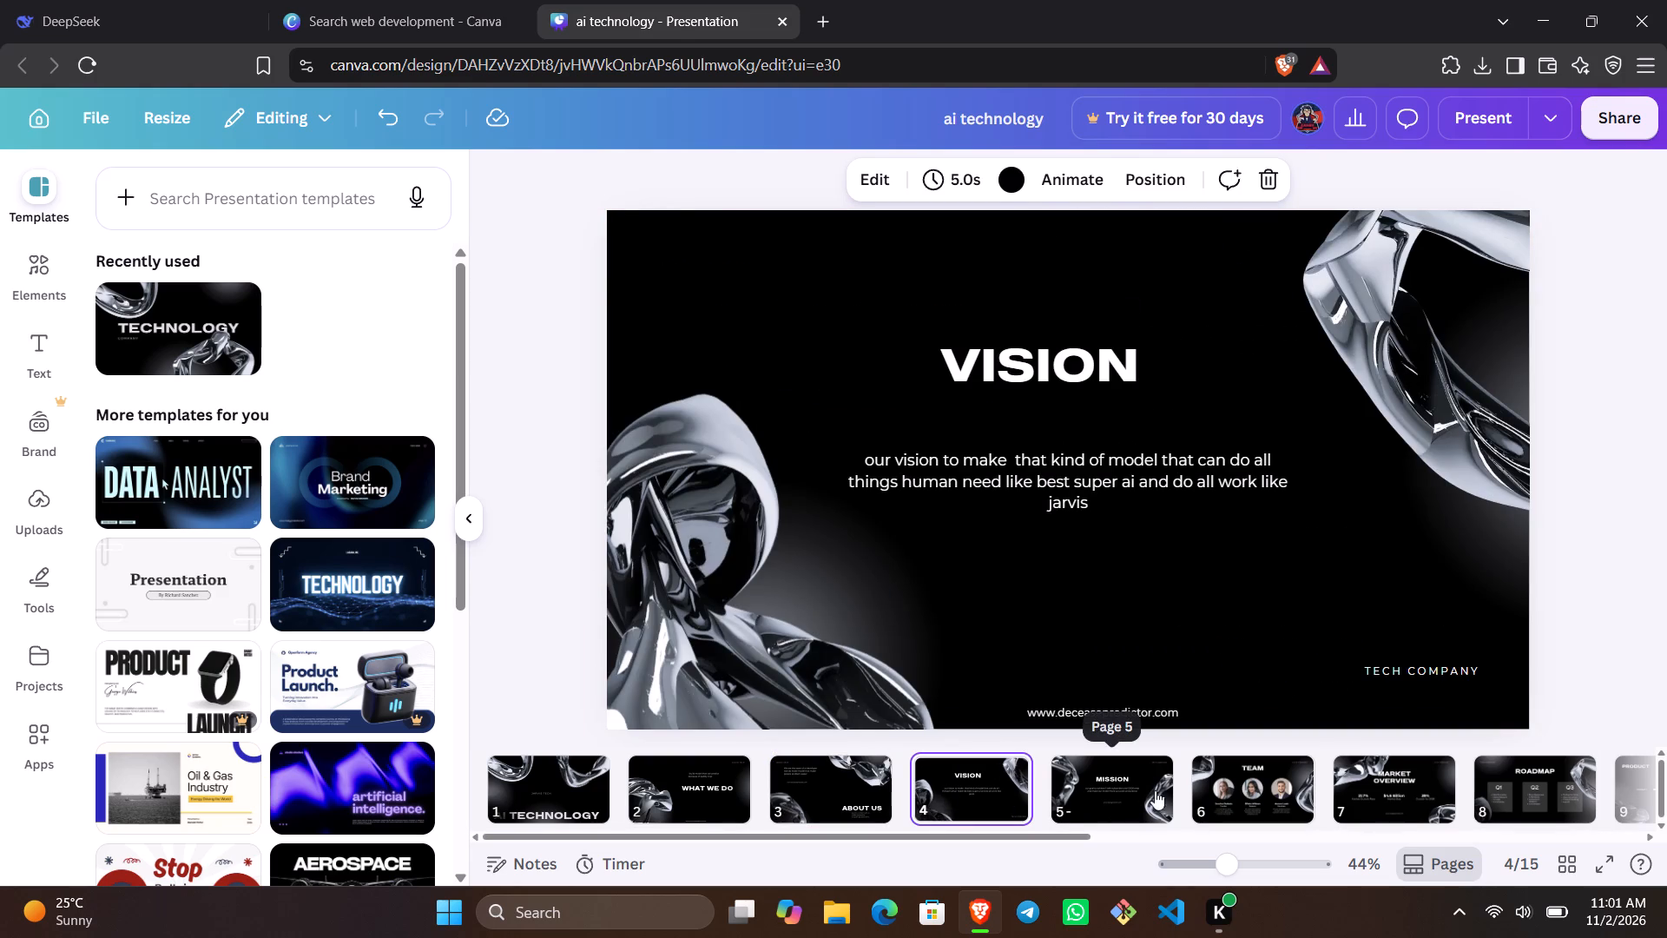
left_click(1099, 787)
double_click(1077, 558)
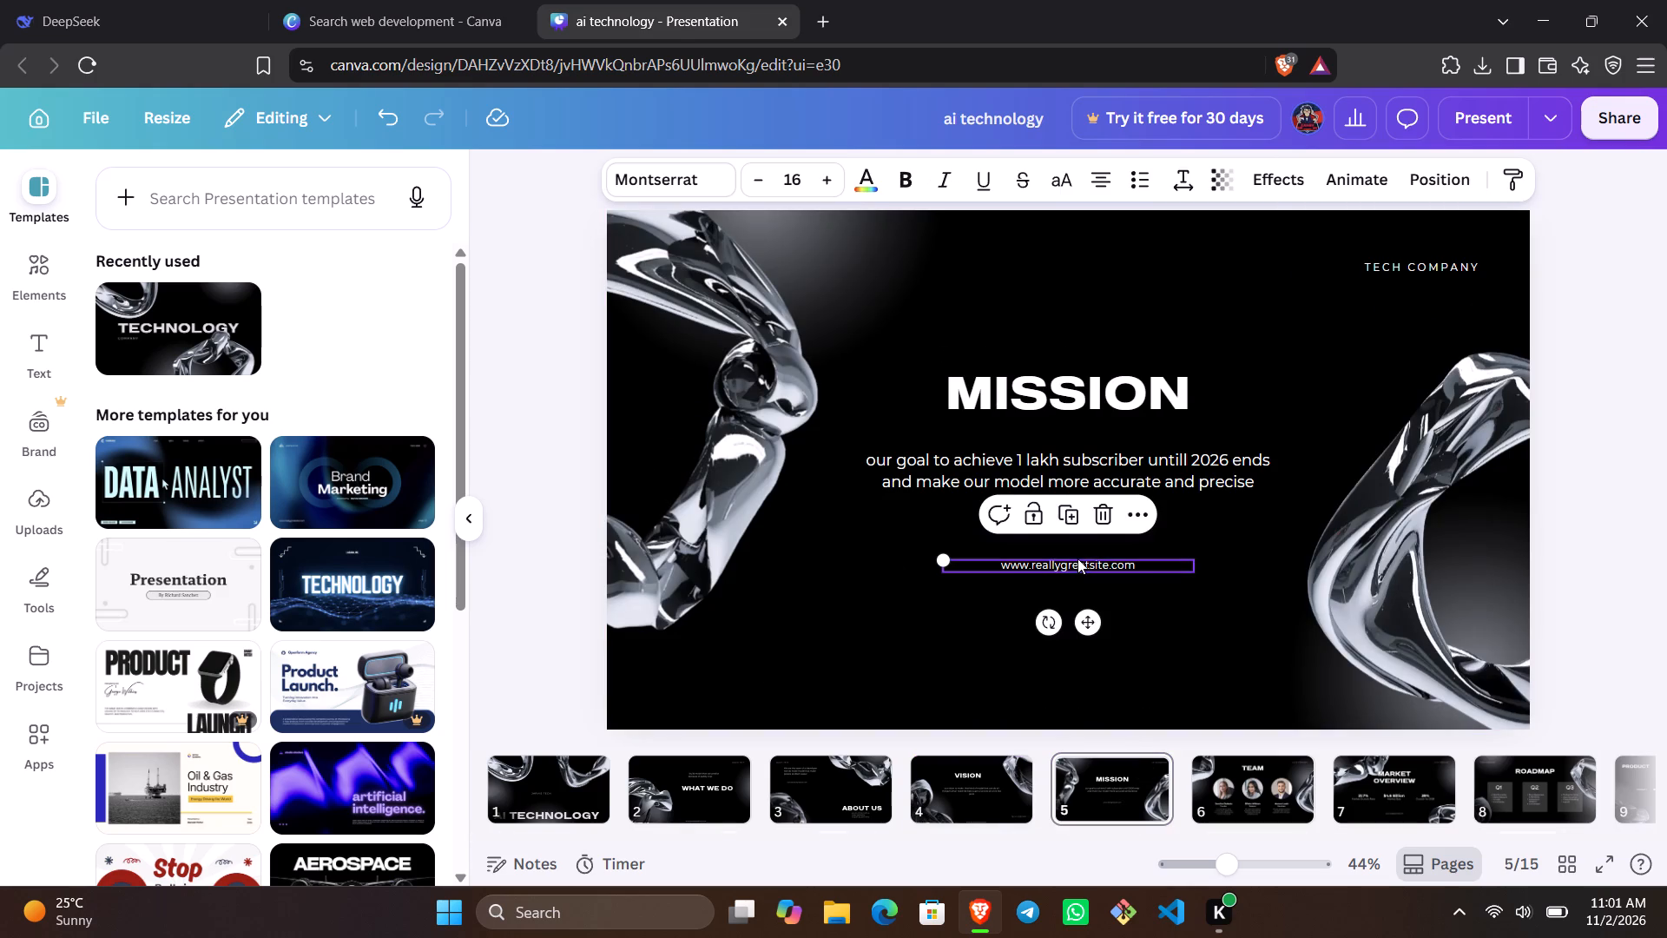
key("ctrl+v")
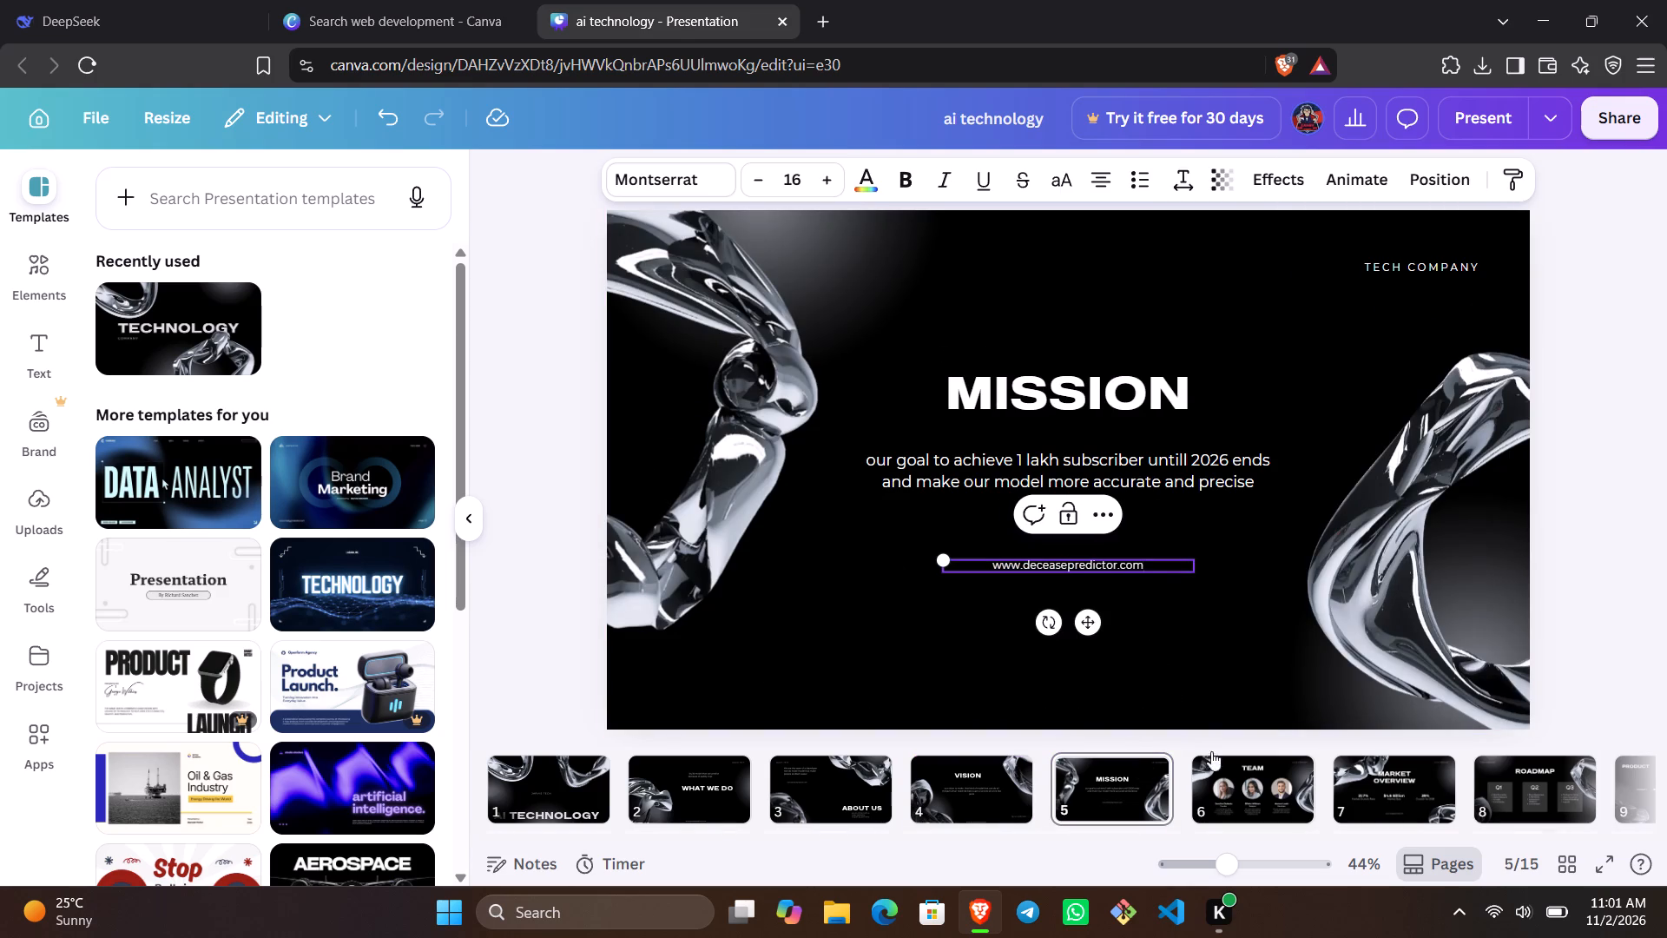
Delete all three team members' photos from the TEAM slide, including the first photo's frame.
left_click(1251, 797)
left_click(1111, 814)
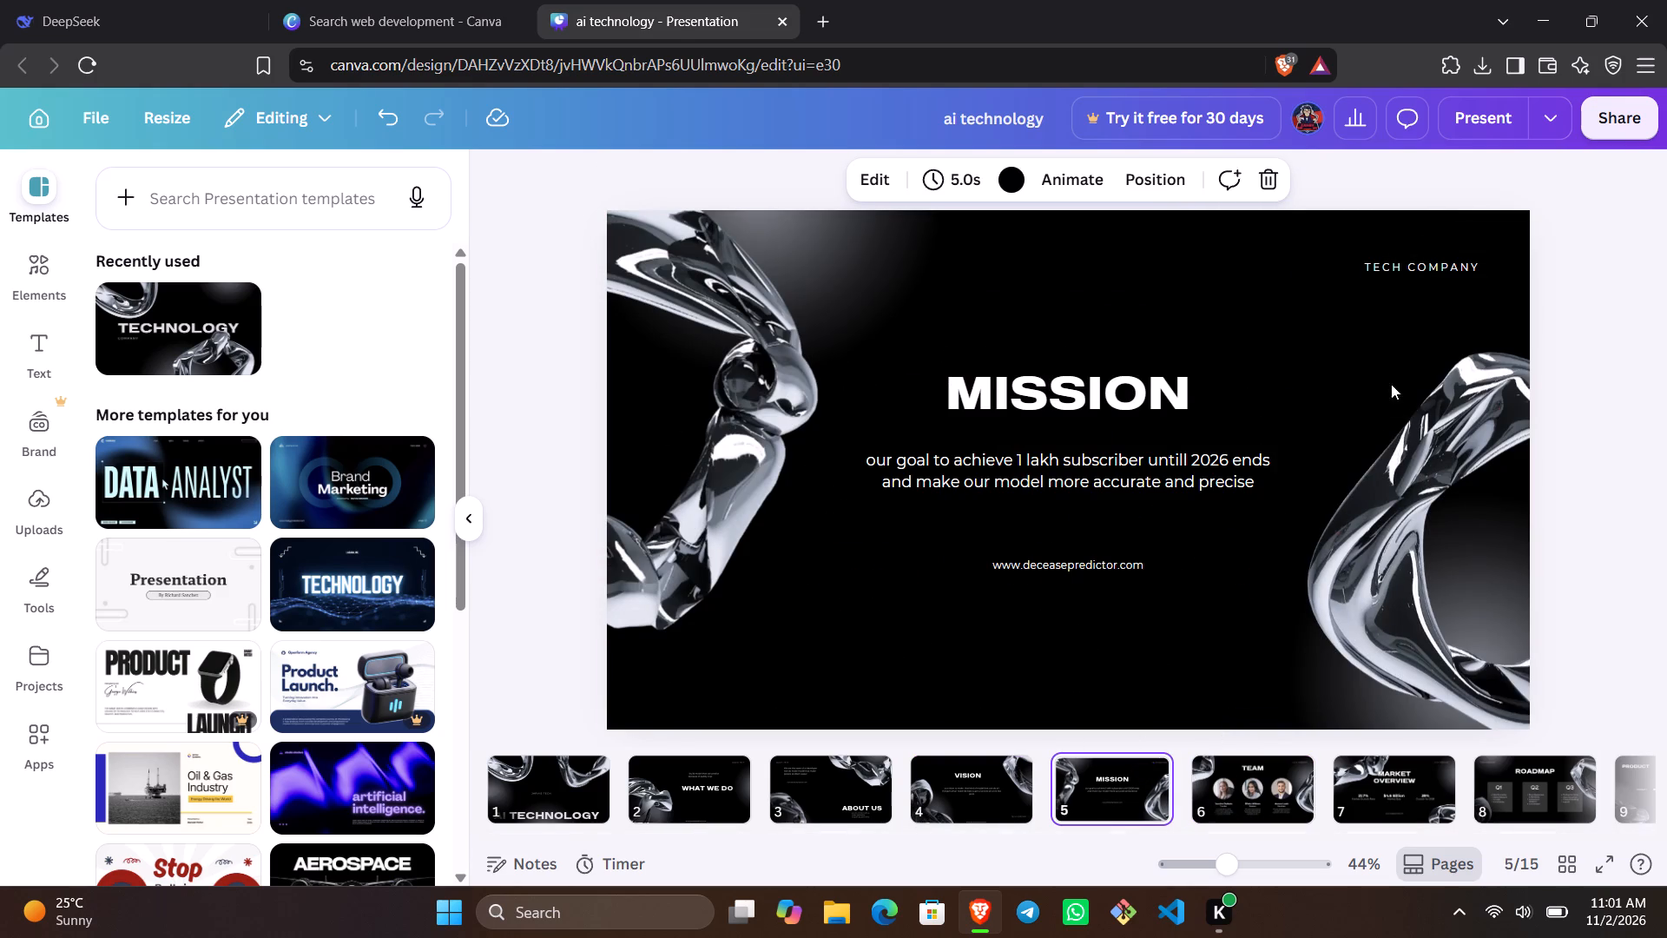
left_click(1237, 801)
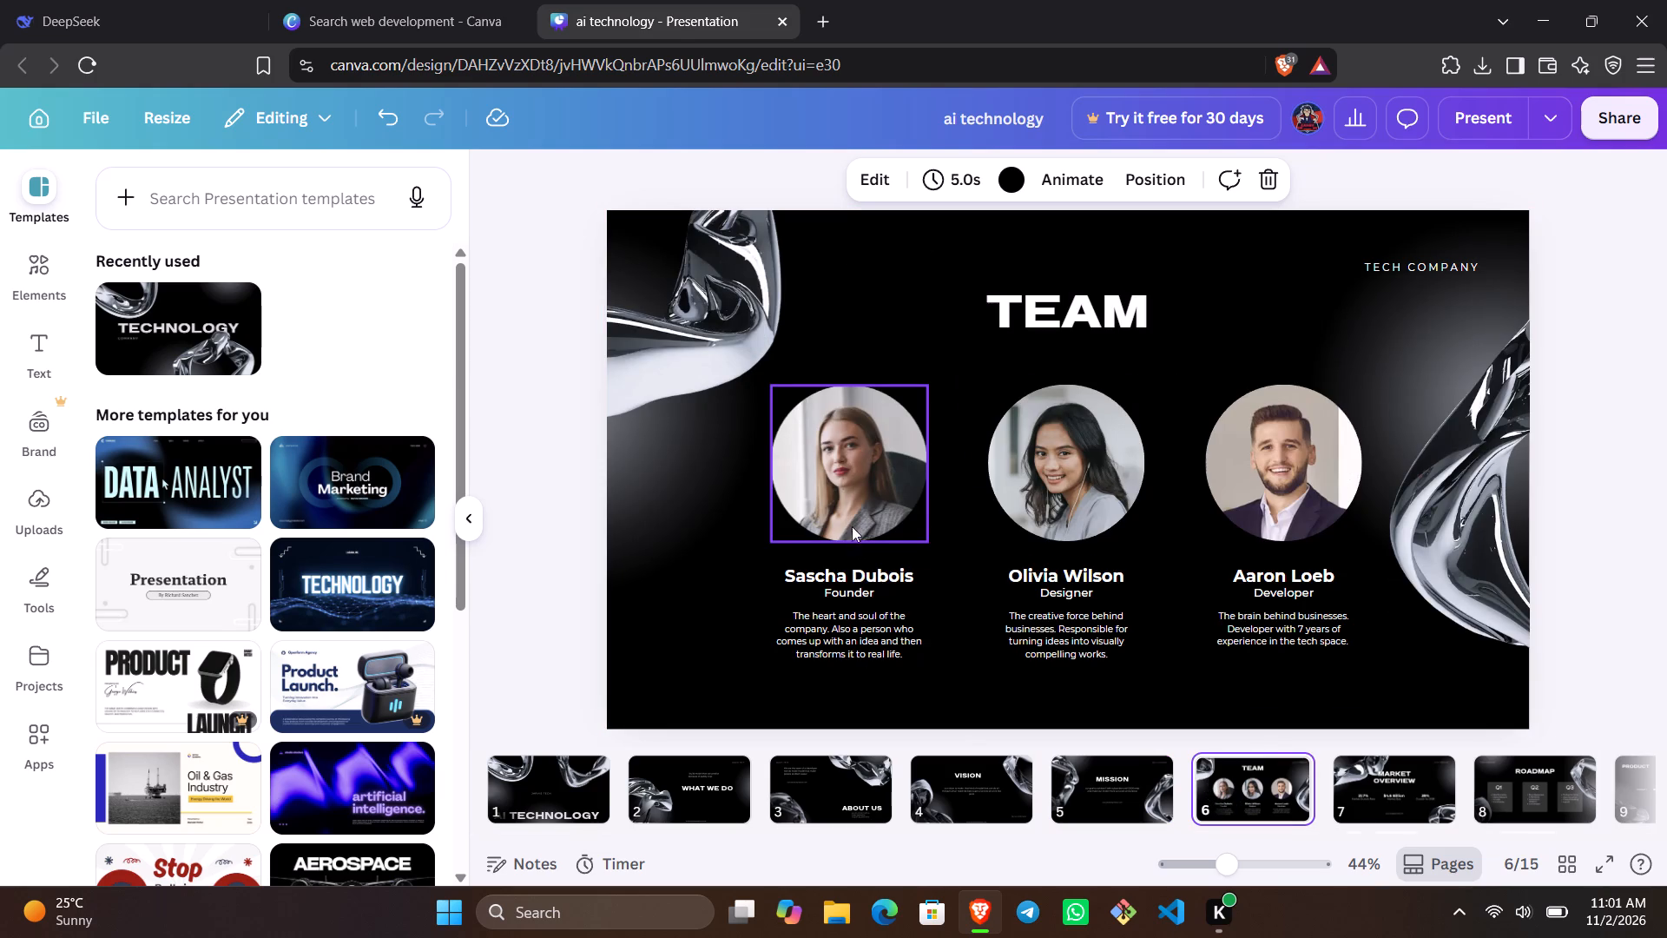
left_click(846, 500)
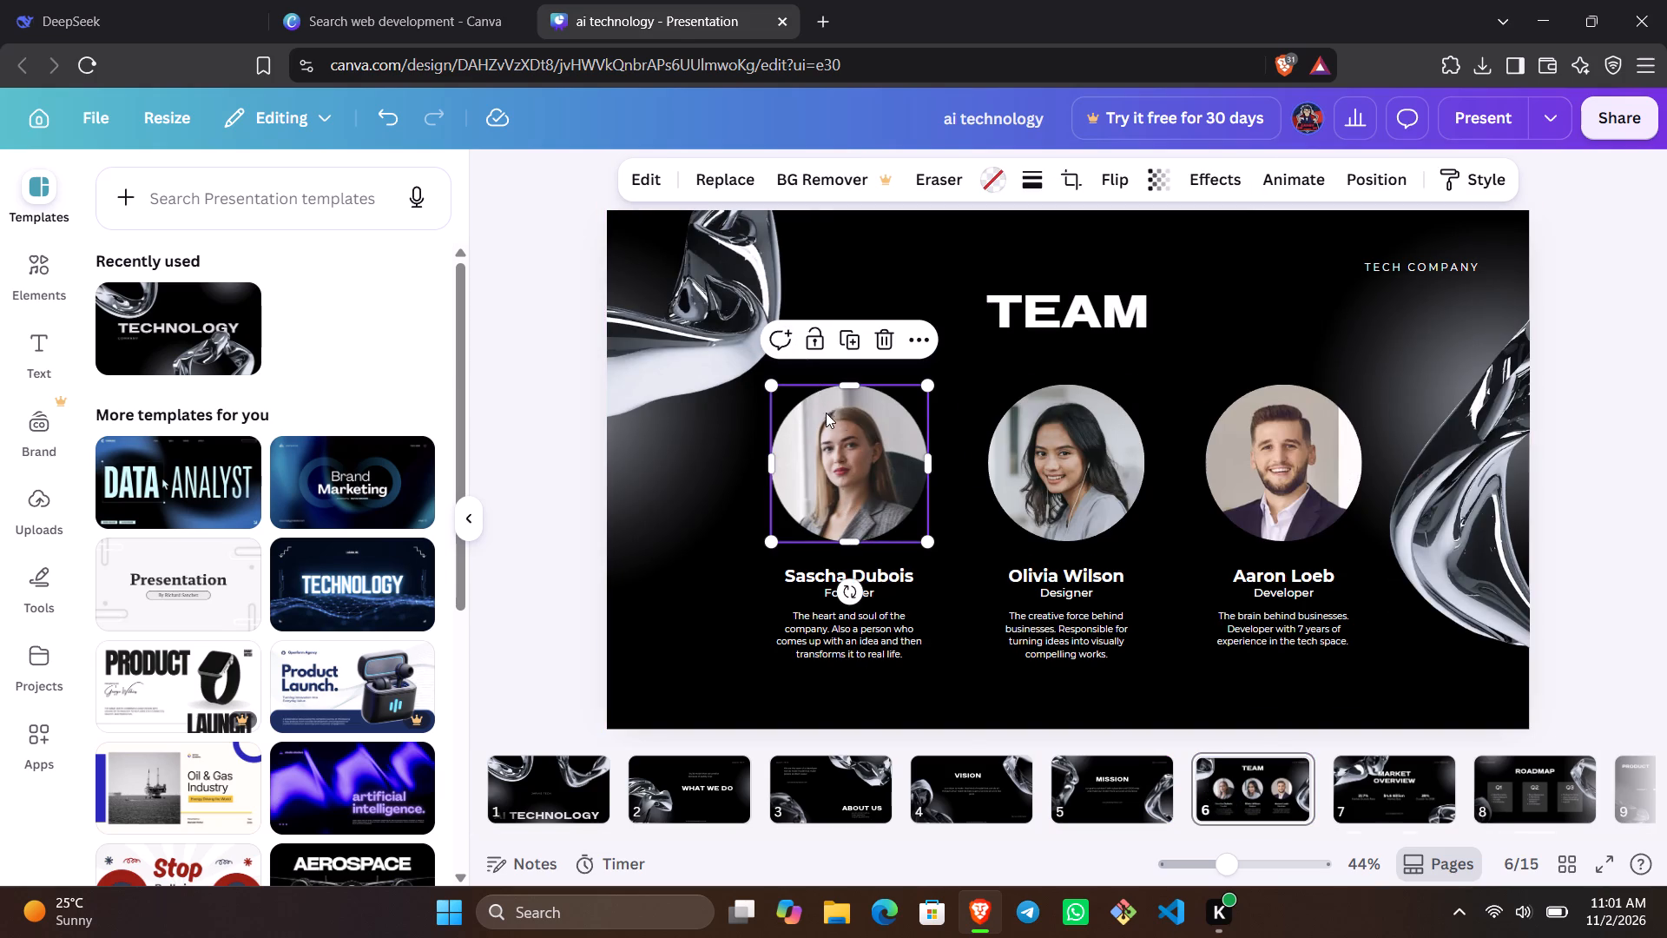
left_click(880, 347)
left_click(879, 437)
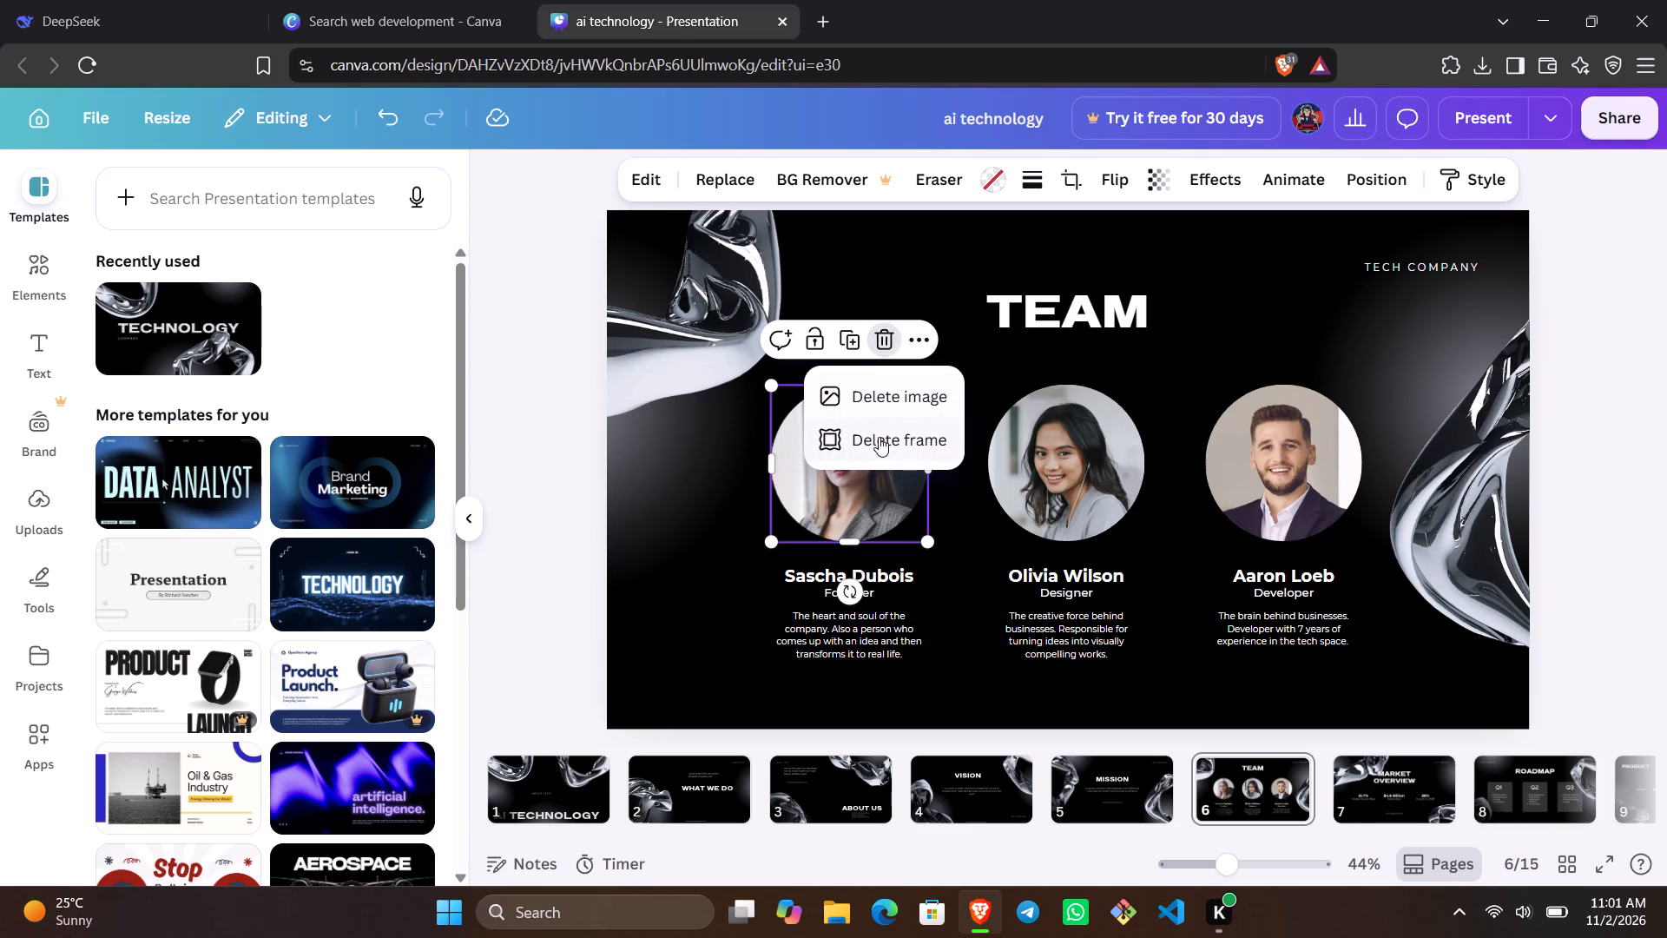
left_click(865, 463)
right_click(848, 473)
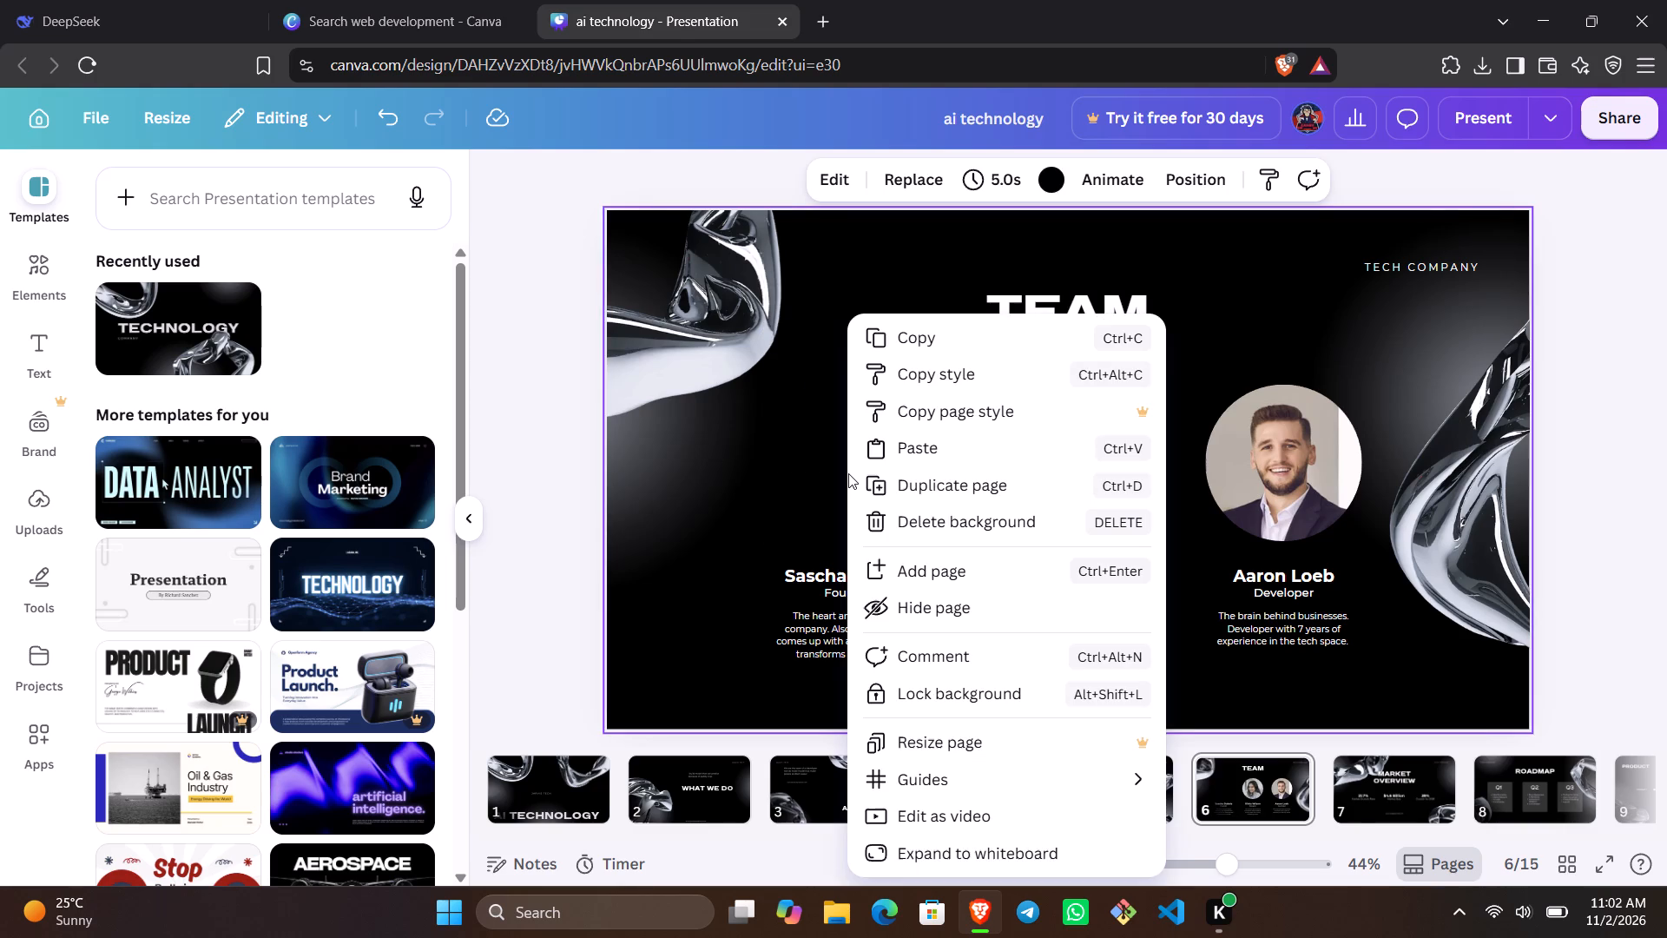
left_click(848, 473)
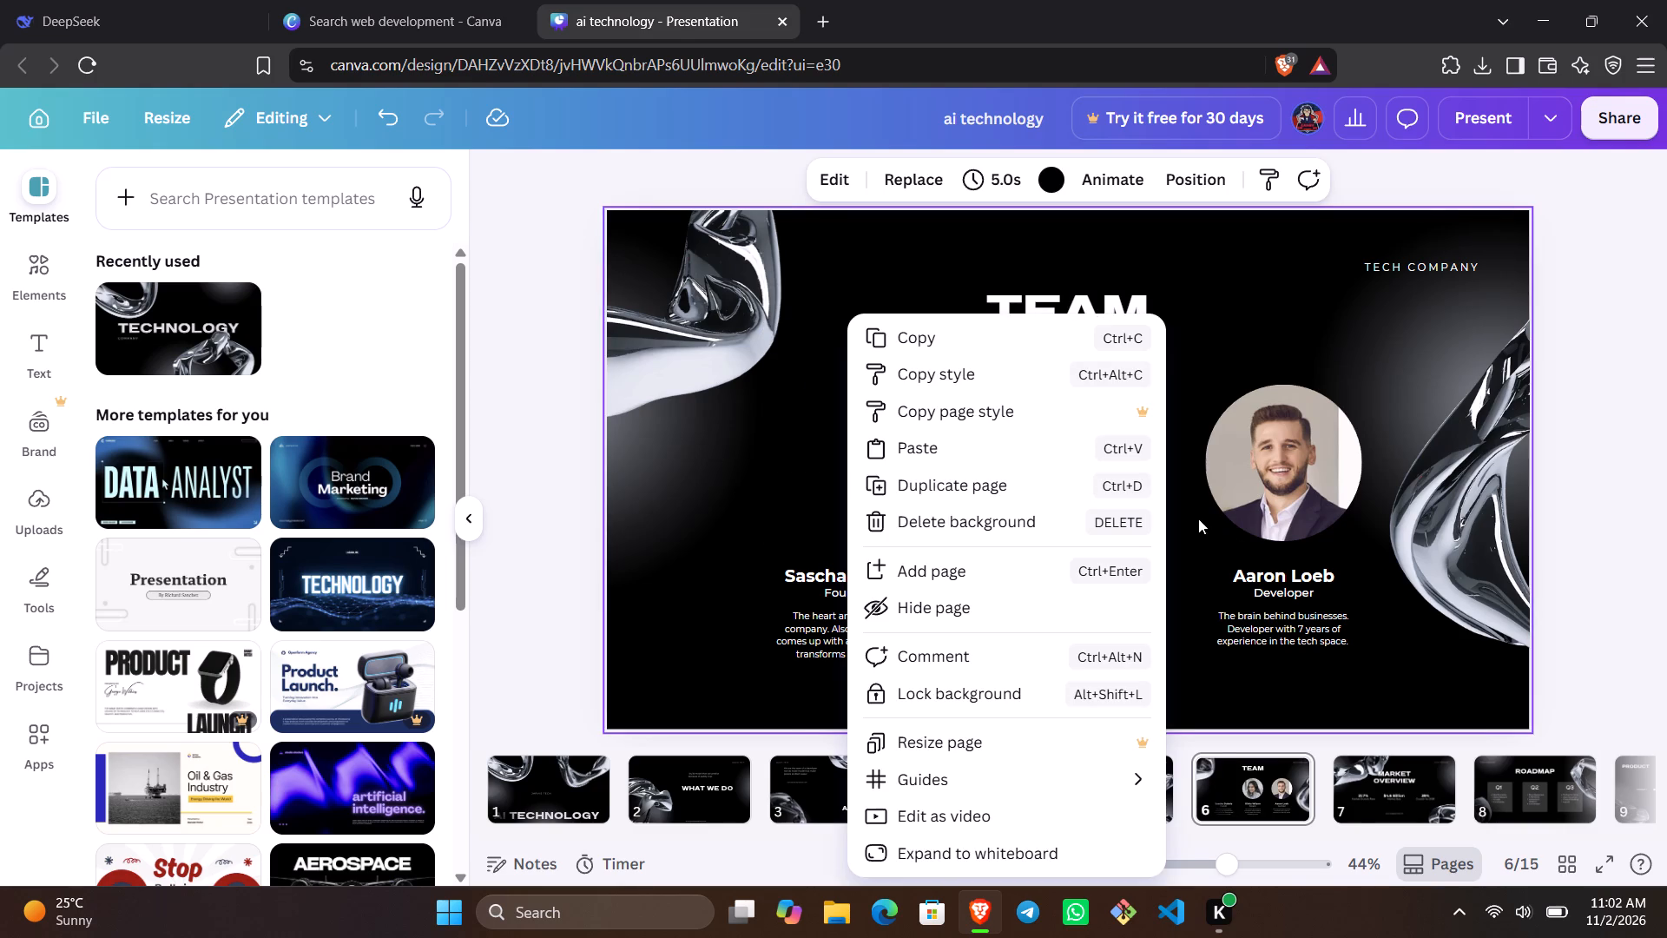
left_click(1201, 518)
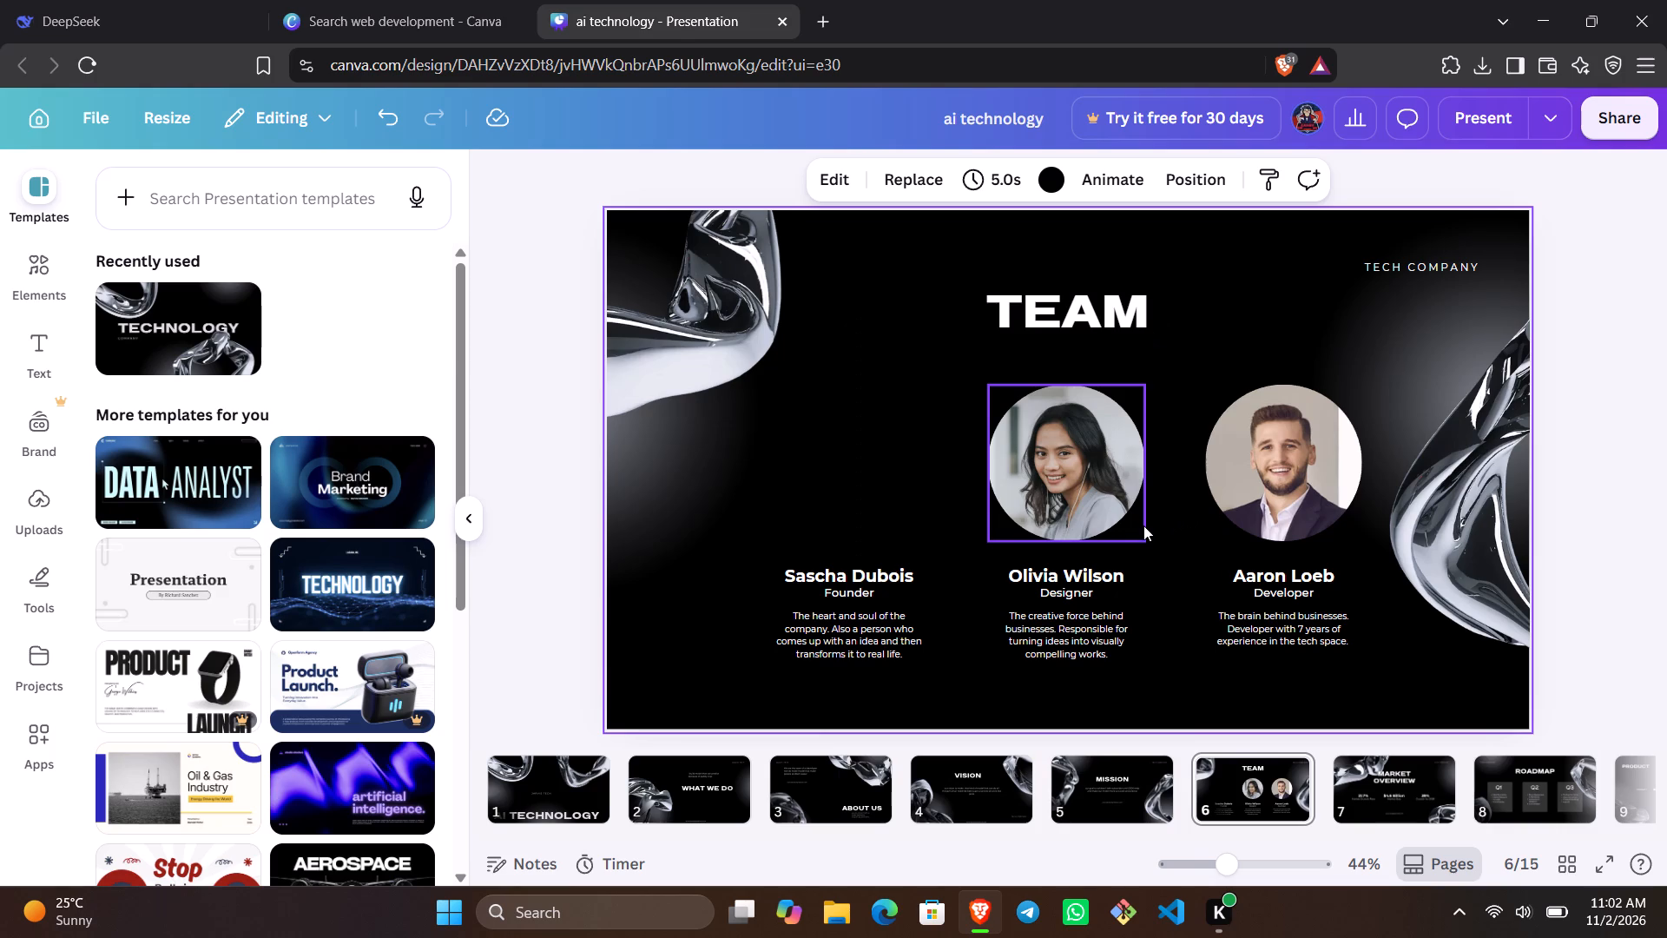
right_click(1108, 493)
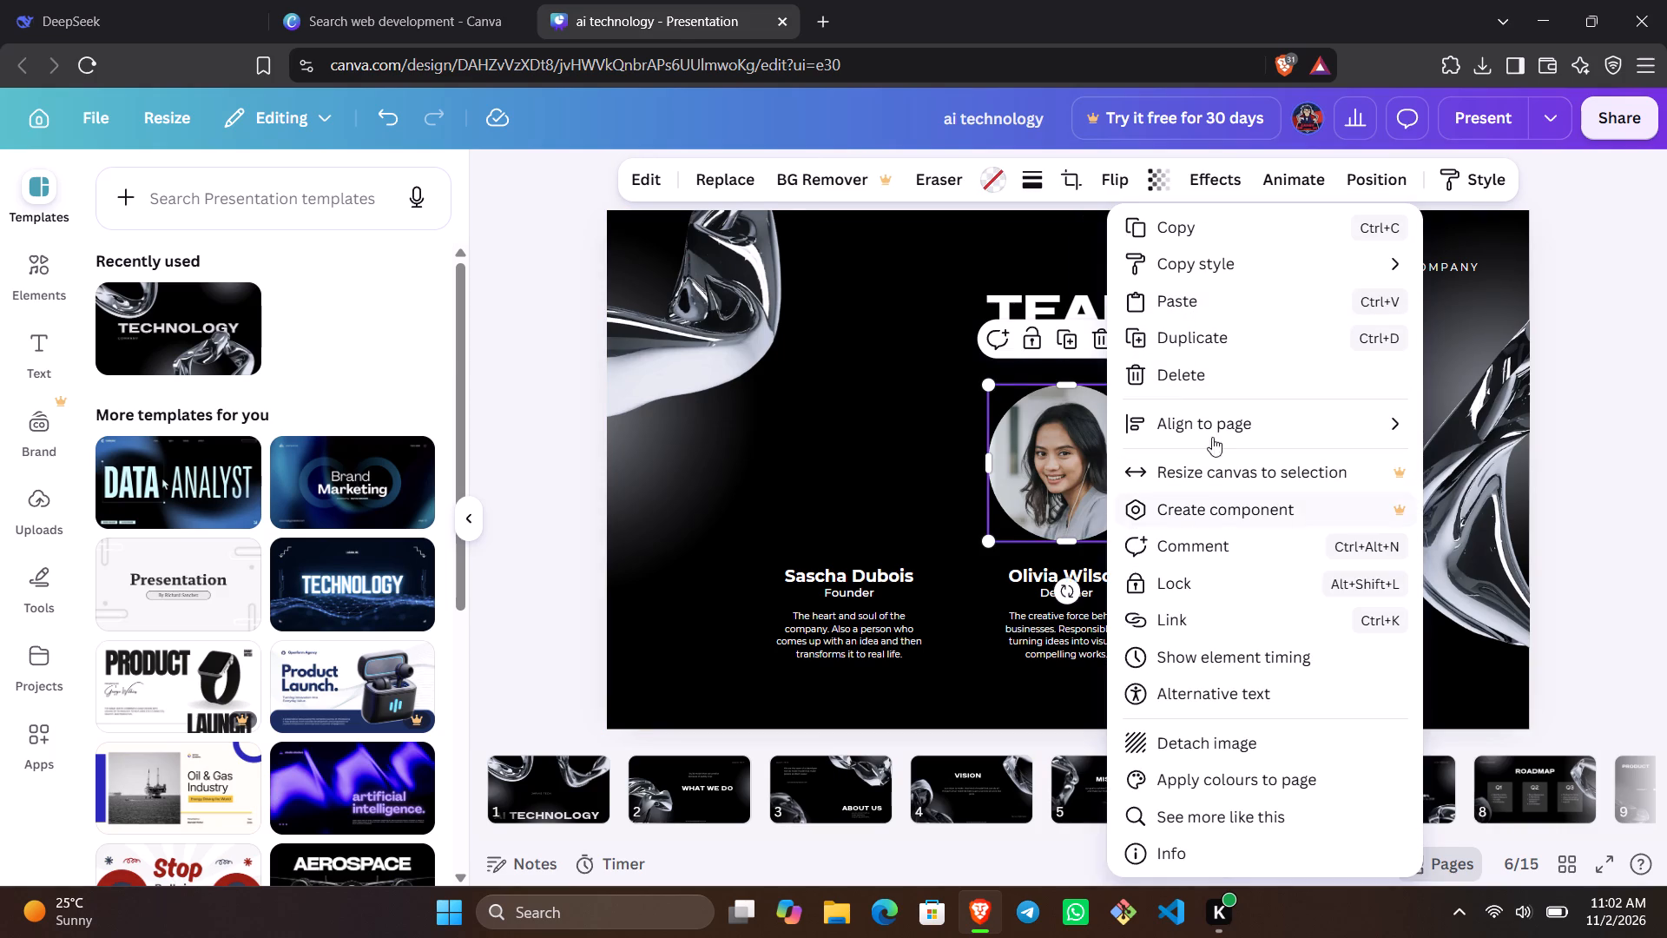
left_click(1216, 382)
right_click(1265, 453)
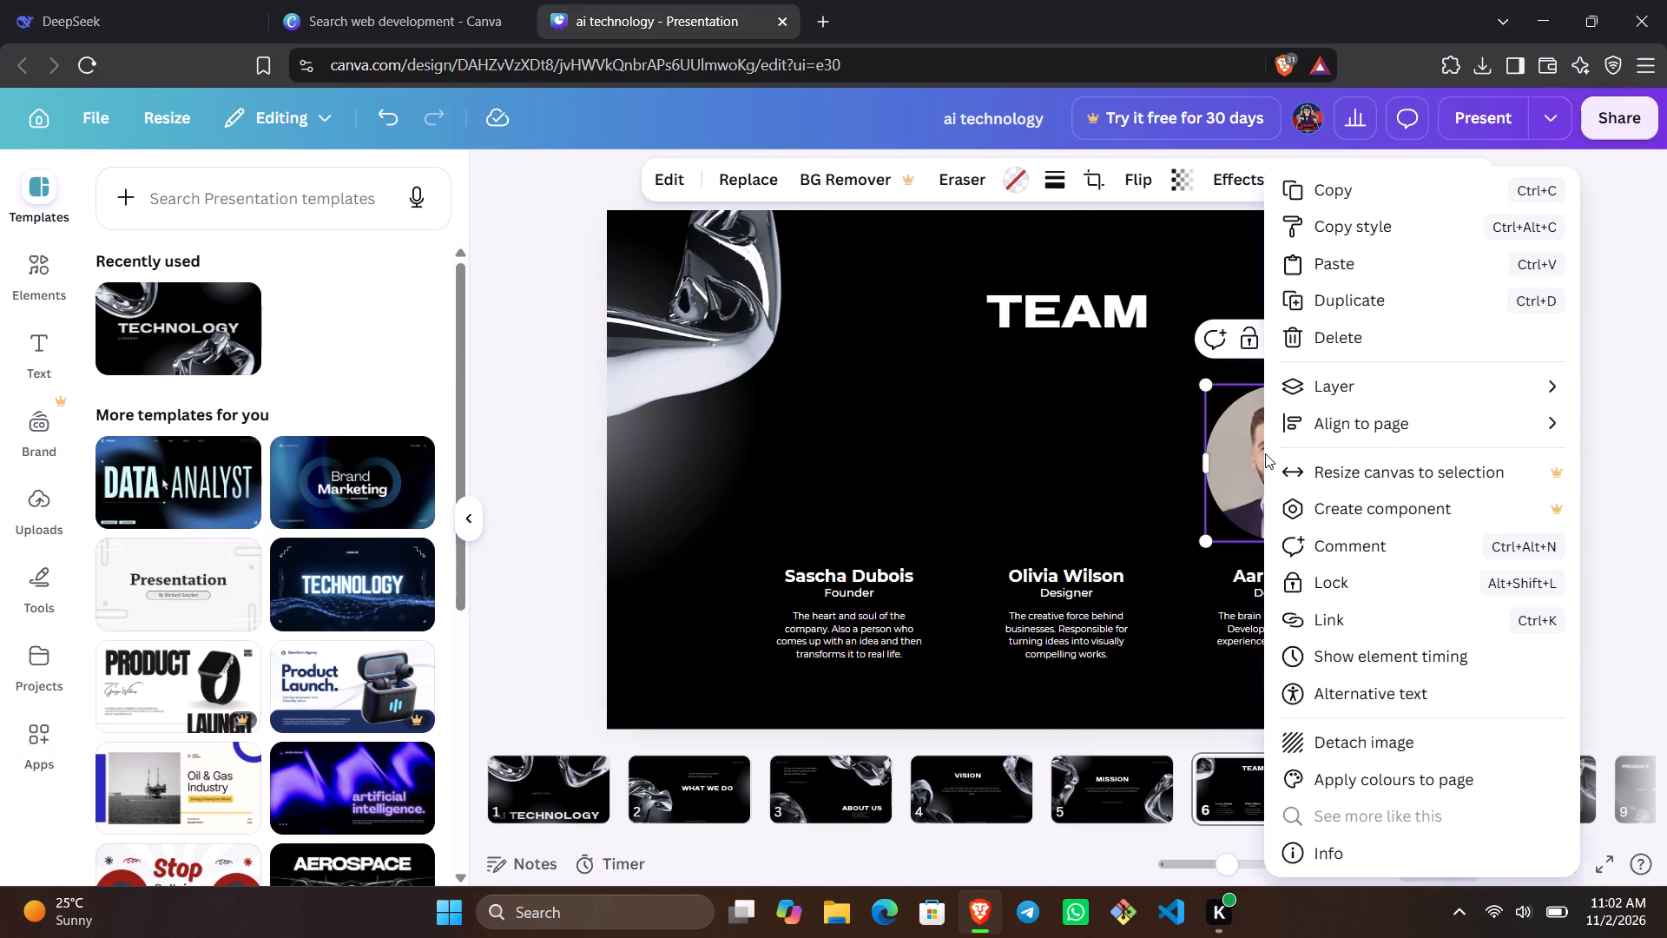
left_click(1364, 337)
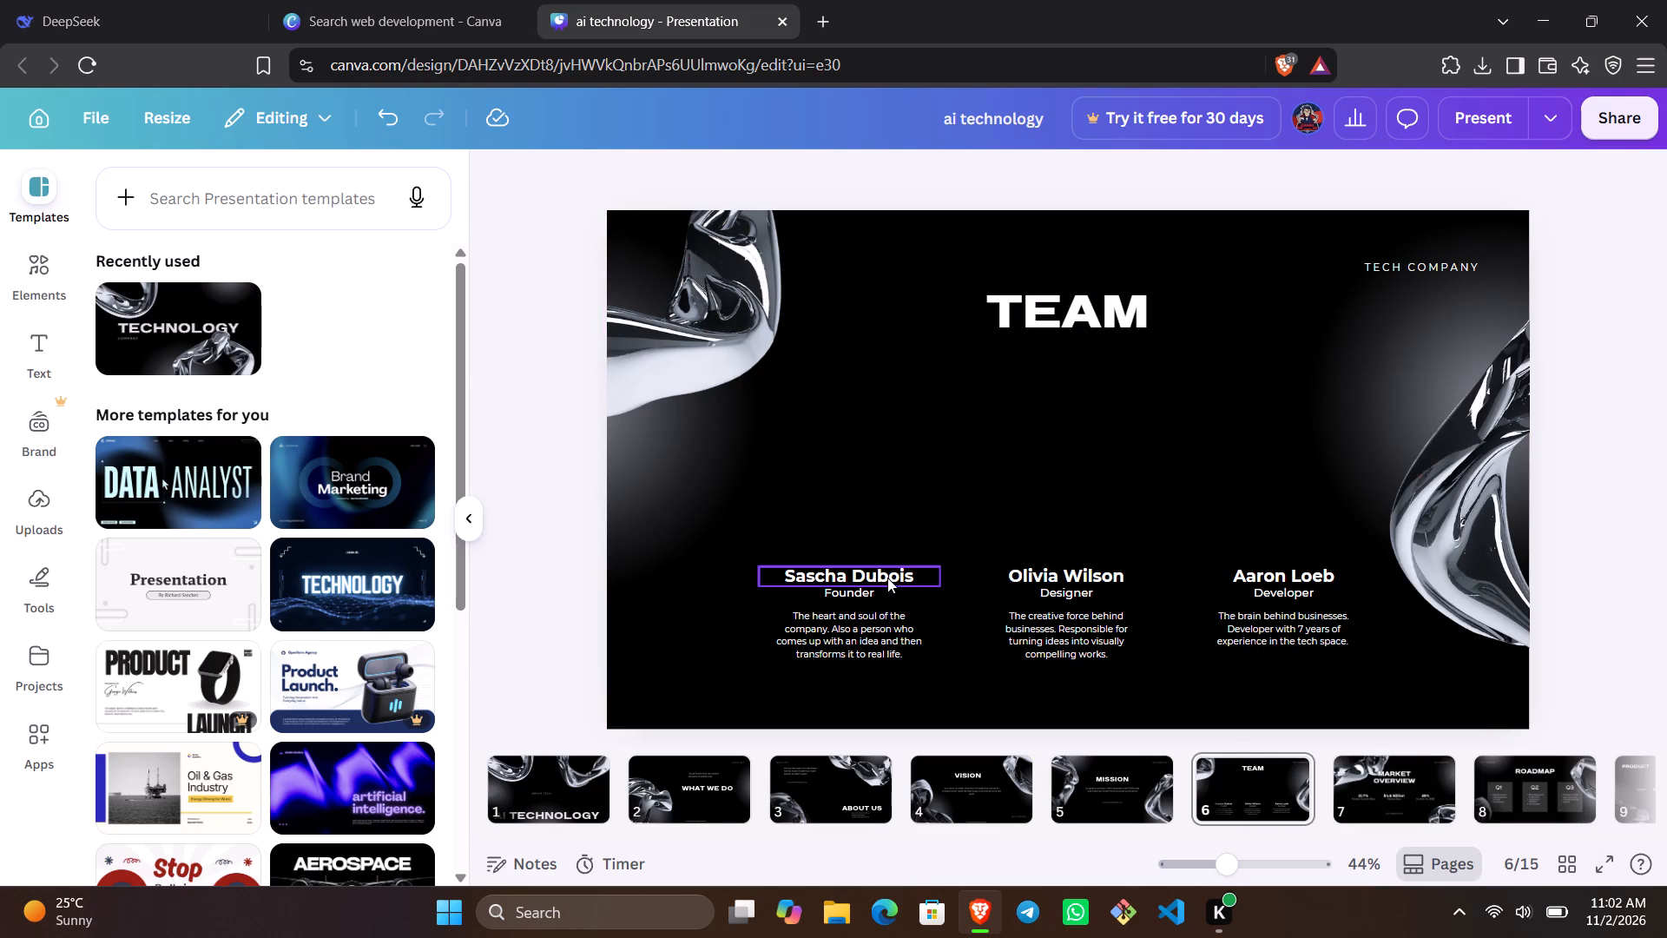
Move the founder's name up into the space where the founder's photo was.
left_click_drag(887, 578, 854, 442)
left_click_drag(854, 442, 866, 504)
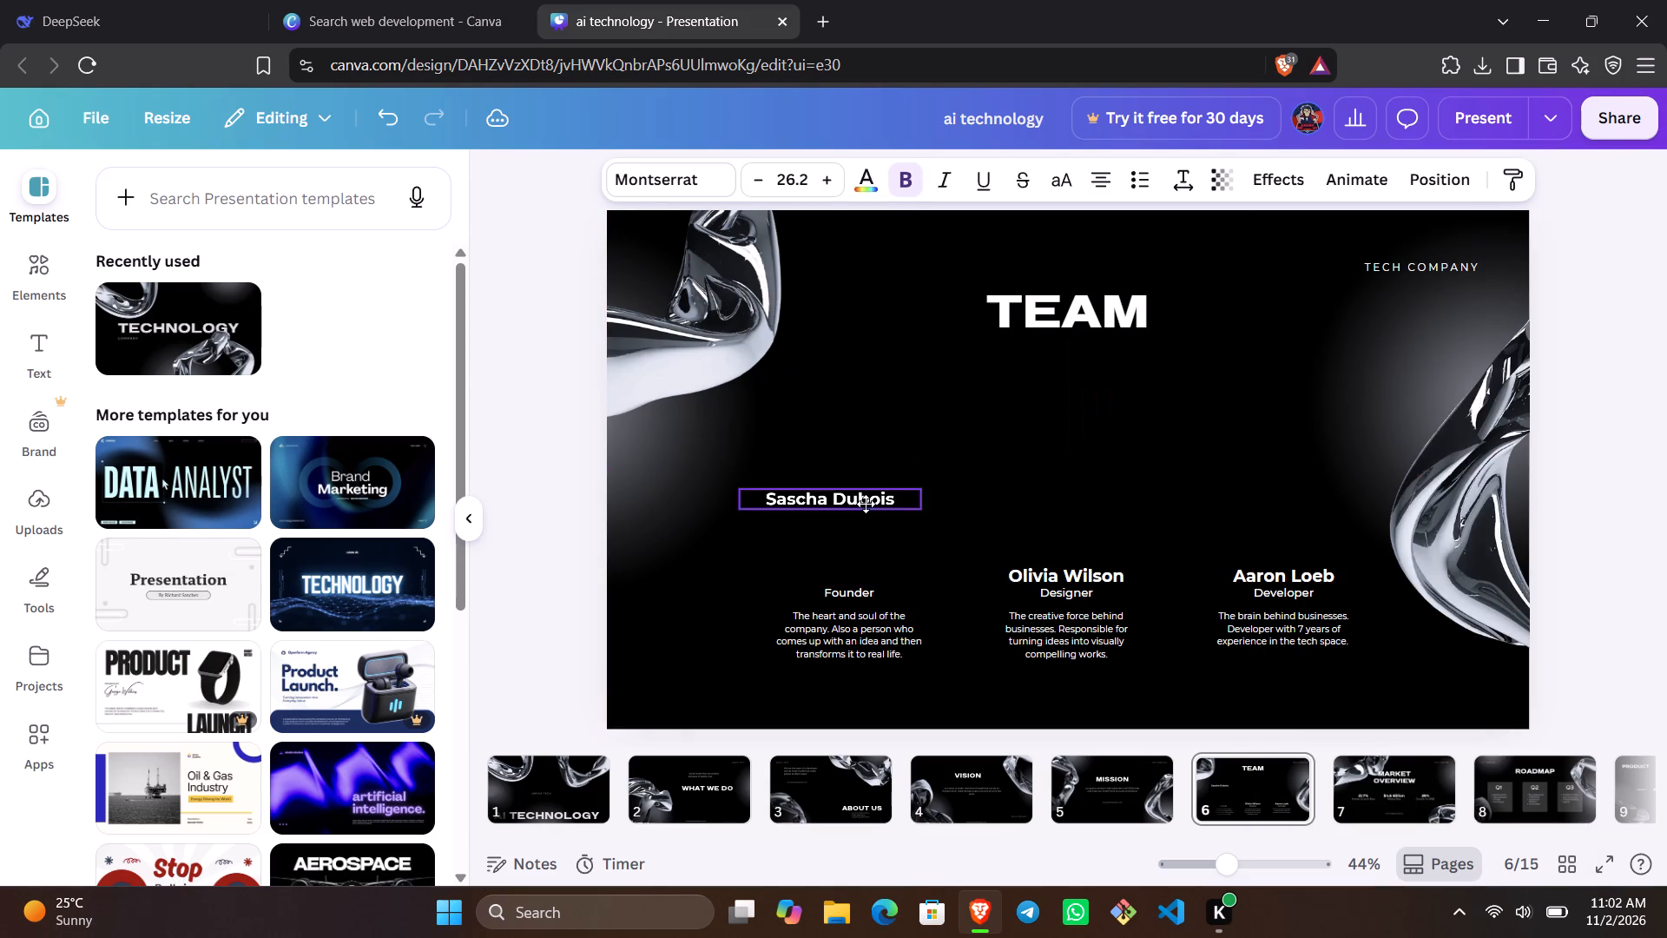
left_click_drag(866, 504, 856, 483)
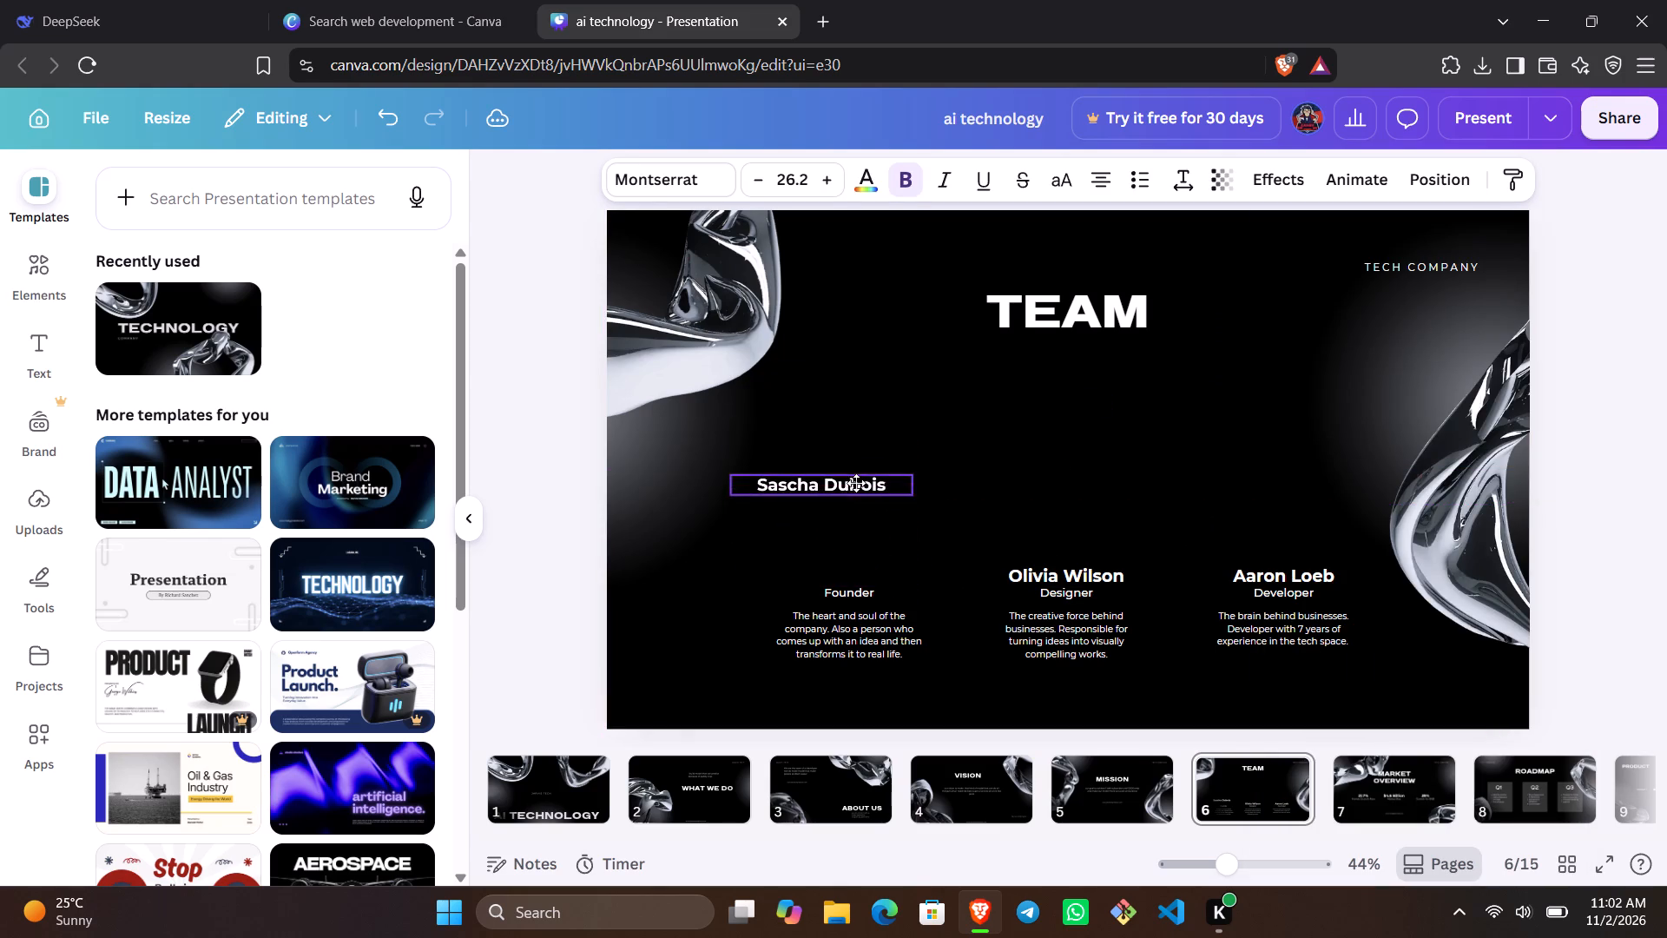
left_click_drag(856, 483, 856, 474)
Move the TEAM heading down into the space above the team members' names.
left_click_drag(1043, 296, 1018, 413)
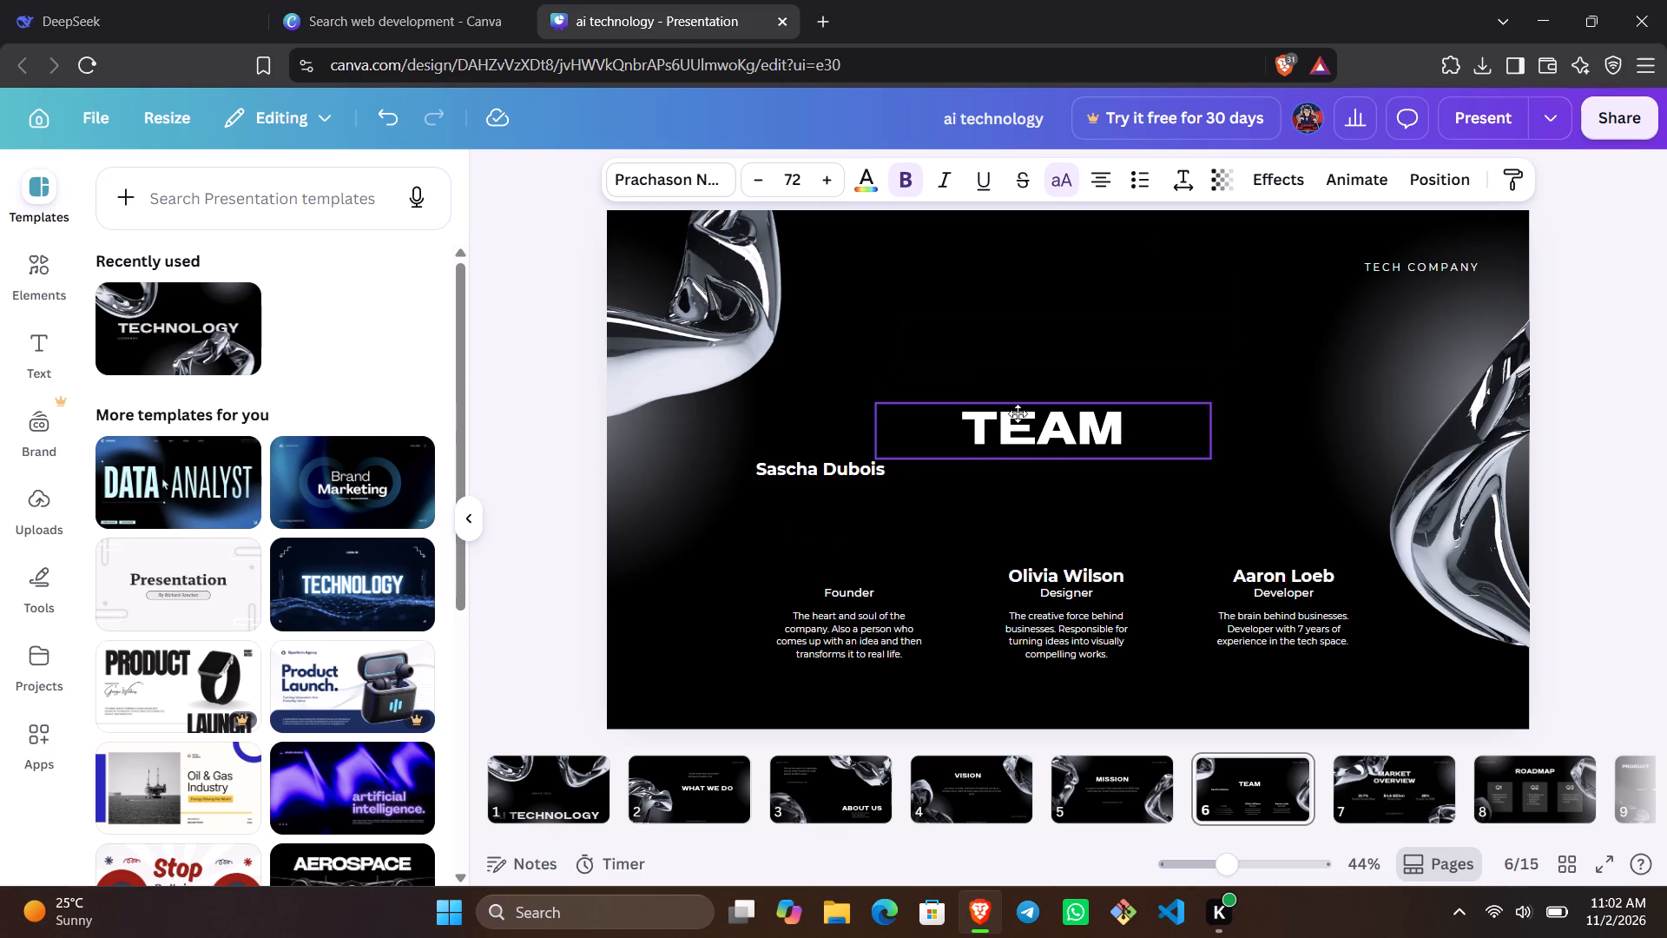
left_click_drag(1018, 413, 1016, 429)
Place the founder's name just above the Founder label and raise the designer's name slightly above the Designer label.
left_click_drag(838, 468, 843, 547)
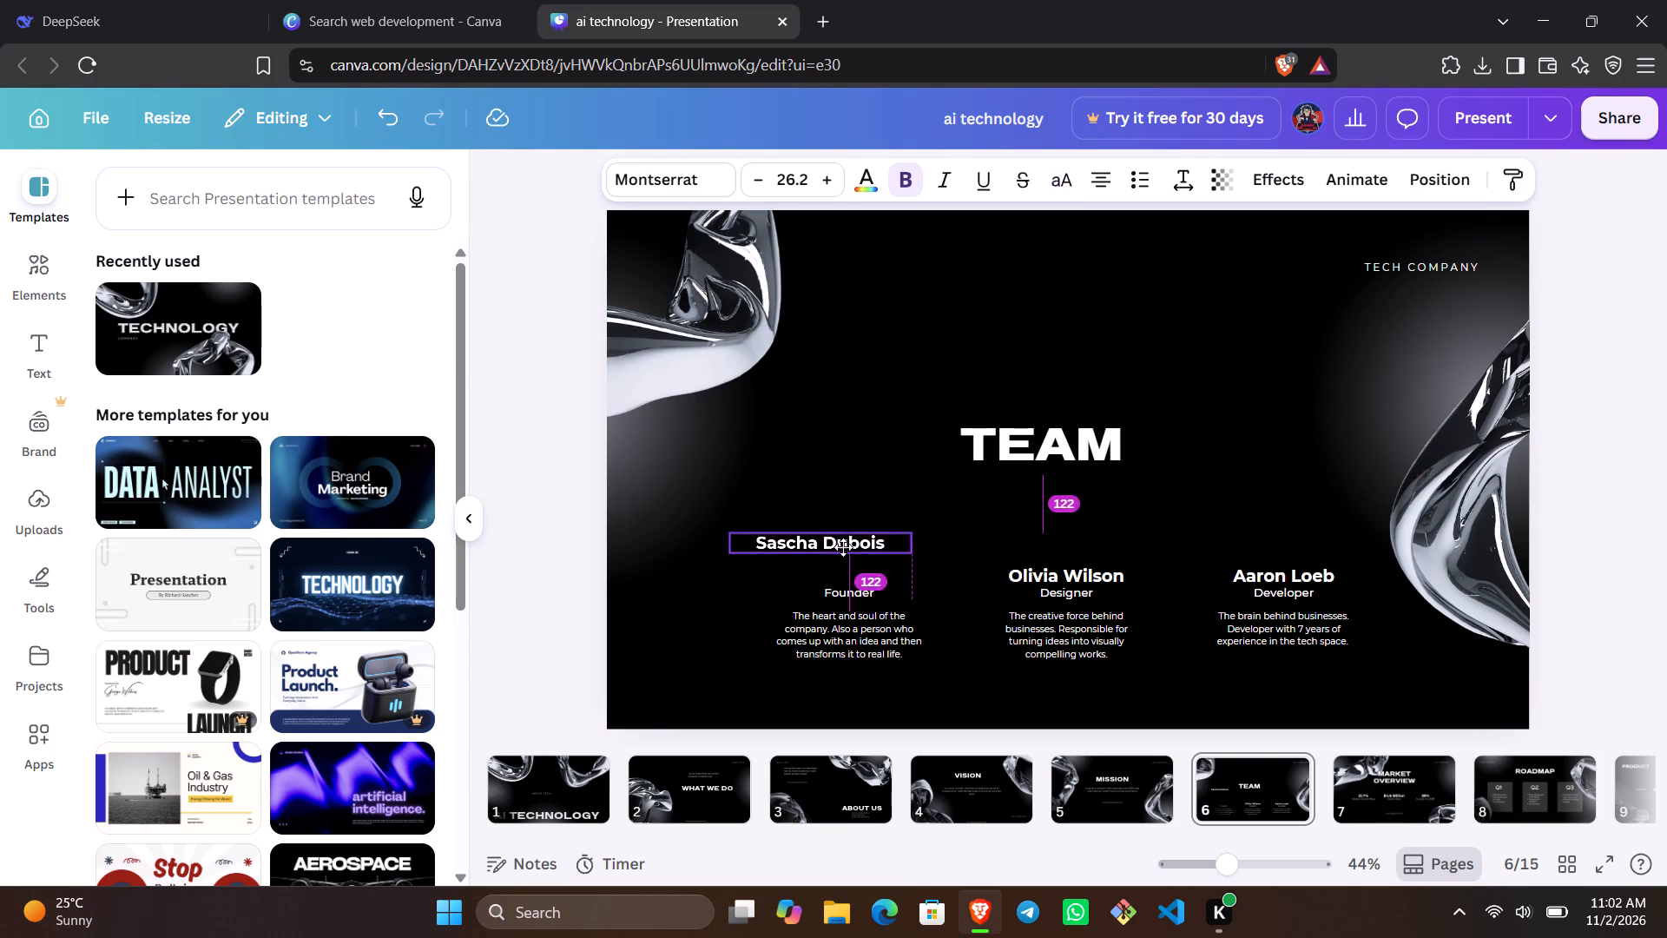
left_click_drag(843, 547, 866, 558)
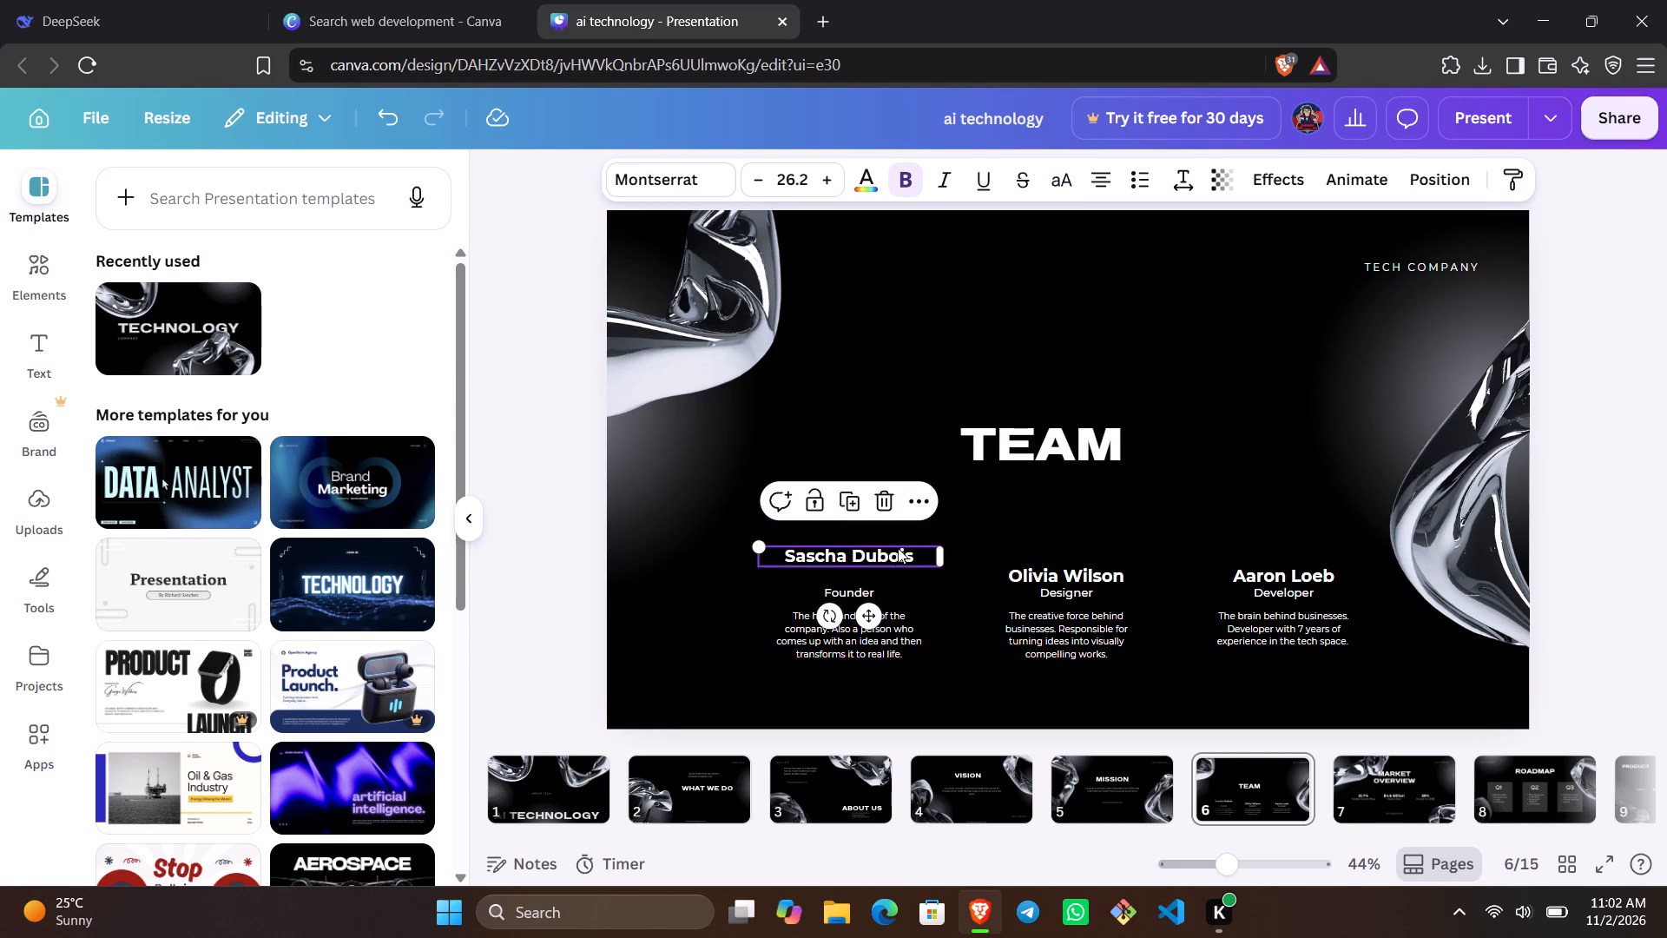
left_click_drag(906, 548, 904, 561)
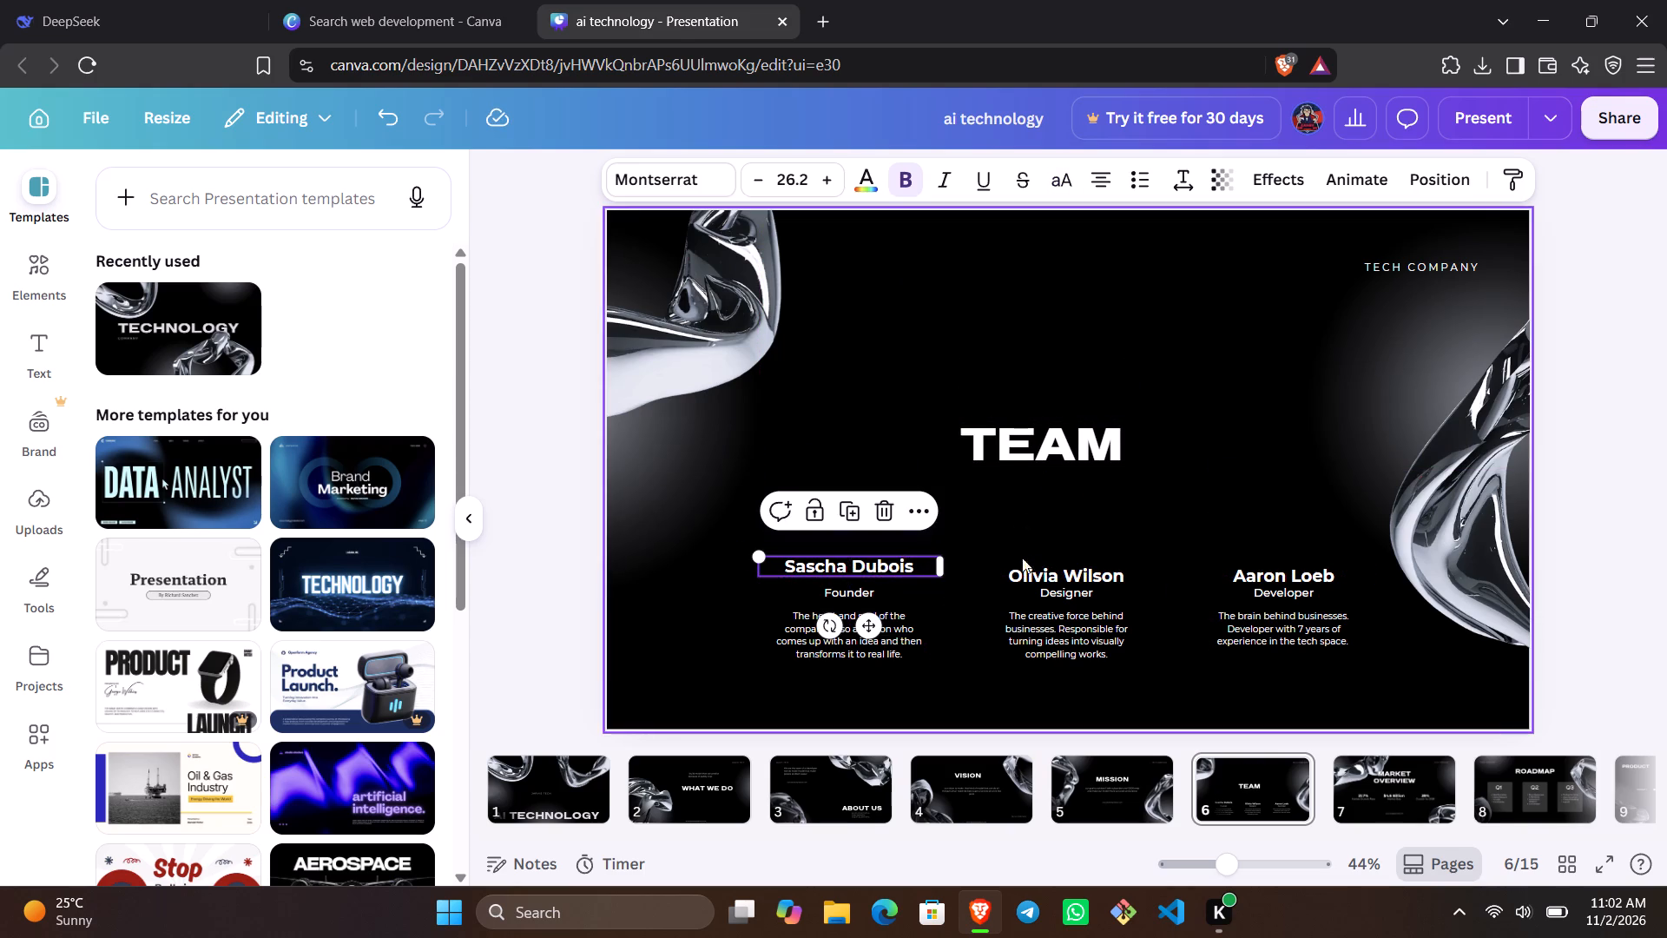
left_click_drag(1041, 568, 1038, 557)
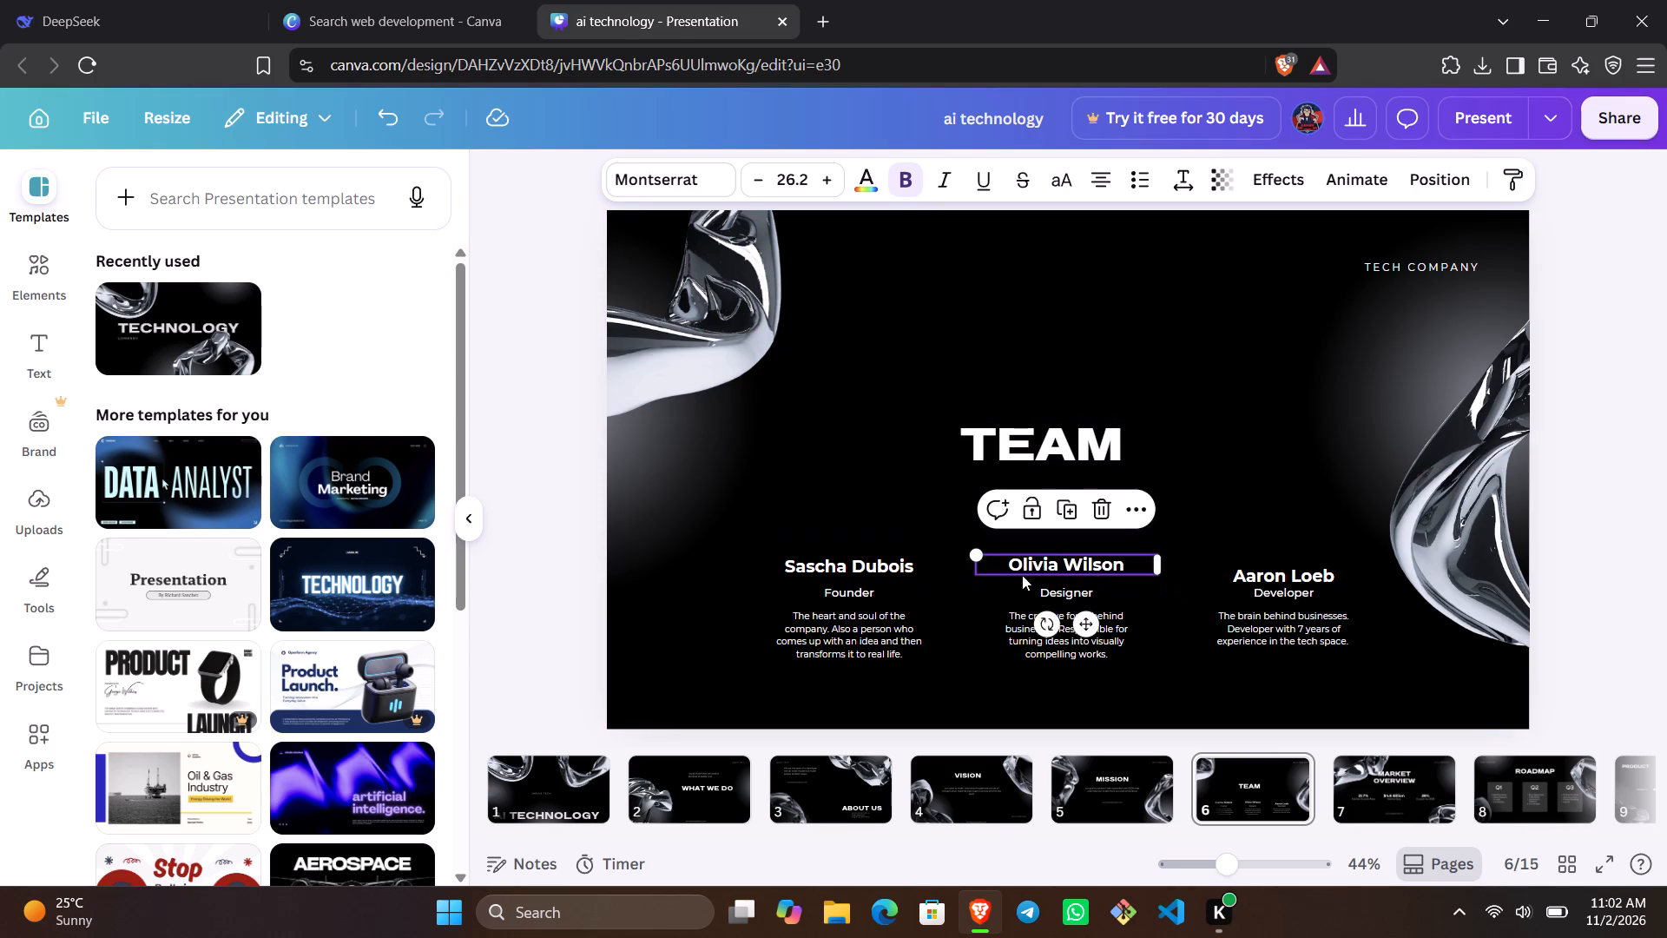
Replace the founder's placeholder name on the TEAM slide with the actual founder's name.
double_click(893, 560)
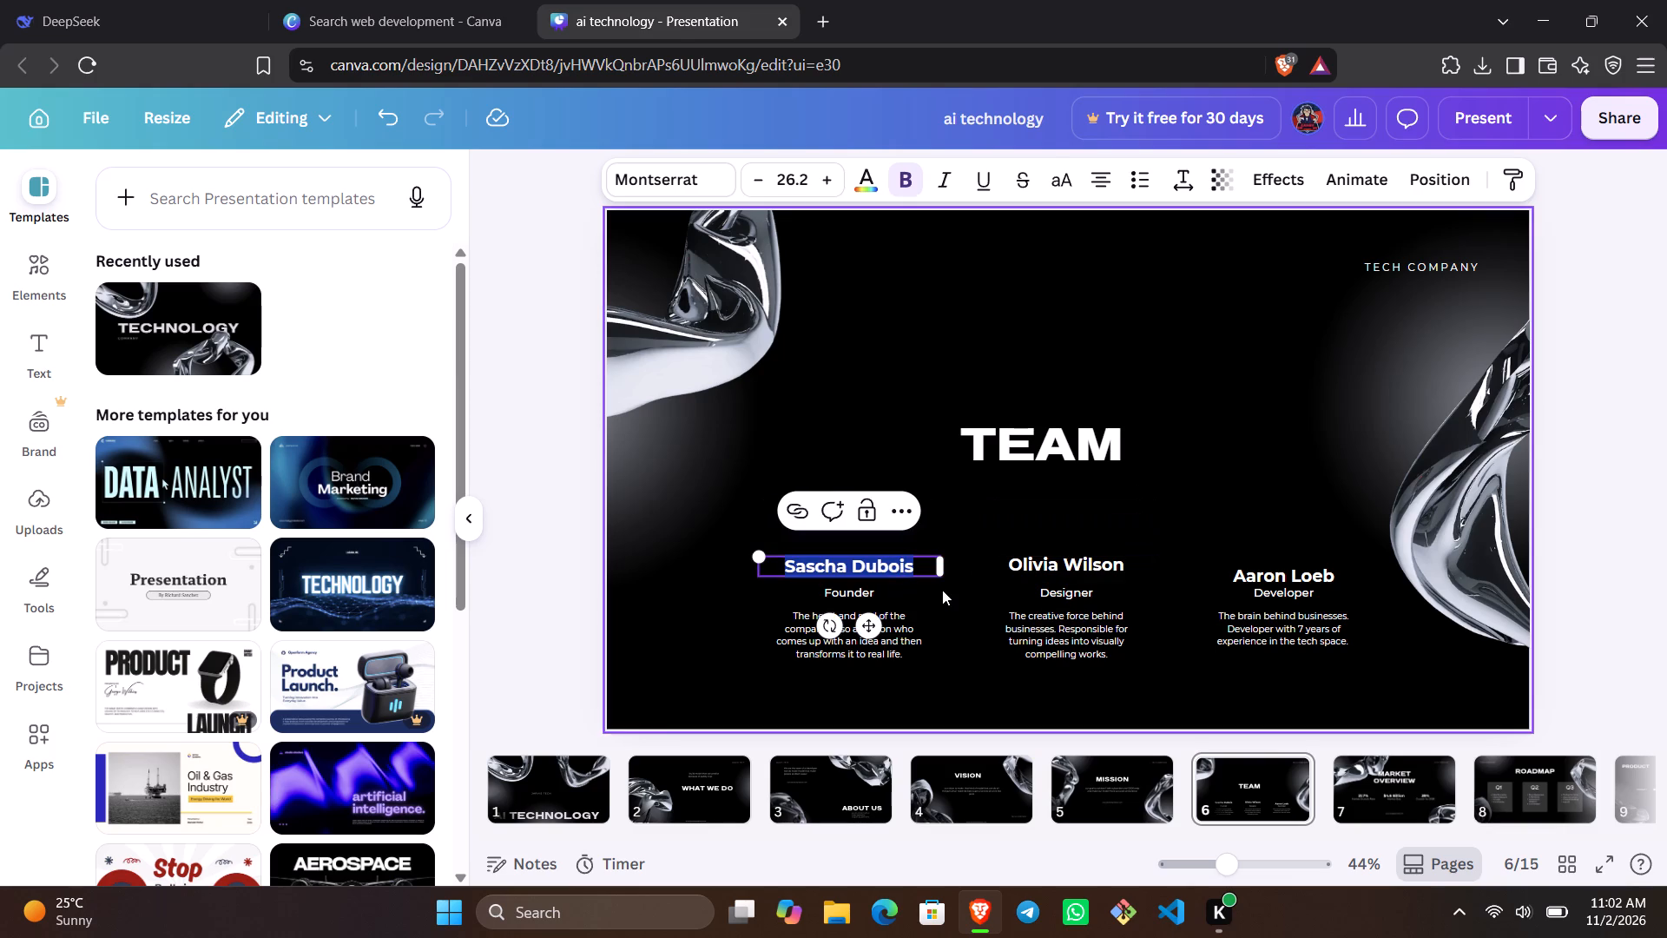
key("BackSpace")
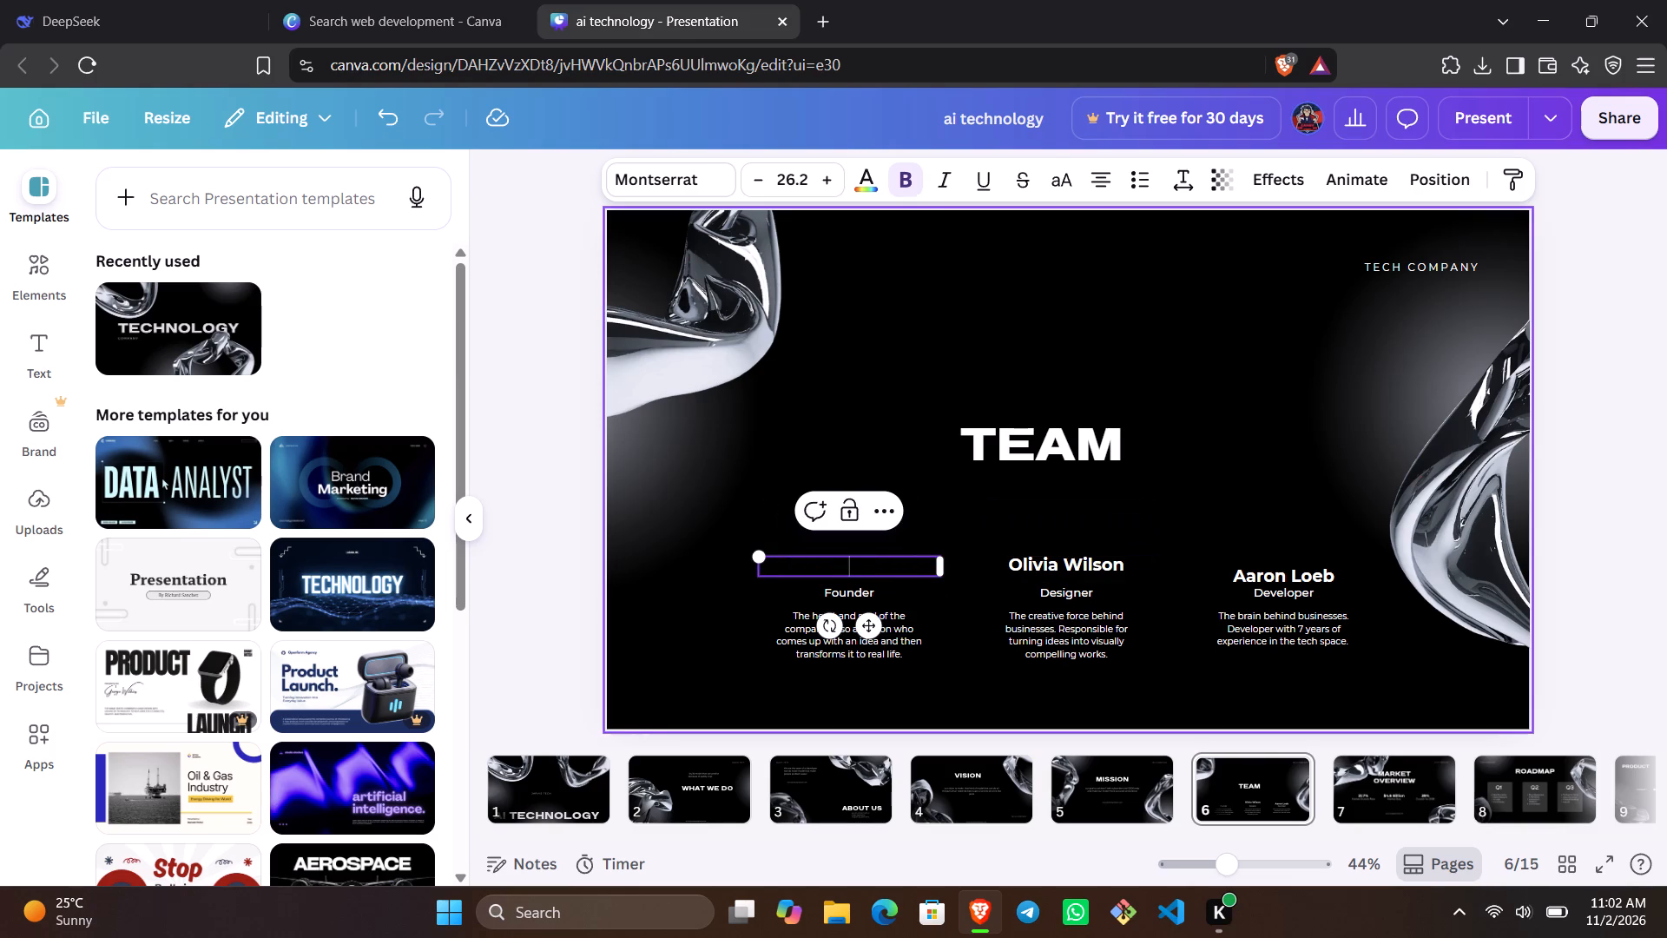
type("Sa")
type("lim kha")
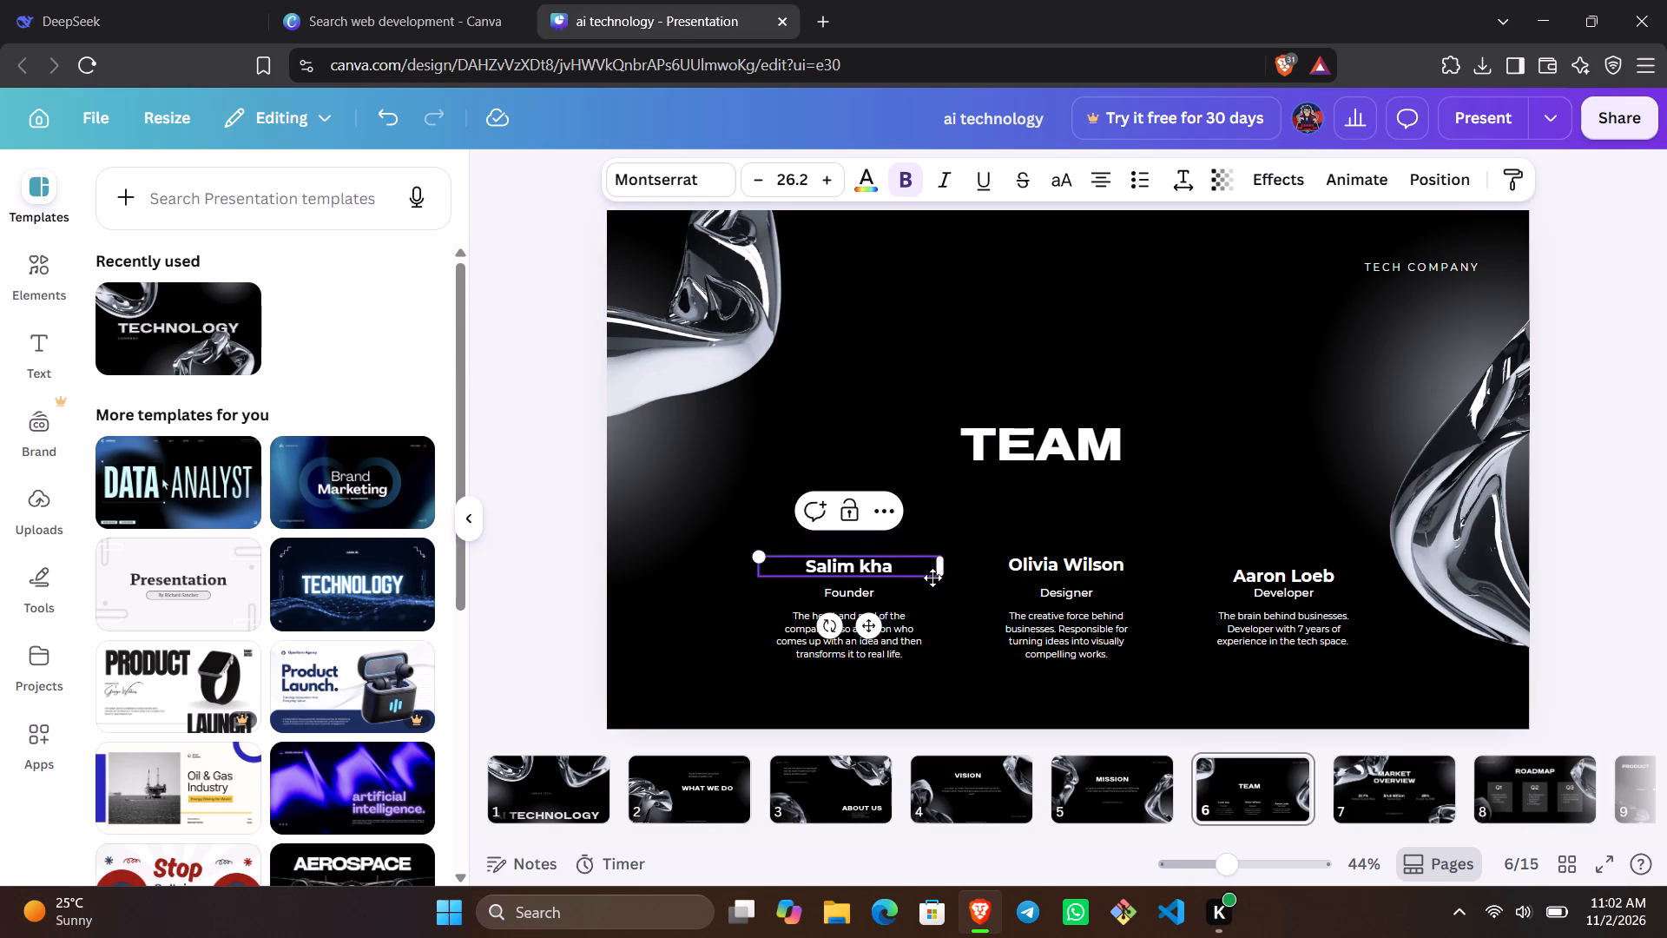
Replace the designer's placeholder name on the TEAM slide with the actual designer's name.
left_click(1055, 555)
double_click(1128, 555)
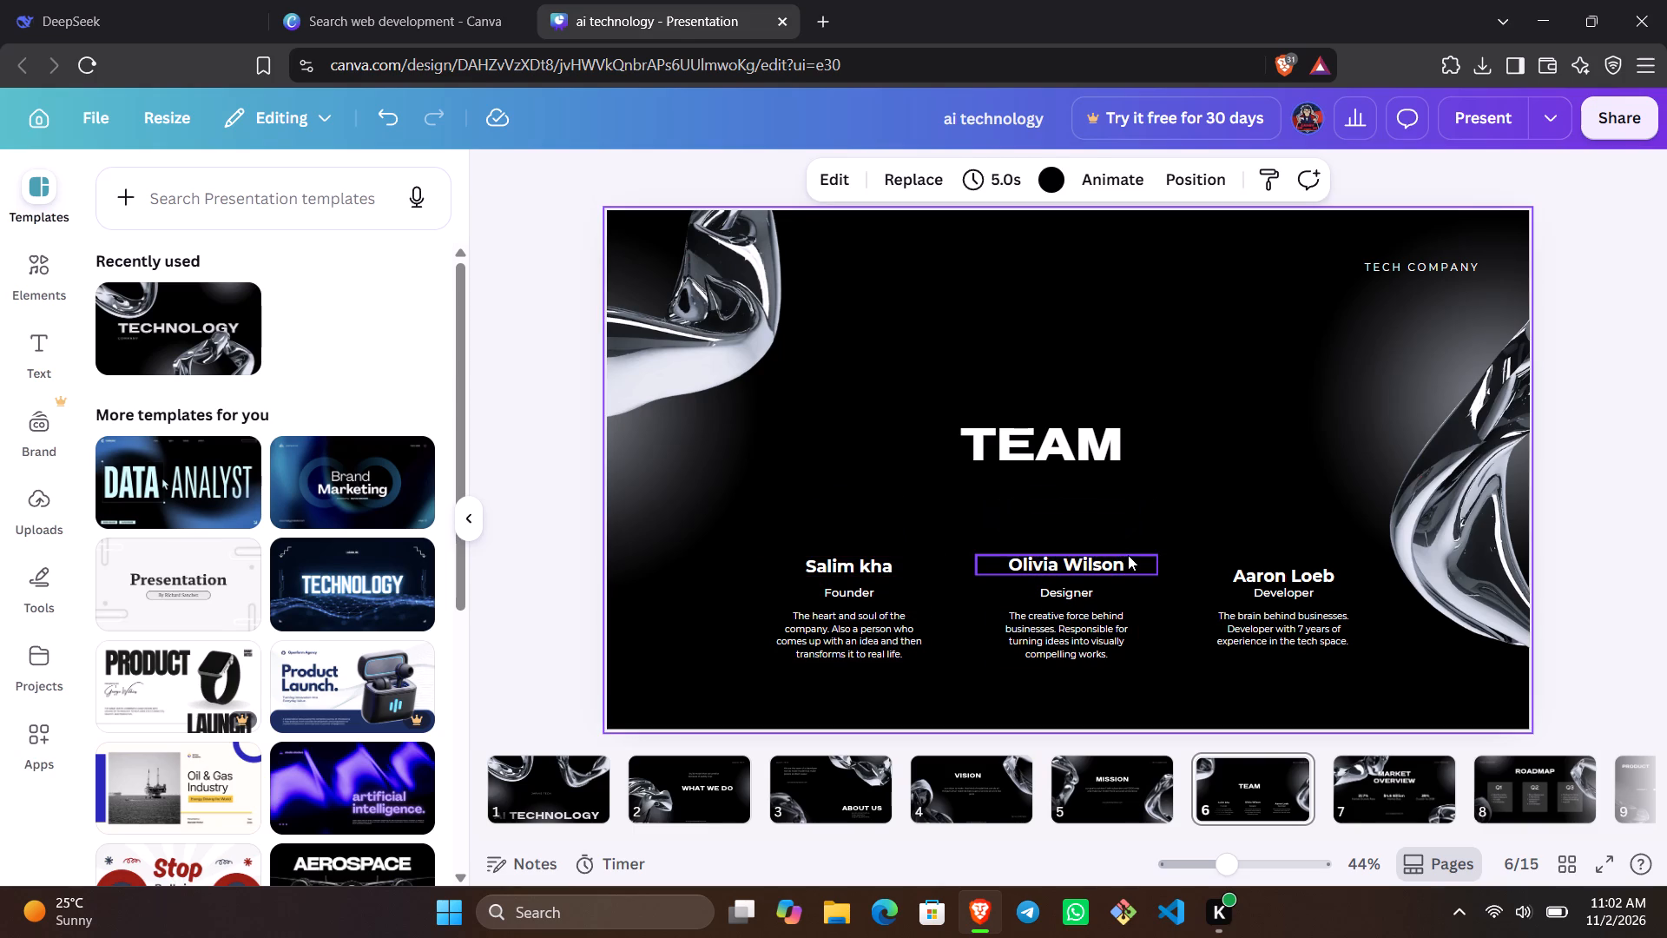
double_click(1128, 558)
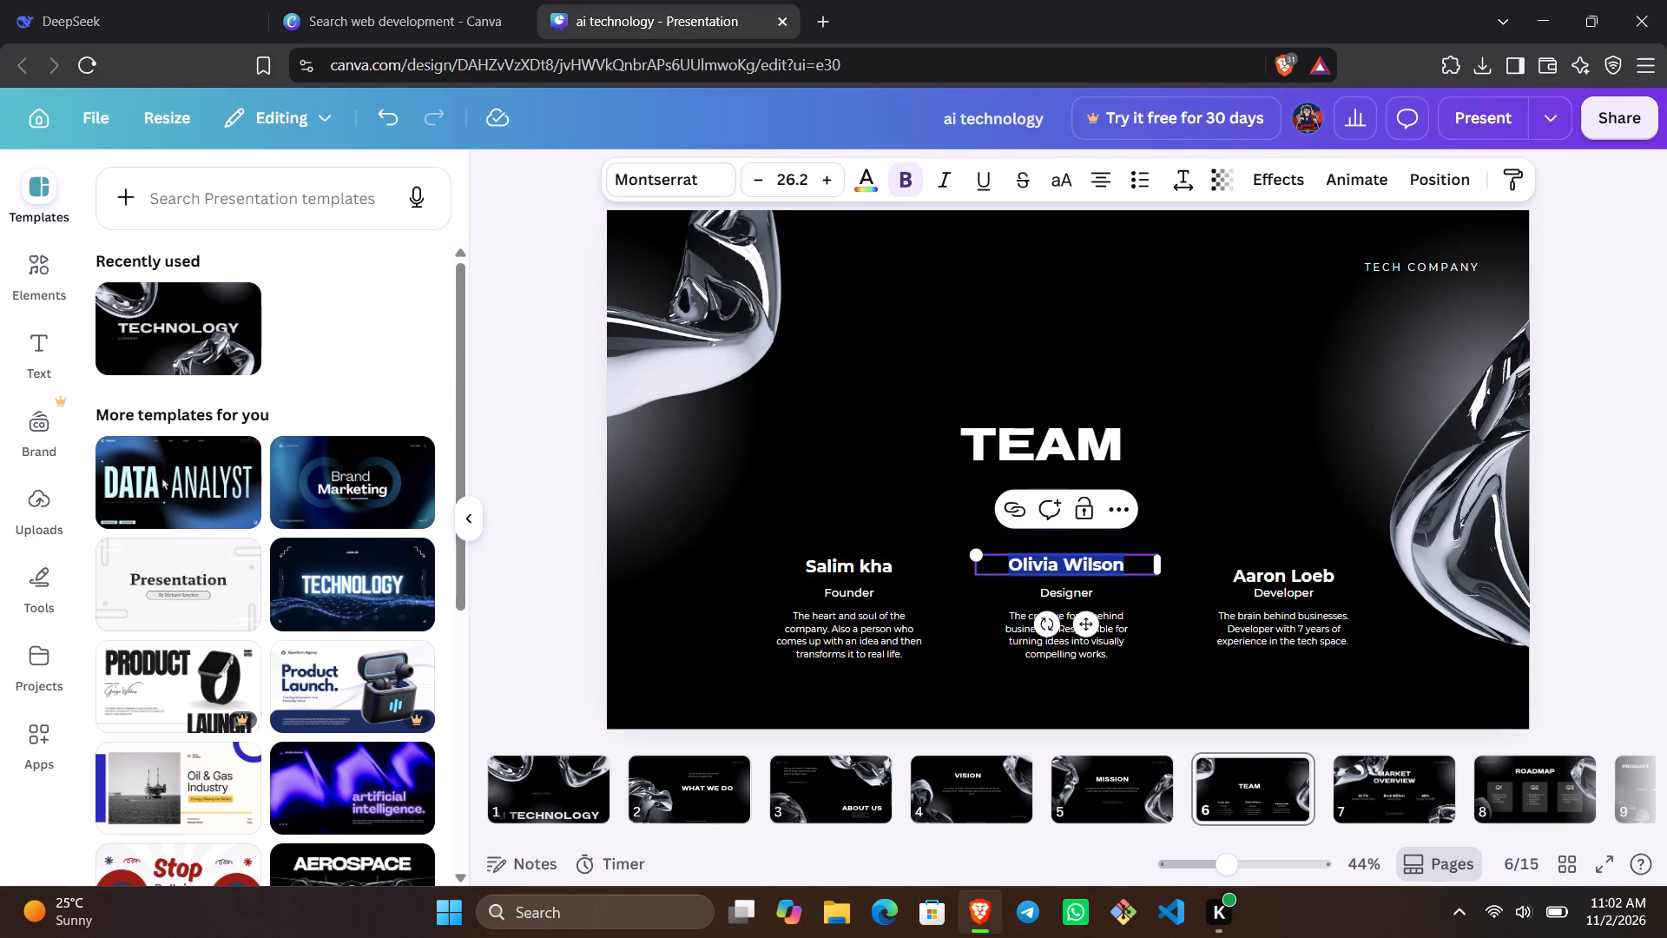
key("BackSpace")
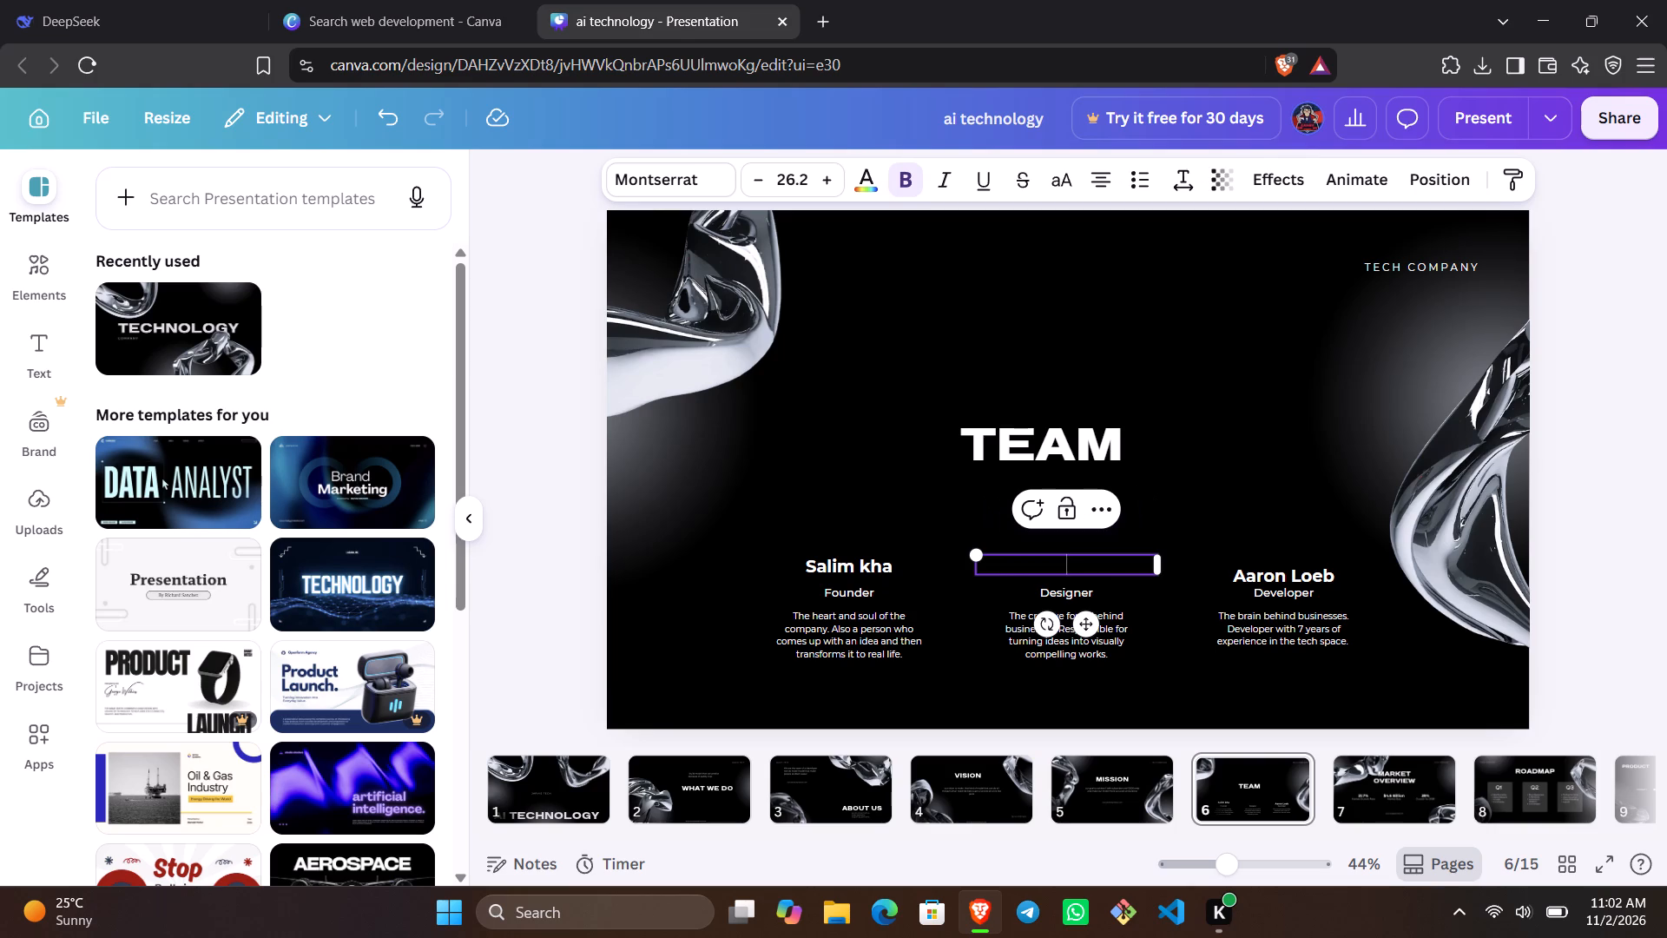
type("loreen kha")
Replace the developer's placeholder name on the TEAM slide with the actual developer's name.
double_click(1291, 574)
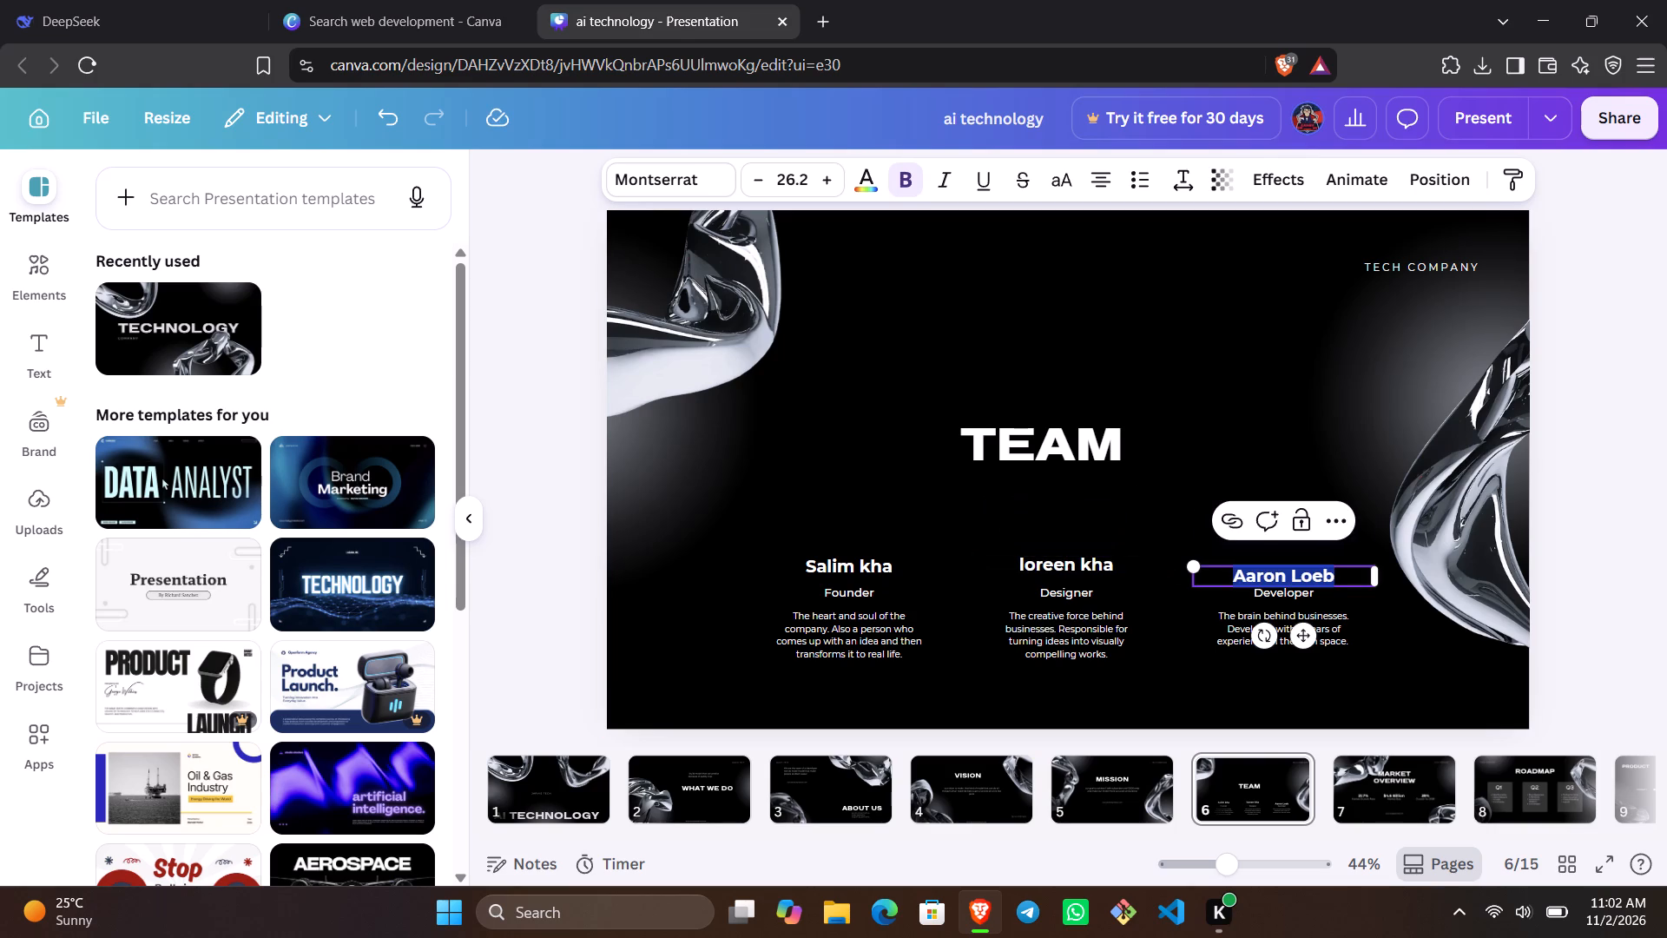
key("BackSpace")
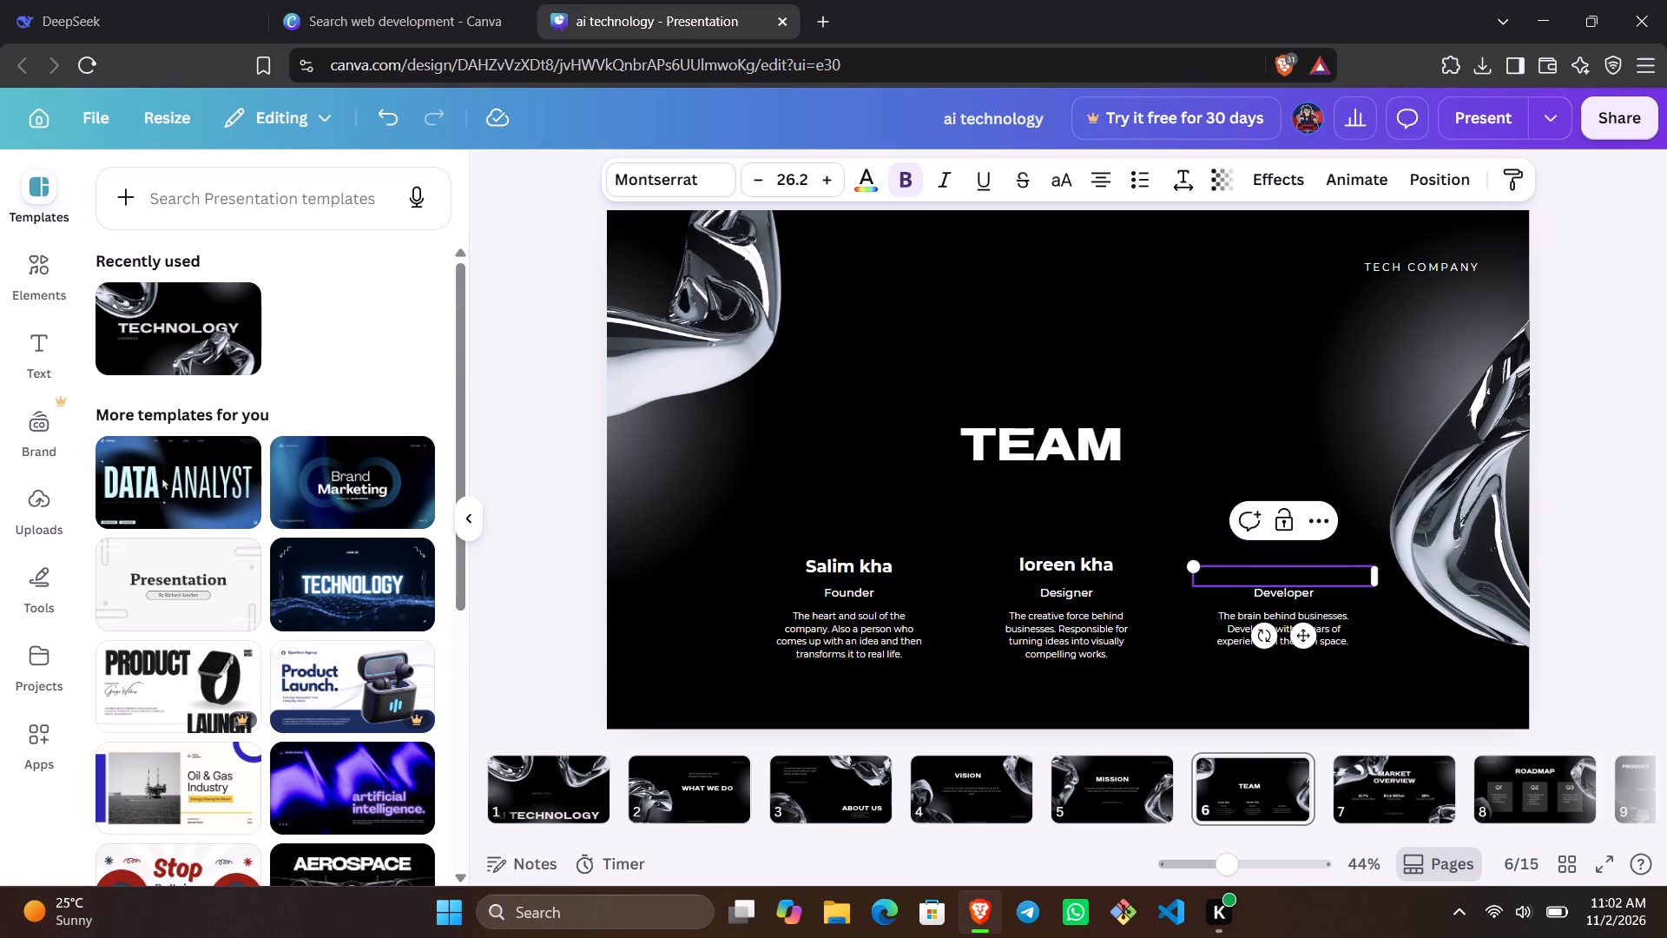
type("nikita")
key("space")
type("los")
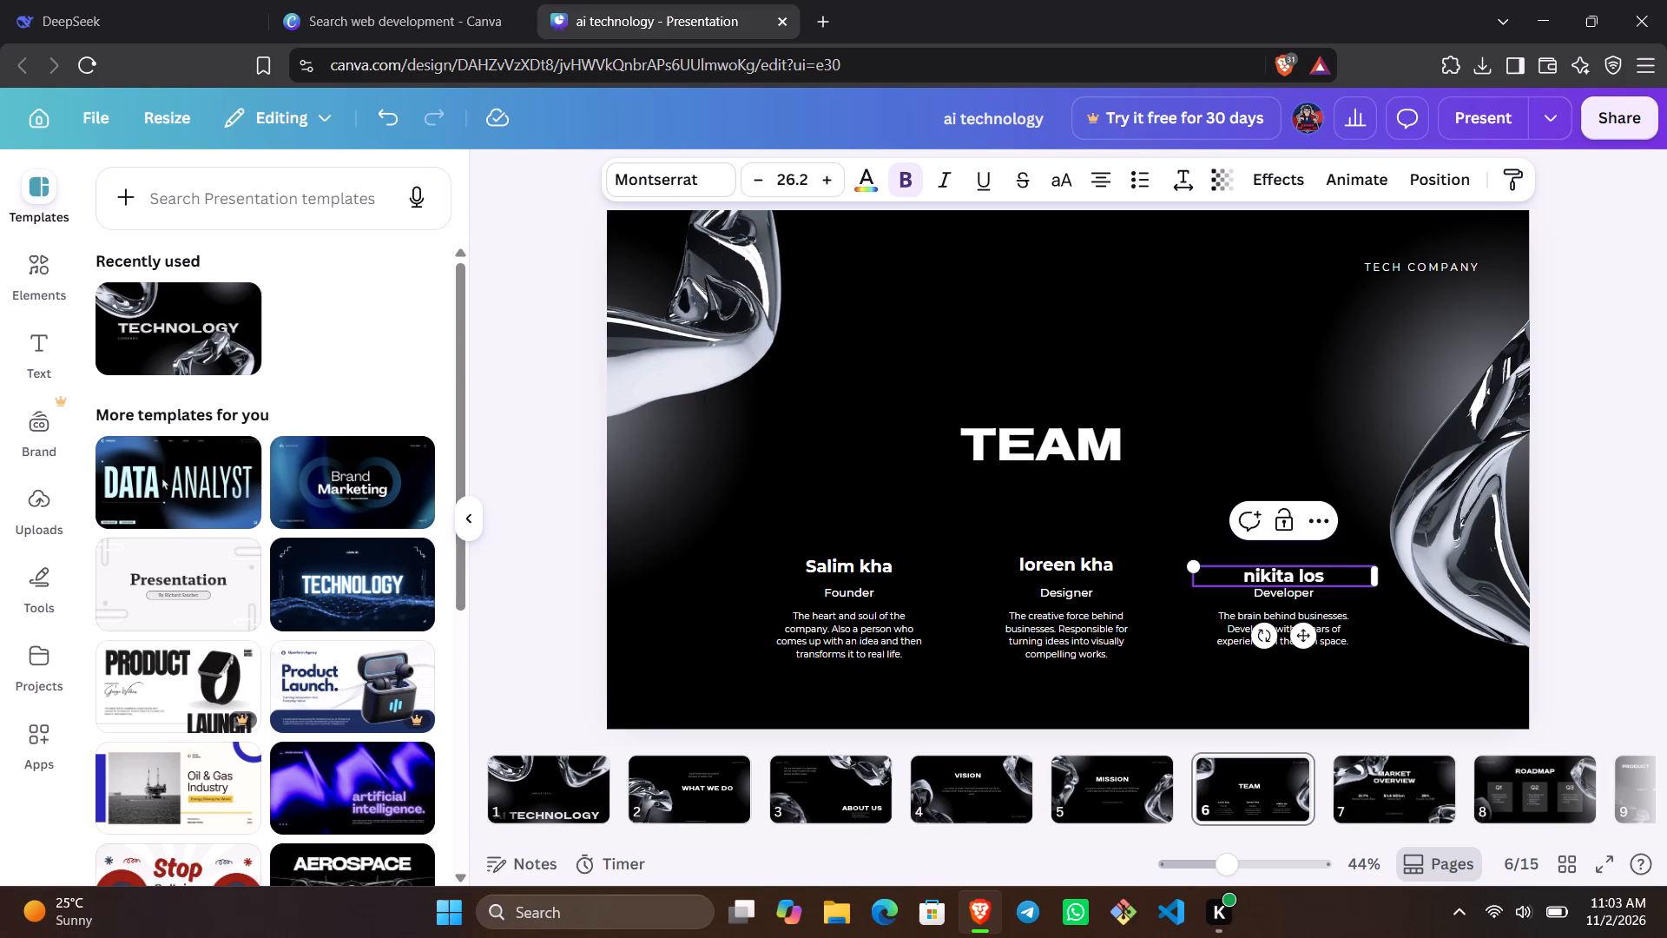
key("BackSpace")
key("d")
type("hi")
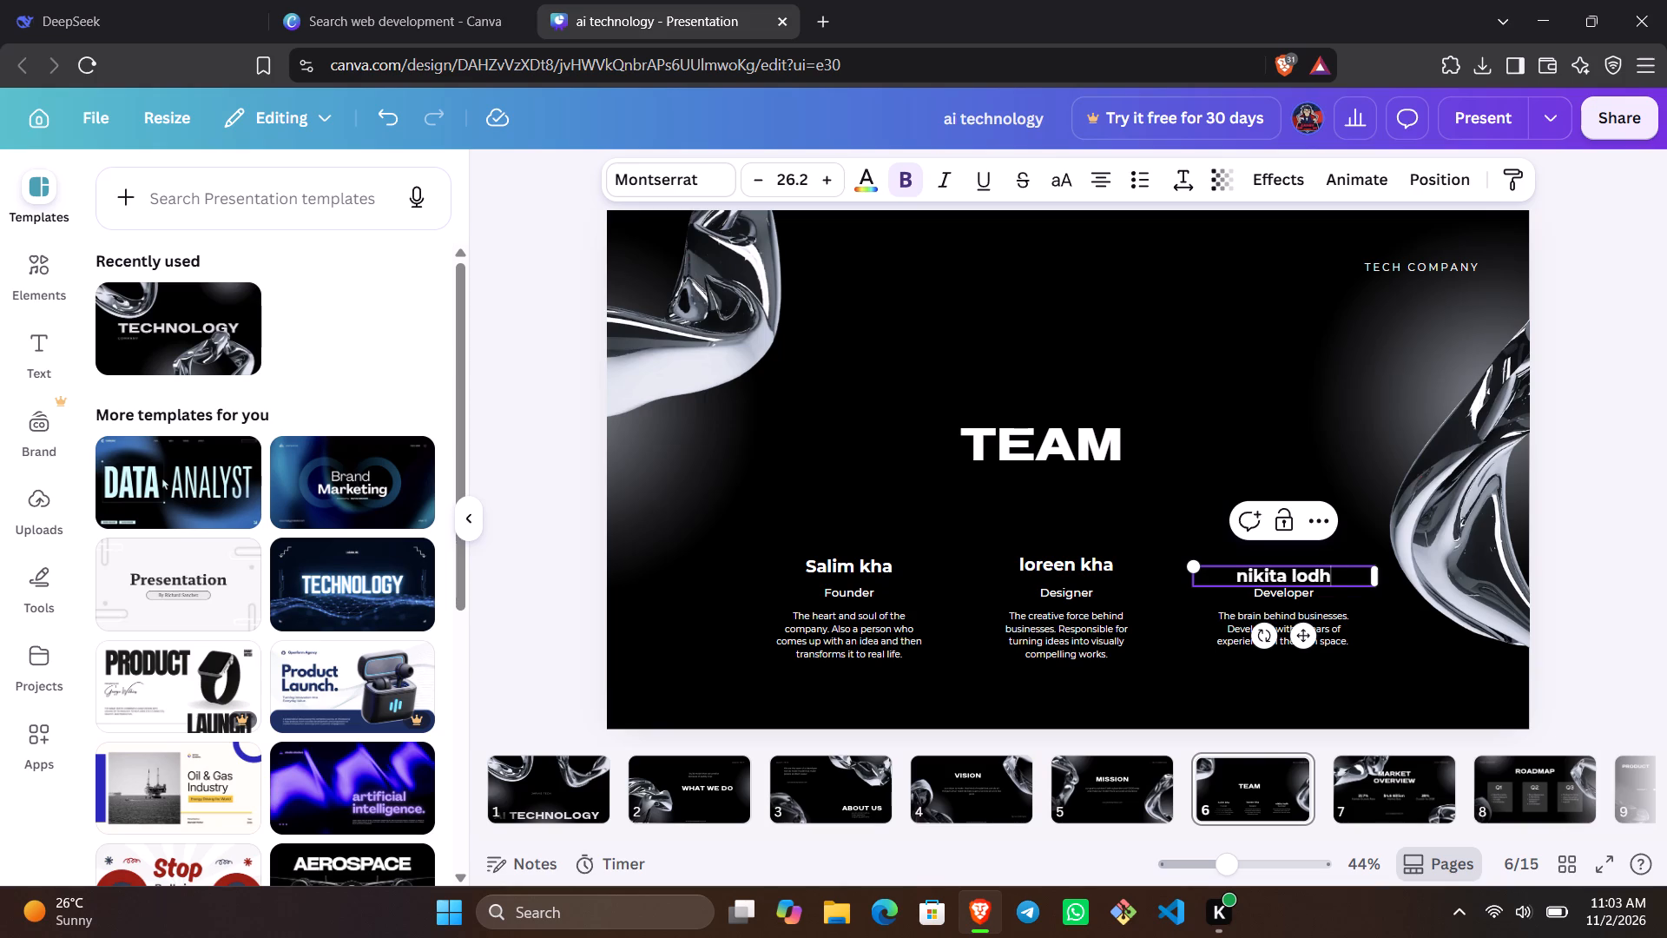
left_click(1276, 406)
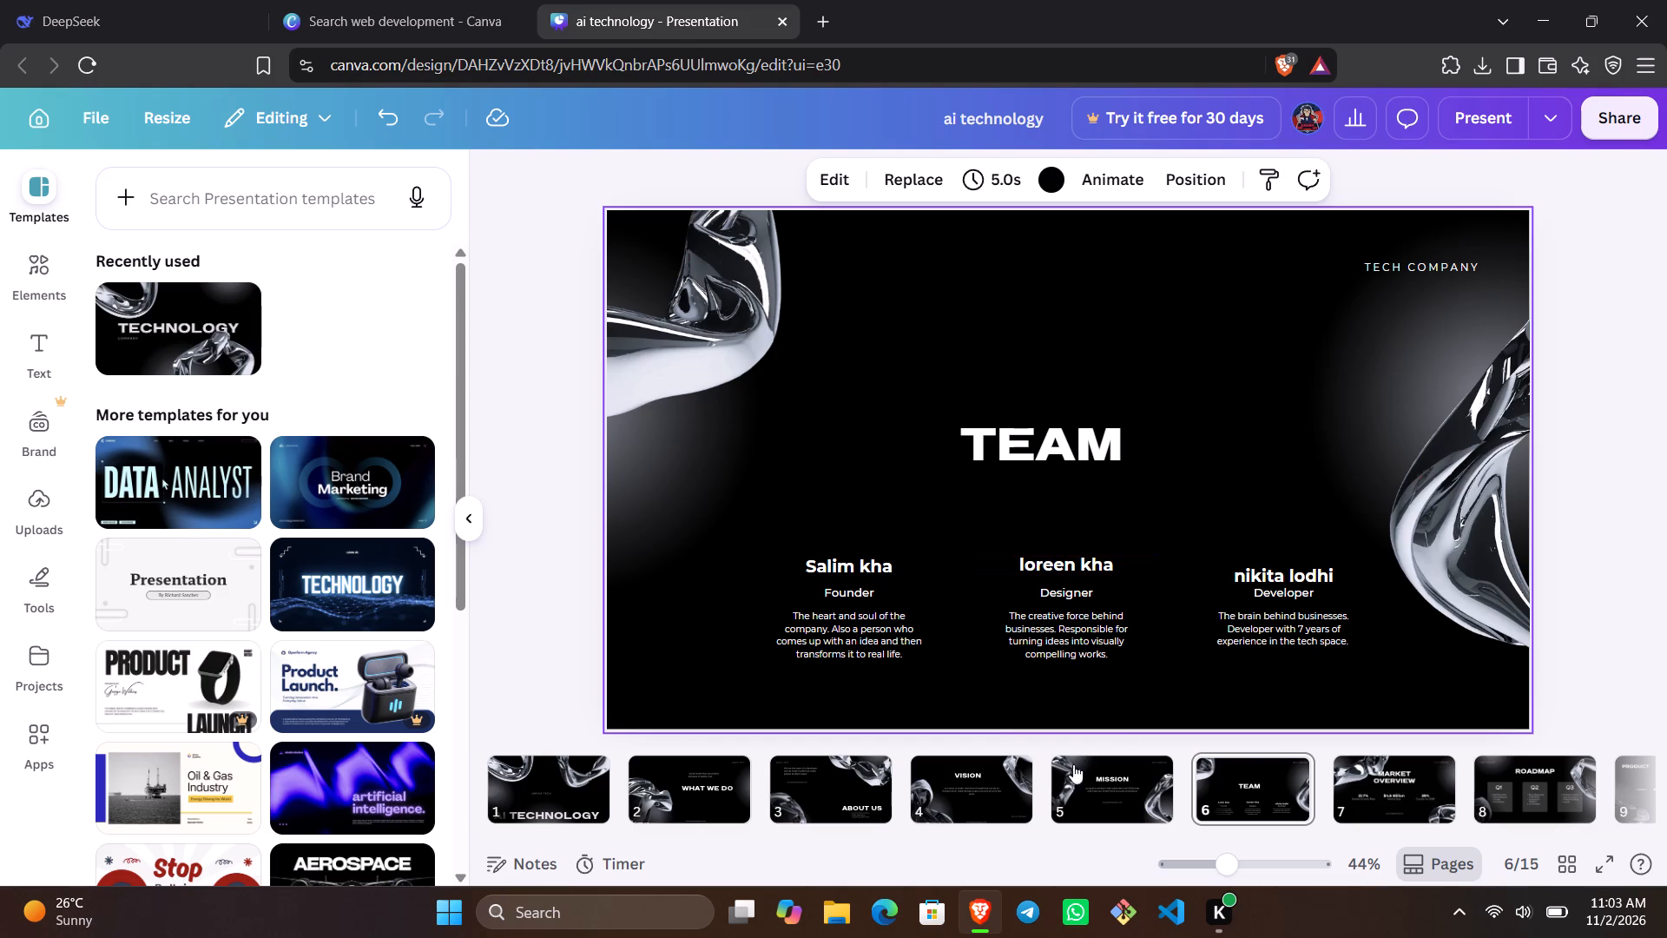
Look through the MISSION, TEAM, MARKET OVERVIEW, ROADMAP and PRODUCT slides and browse the thumbnails of the remaining pages.
left_click(1069, 789)
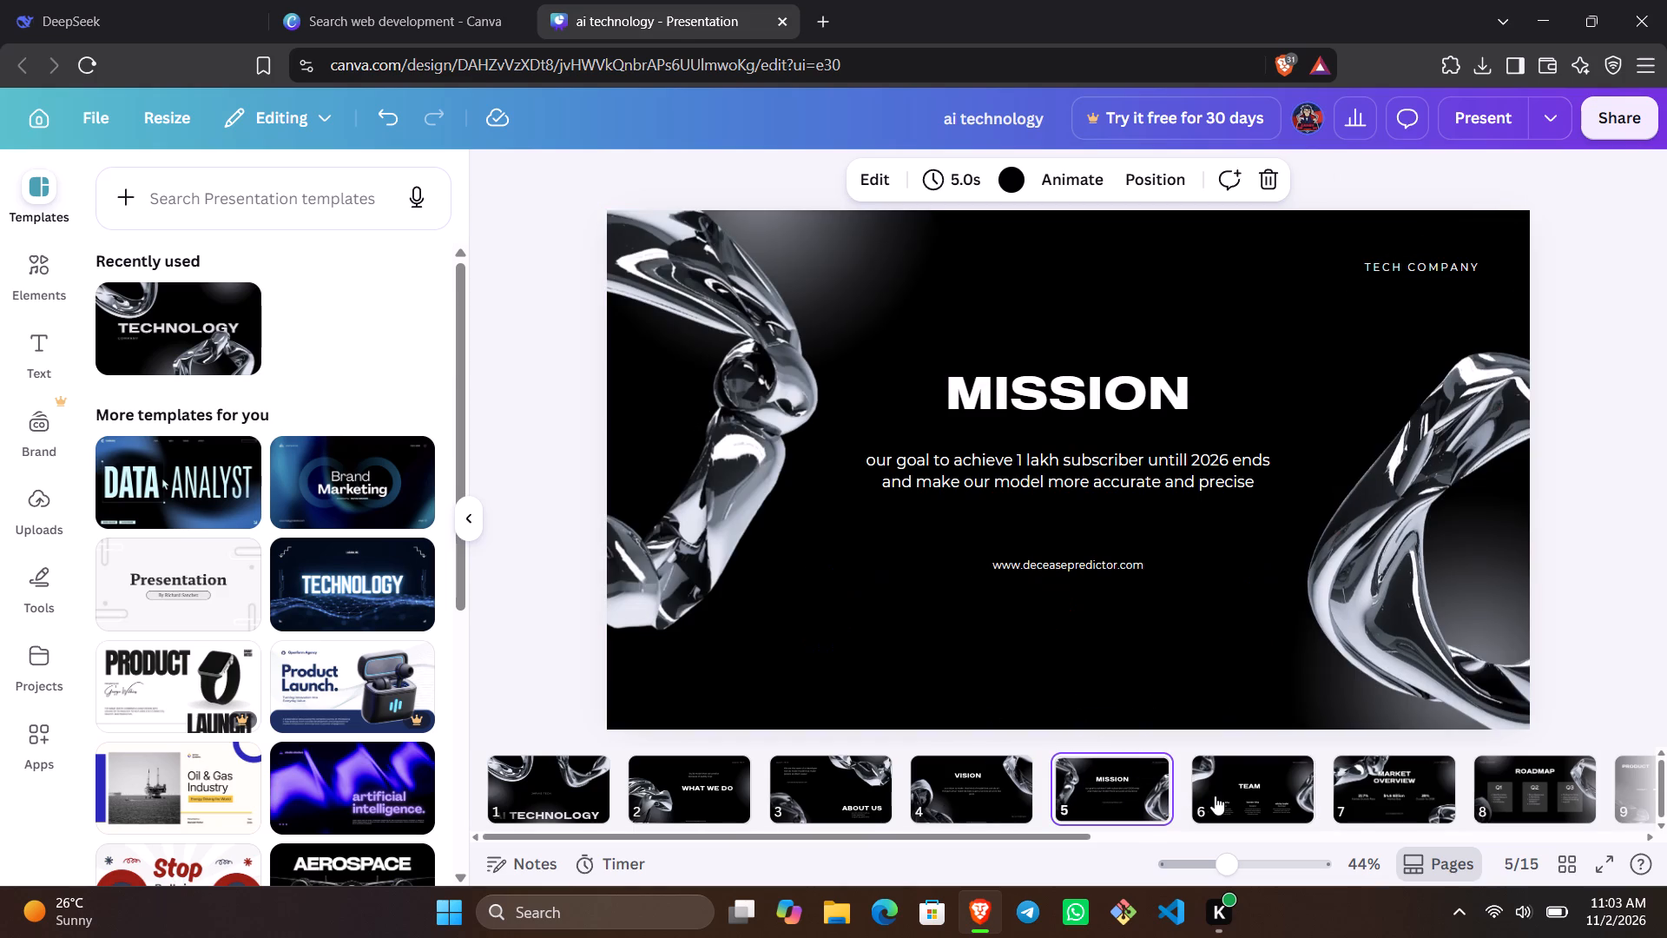
left_click(1278, 797)
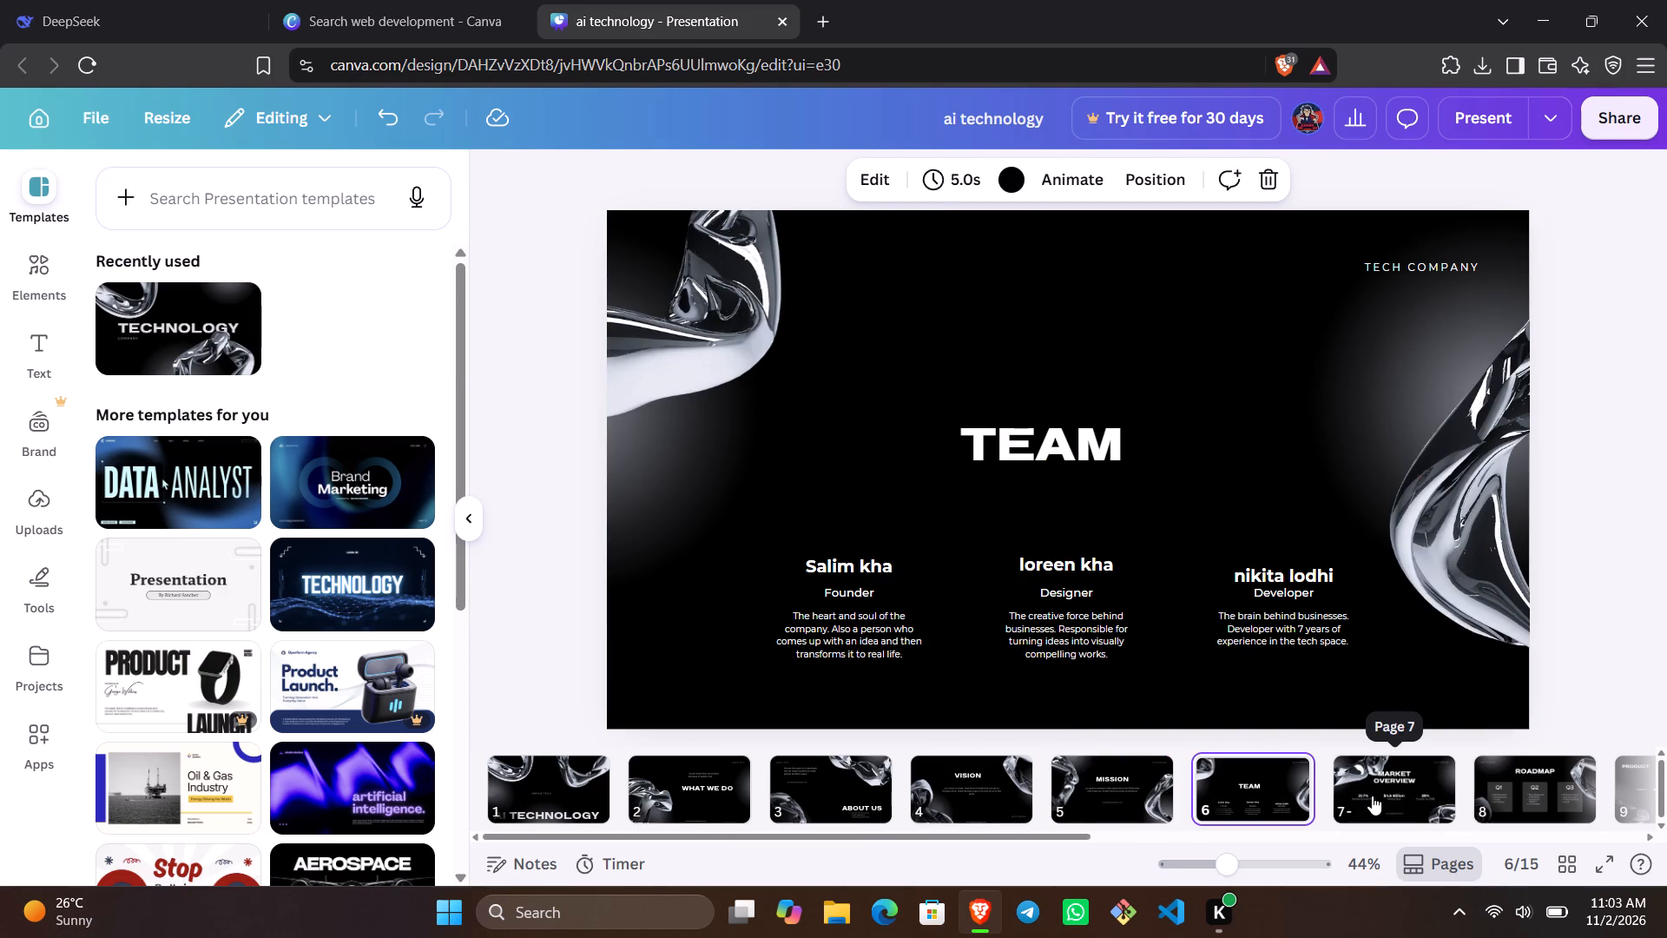
left_click(1371, 796)
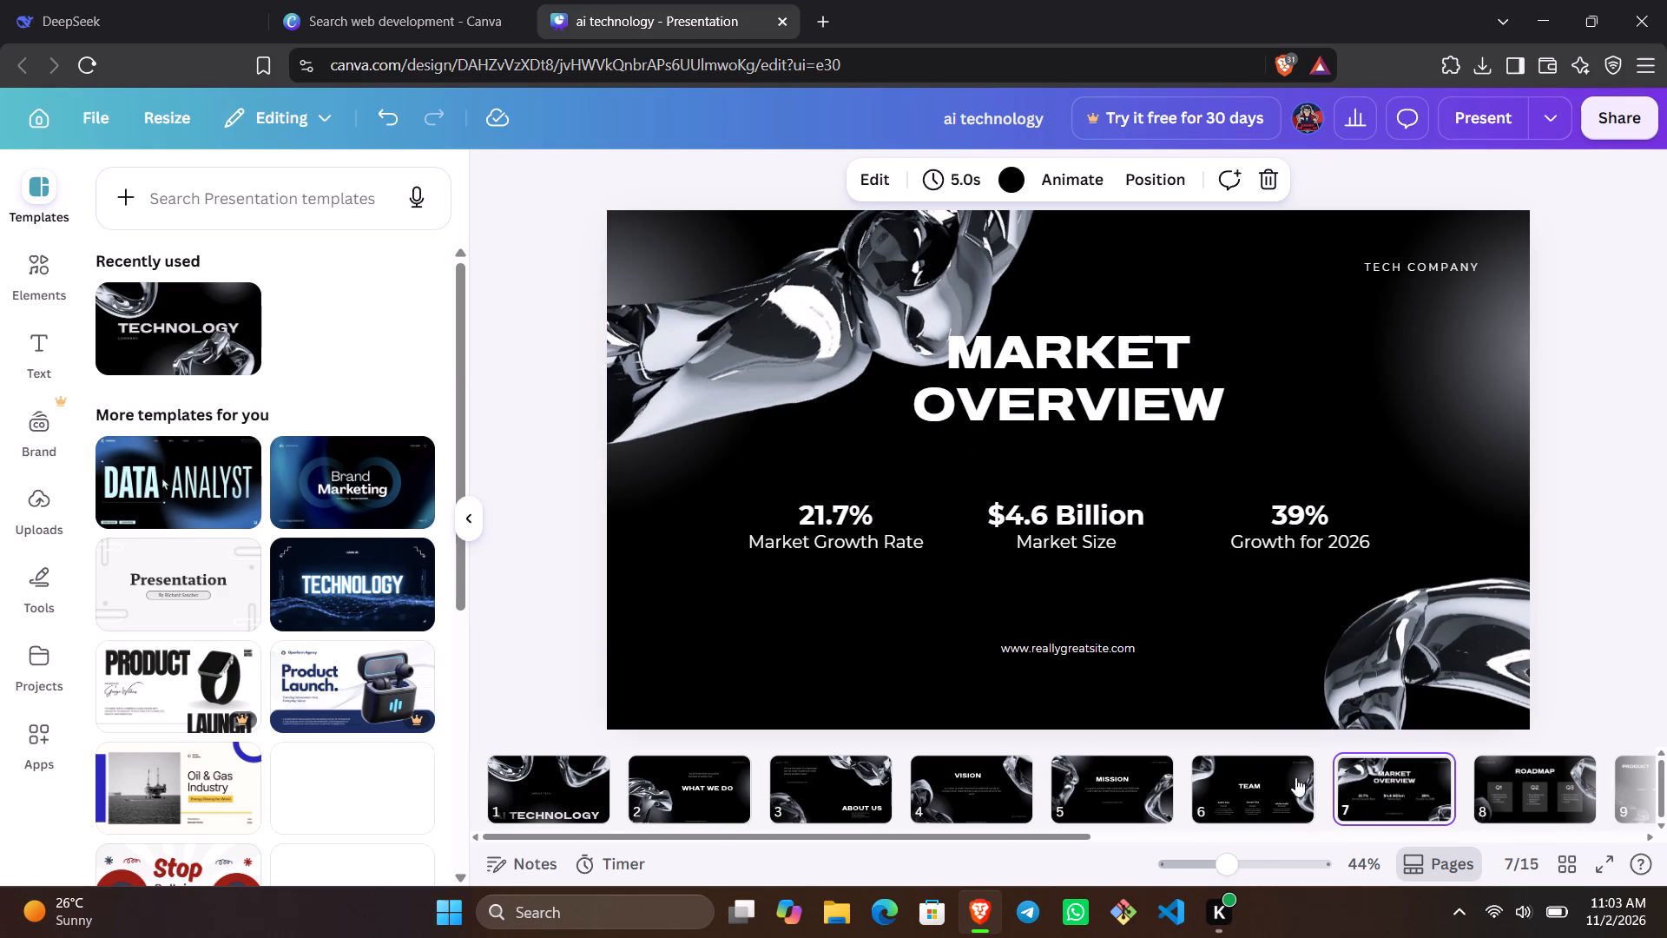
left_click_drag(1377, 783, 1346, 782)
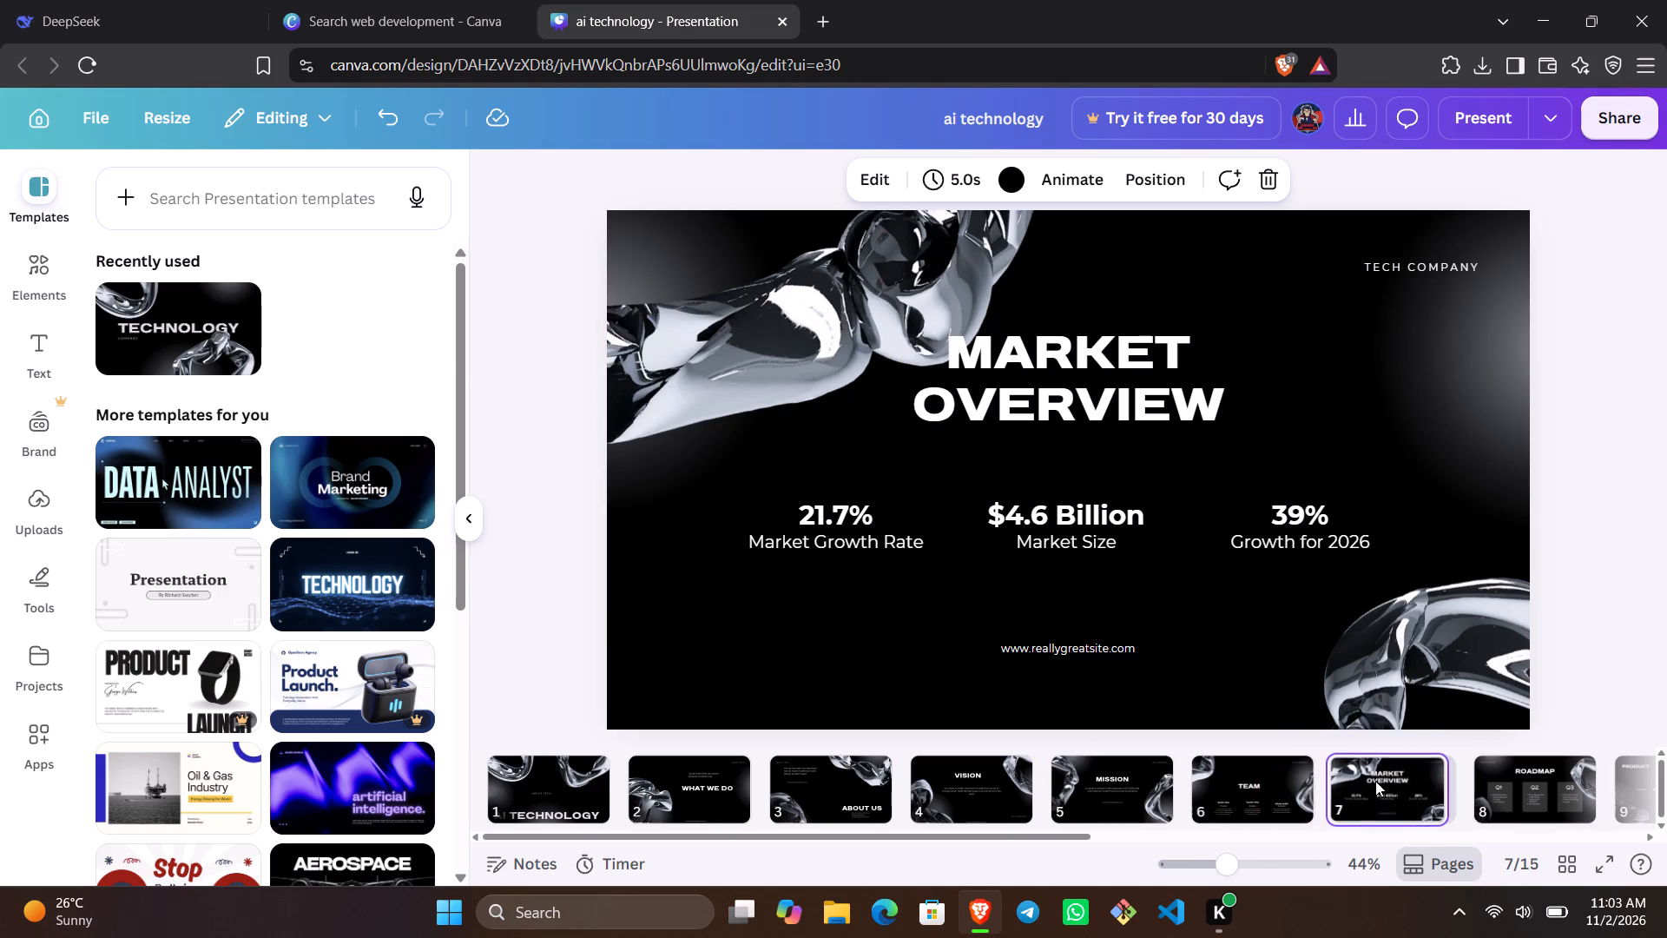
left_click(1522, 773)
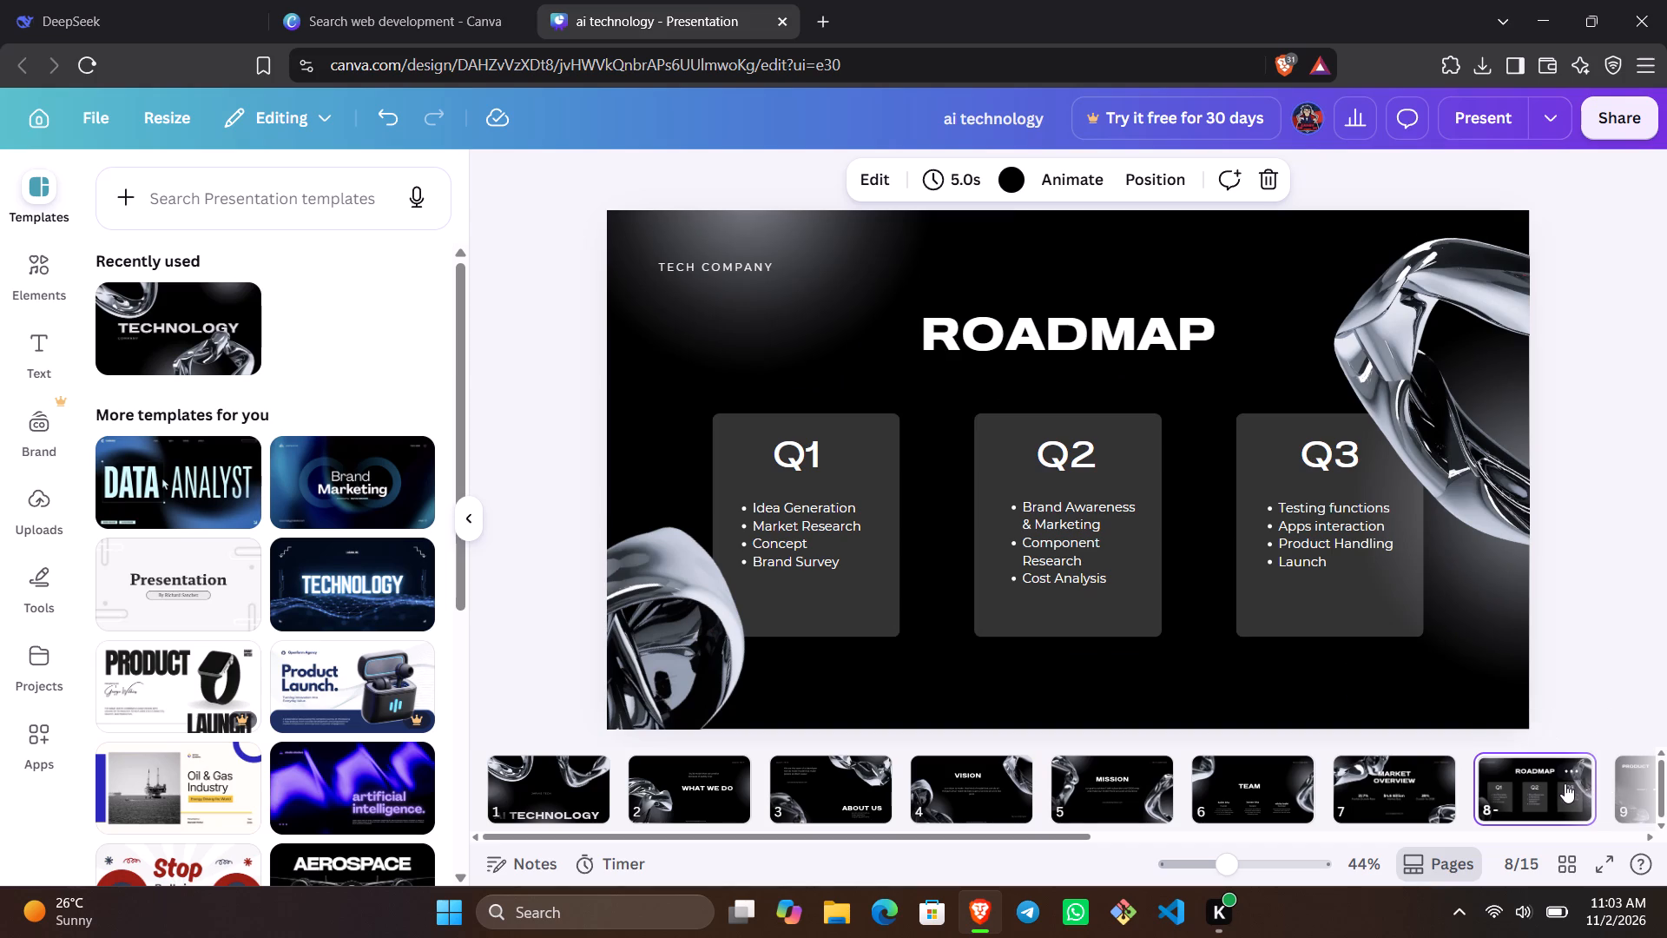
left_click(1638, 783)
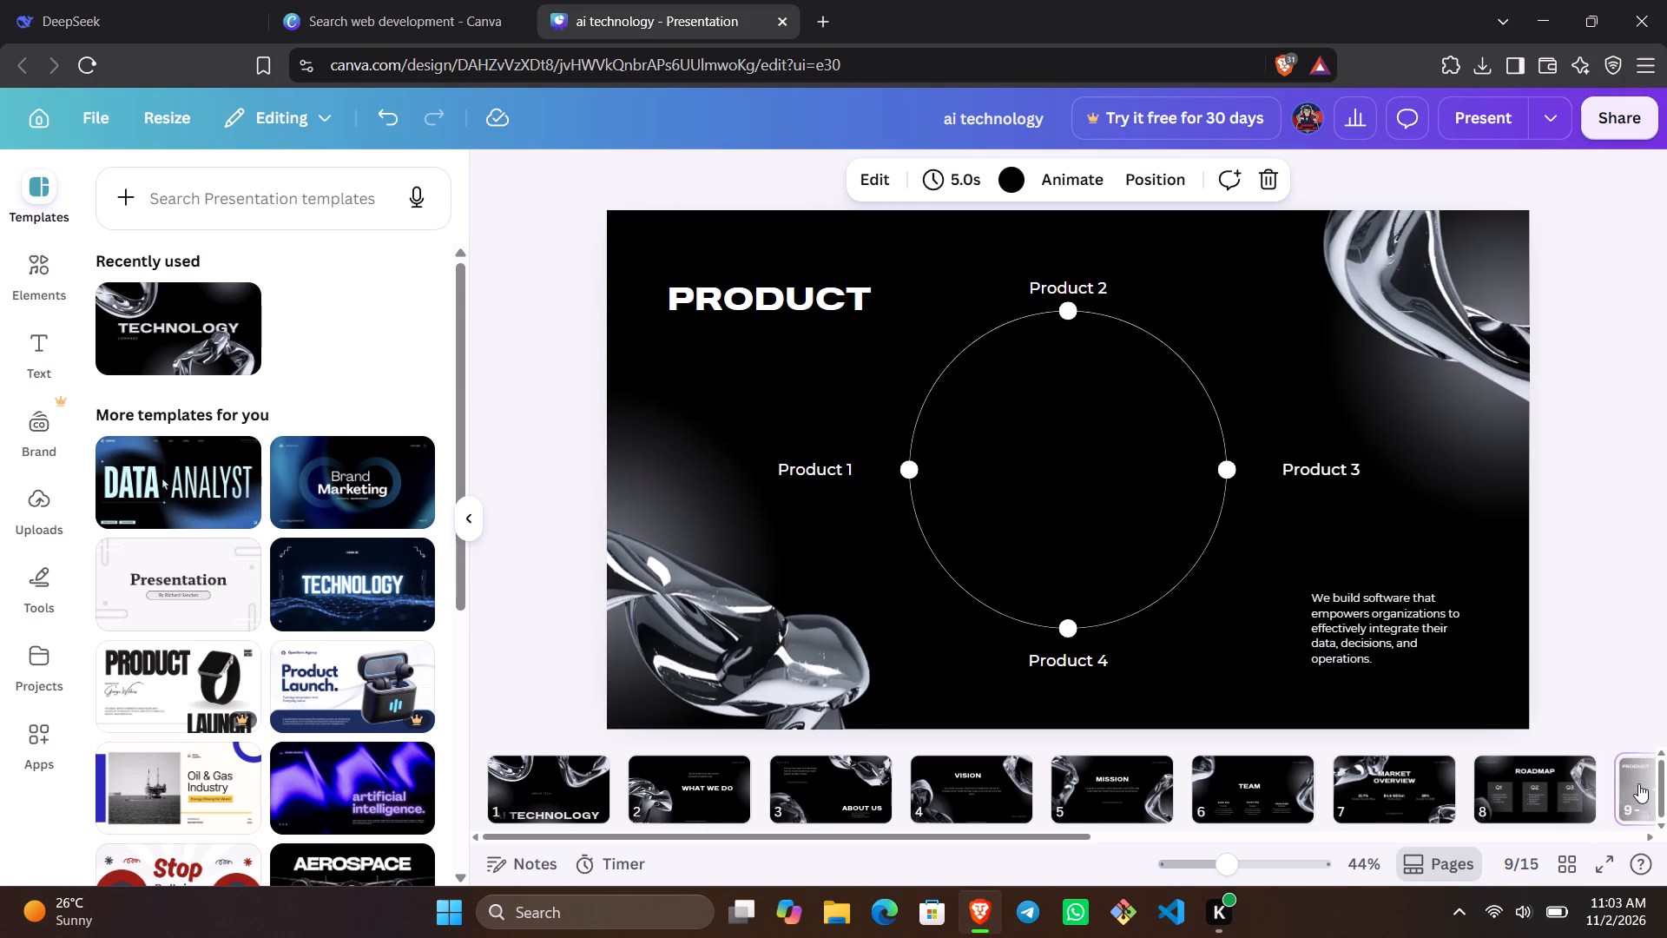
left_click_drag(1516, 803, 1297, 820)
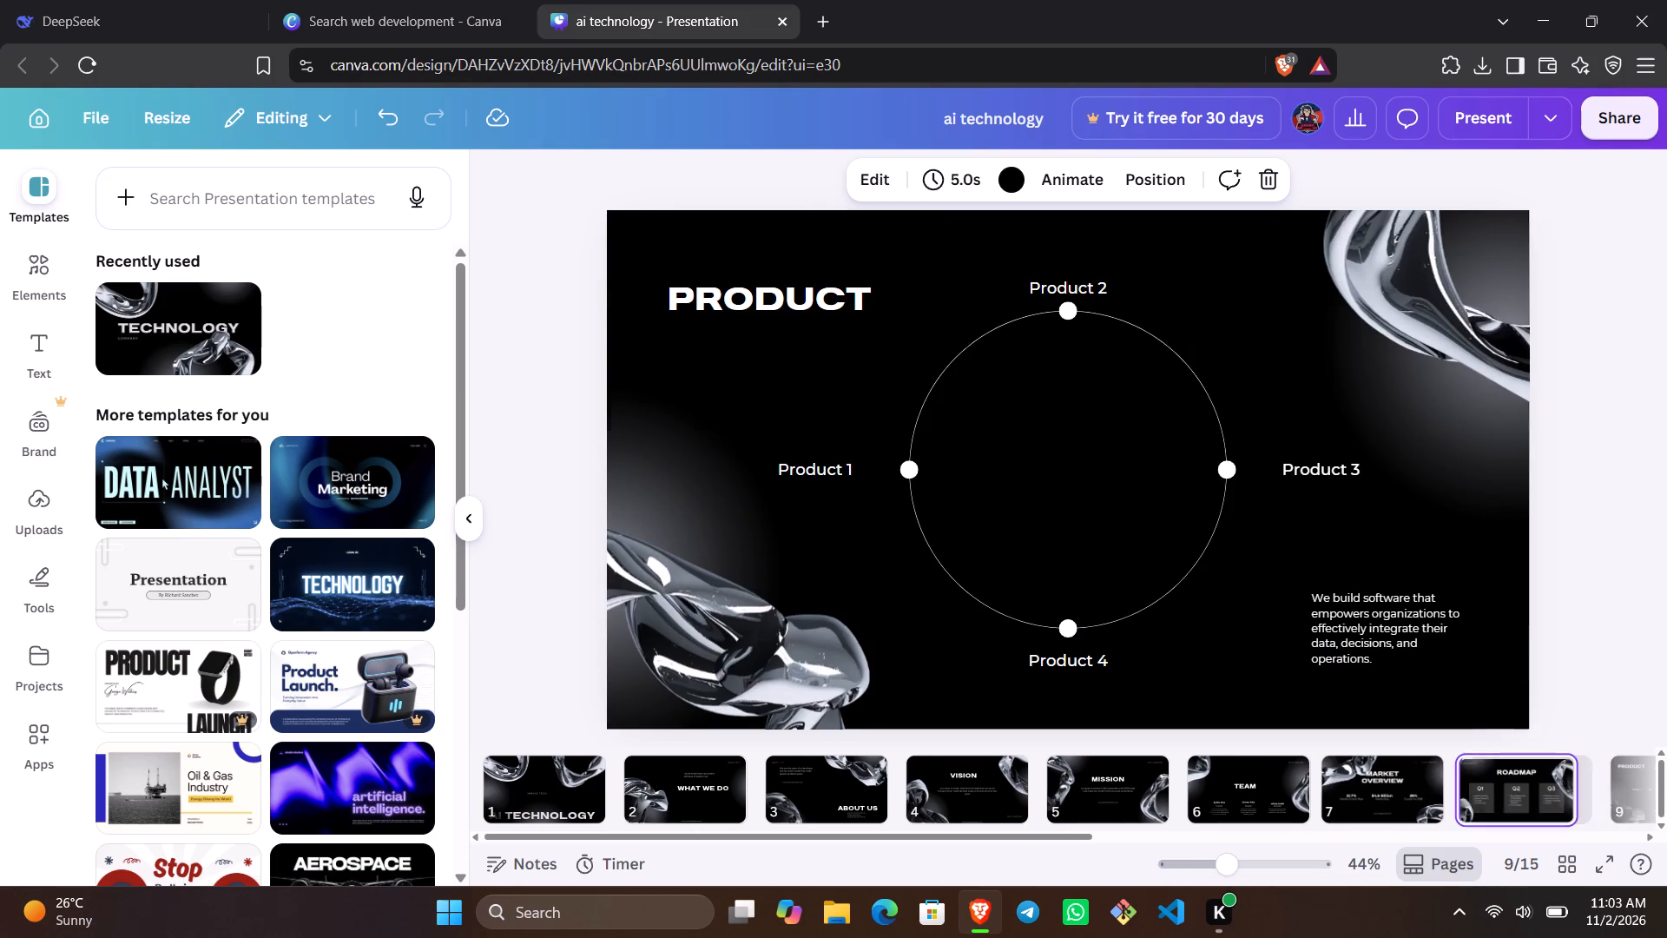
left_click_drag(1297, 820, 1480, 802)
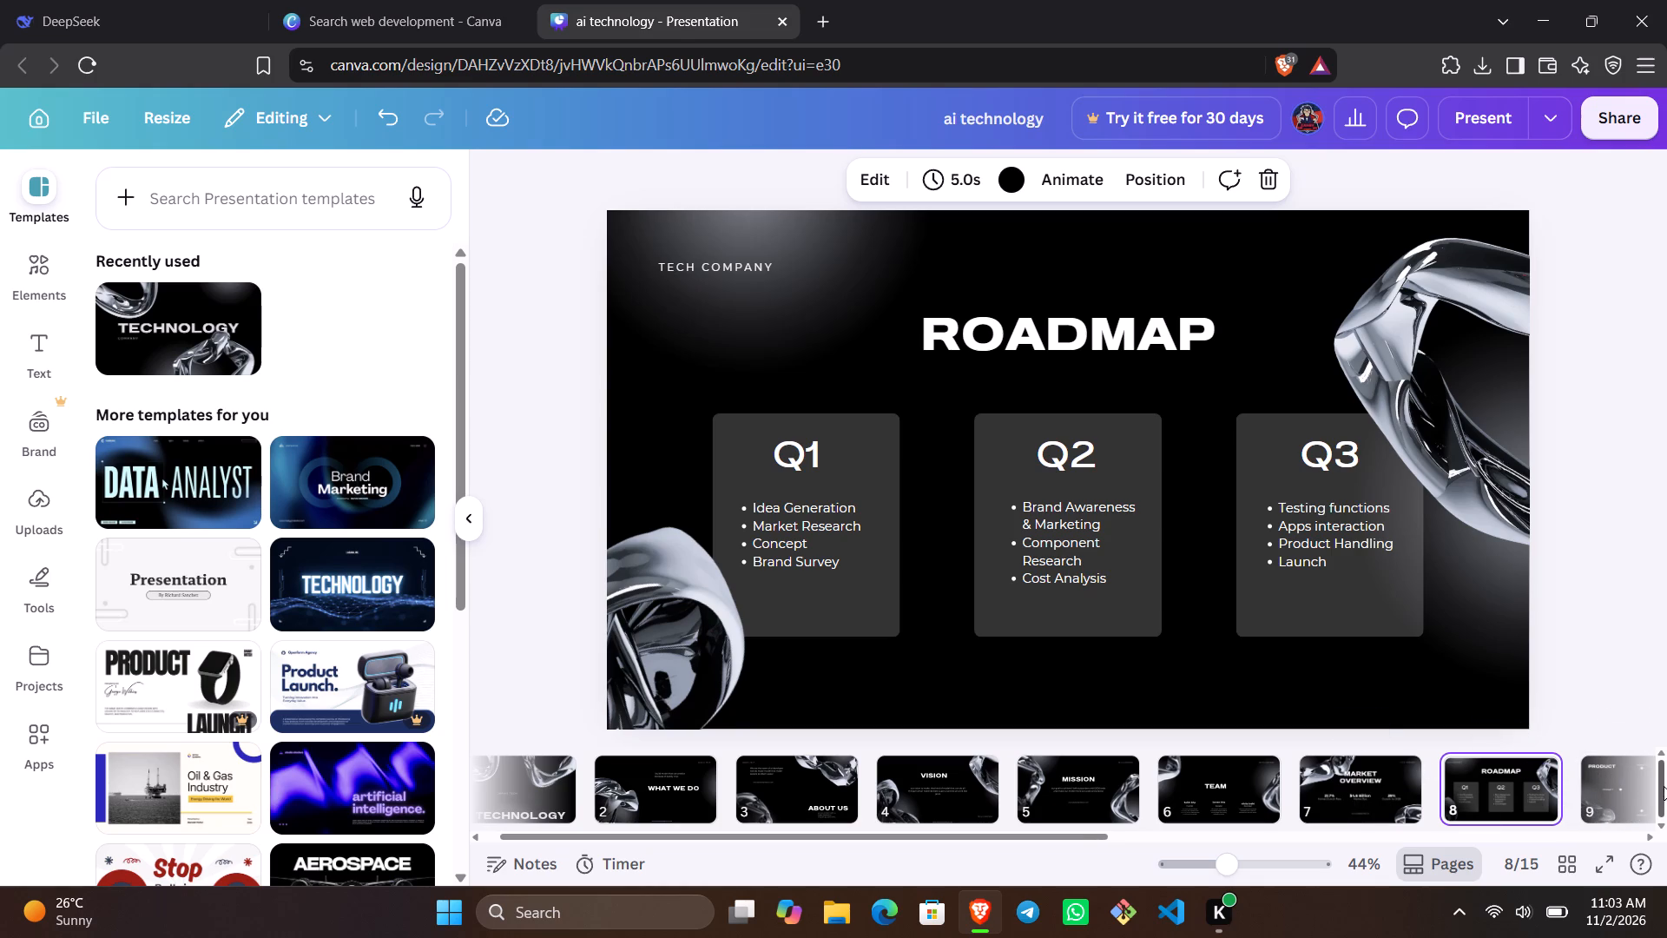
left_click_drag(1326, 791, 1184, 811)
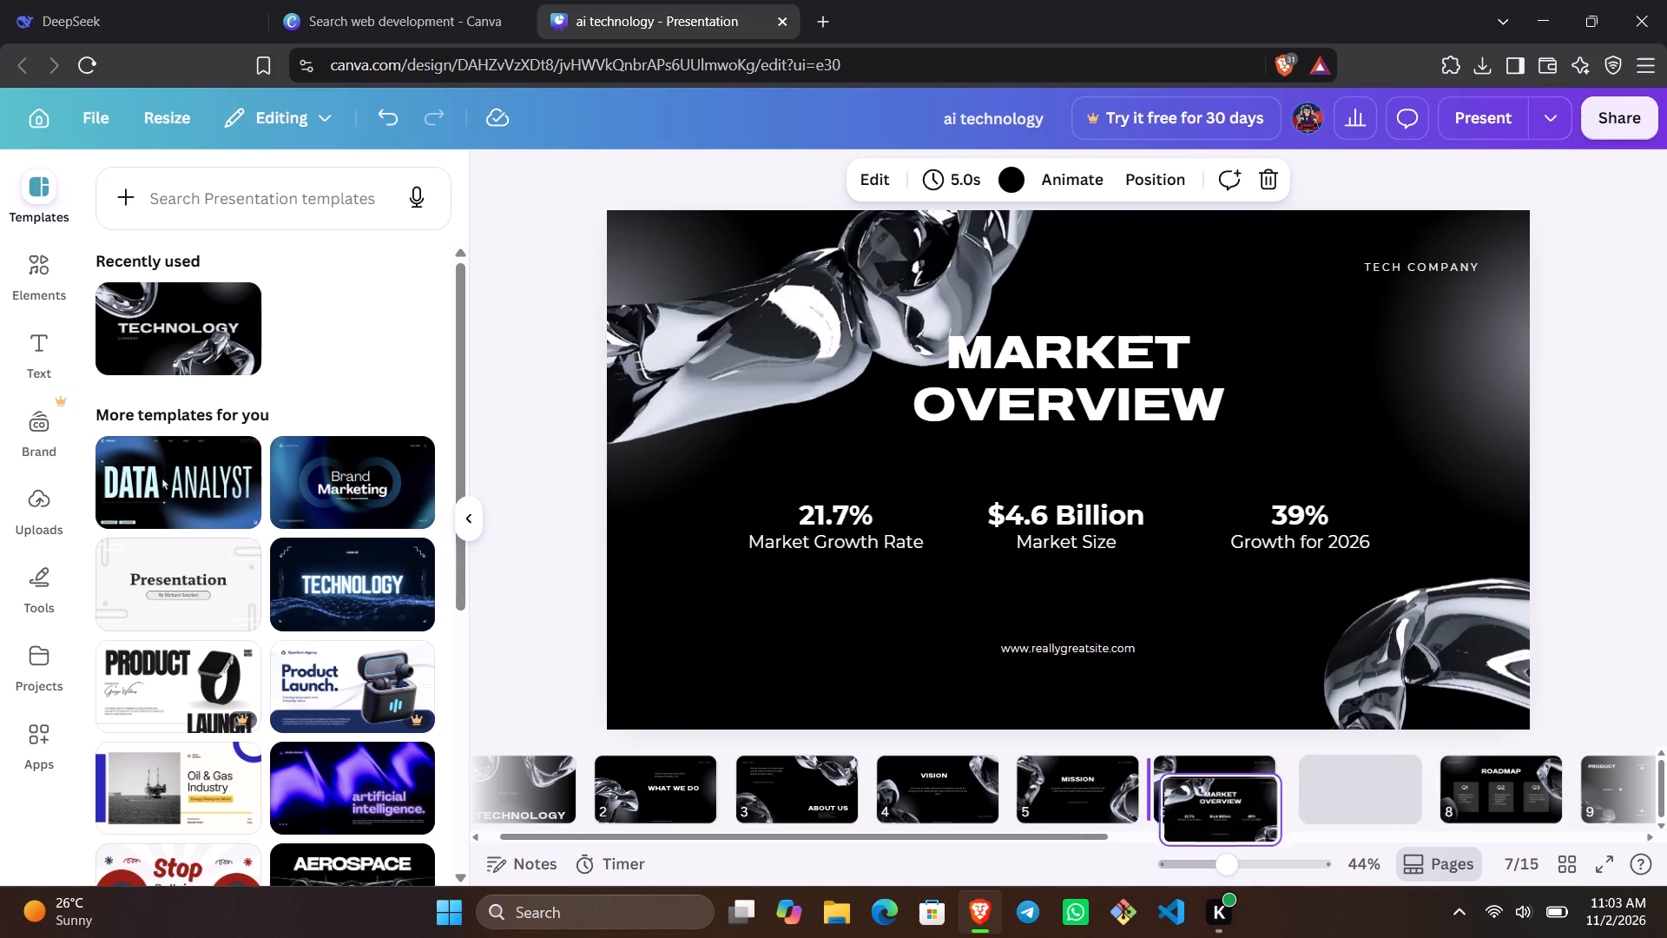
left_click_drag(1184, 811, 1312, 796)
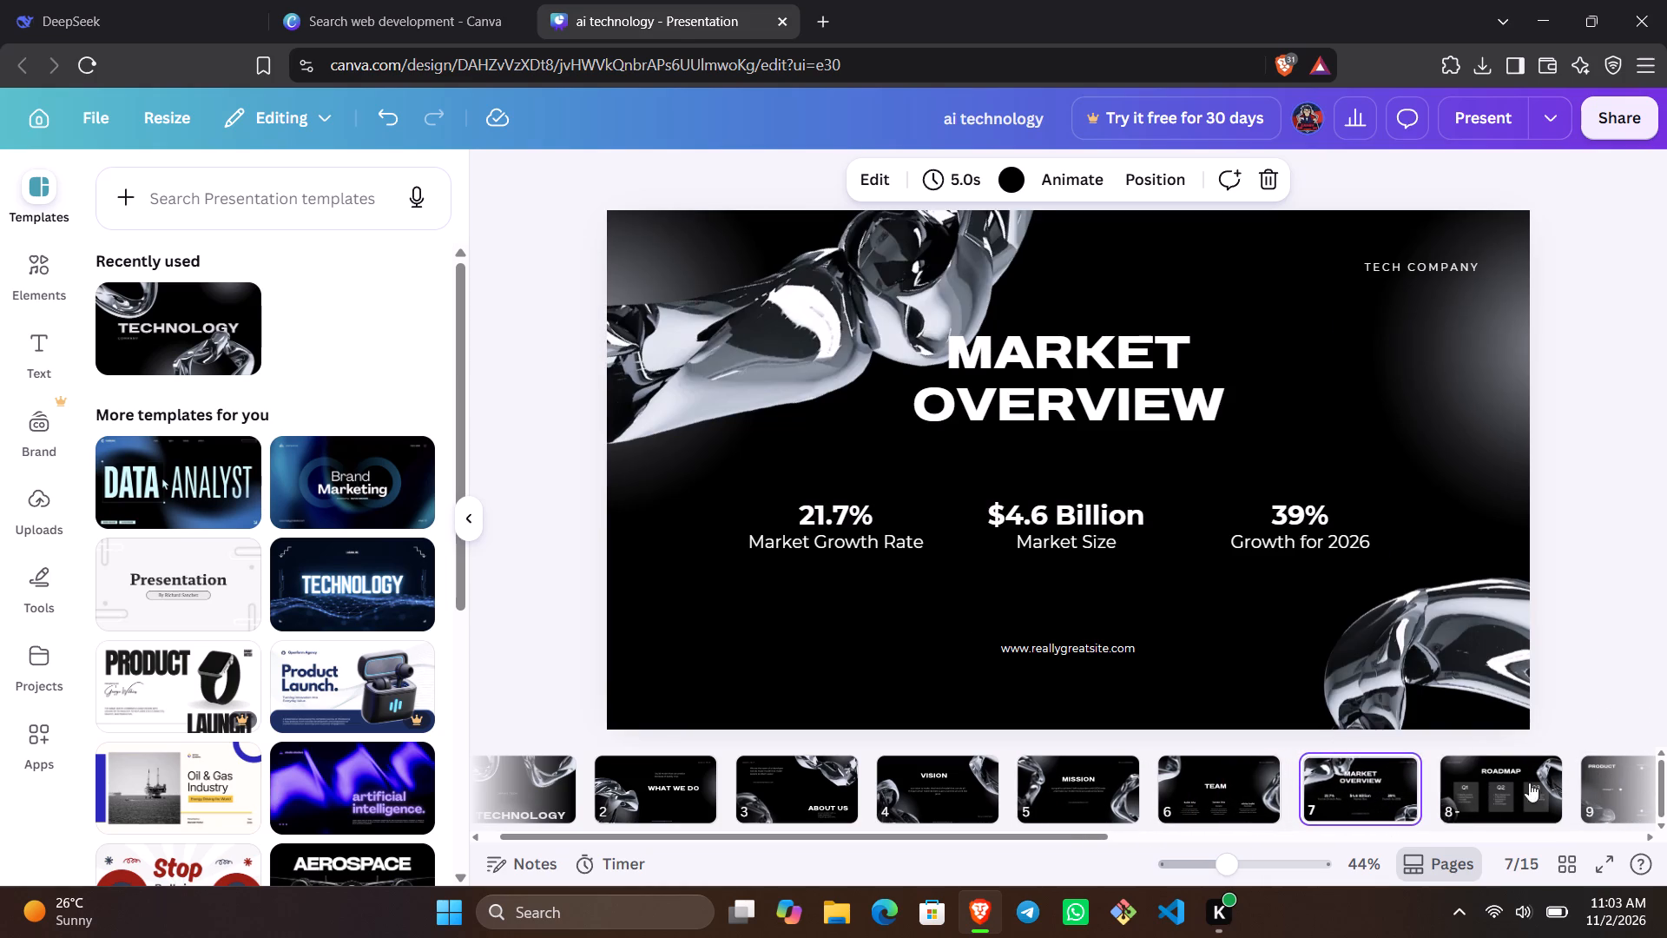
right_click_drag(1589, 783, 1544, 796)
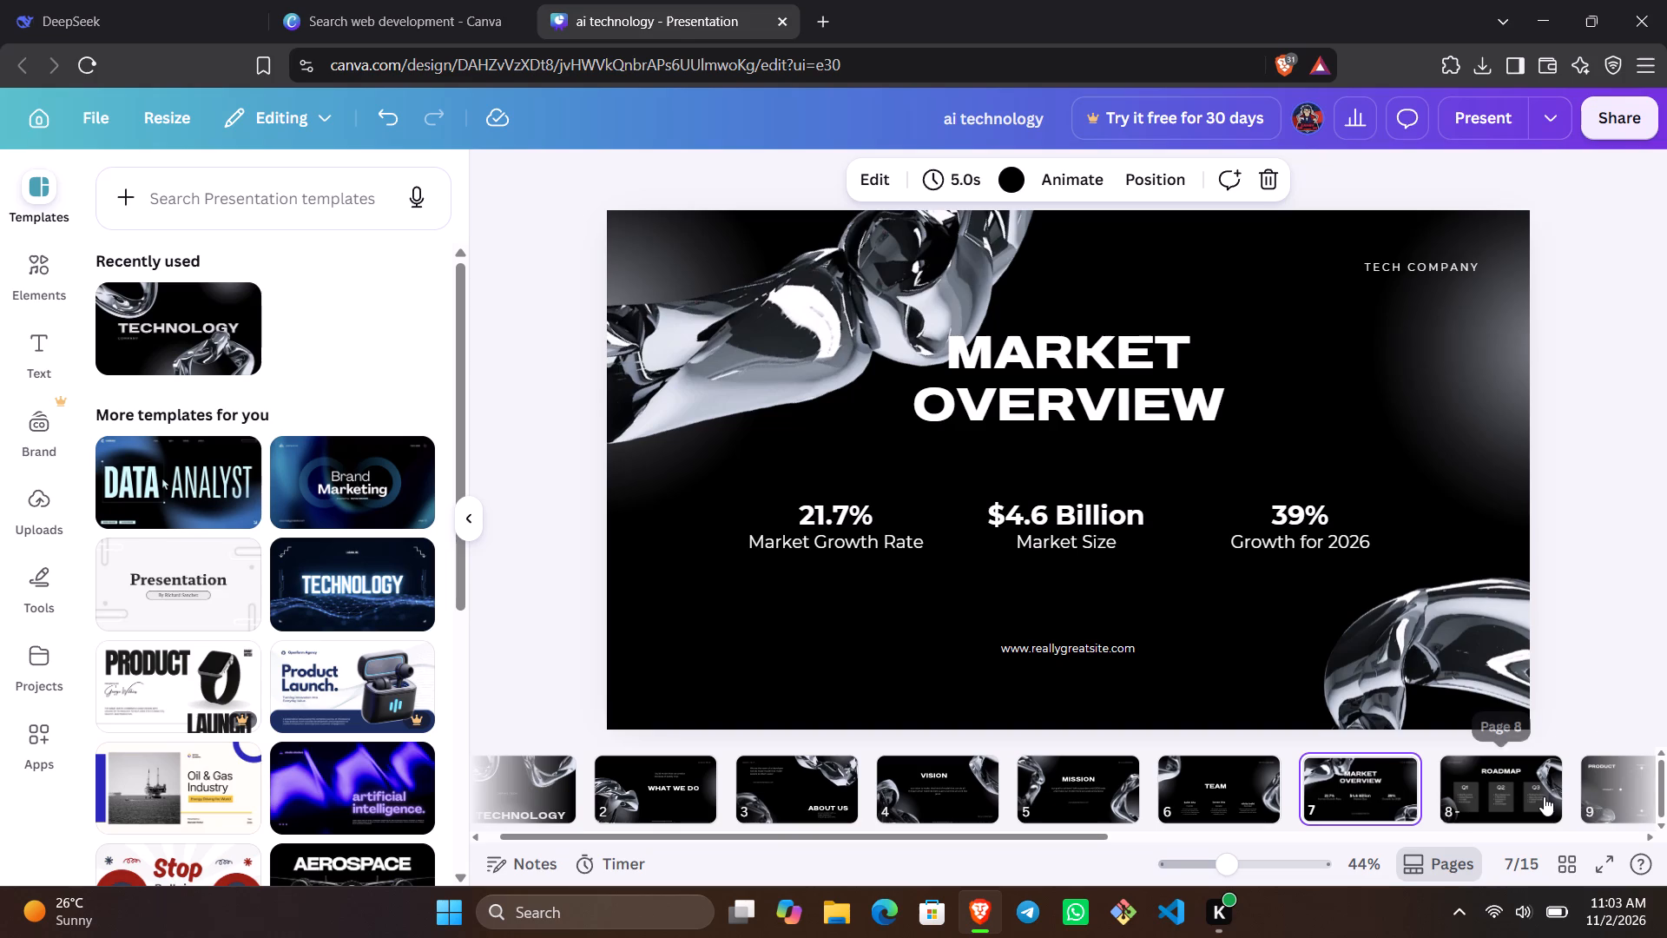
right_click_drag(1544, 796, 1545, 796)
left_click(1156, 704)
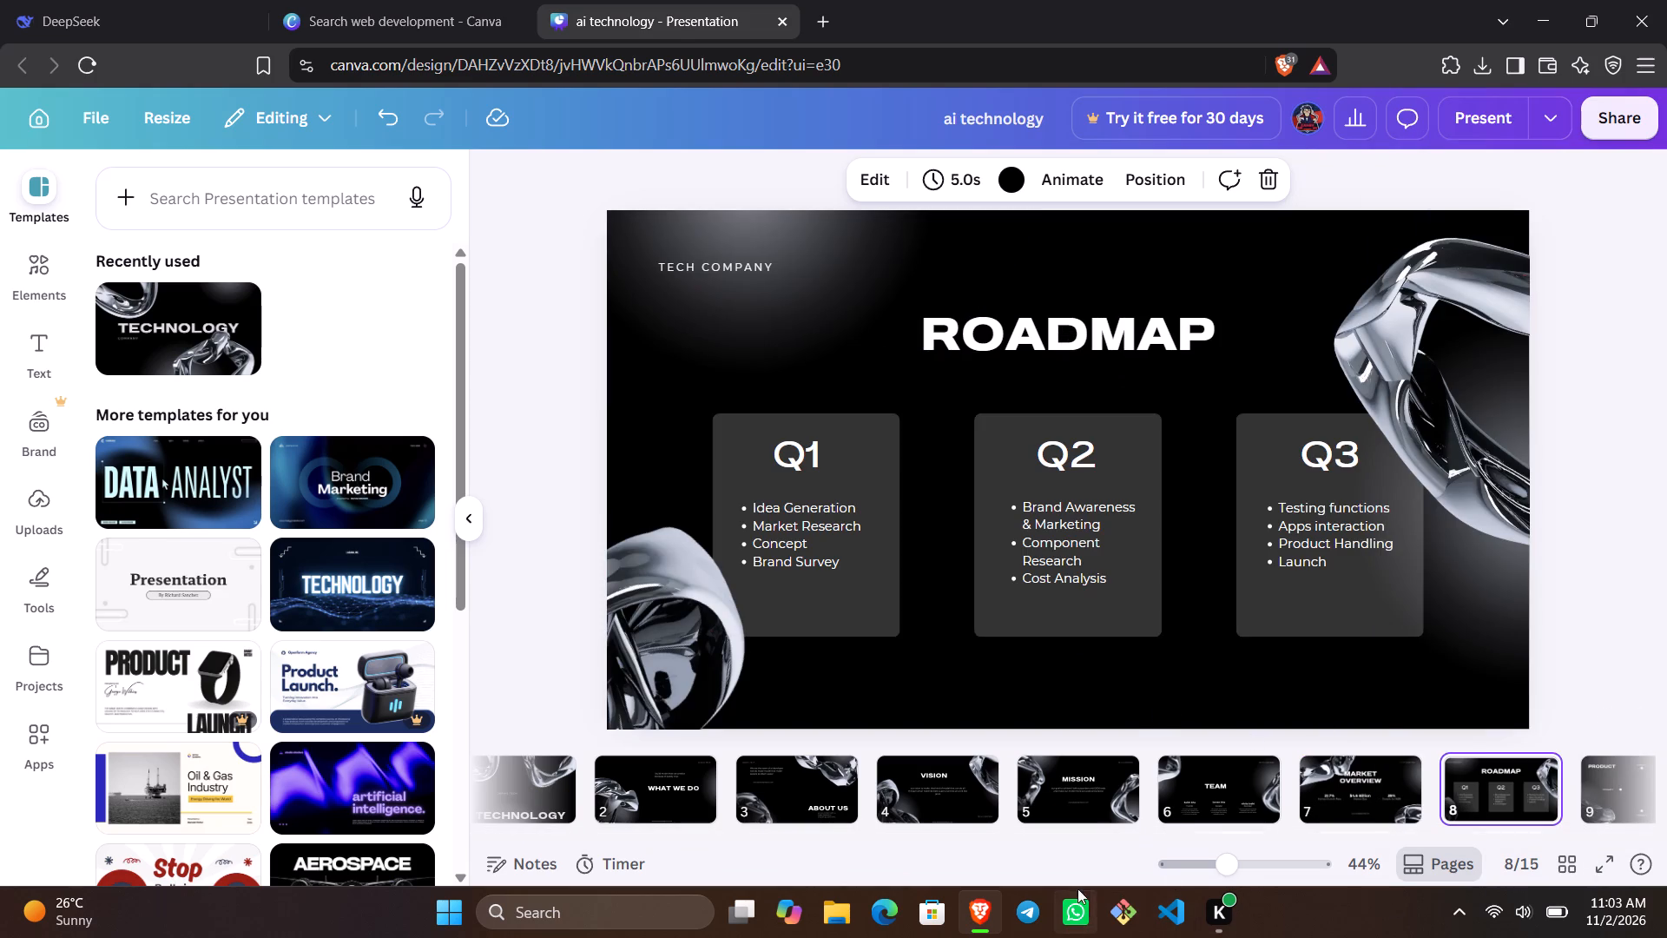
left_click_drag(1229, 862, 1192, 874)
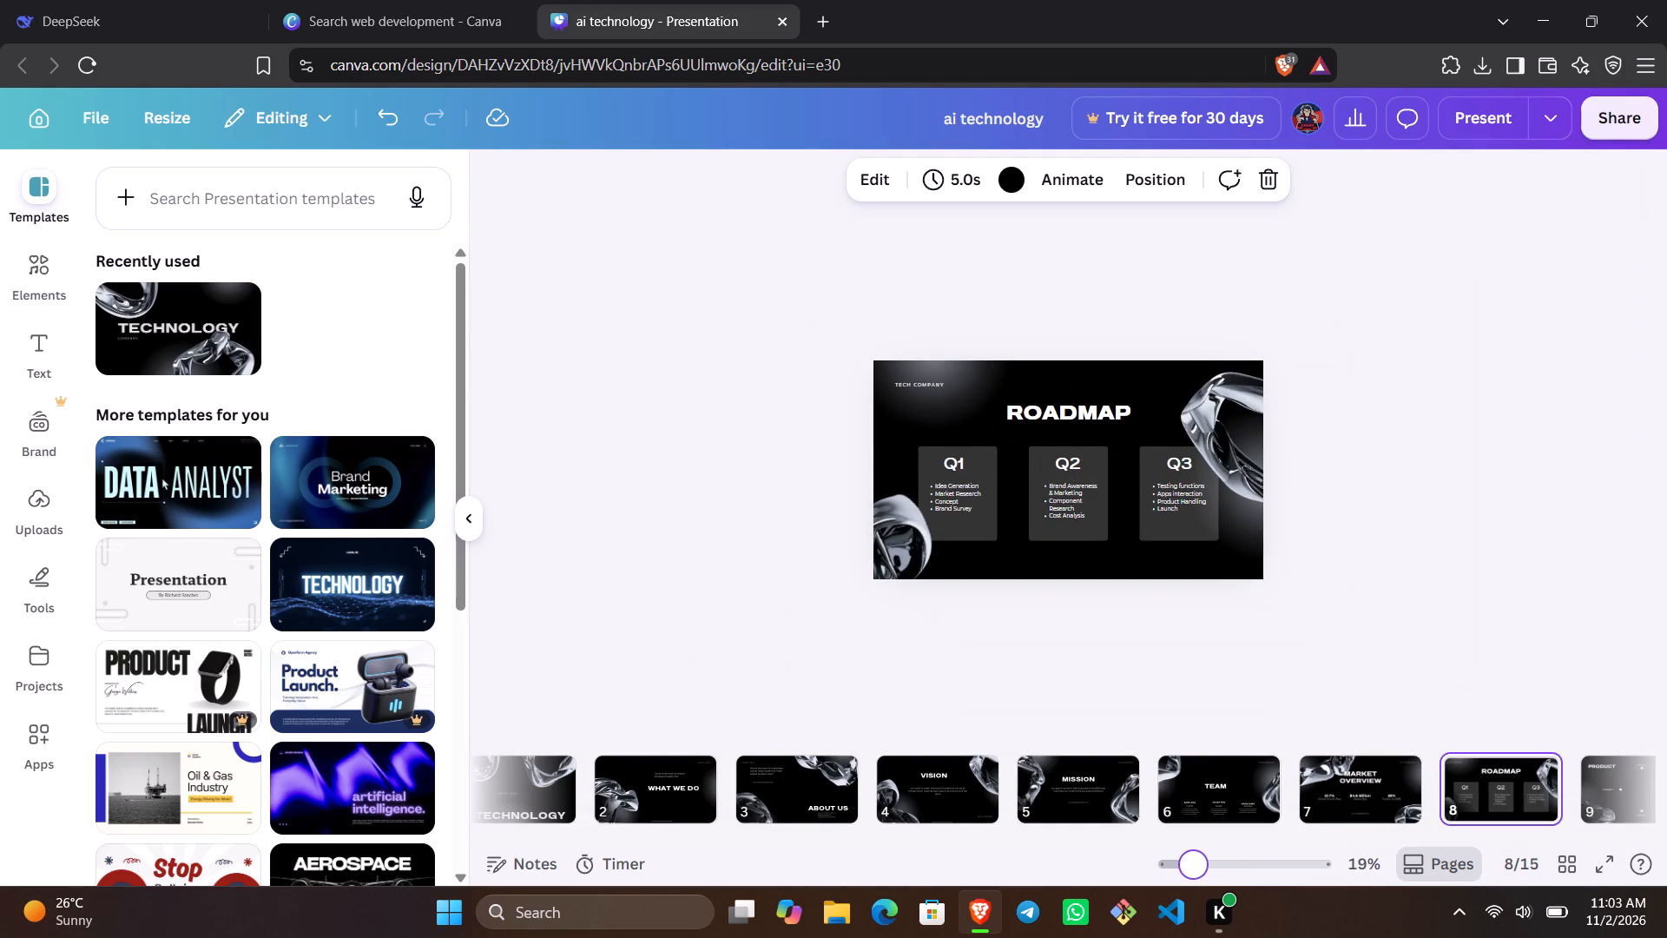
left_click_drag(1192, 874, 1222, 874)
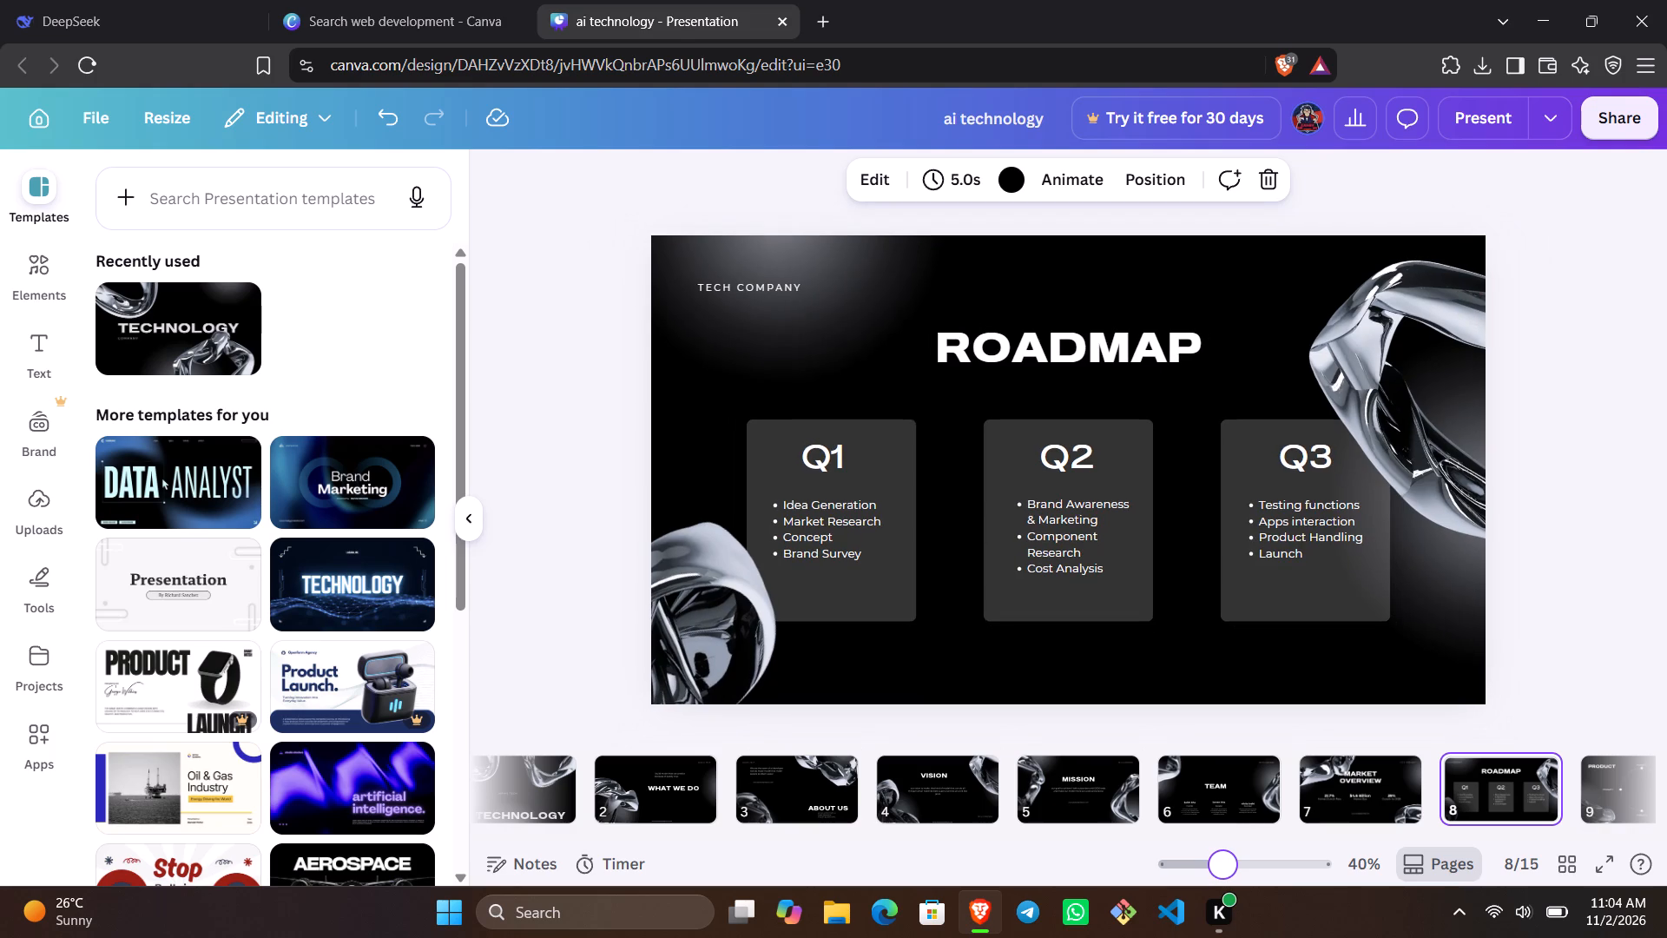
left_click_drag(1222, 874, 1224, 874)
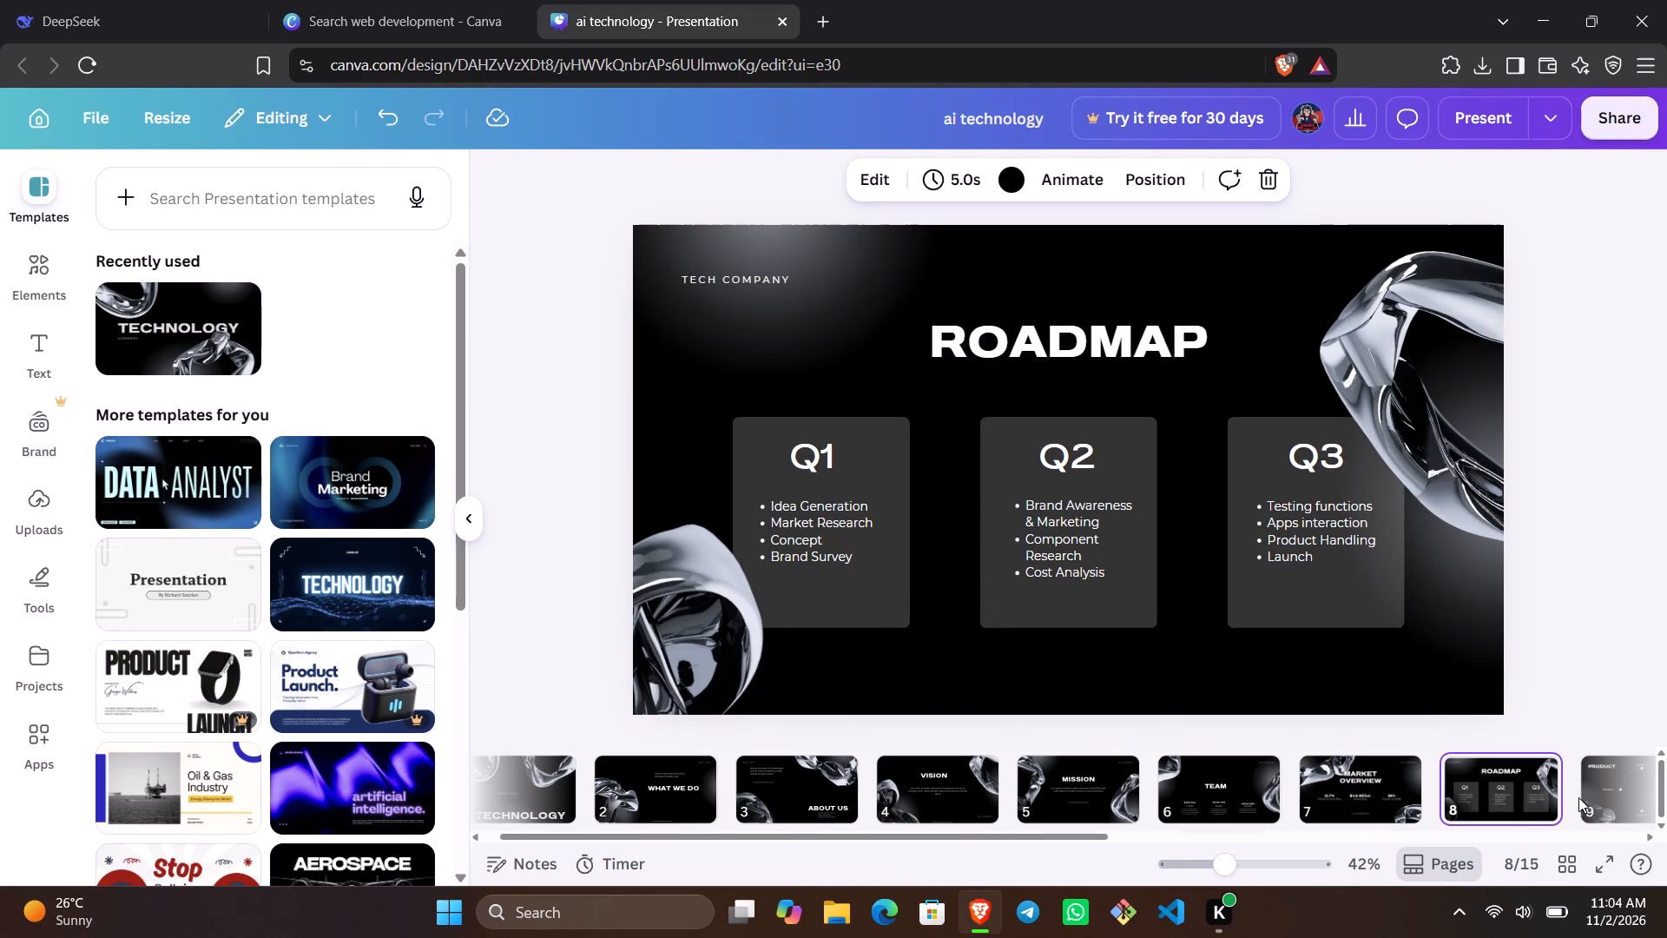
left_click(1645, 840)
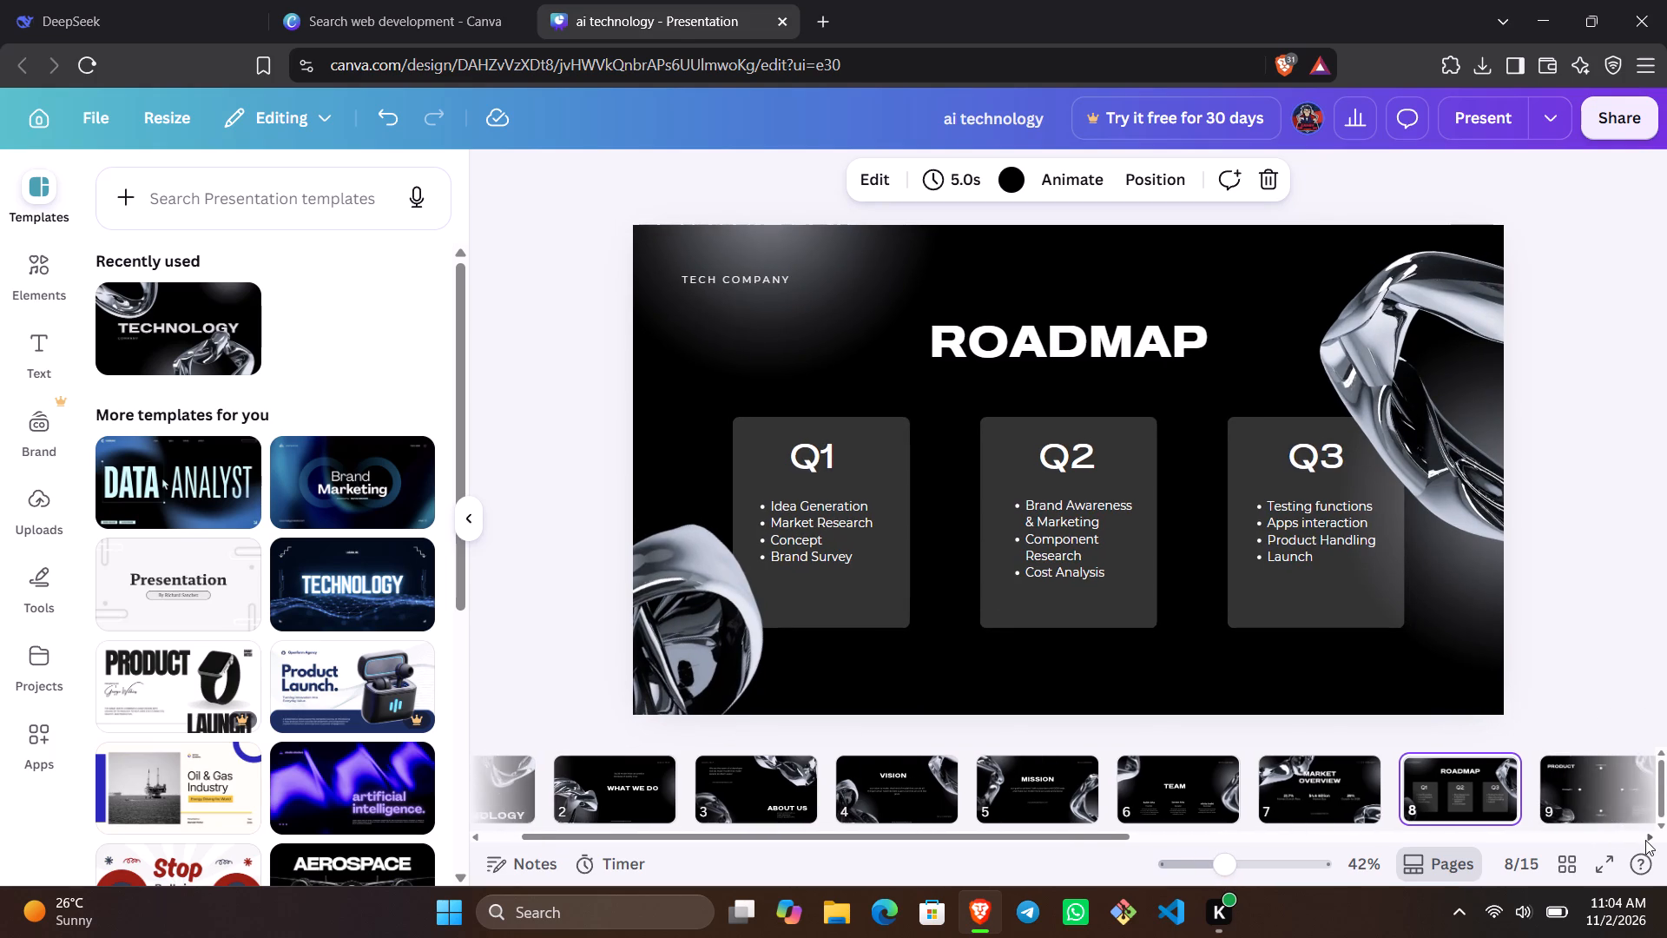
double_click(1645, 840)
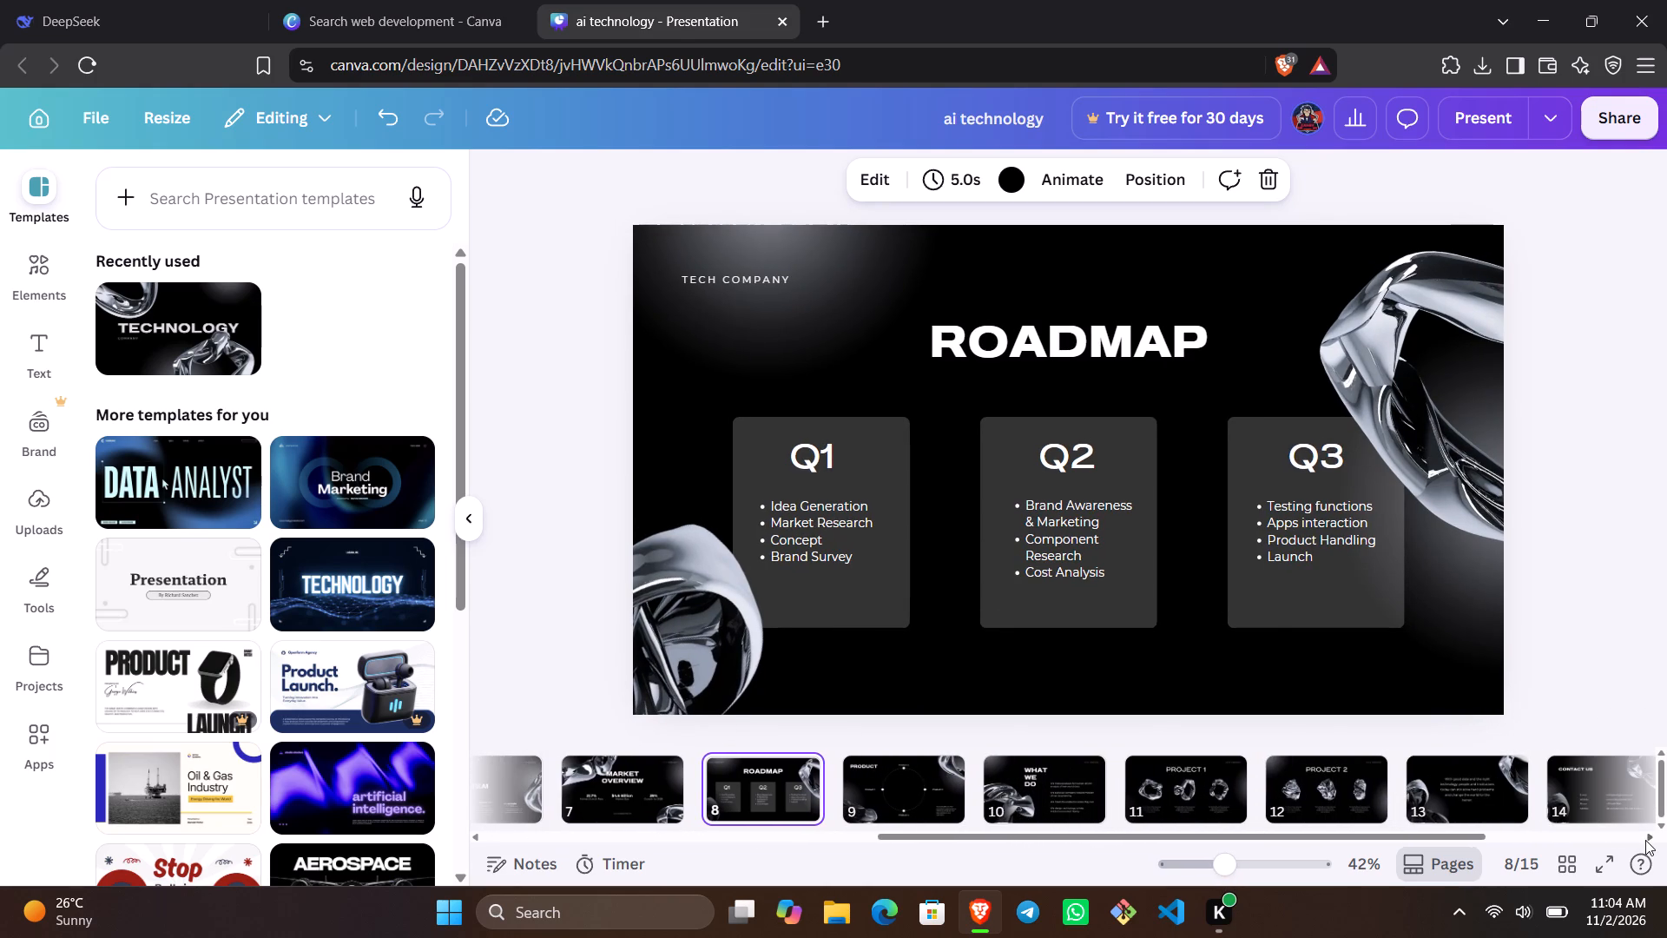
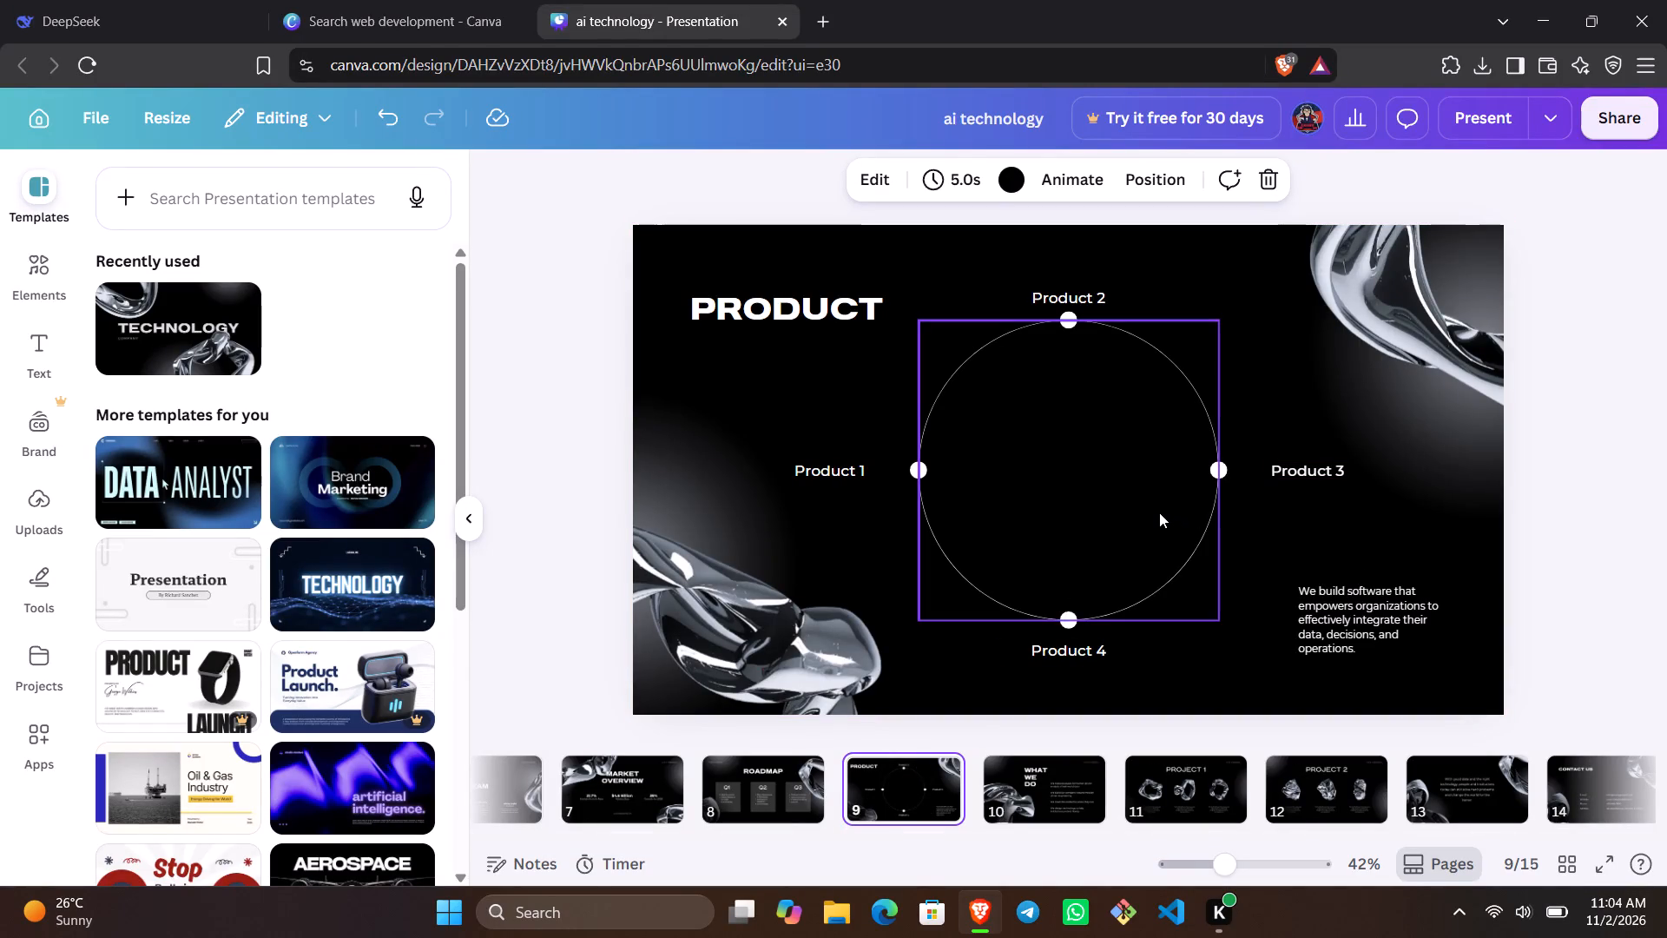
Delete the Product 1, Product 2, Product 3 and Product 4 labels around the circle on the PRODUCT slide.
left_click(1038, 392)
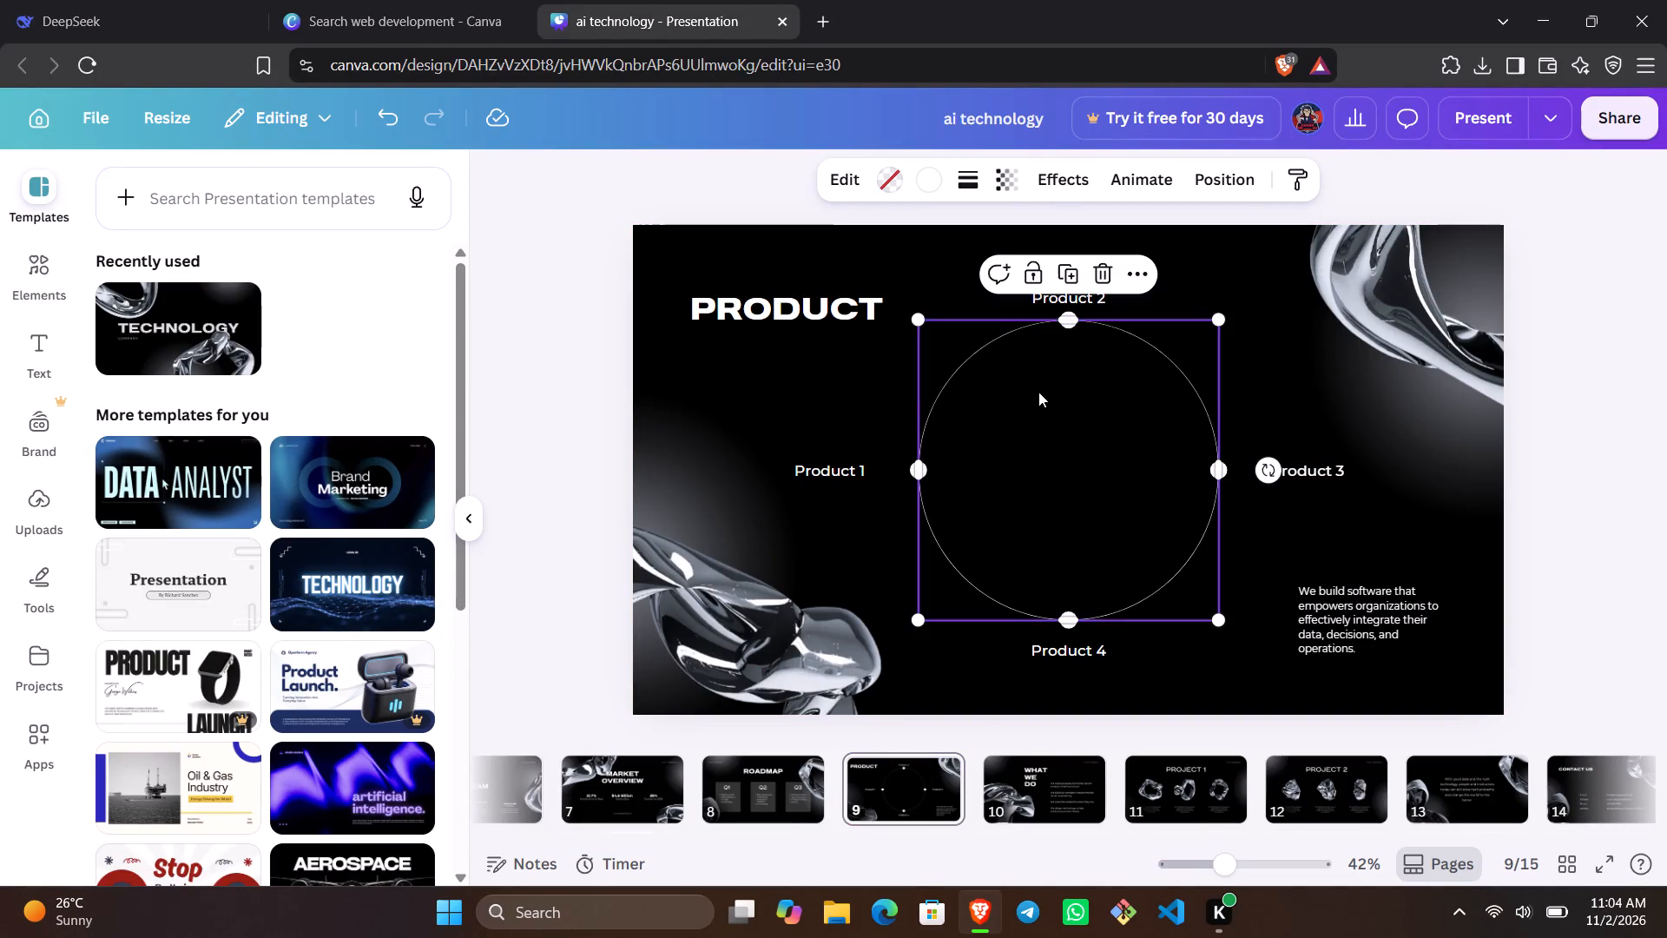
left_click(1045, 364)
left_click(837, 475)
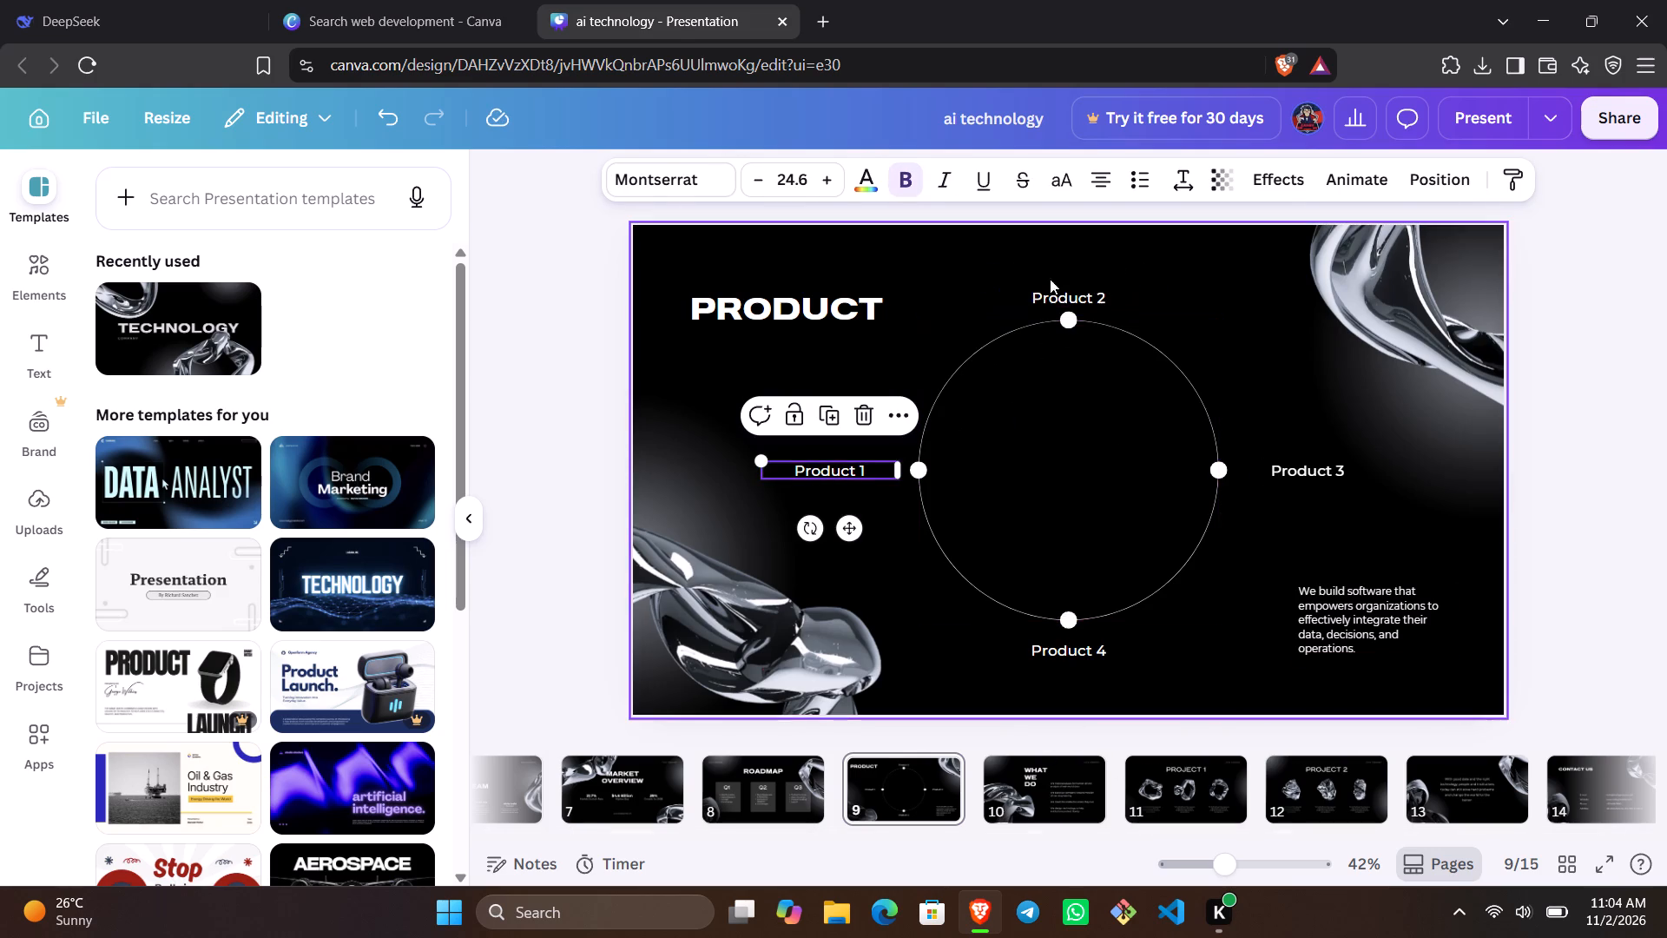
left_click(1090, 294)
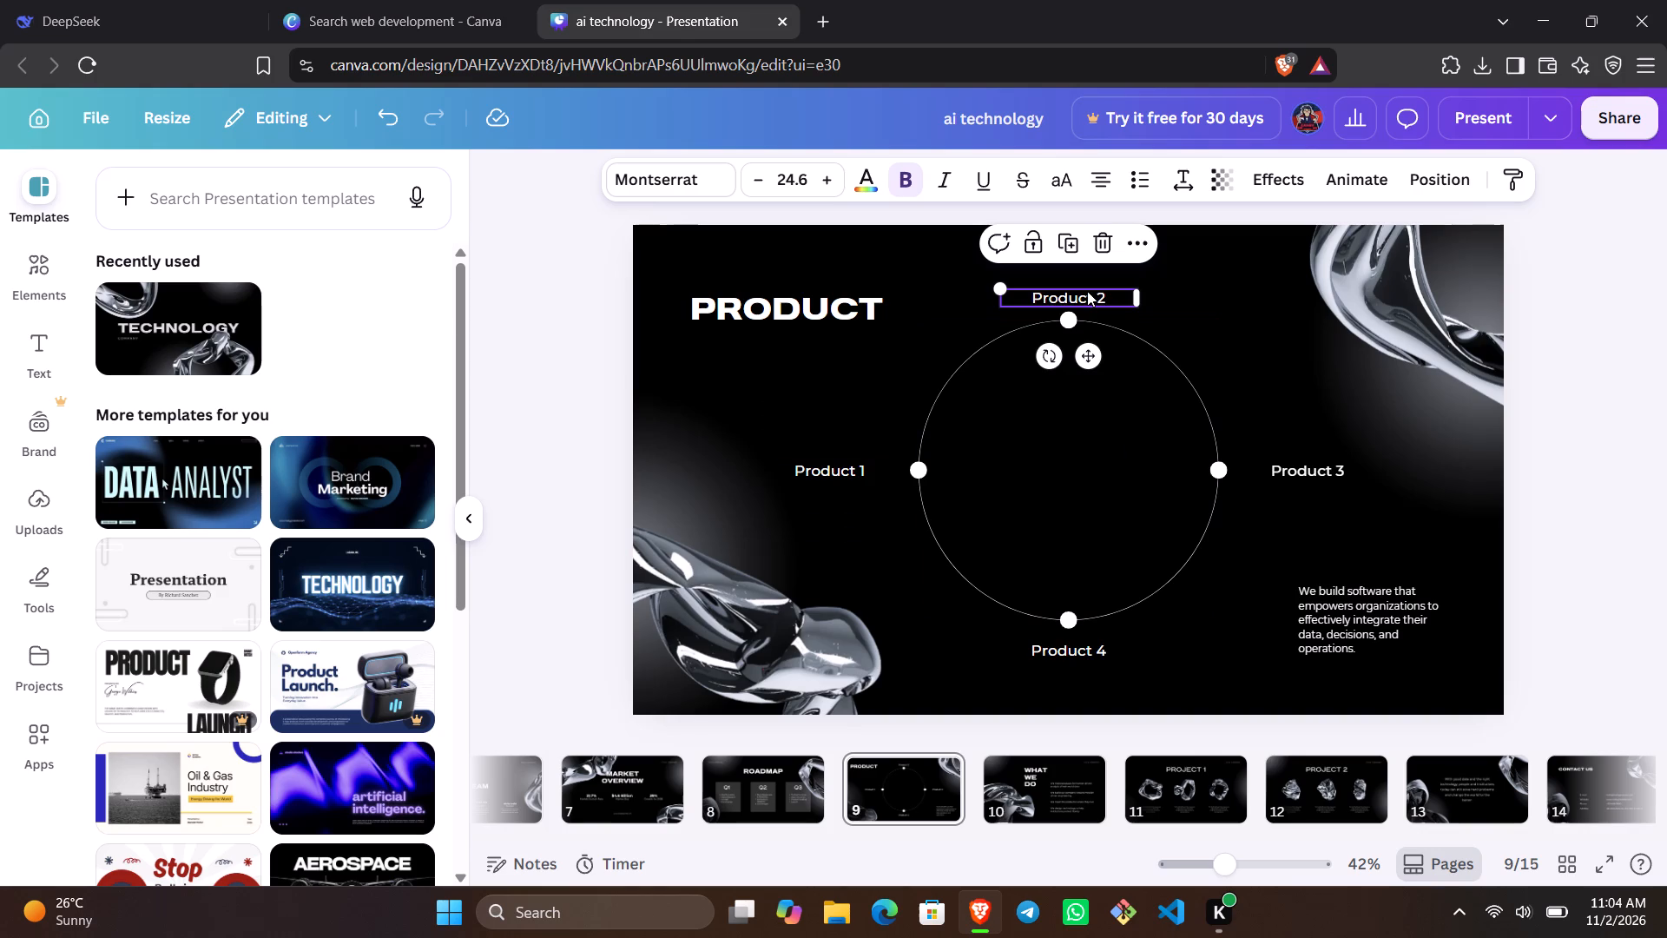
key("BackSpace")
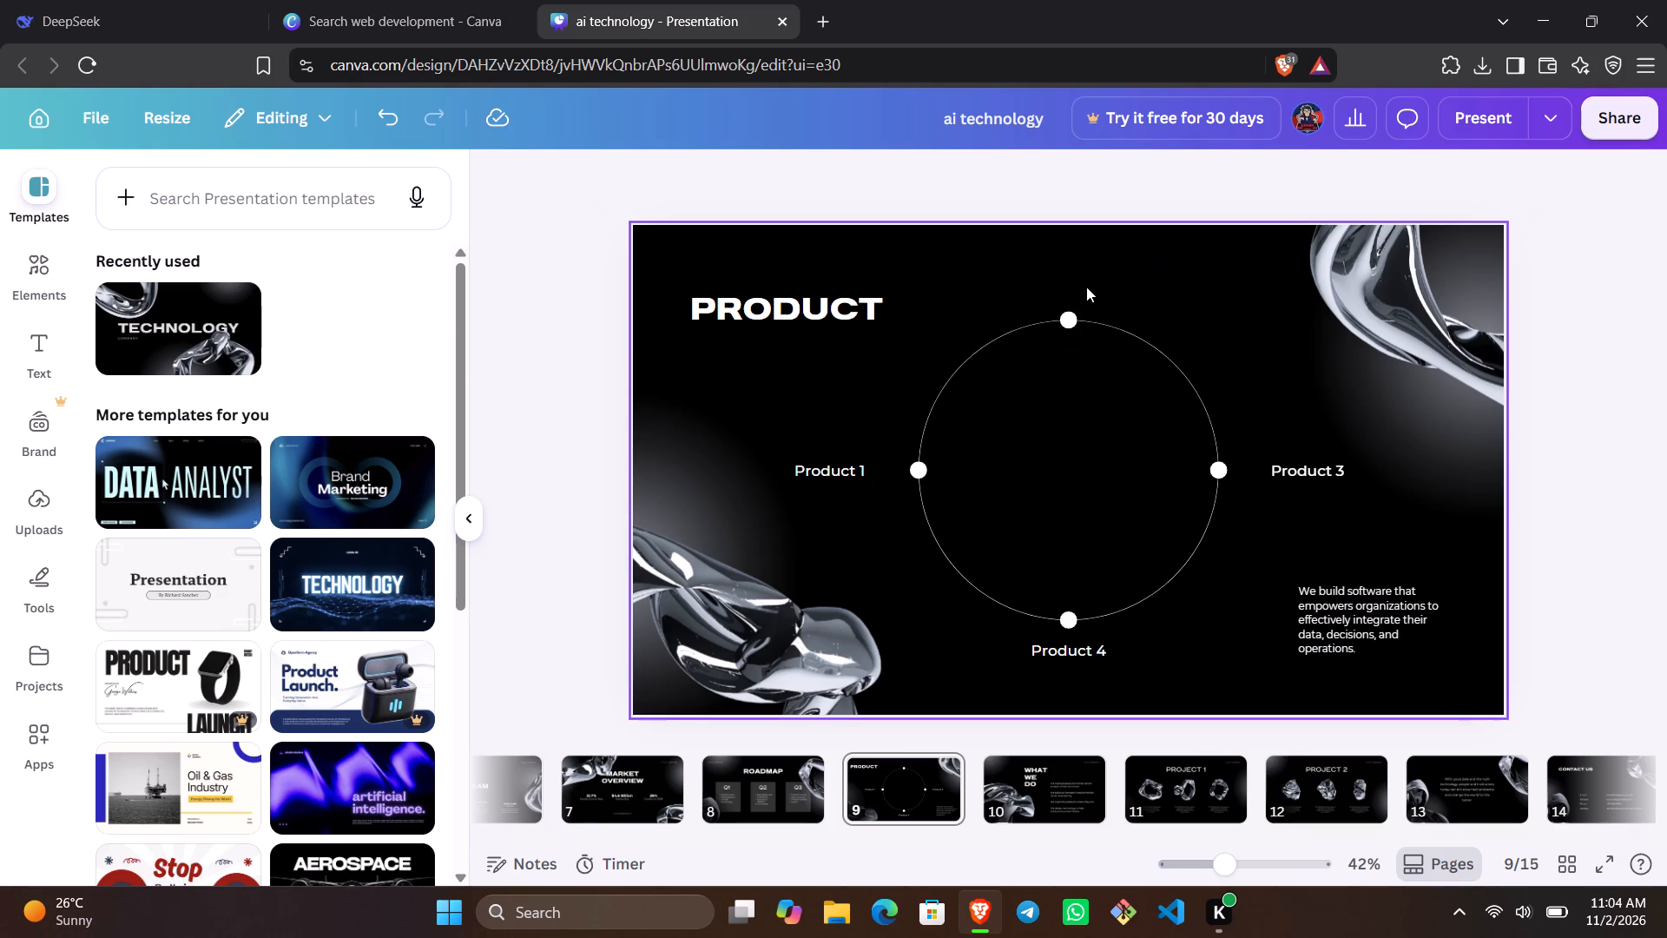
left_click(1288, 468)
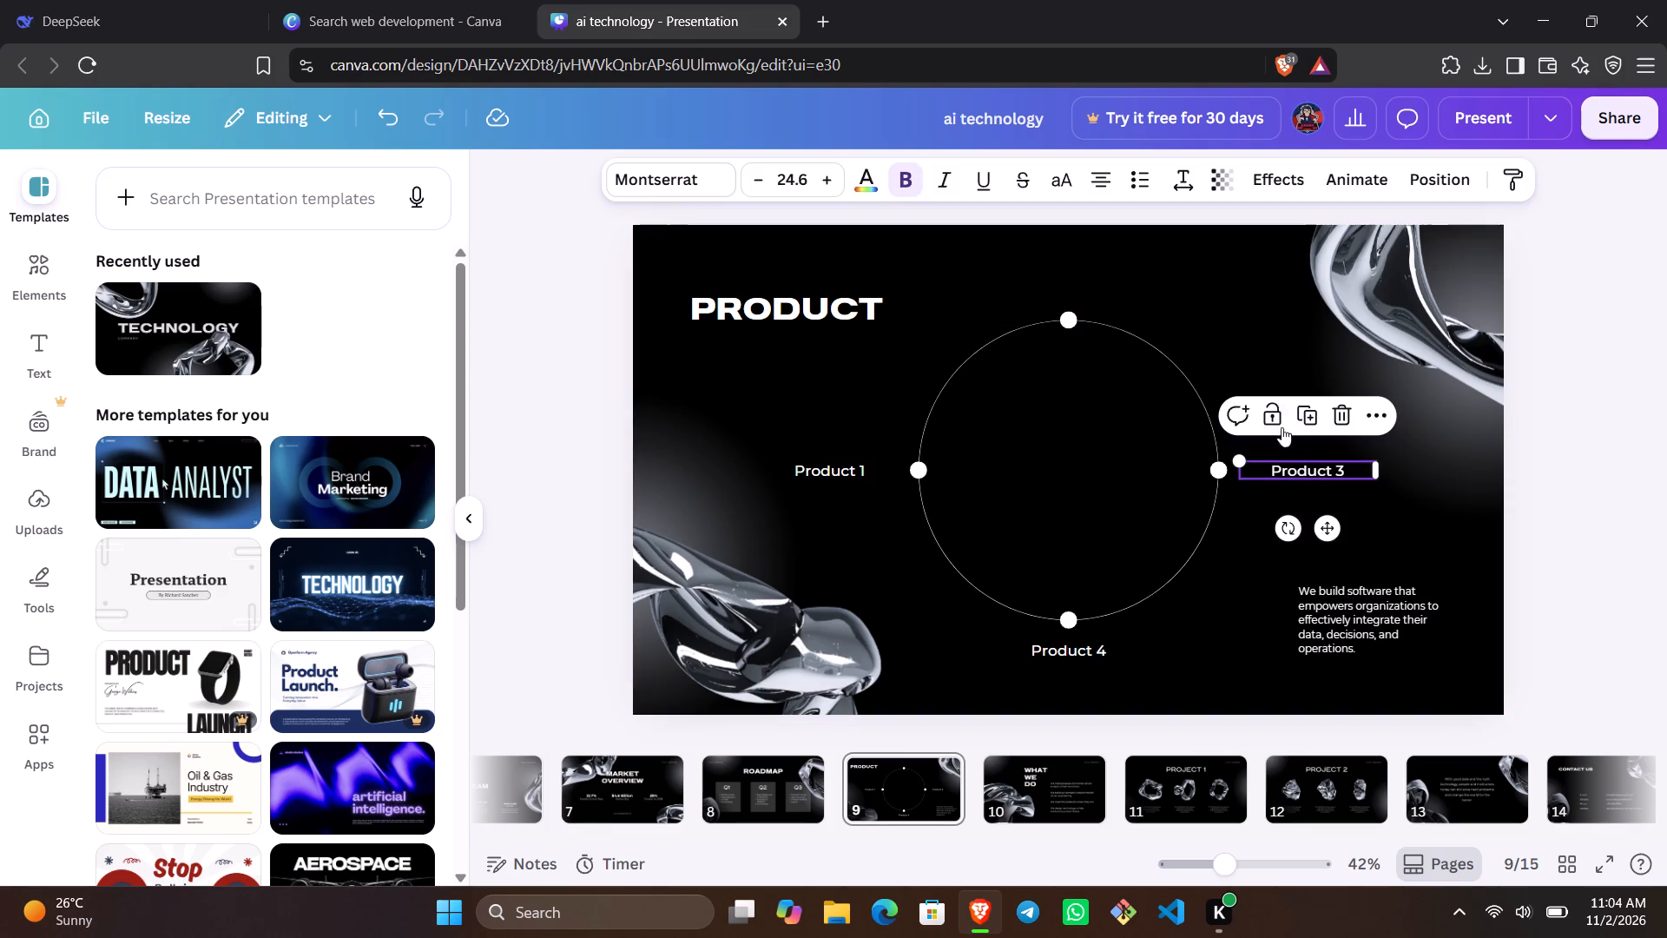
left_click(1342, 409)
left_click(1059, 631)
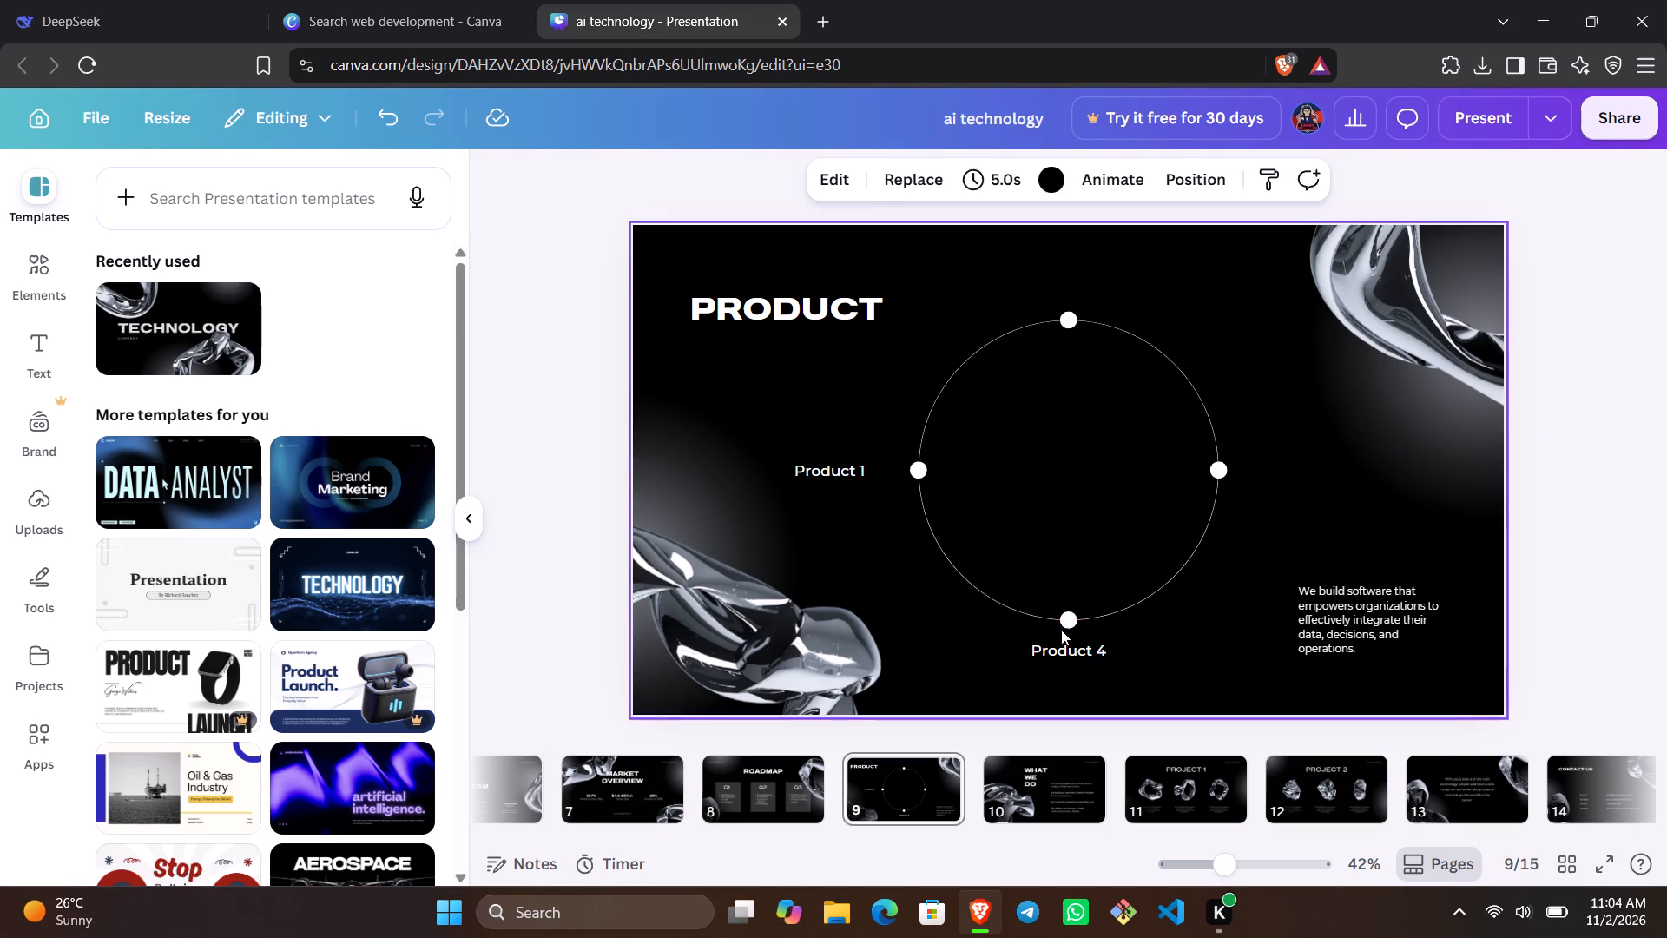
left_click(1074, 624)
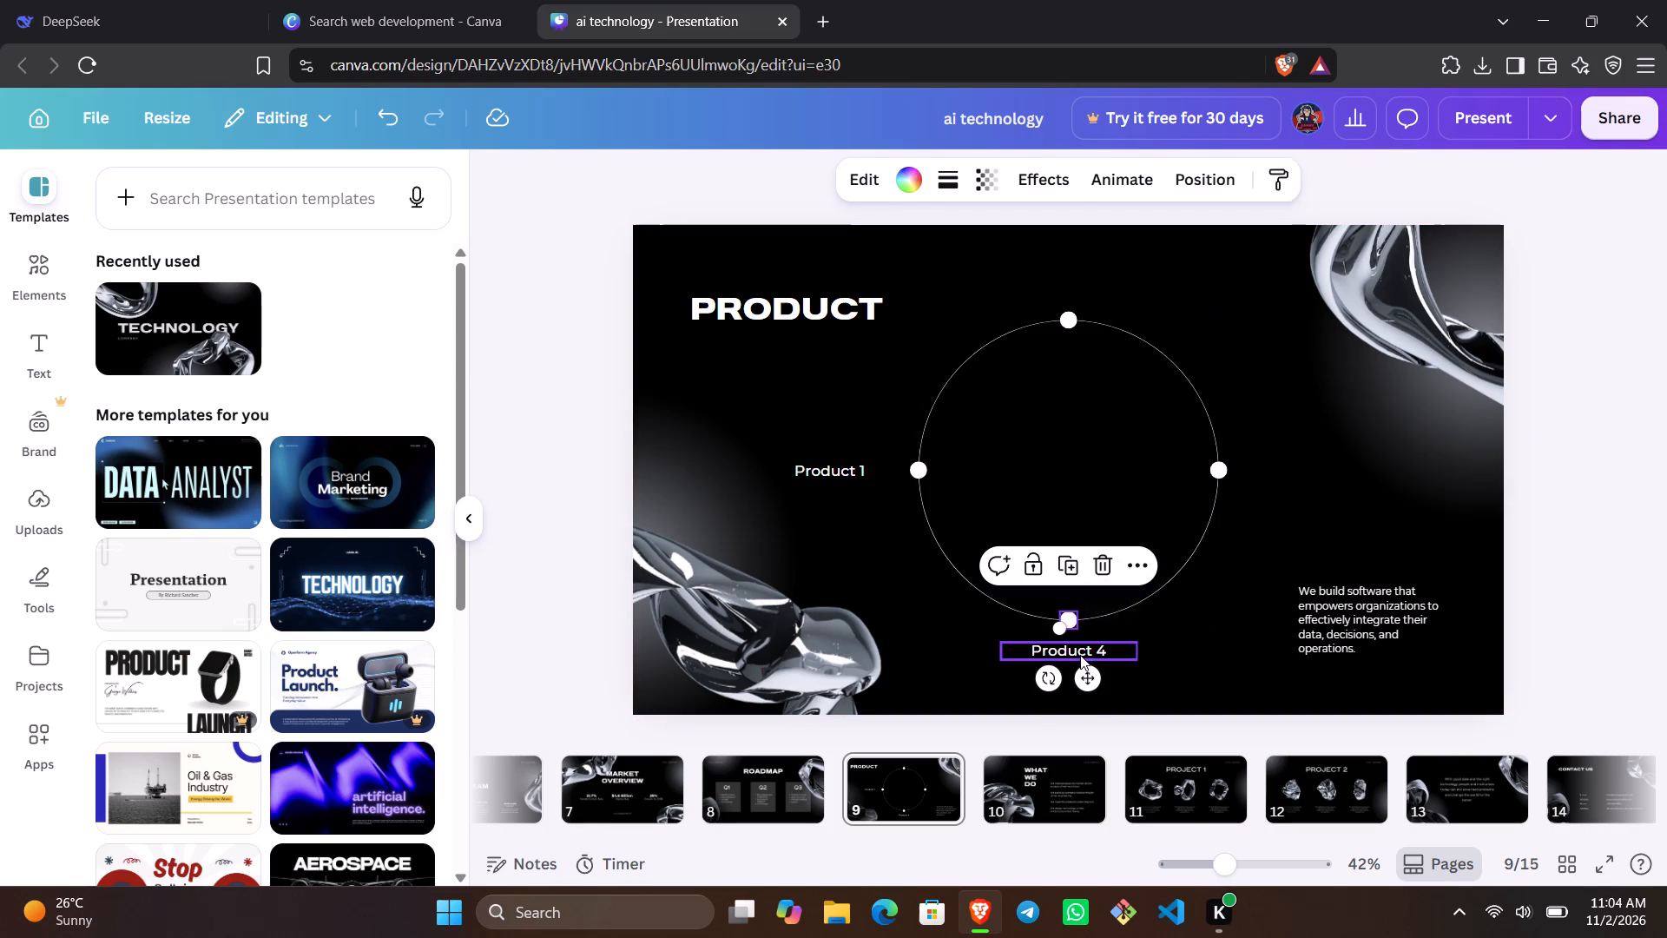
left_click(1080, 655)
left_click(1104, 585)
left_click(828, 469)
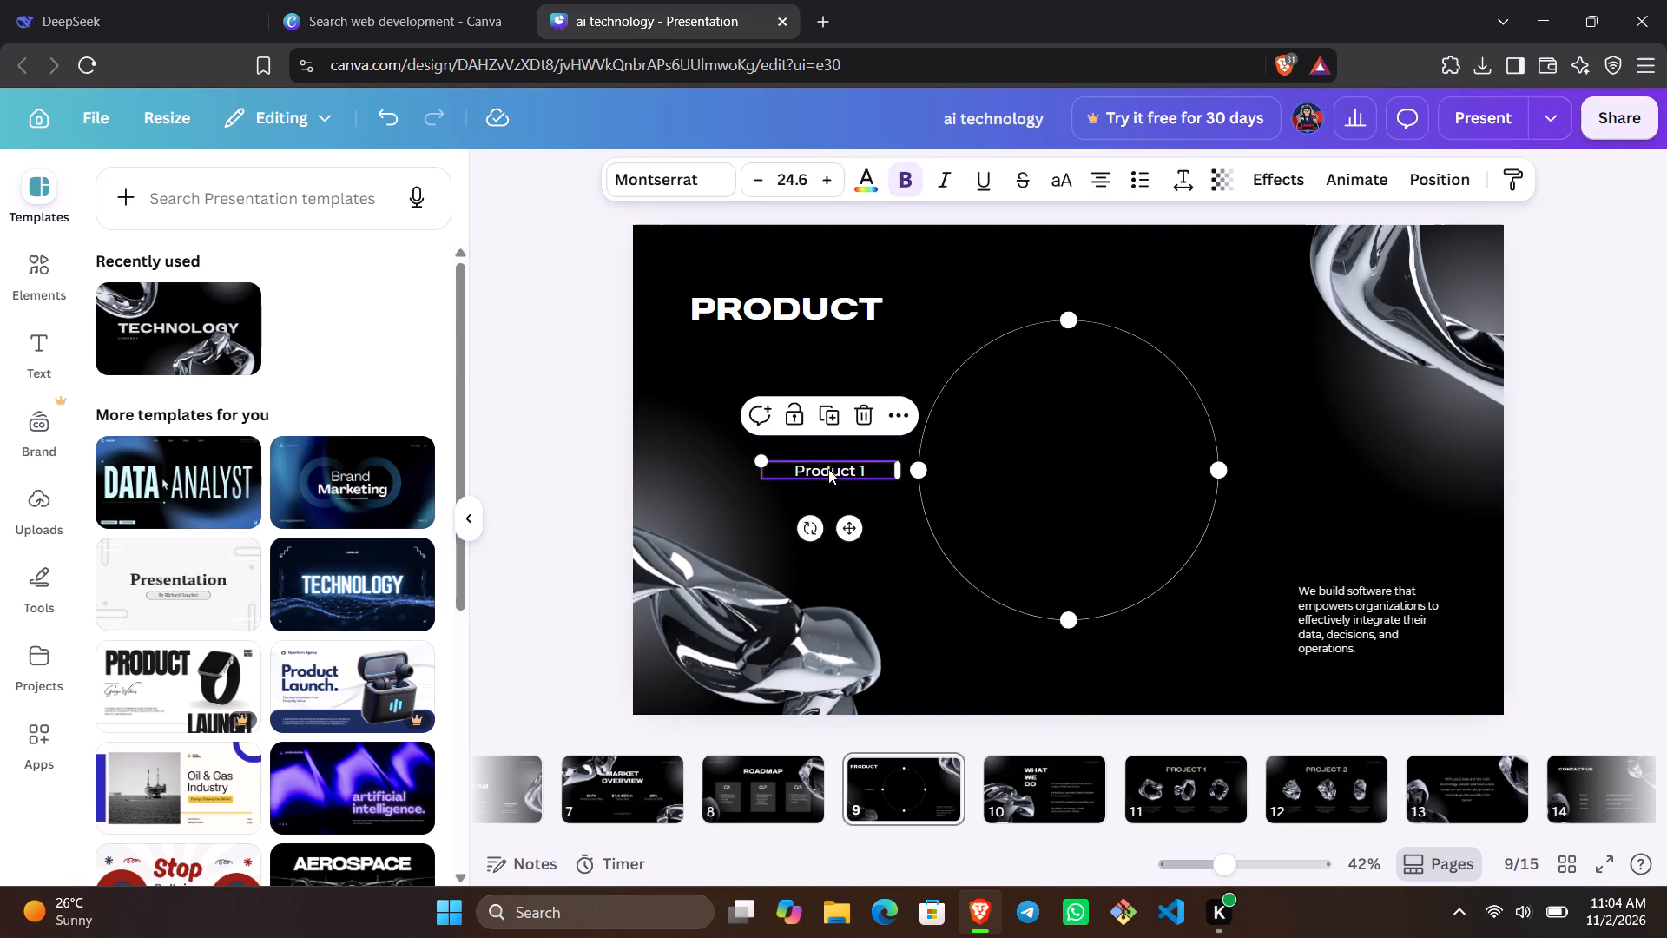
left_click(853, 409)
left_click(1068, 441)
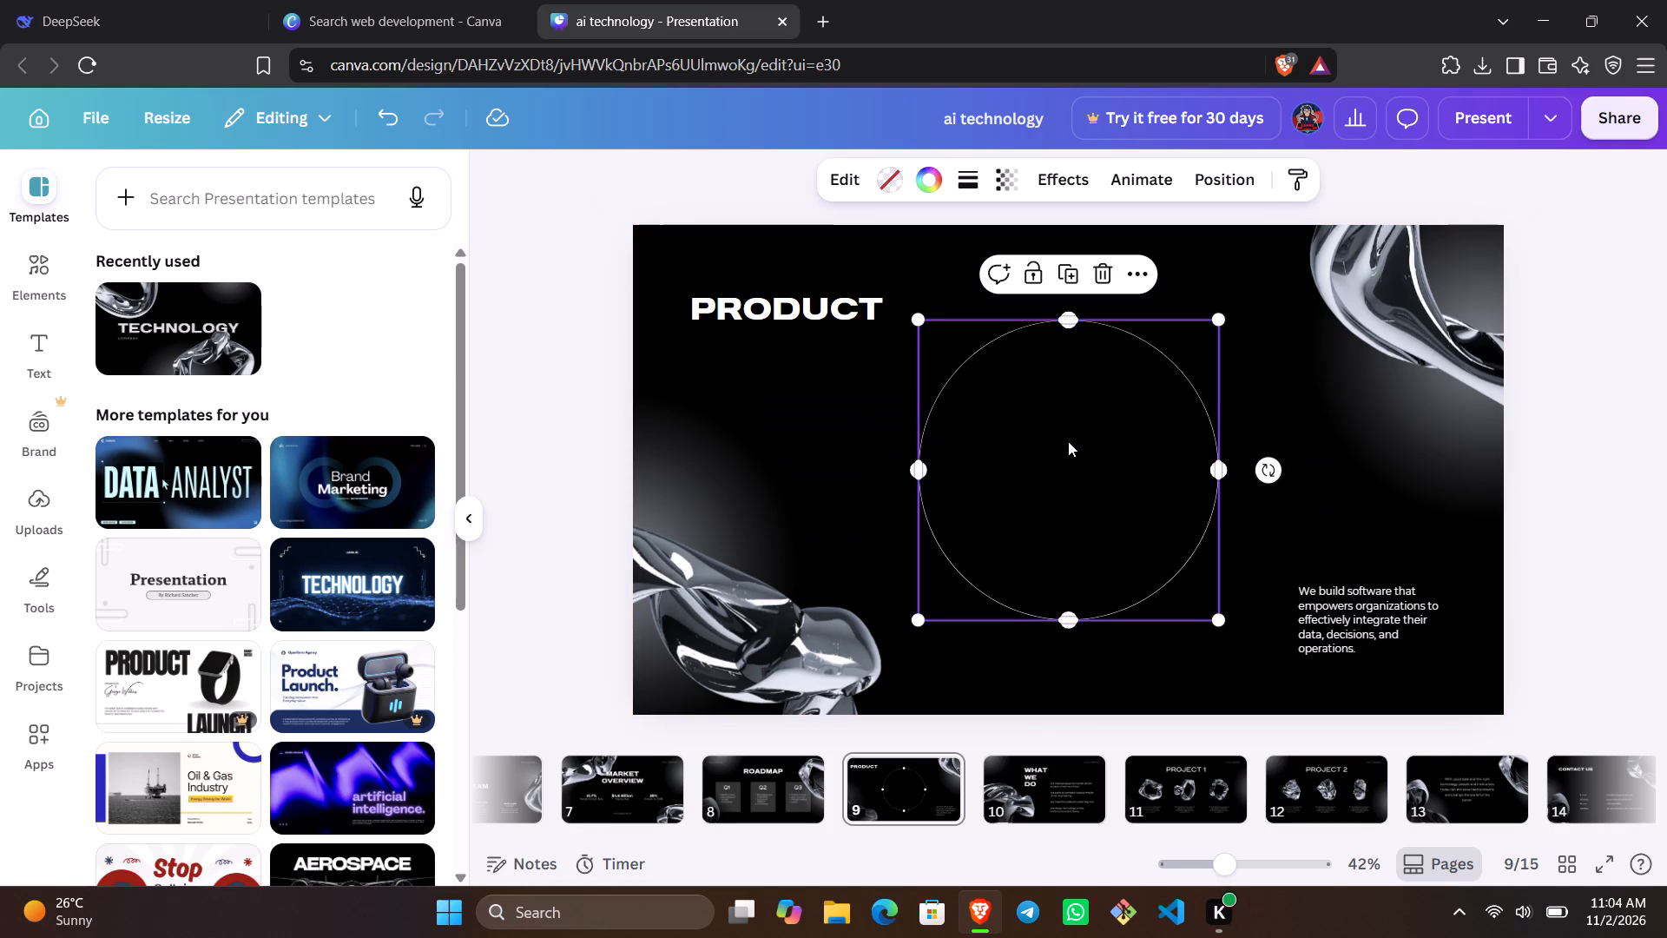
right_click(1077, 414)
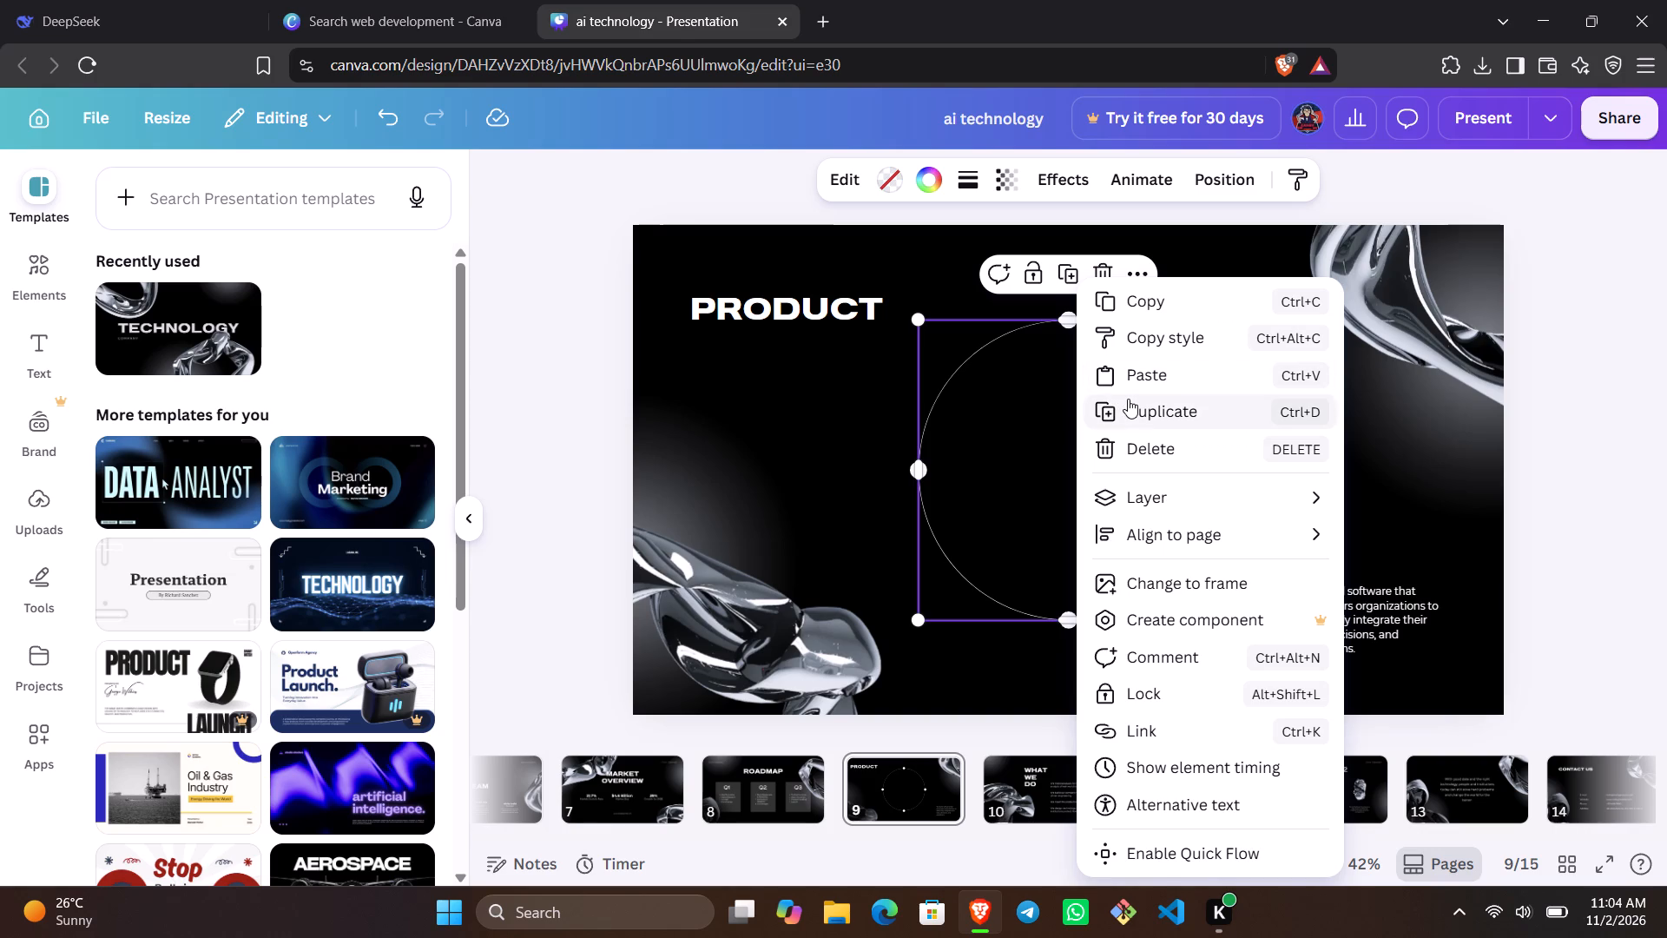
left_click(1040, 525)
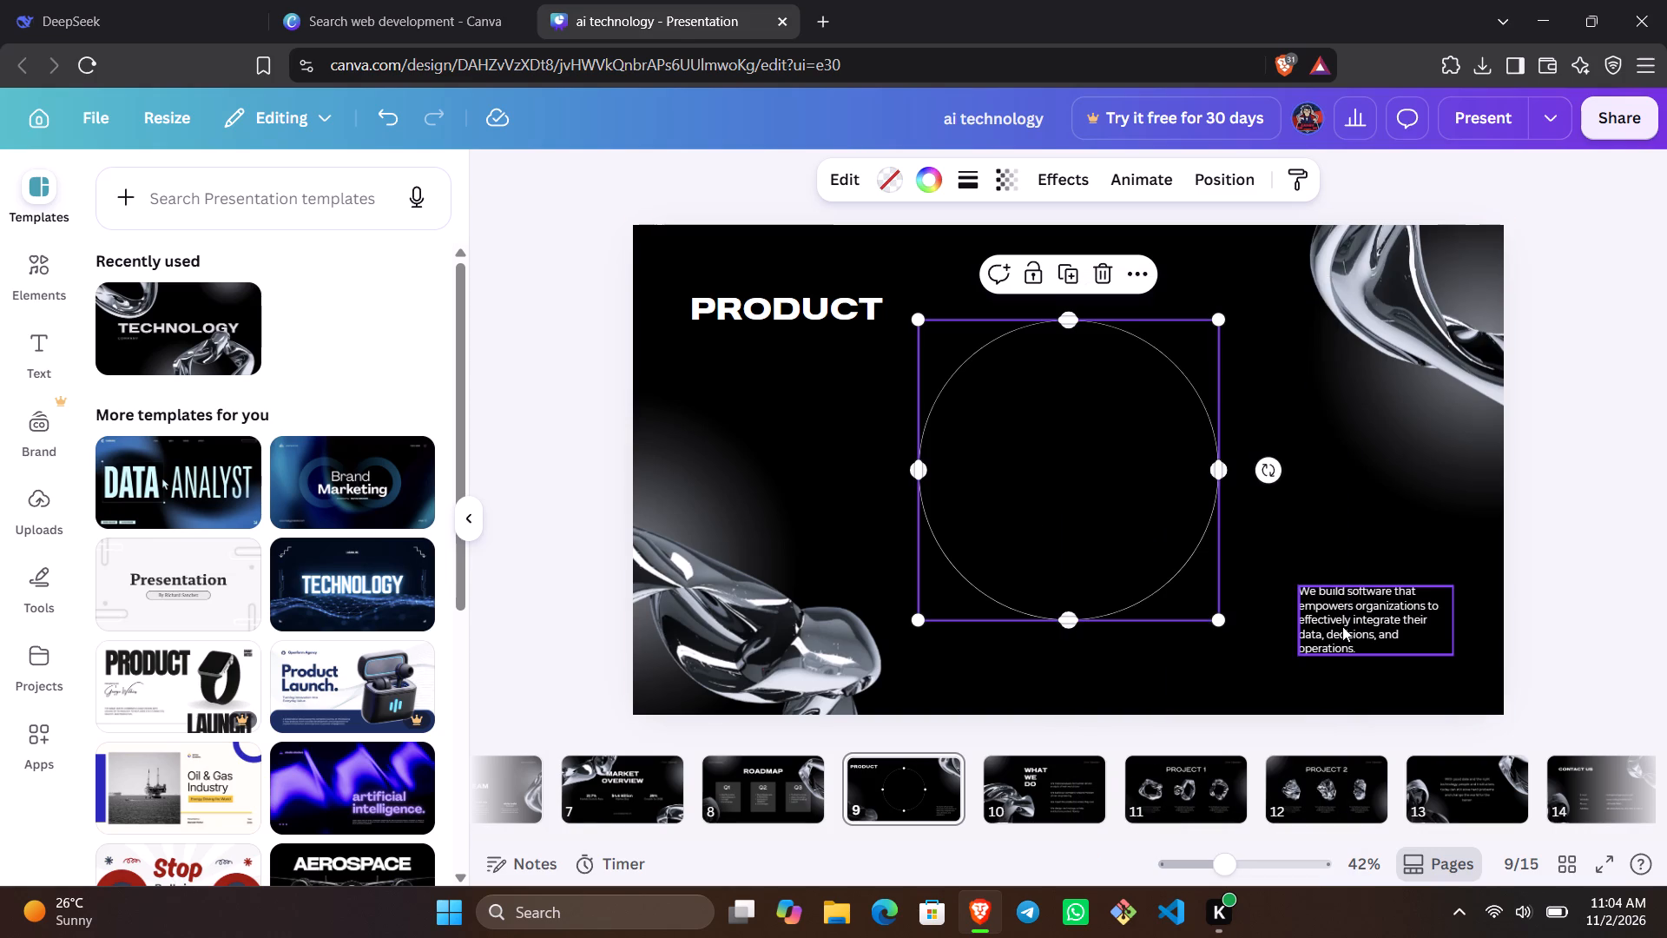
Move the "We build software" description text into the middle of the circle on the PRODUCT slide.
left_click_drag(1342, 625, 1036, 466)
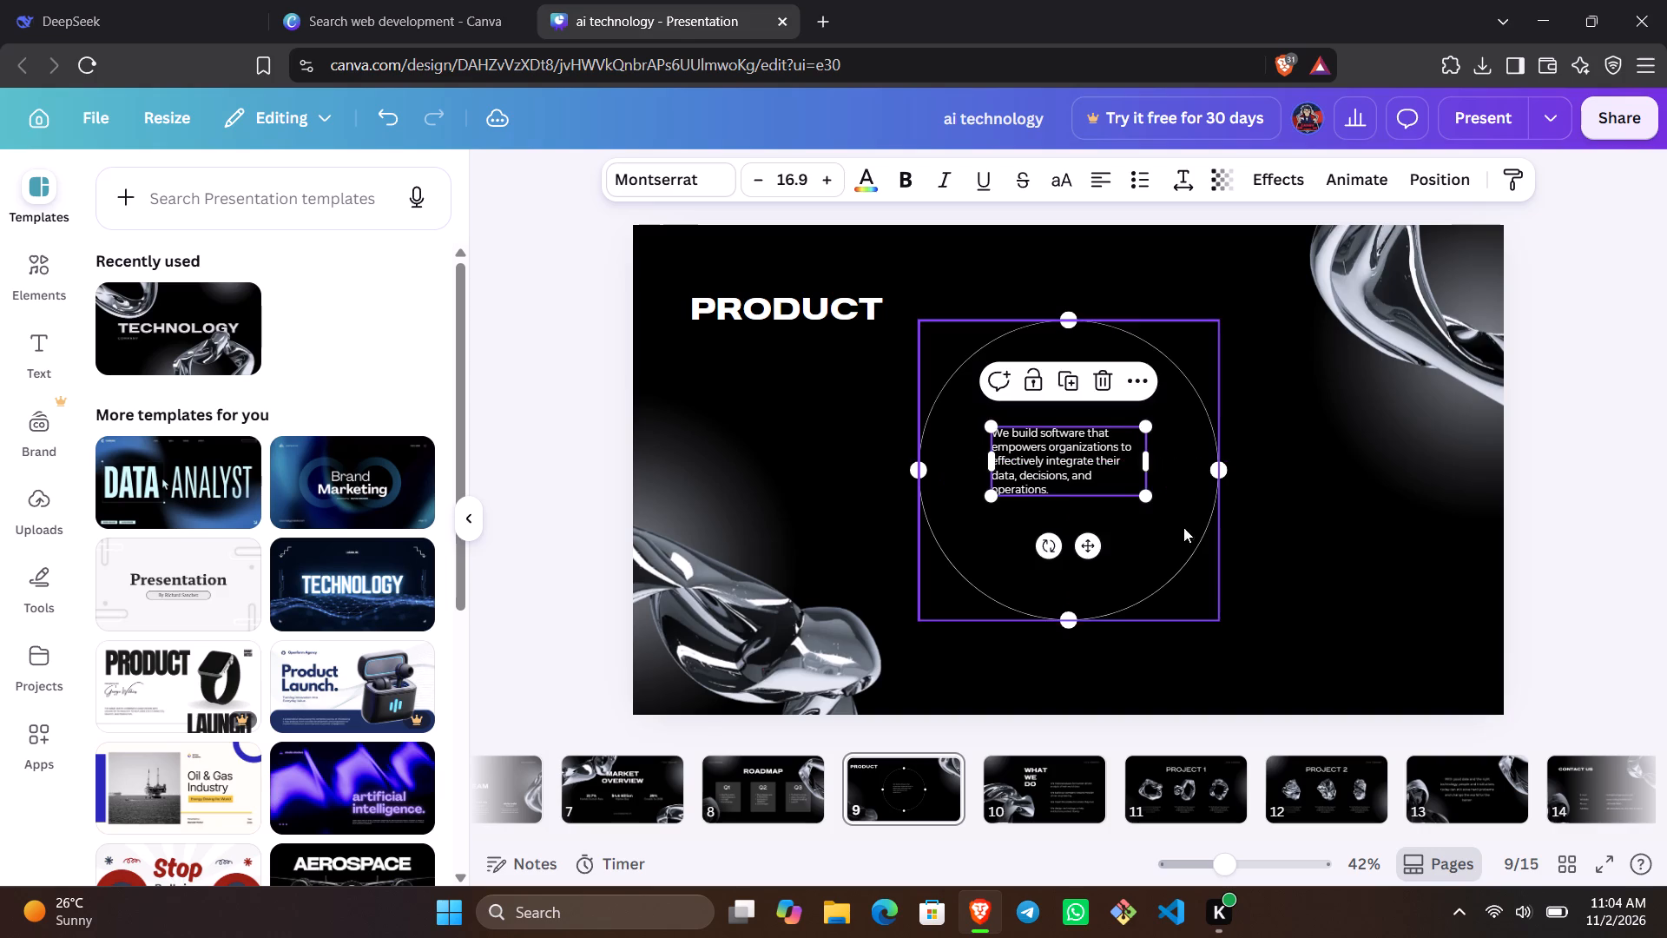
left_click(1349, 567)
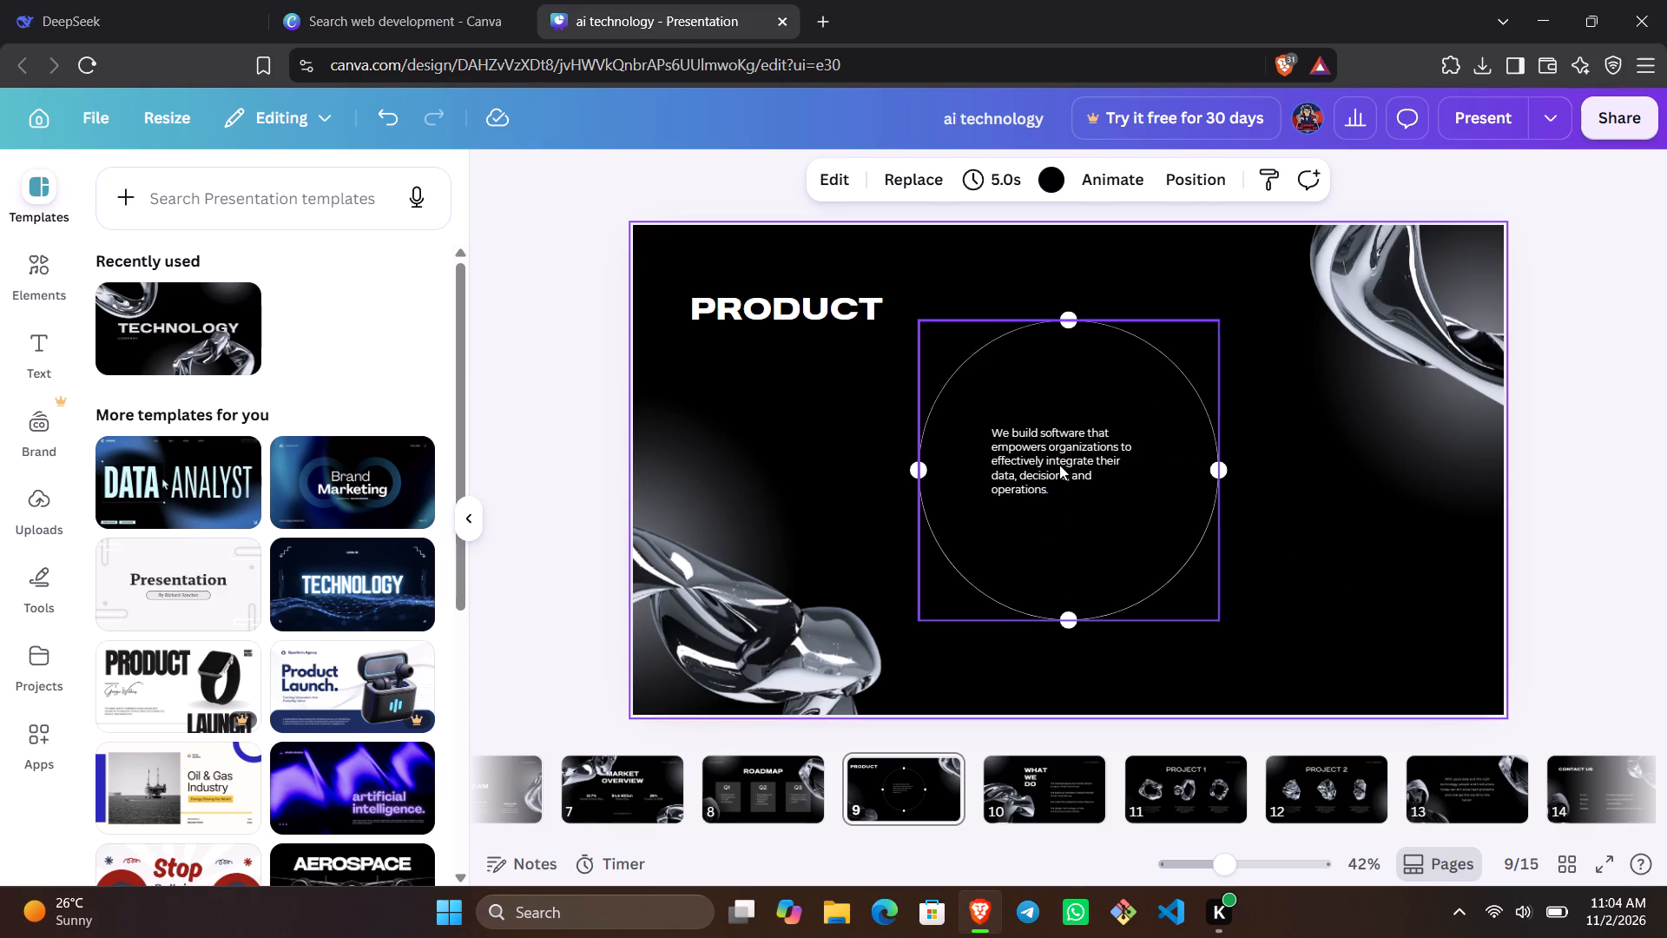
Shift the large circle outline on the PRODUCT slide slightly up and to the left around the description text.
left_click(1053, 452)
left_click_drag(1053, 449, 1046, 428)
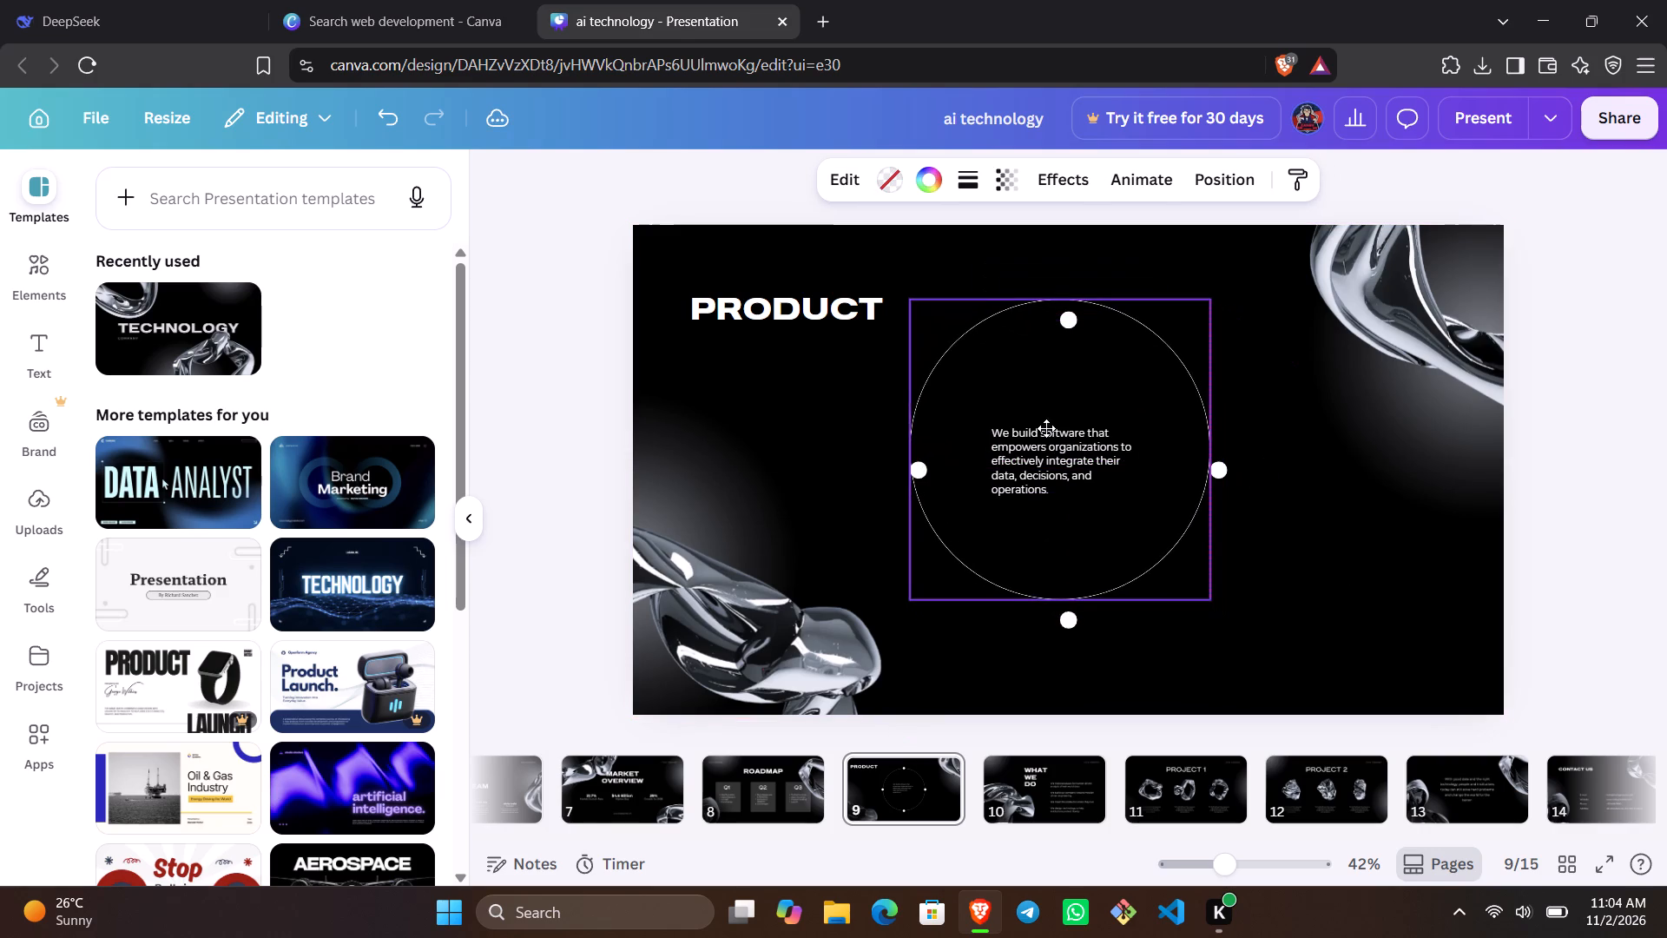
left_click_drag(1046, 428, 1036, 445)
left_click_drag(1067, 458, 1067, 449)
left_click(1359, 523)
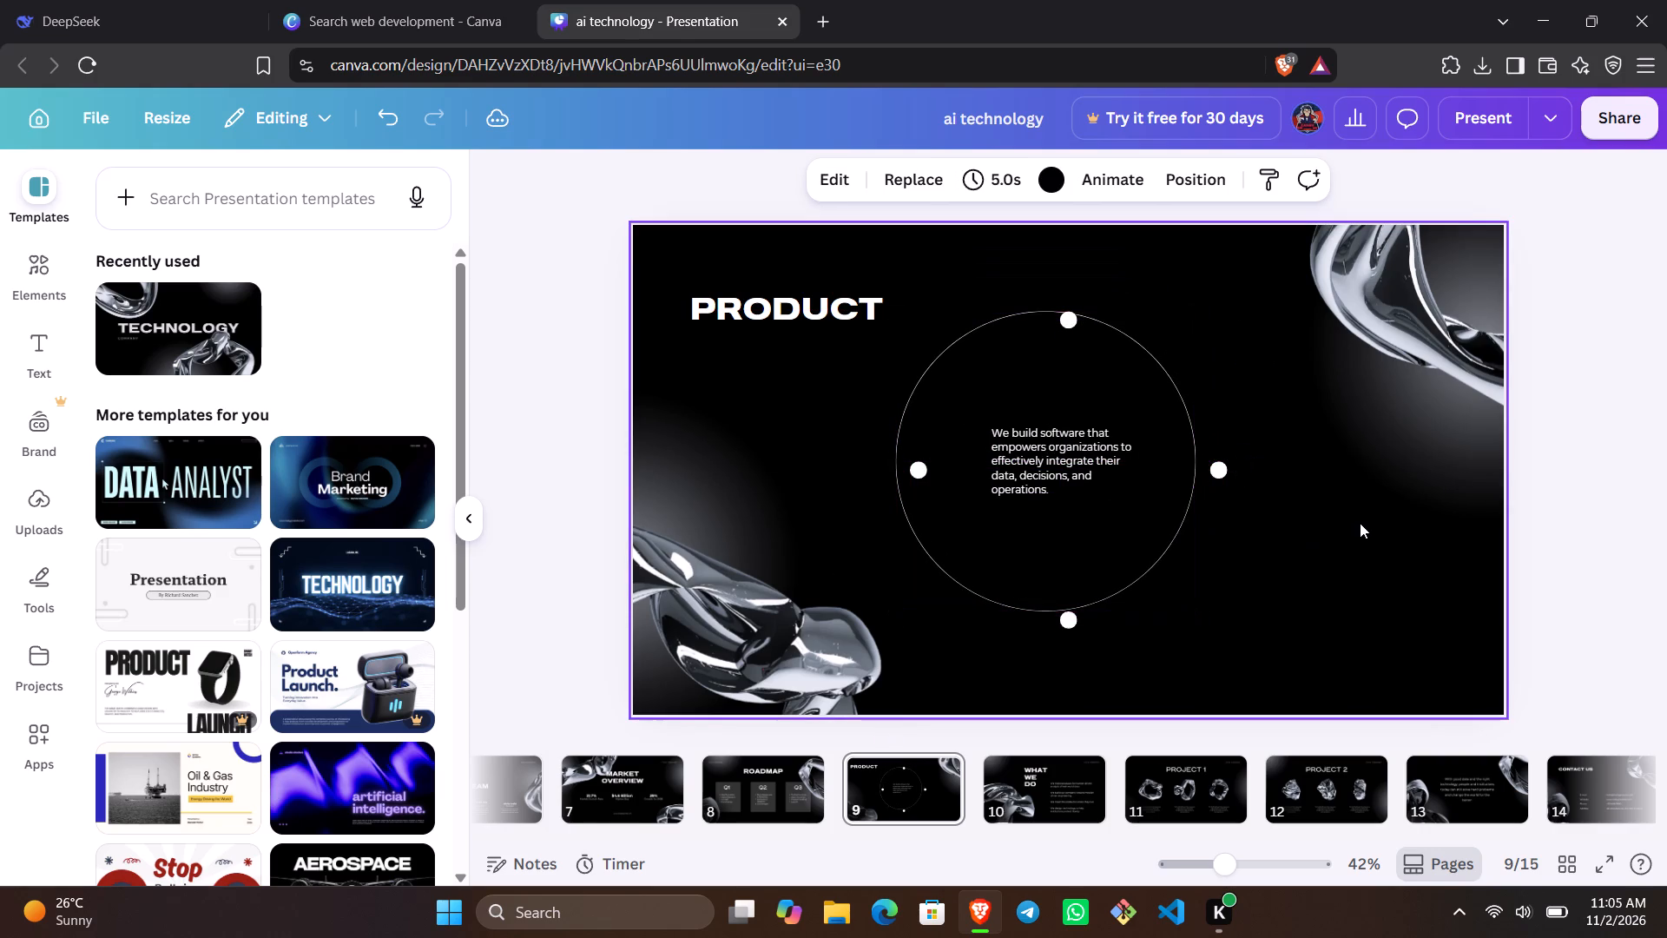
Move the WHAT WE DO heading on page 10 to the slide's upper-left corner.
left_click(1025, 805)
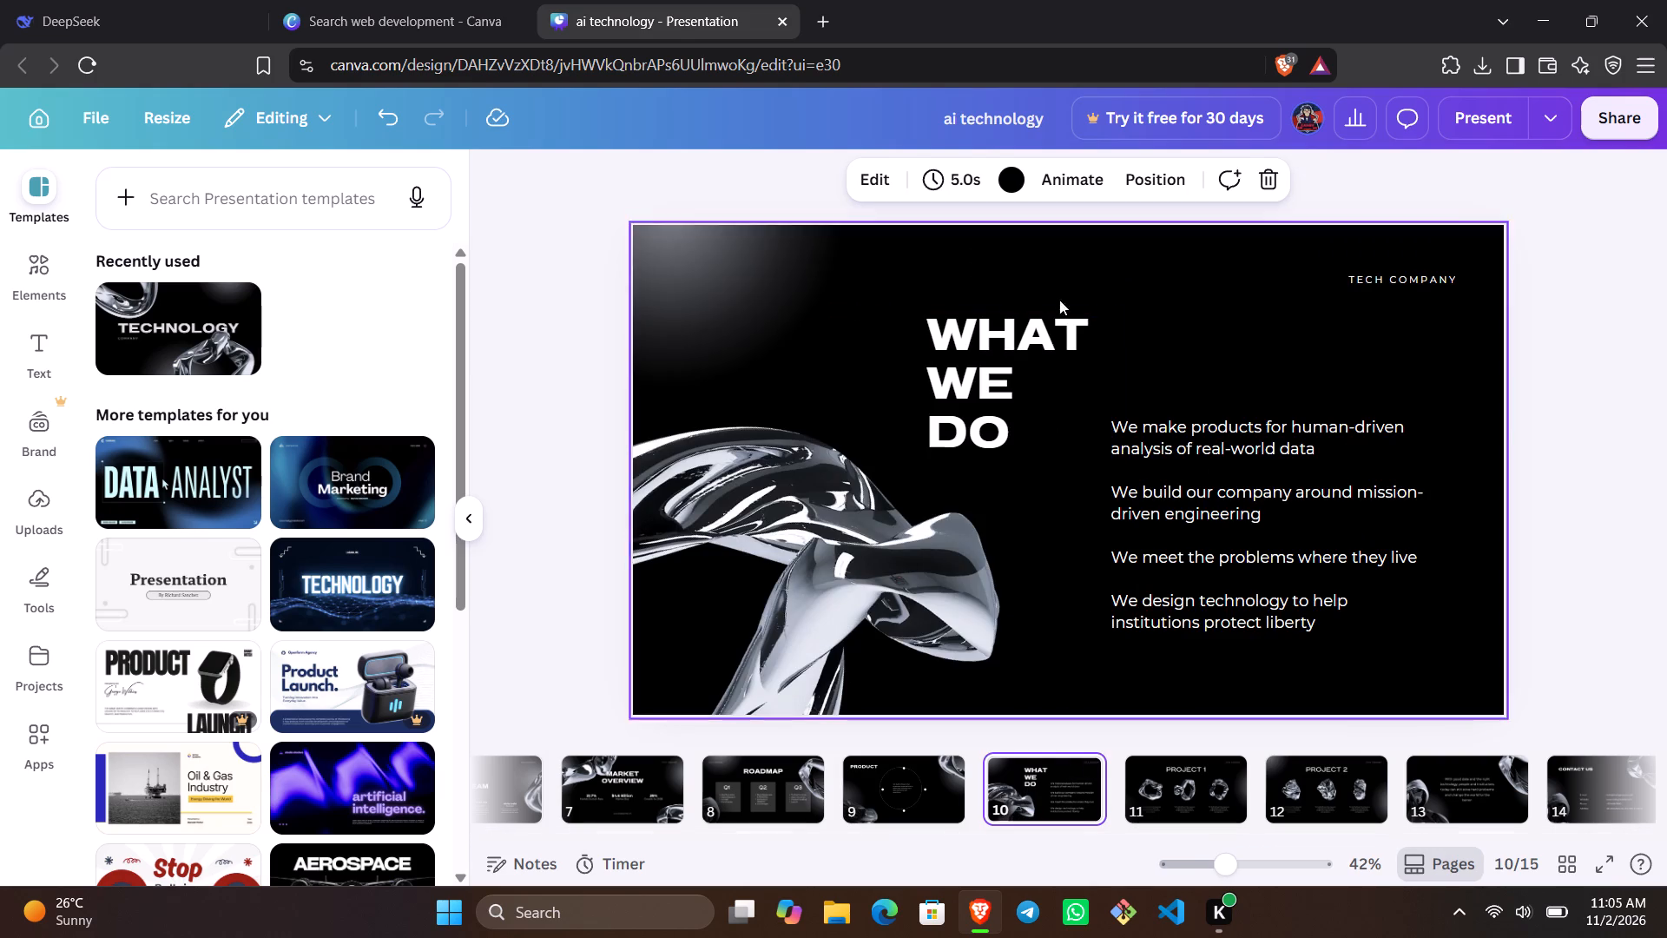
left_click_drag(1001, 332, 737, 266)
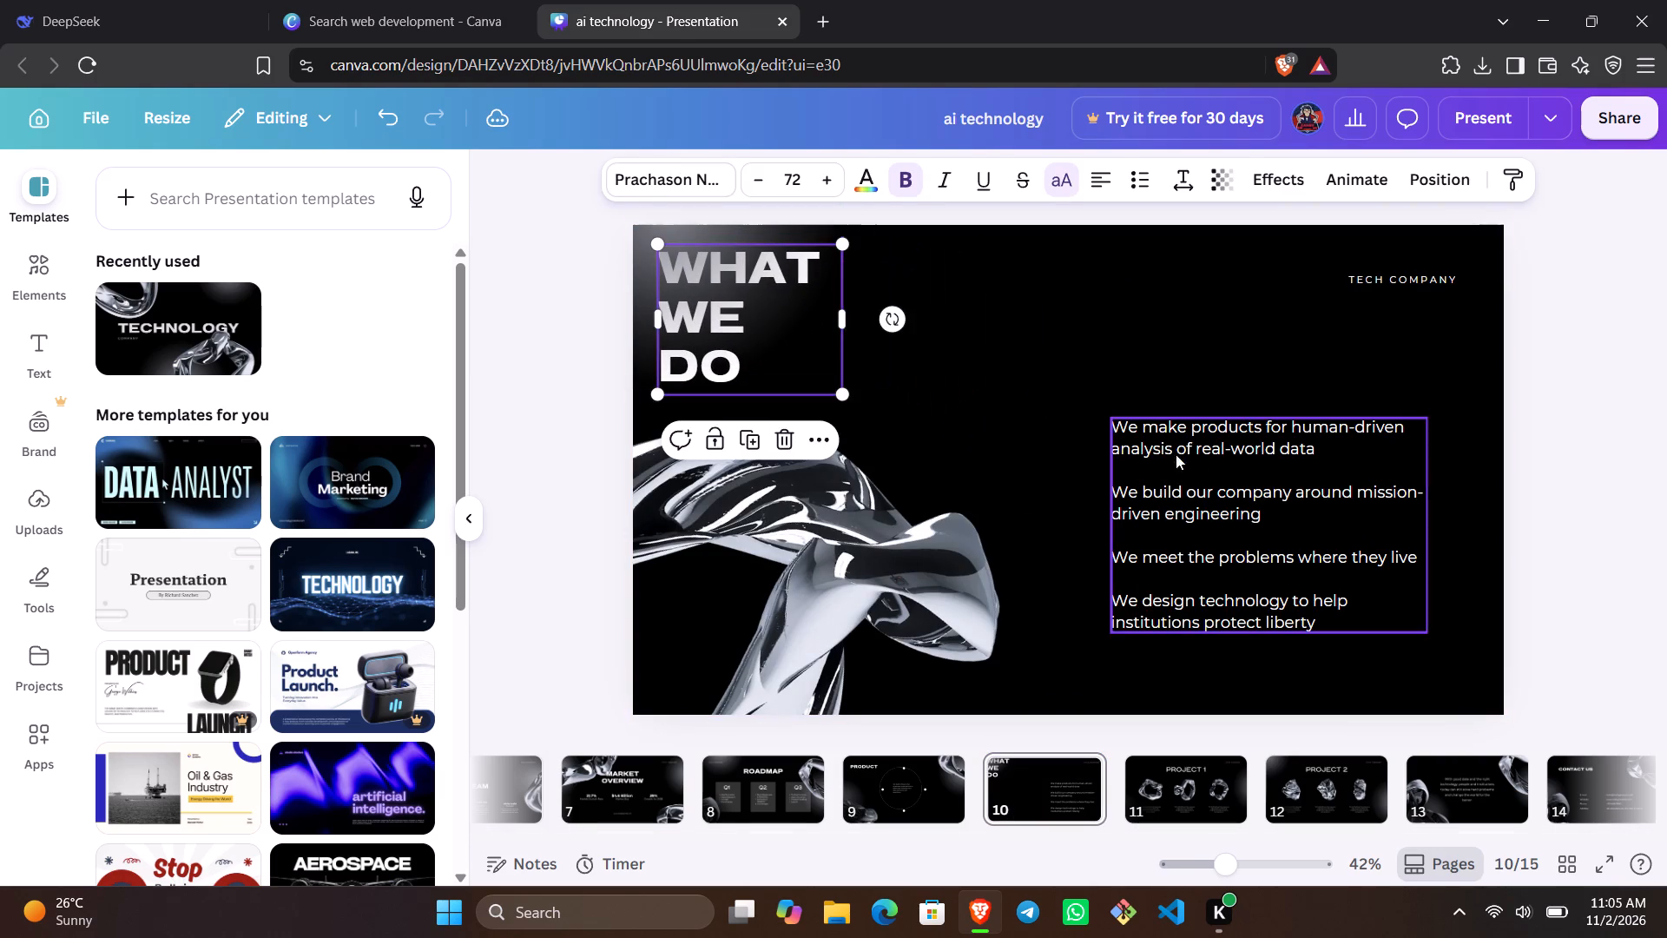
Reposition the body text of the WHAT WE DO slide in the slide's lower-right corner.
left_click(1160, 423)
left_click_drag(1247, 468, 1127, 327)
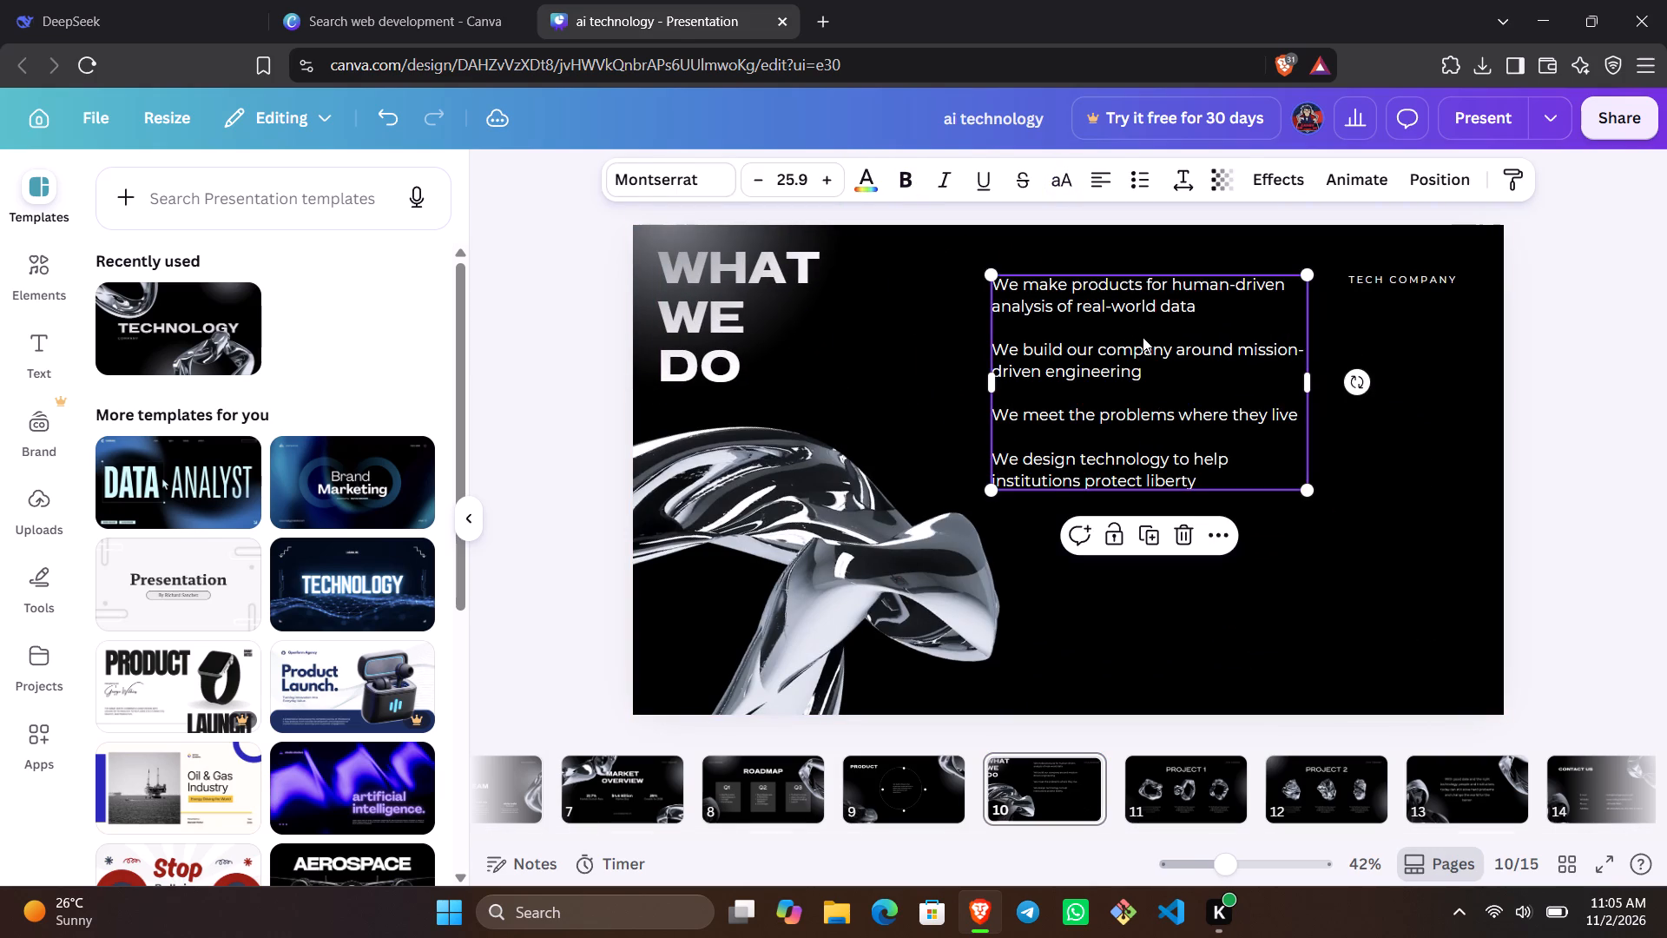
left_click_drag(1123, 336, 1290, 525)
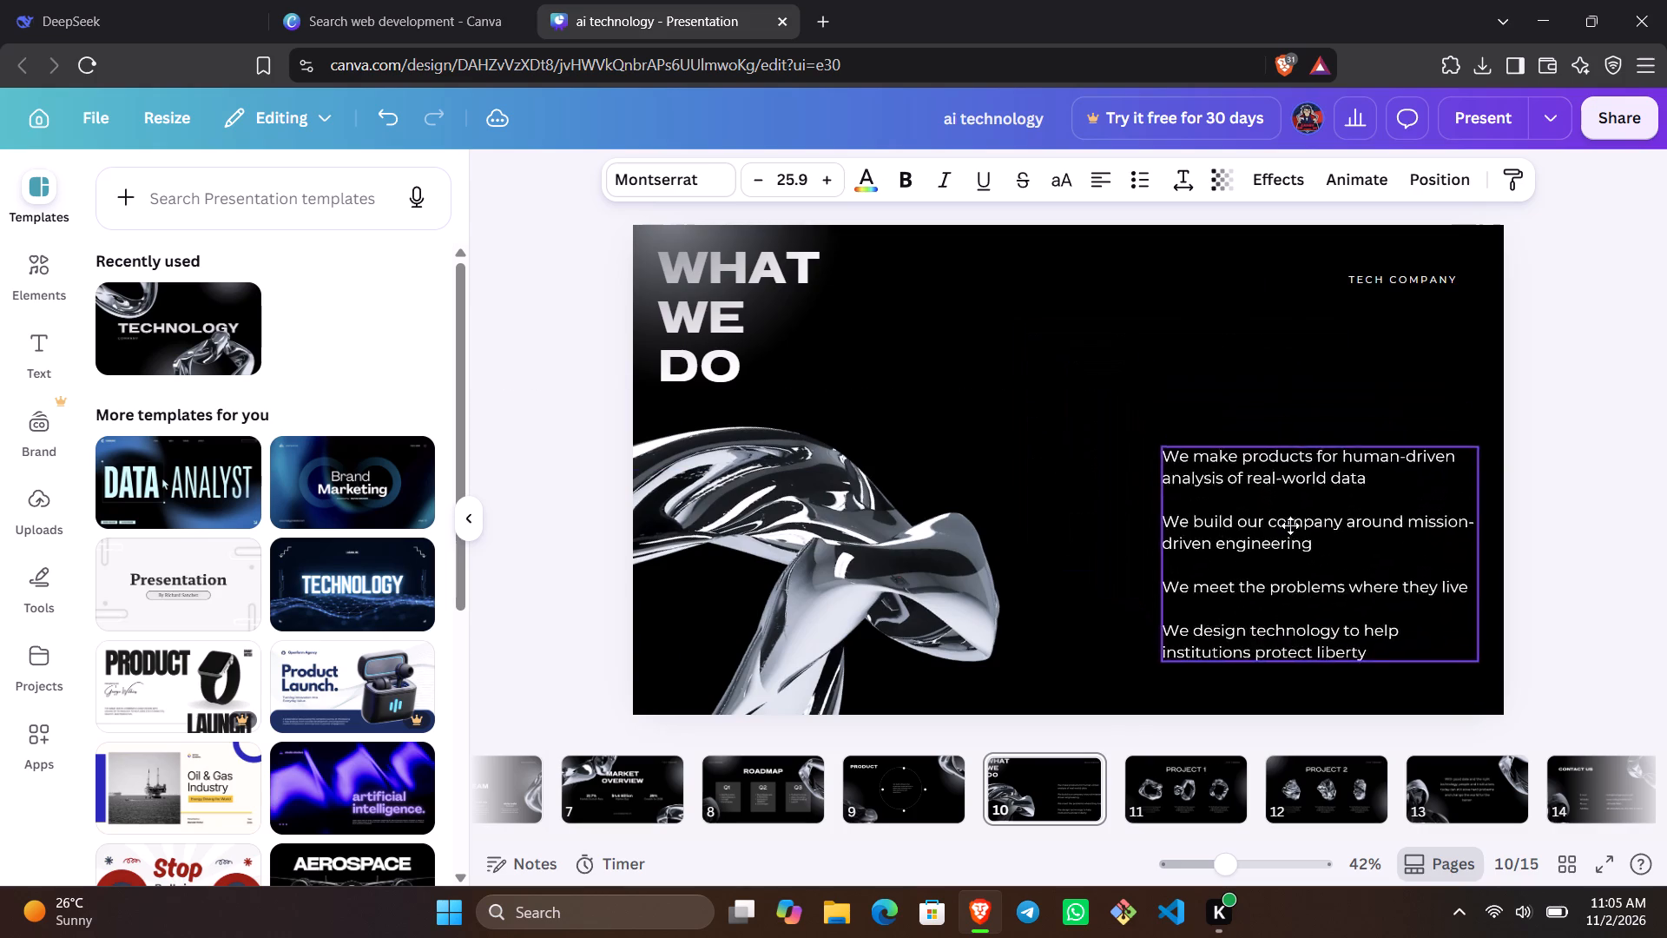
left_click_drag(1290, 525, 1309, 552)
Move the grey background glow on the WHAT WE DO slide to the upper-right corner, behind TECH COMPANY.
left_click_drag(716, 311, 1052, 352)
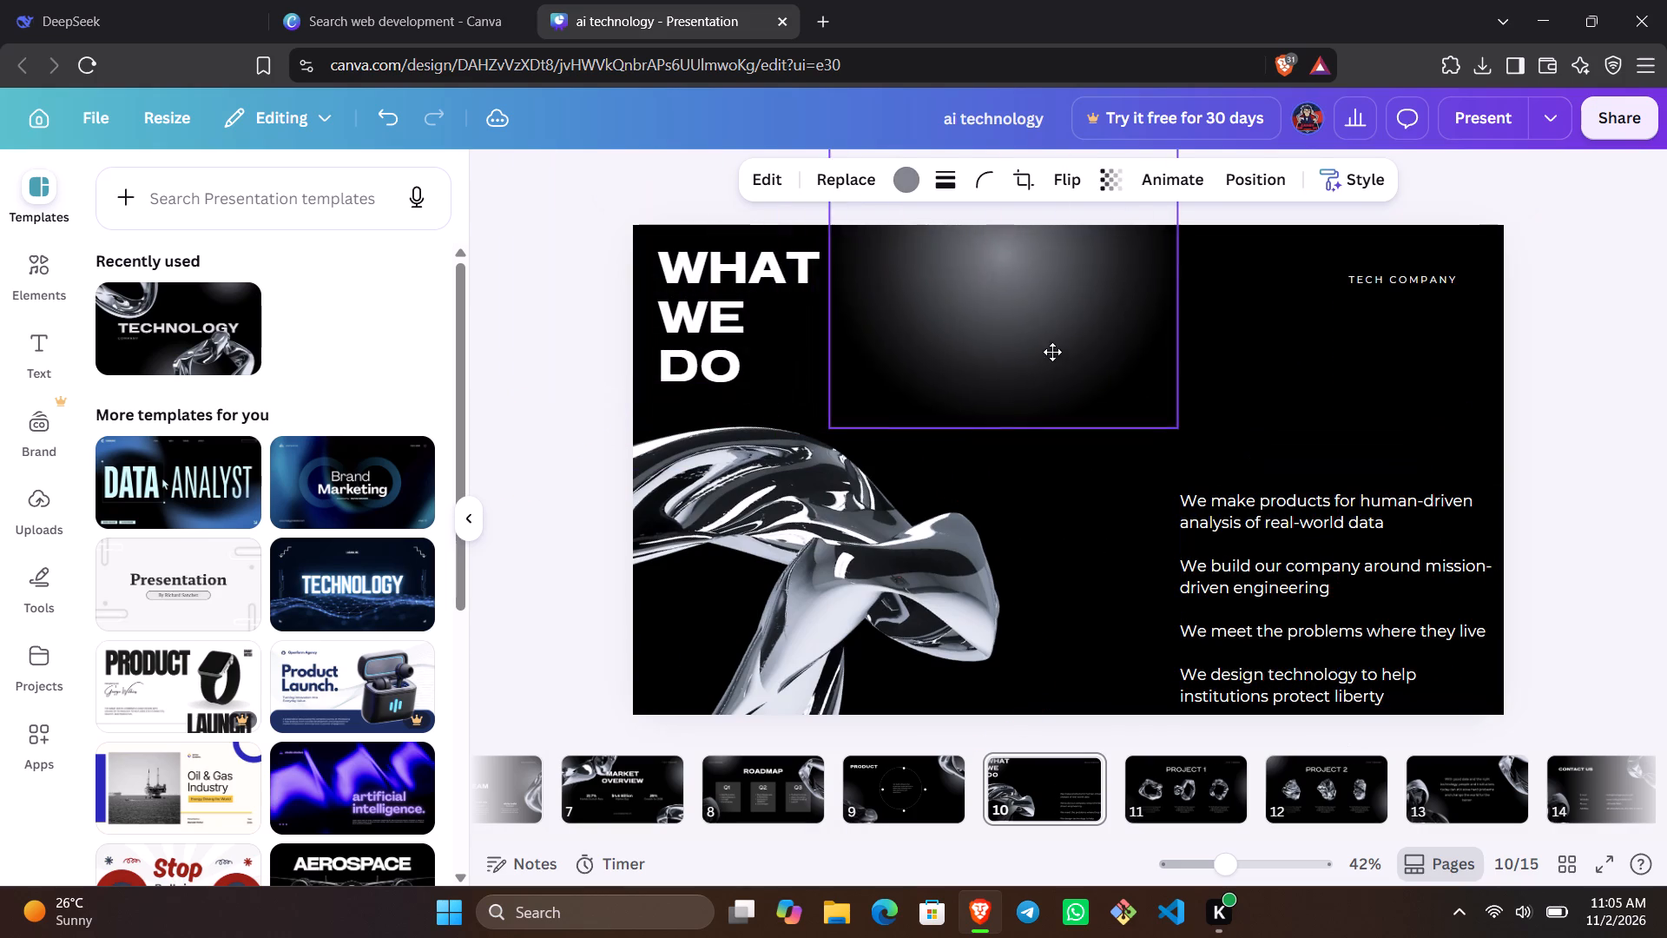
left_click_drag(1052, 352, 1555, 399)
double_click(1397, 281)
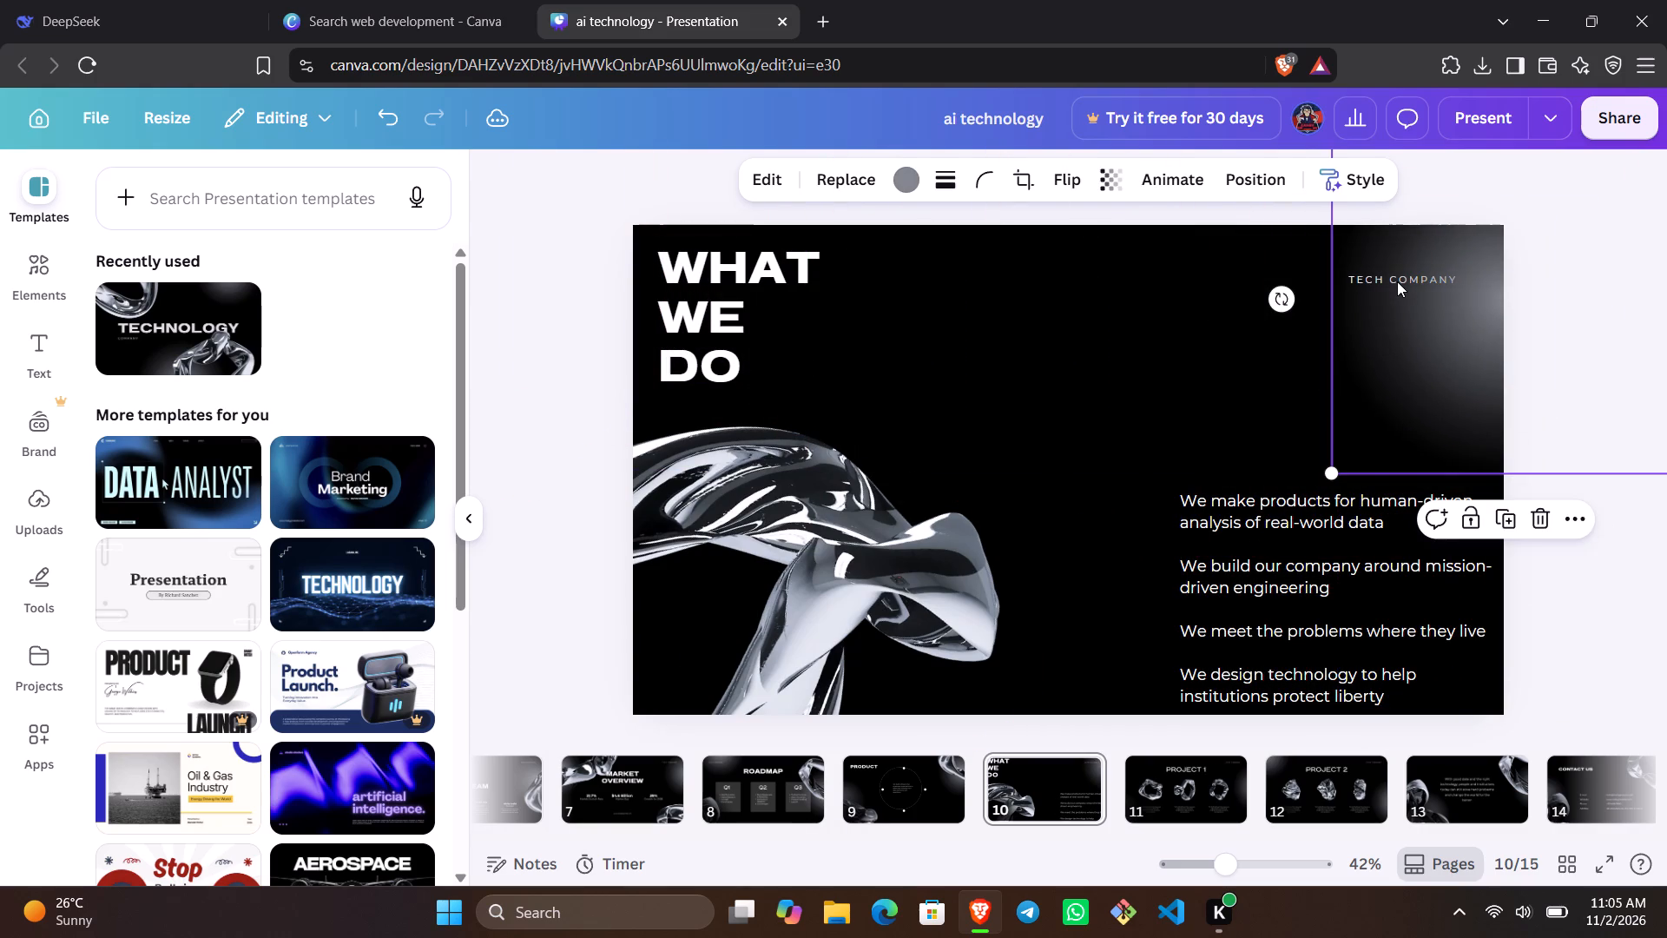
Move the metallic ribbon image on the WHAT WE DO slide rightward so it sits beside the body text.
left_click_drag(893, 583, 1101, 389)
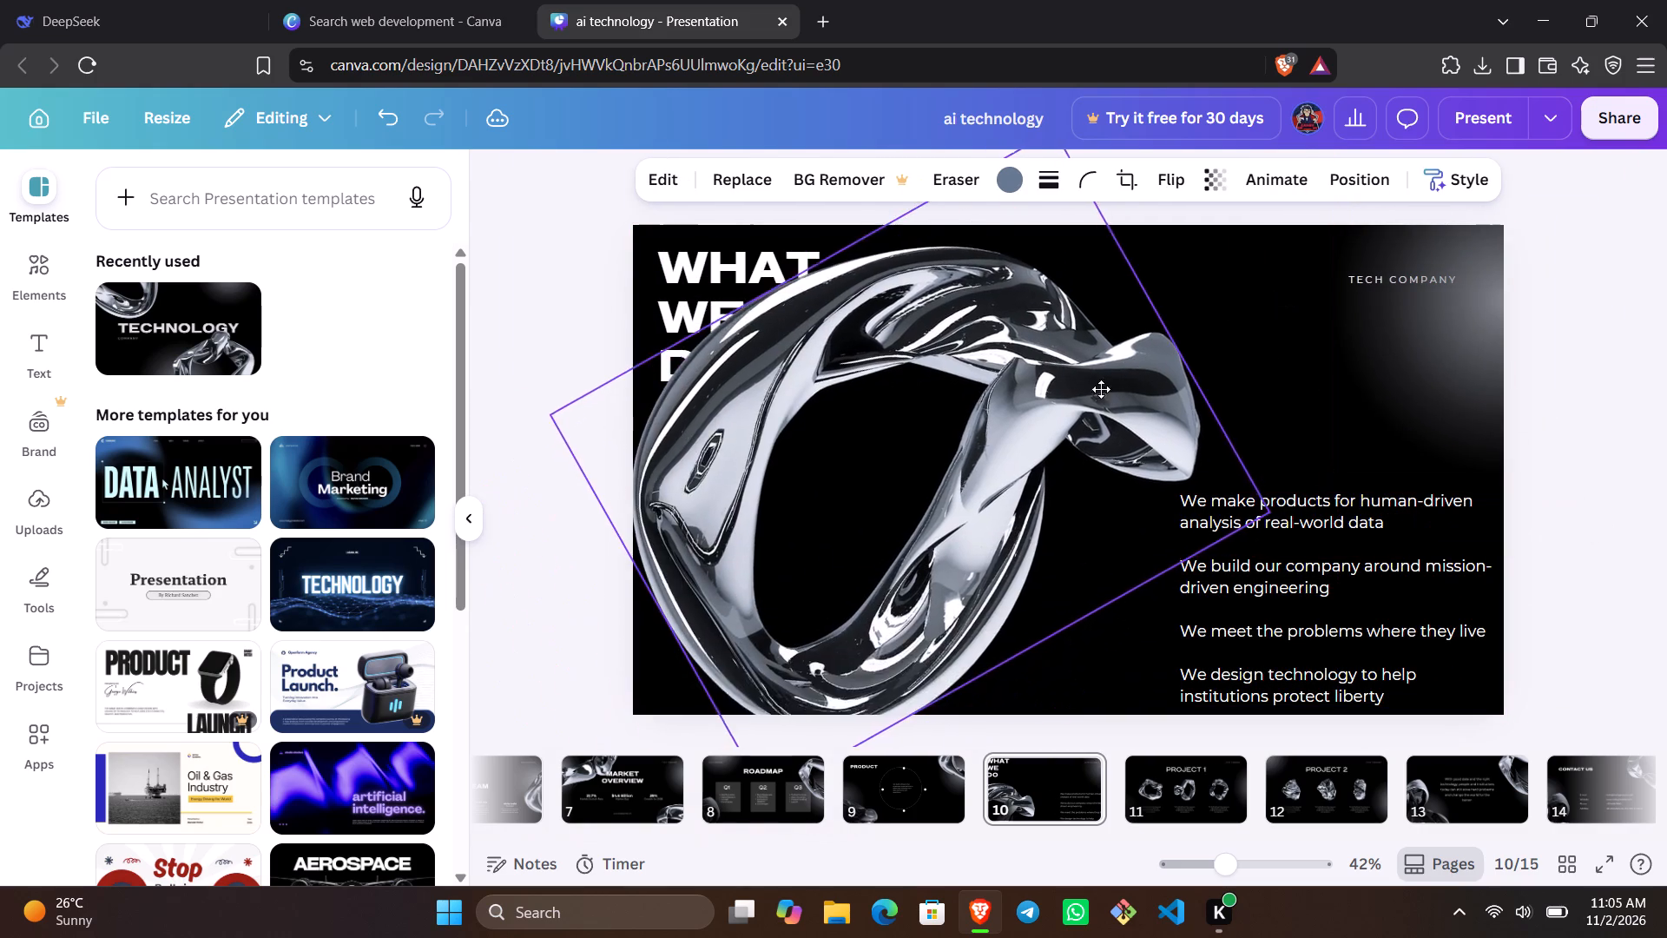
left_click_drag(1101, 389, 903, 621)
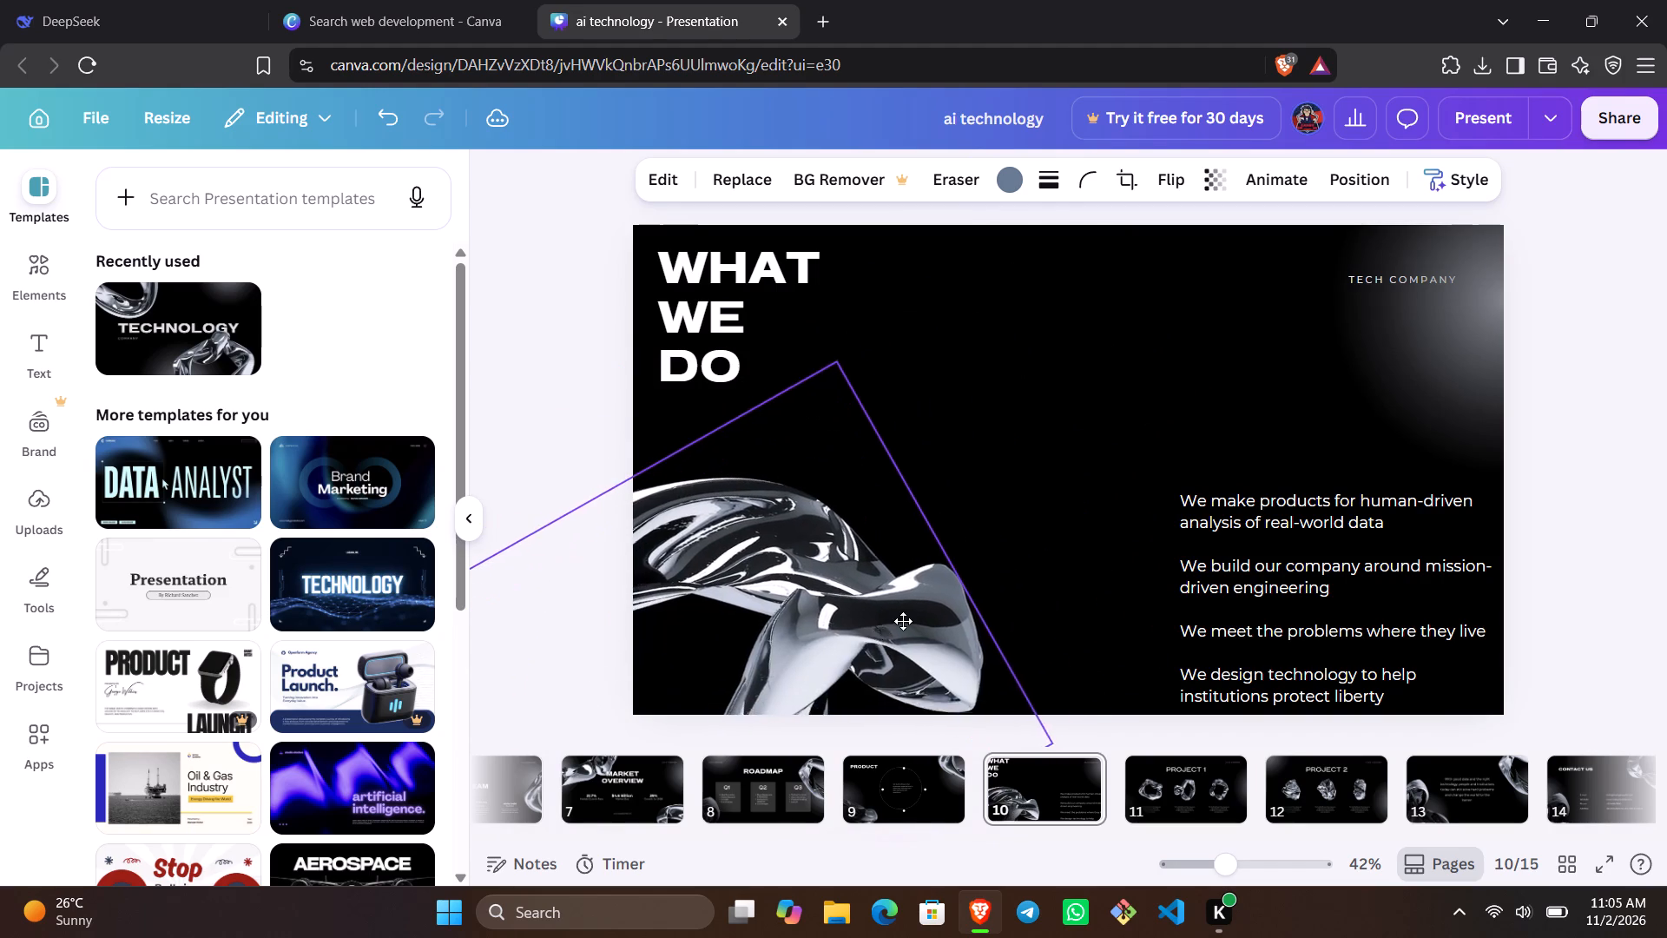
left_click_drag(903, 621, 1045, 583)
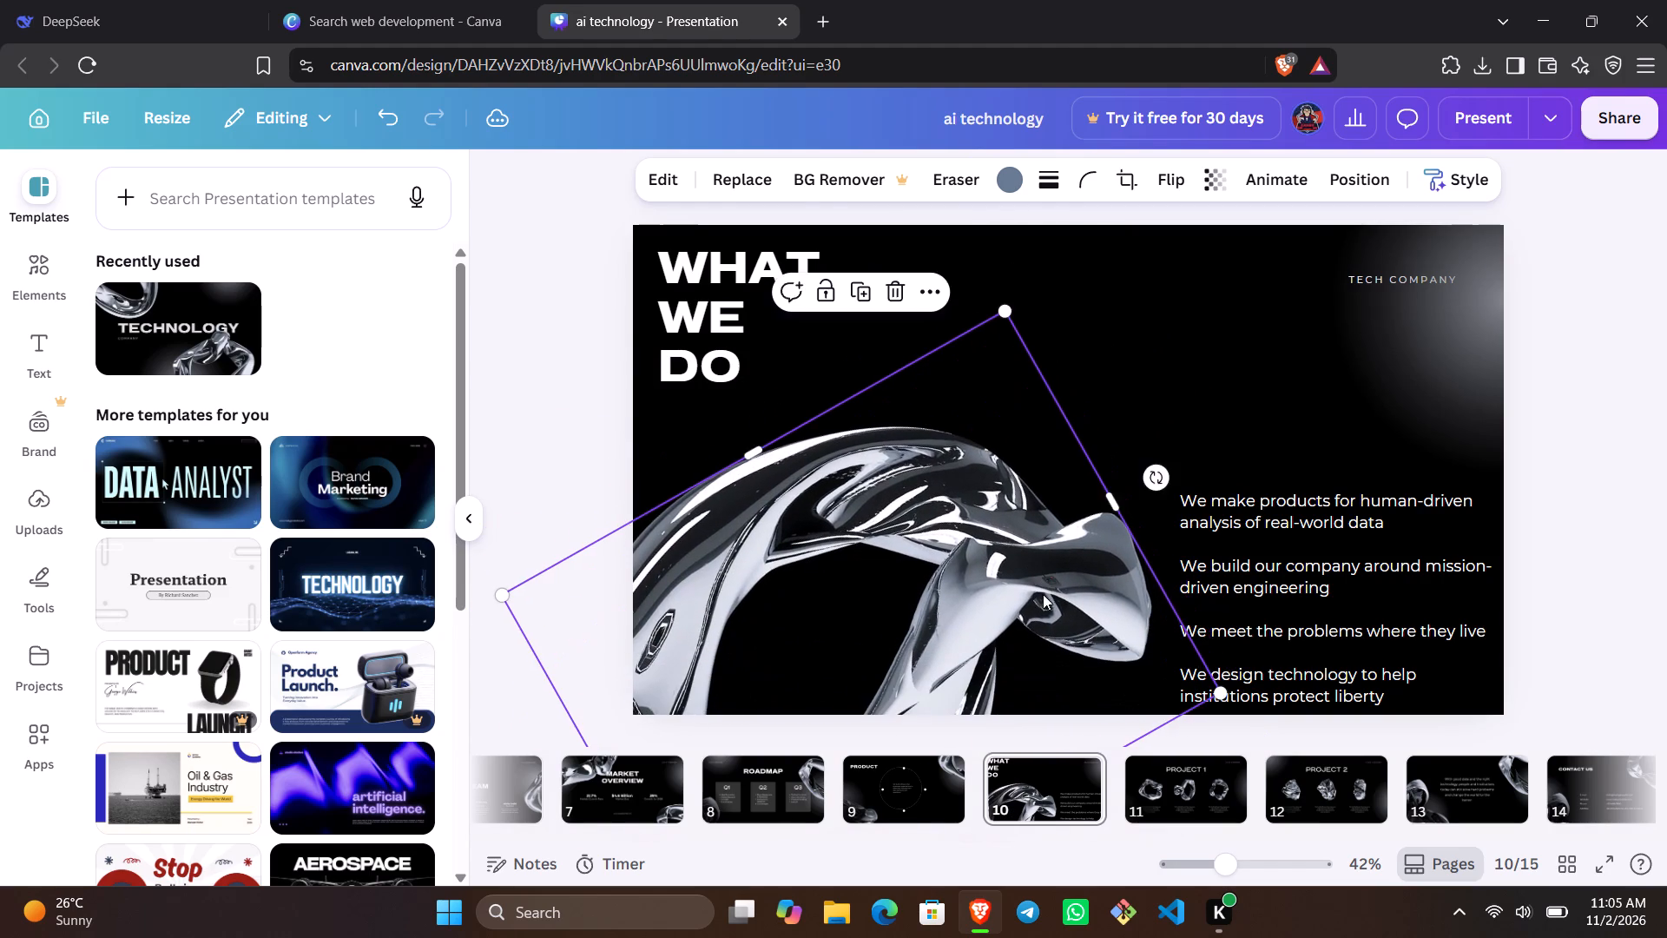
left_click(1374, 602)
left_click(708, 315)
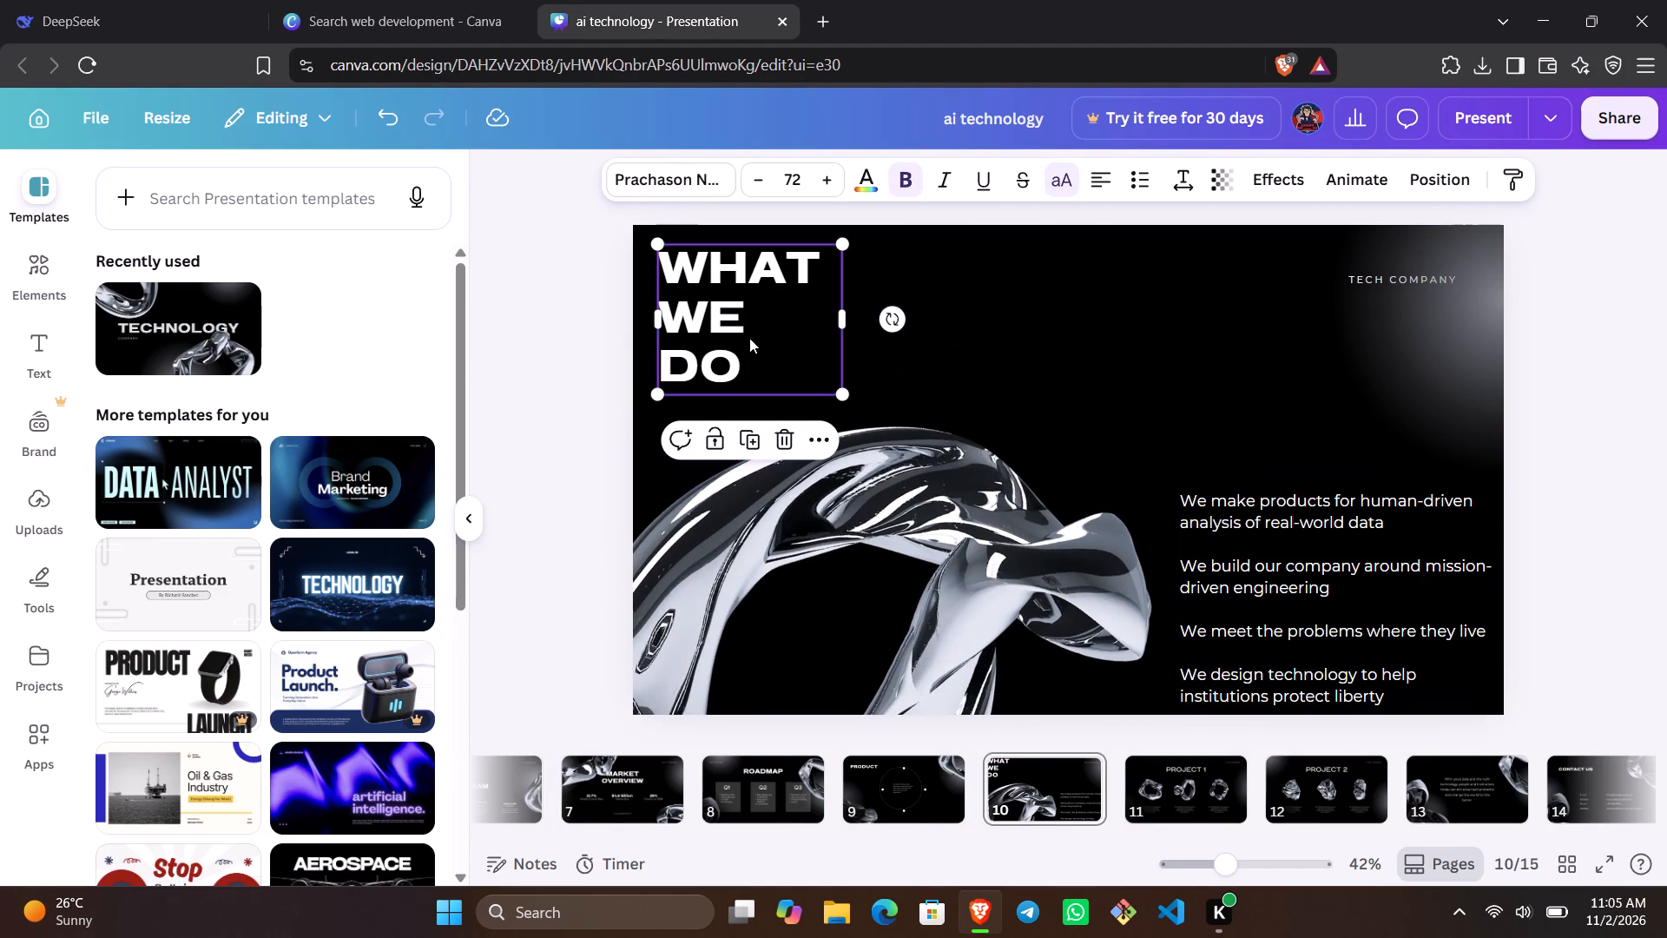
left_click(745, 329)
Look through the PROJECT 1, PROJECT 2, closing statement, CONTACT US and THANK YOU slides and return to PROJECT 2.
left_click(1227, 763)
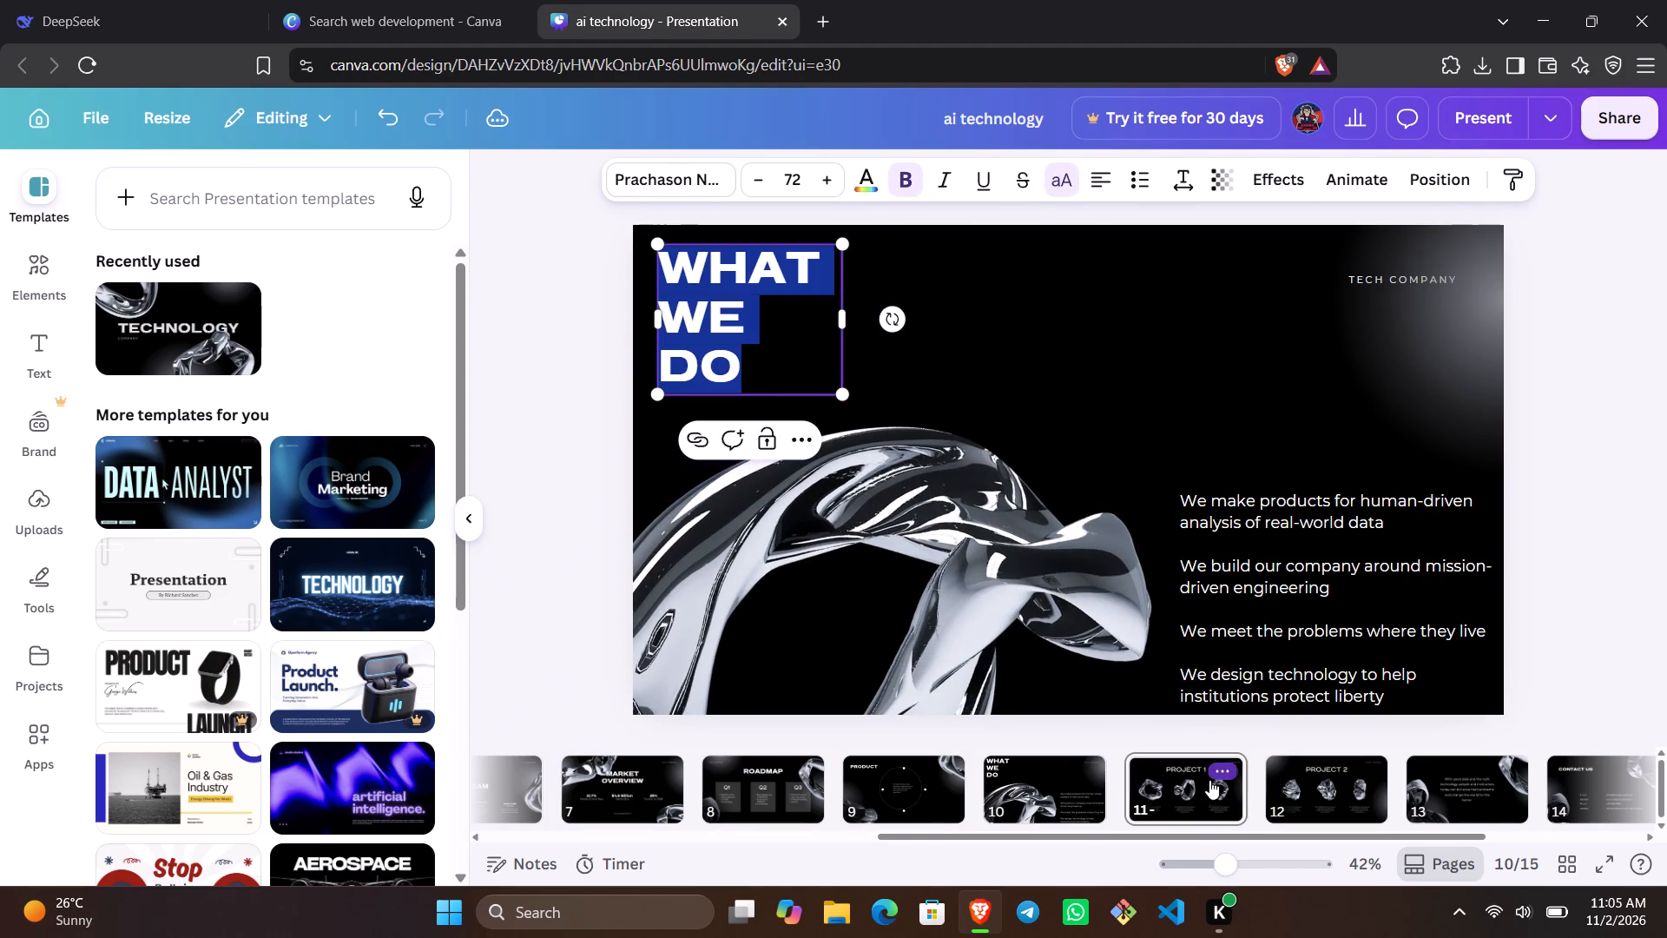
left_click(1202, 783)
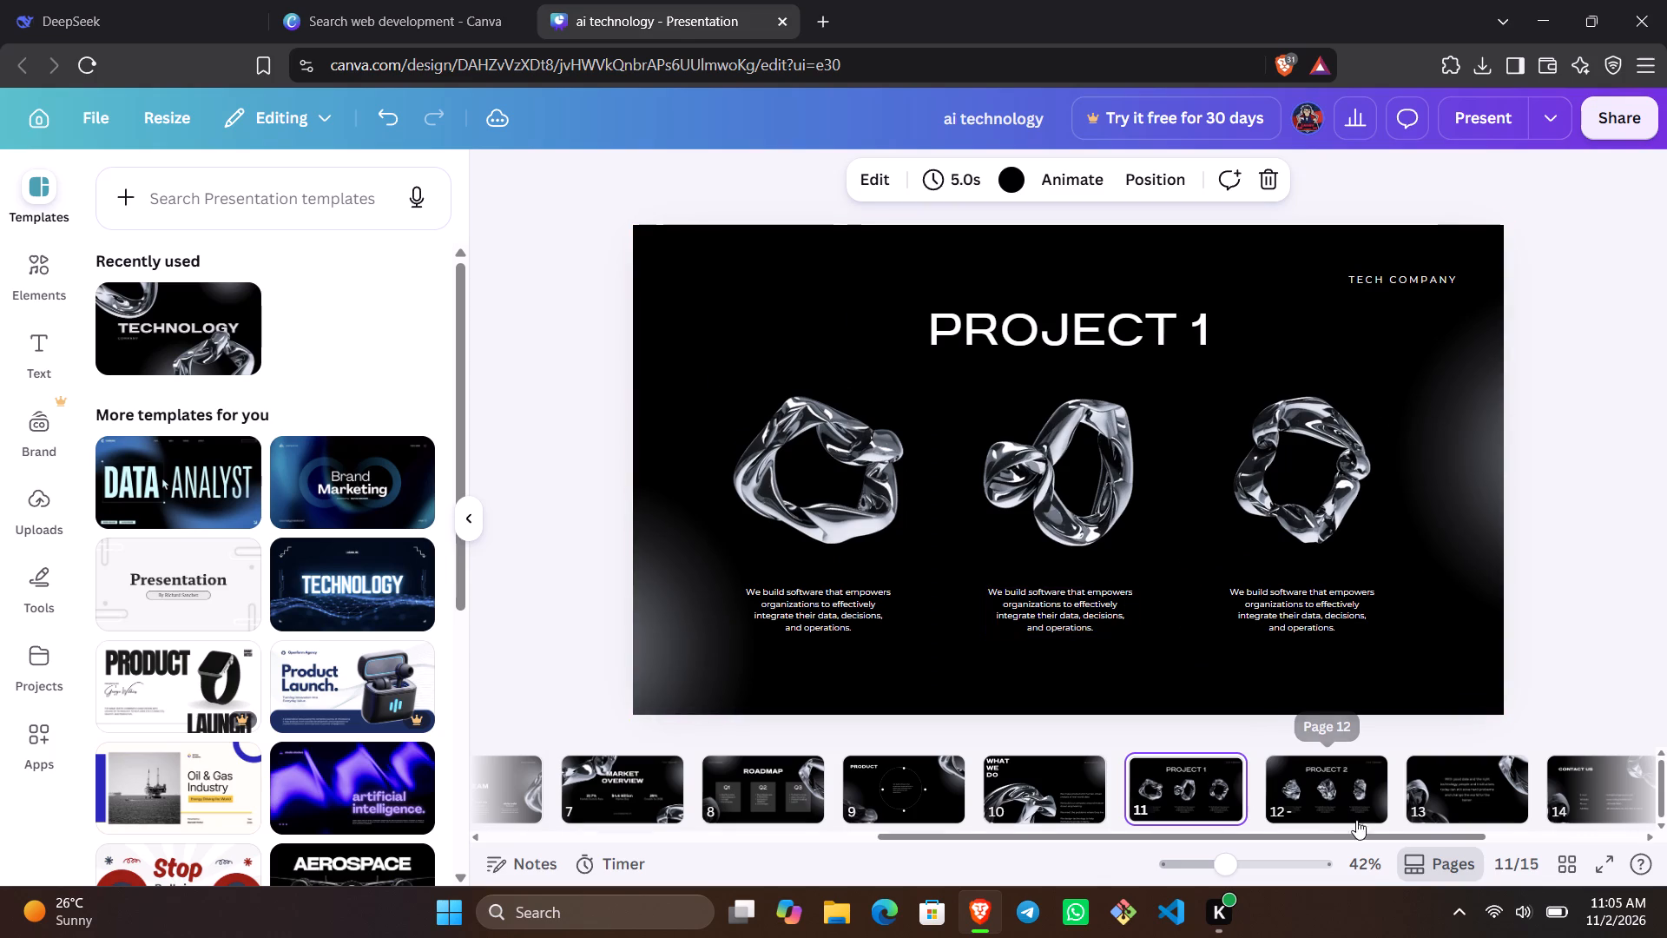
left_click(1326, 796)
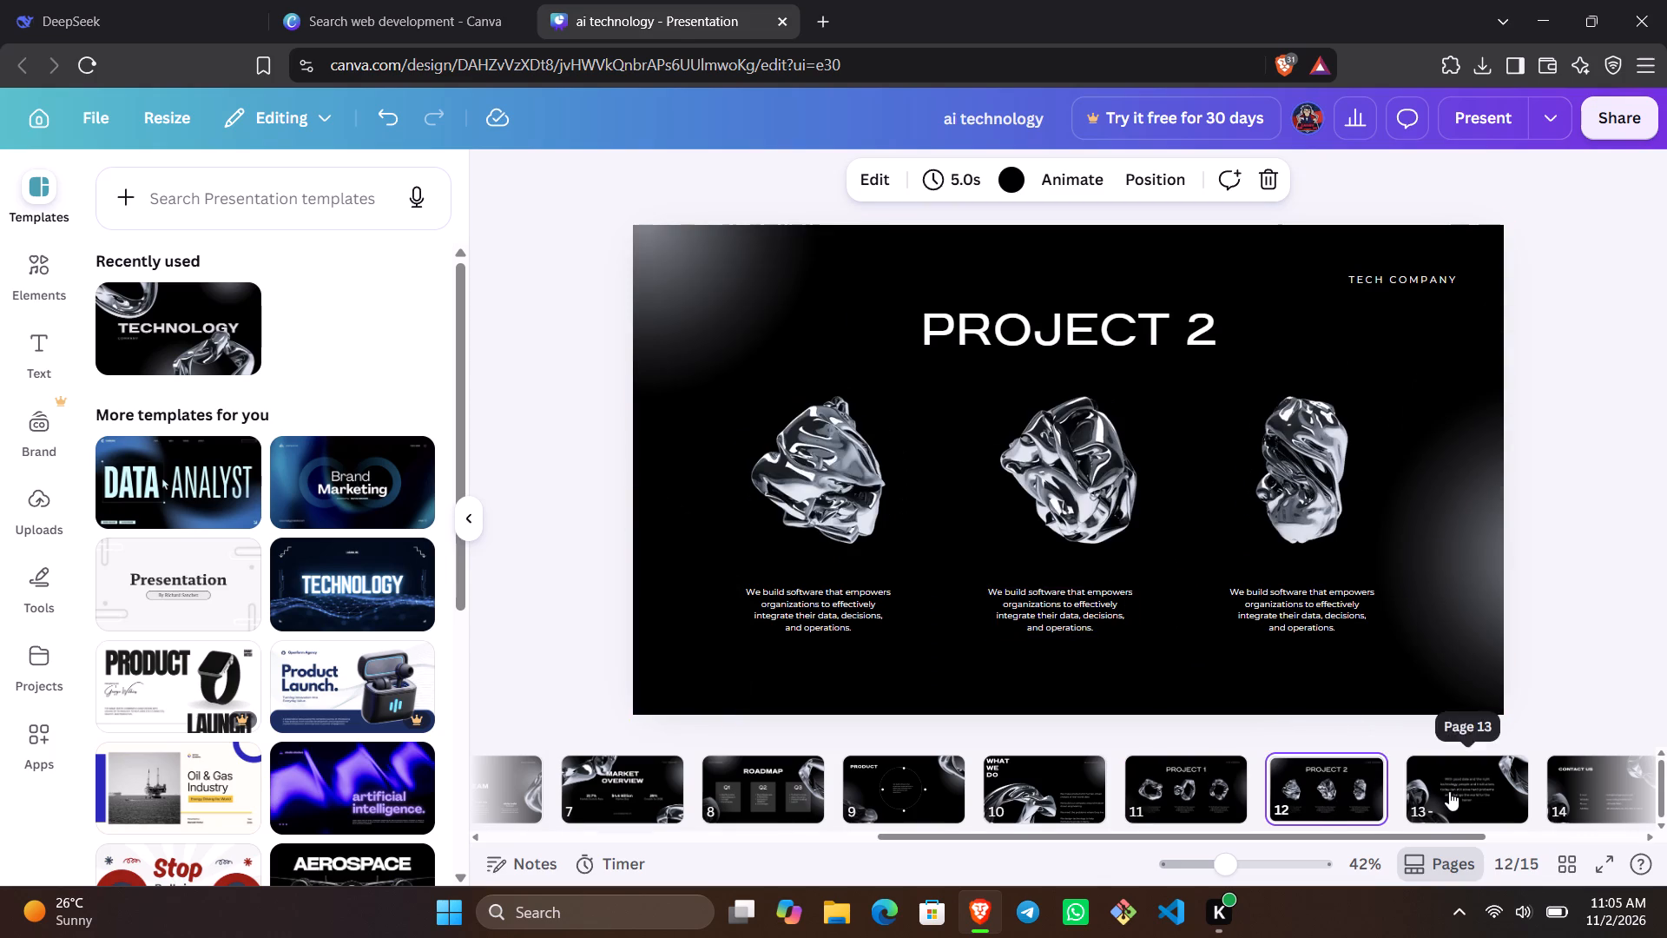
left_click(1449, 791)
left_click_drag(1455, 831, 1543, 831)
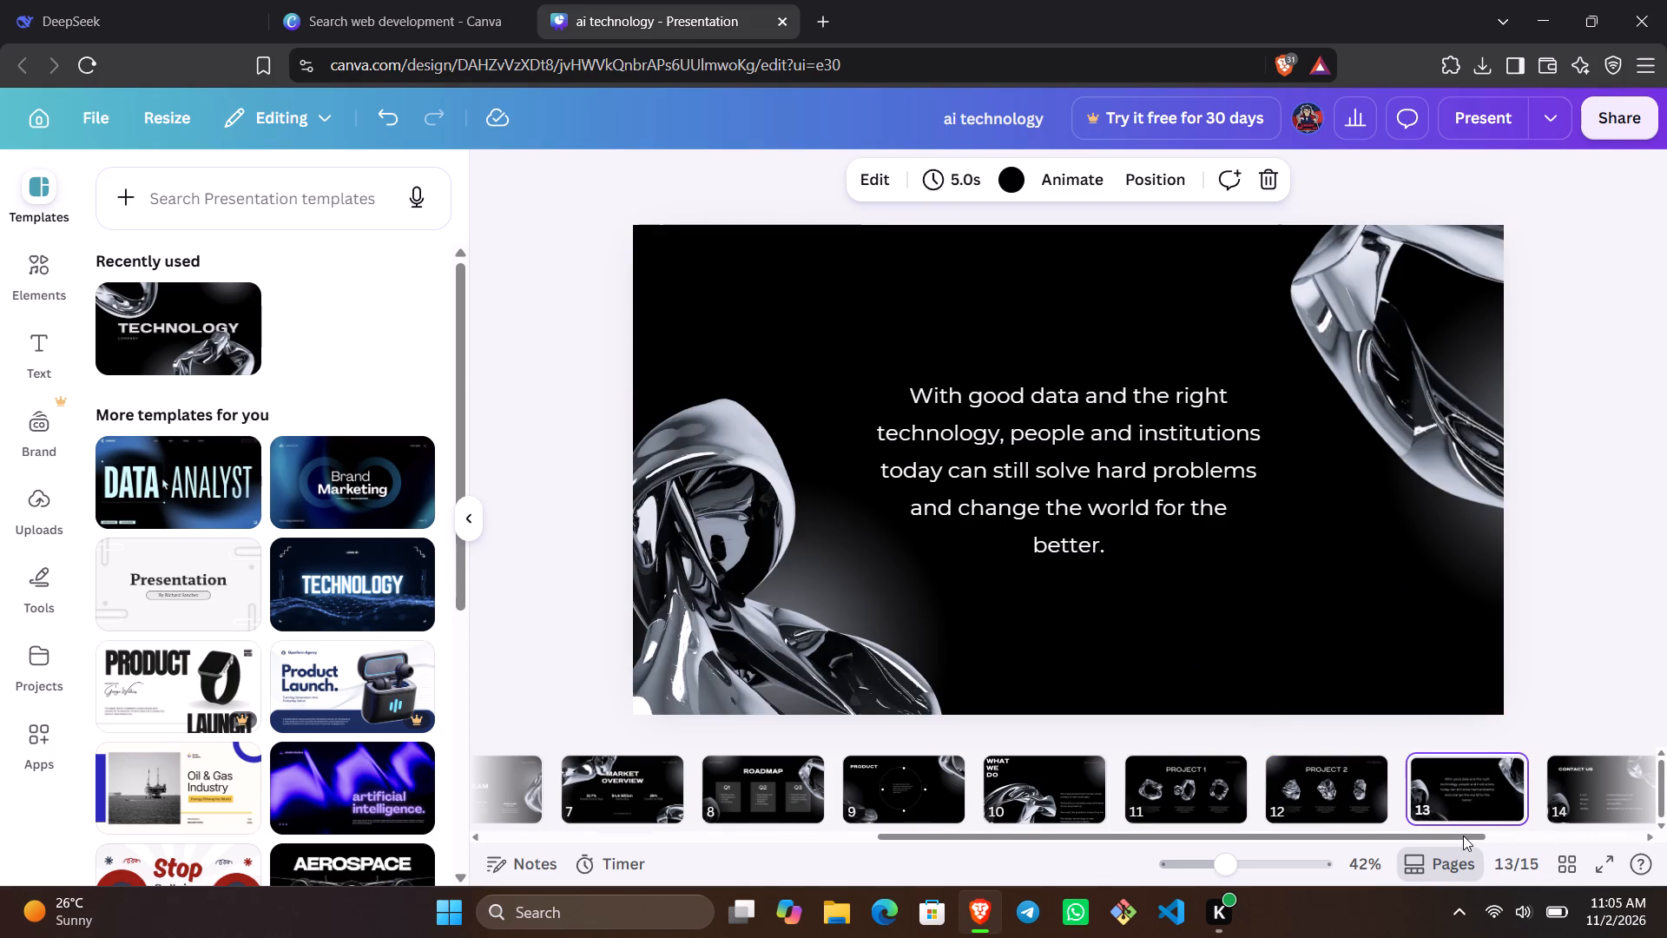
left_click_drag(1460, 836, 1627, 831)
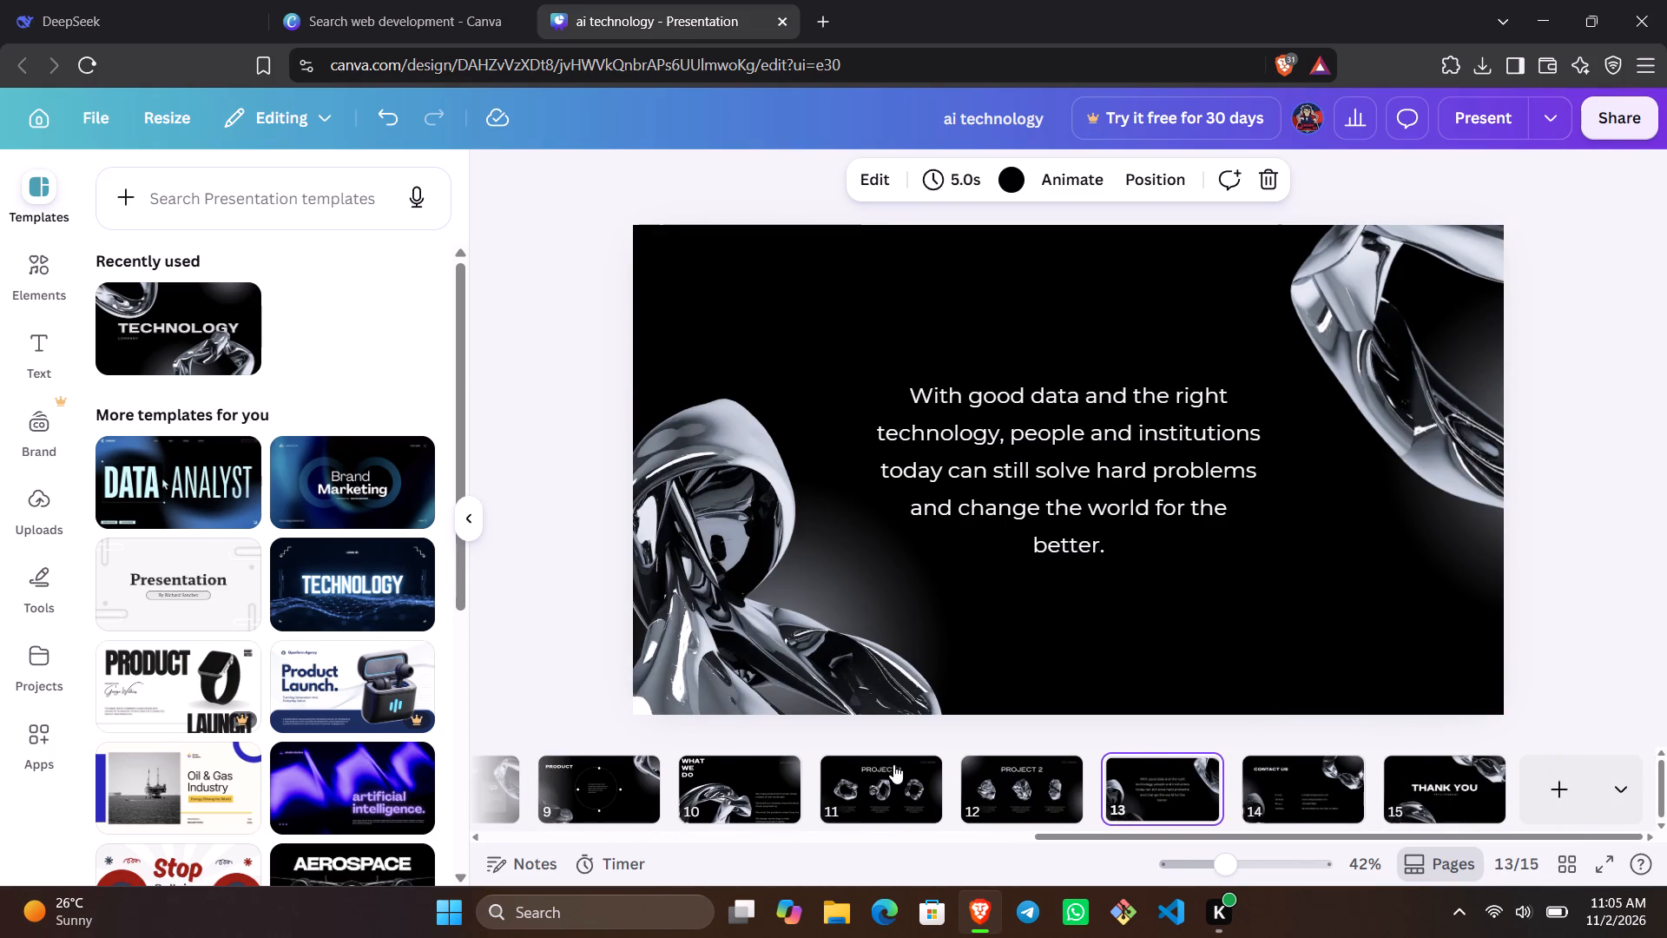
left_click(1018, 797)
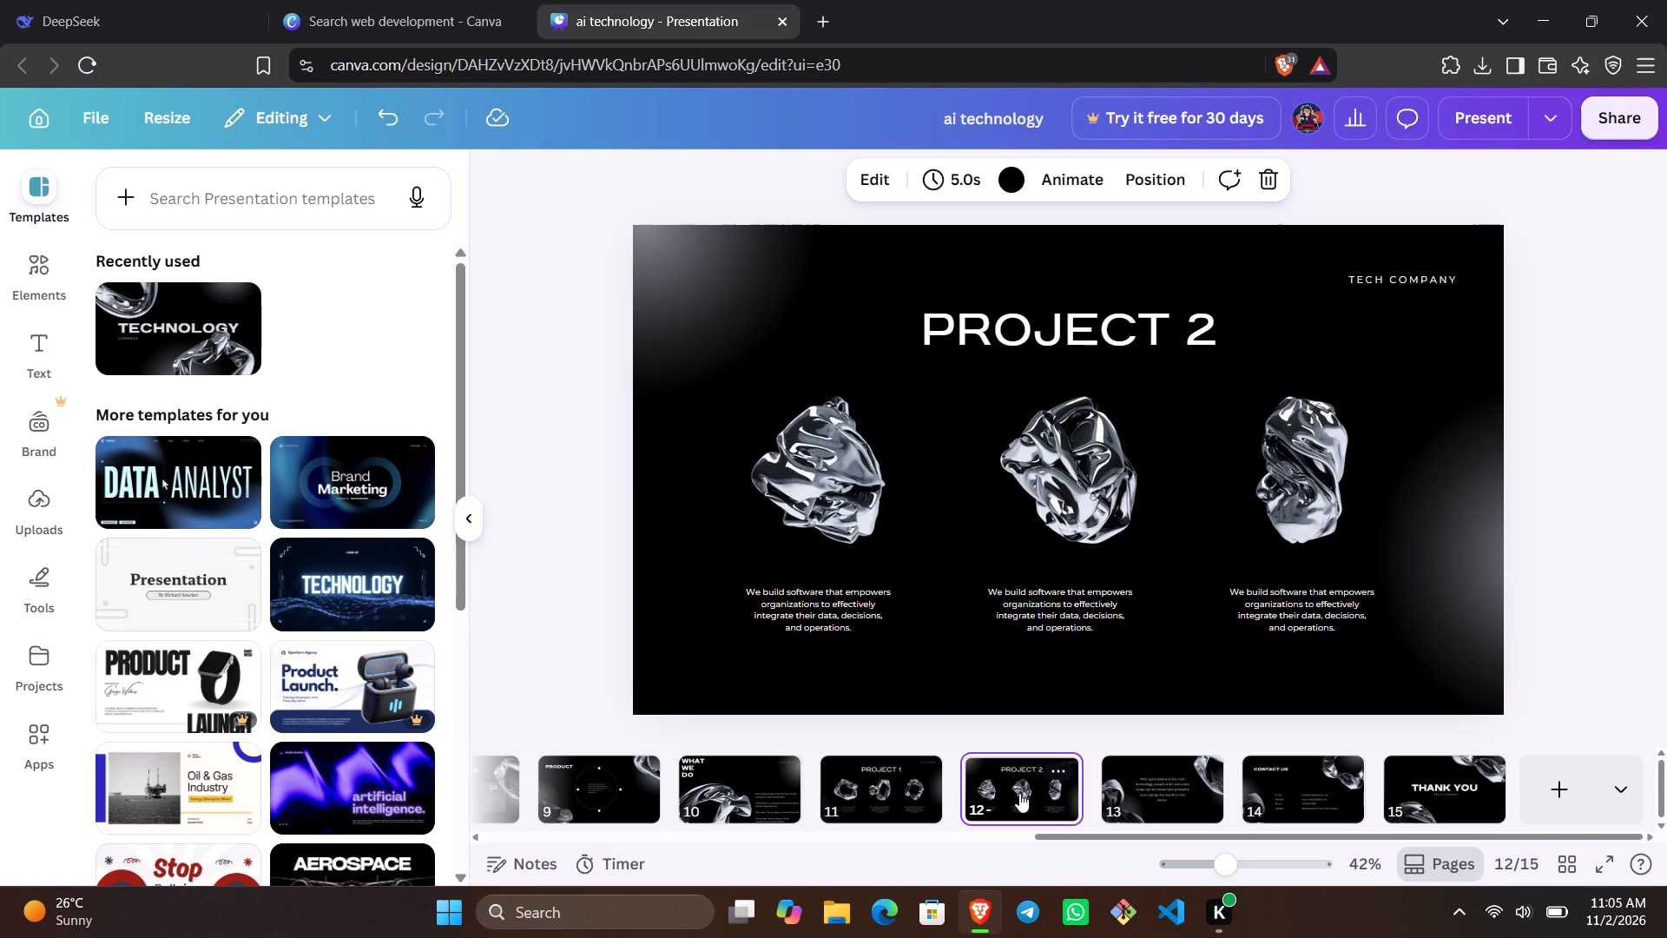
left_click(1135, 785)
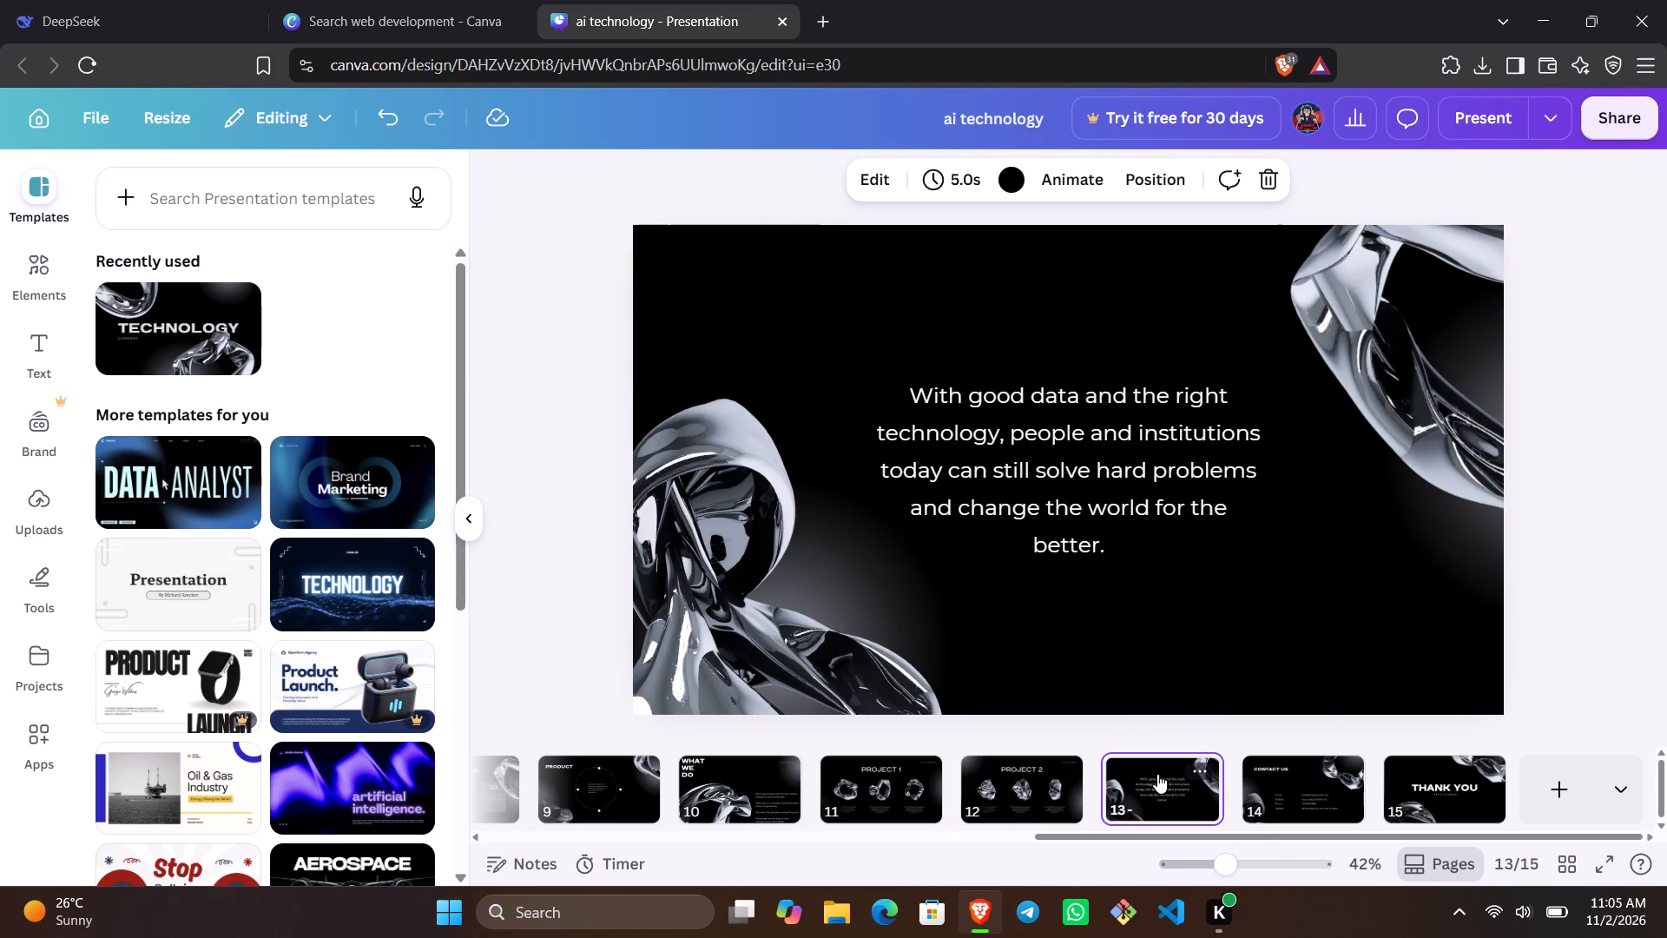
left_click(1262, 798)
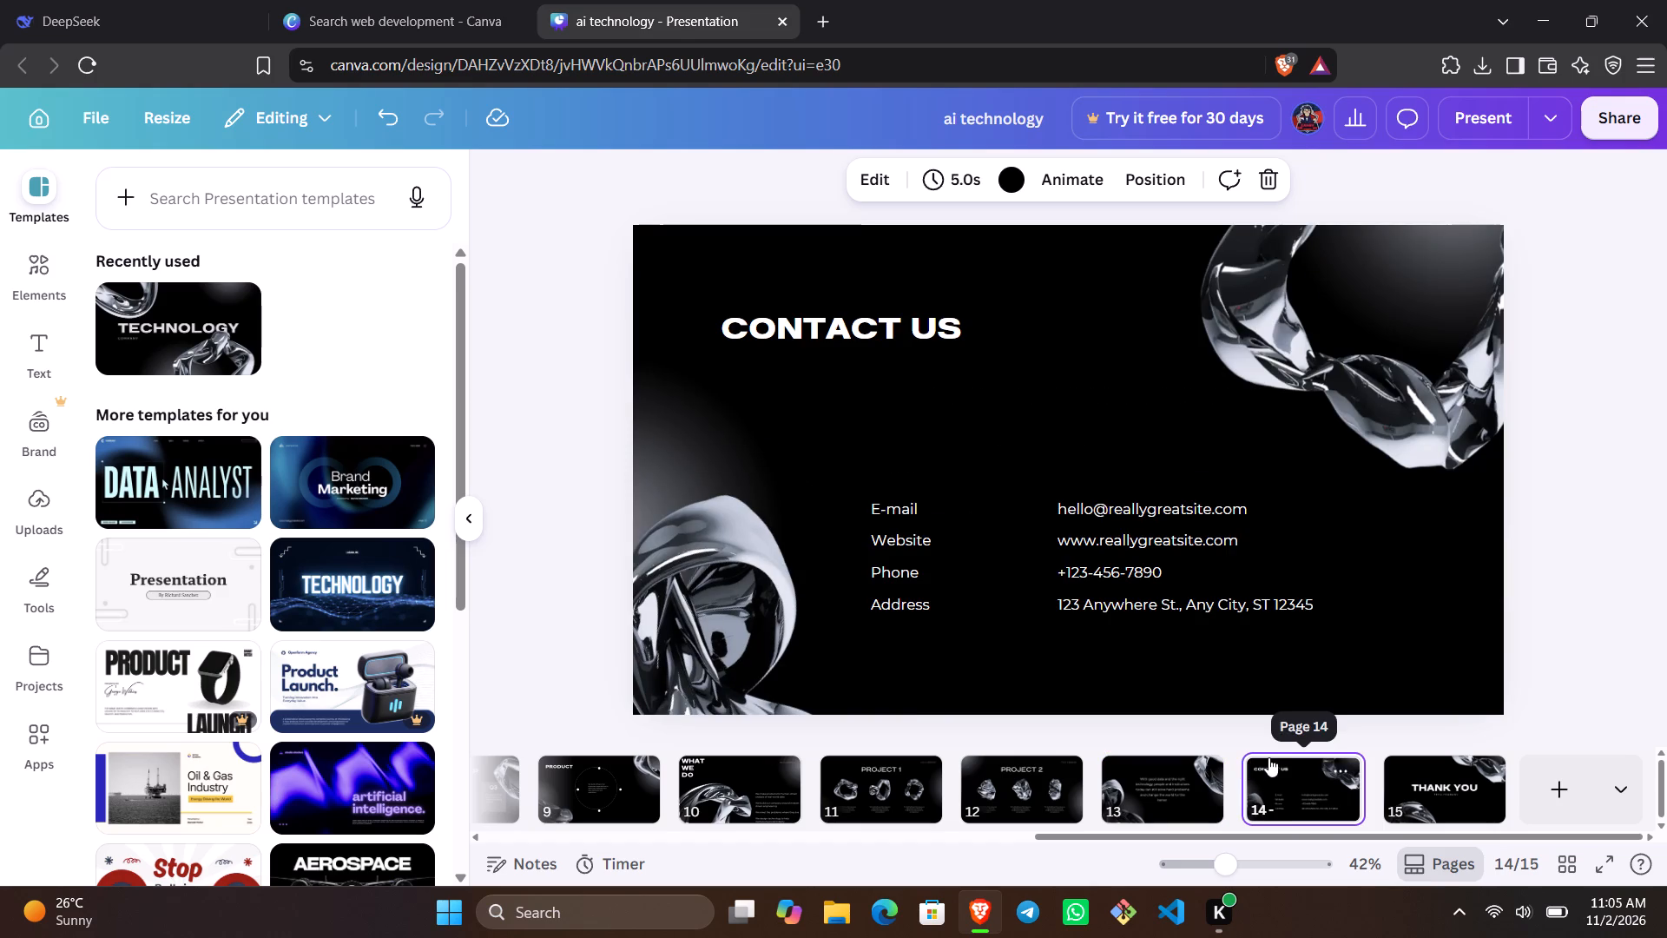
left_click(1425, 803)
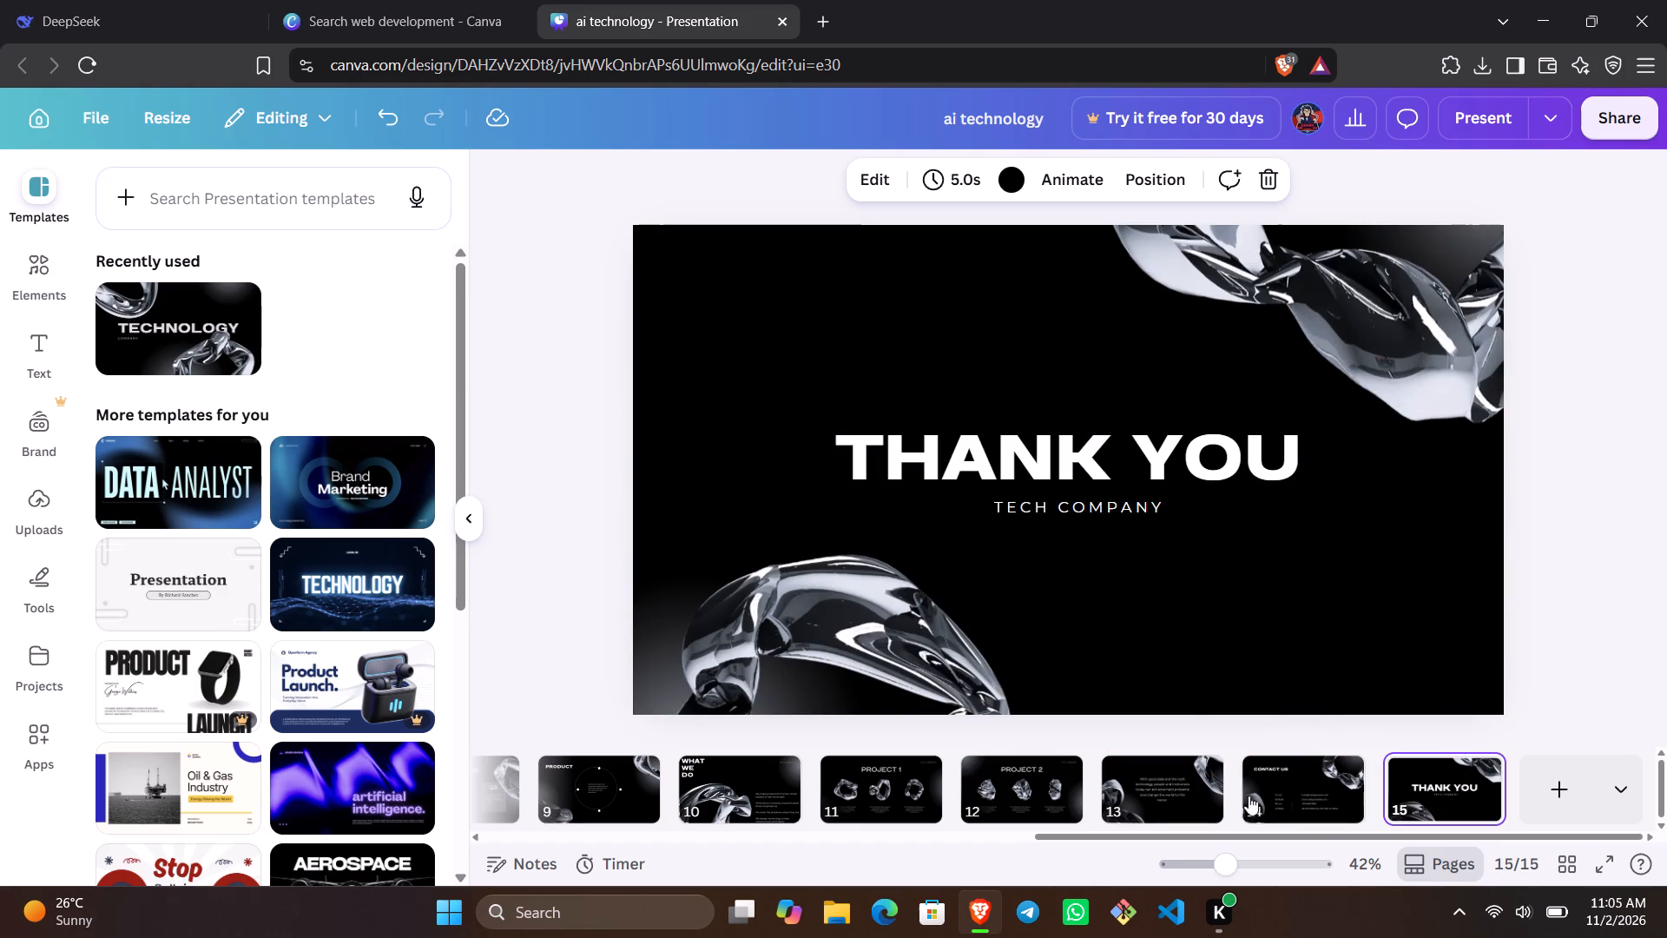
left_click(1018, 786)
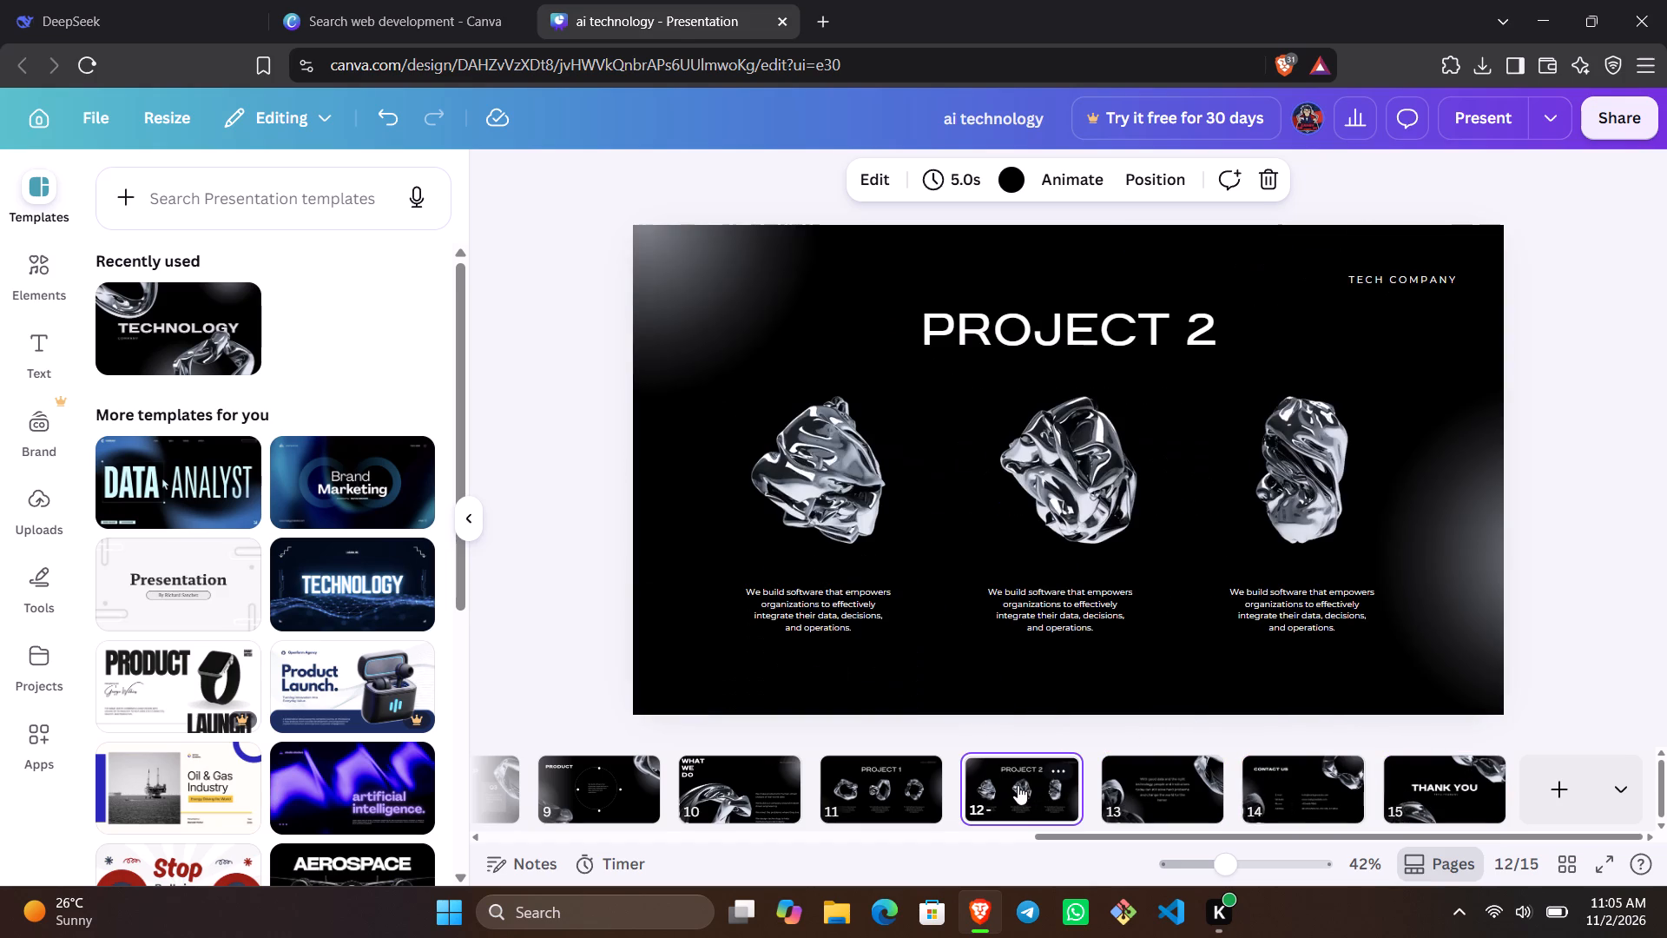
Replace the TECH COMPANY subtitle on the THANK YOU slide with JARVIS TECH.
left_click(1413, 789)
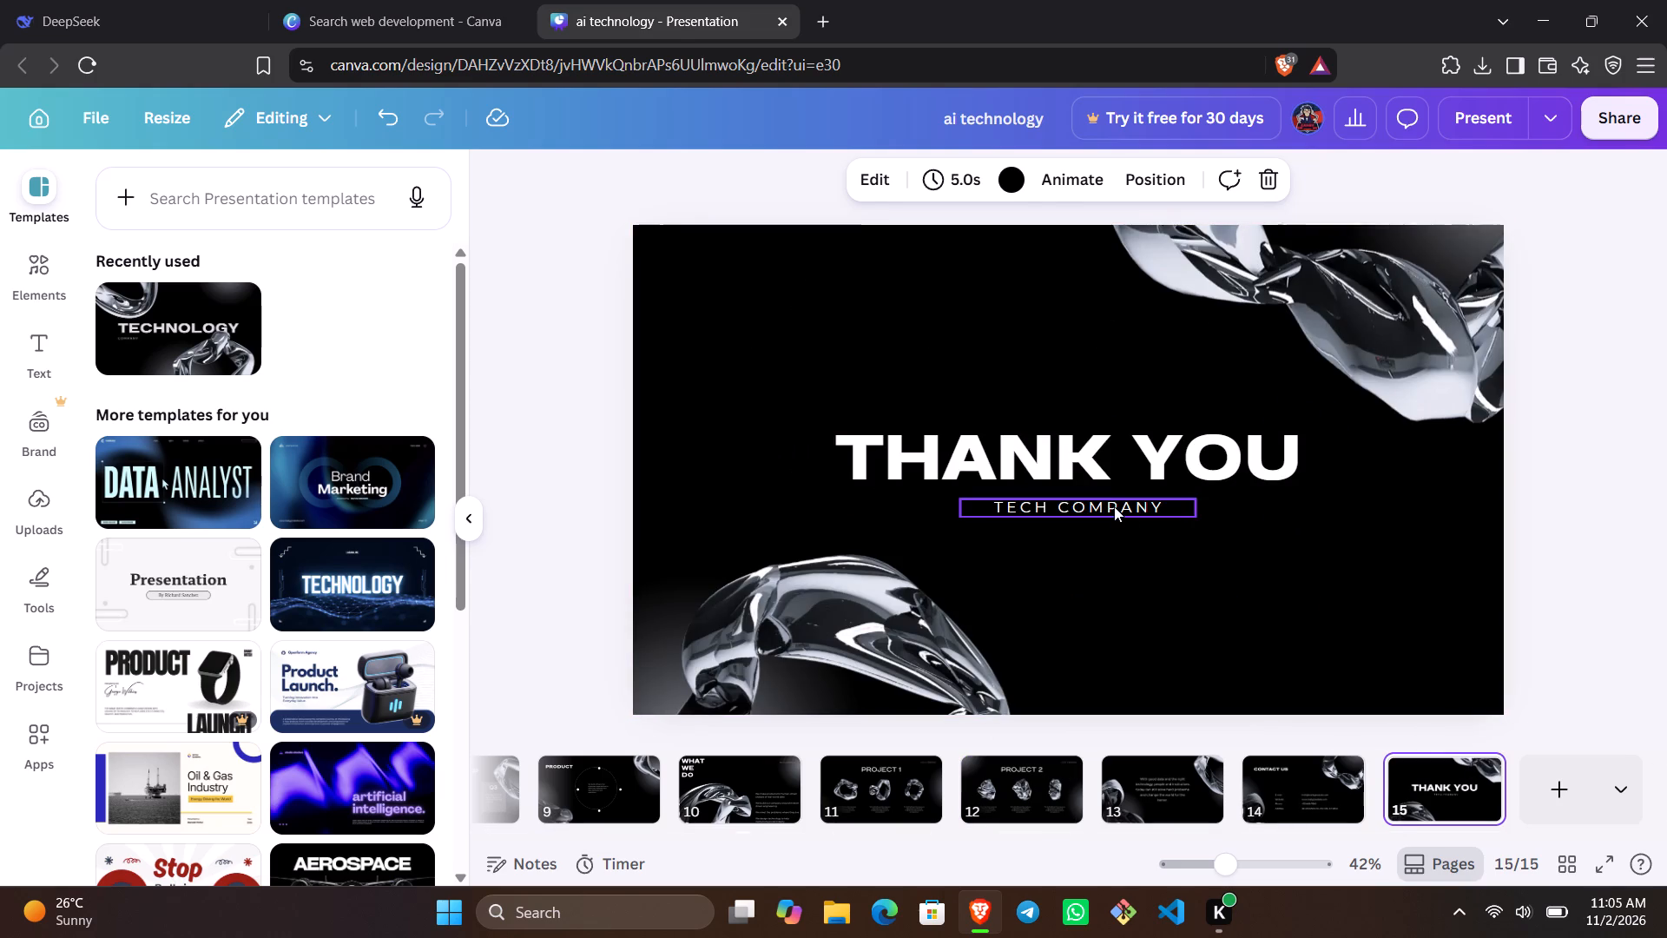
left_click(1114, 506)
left_click(1113, 506)
left_click(1113, 506)
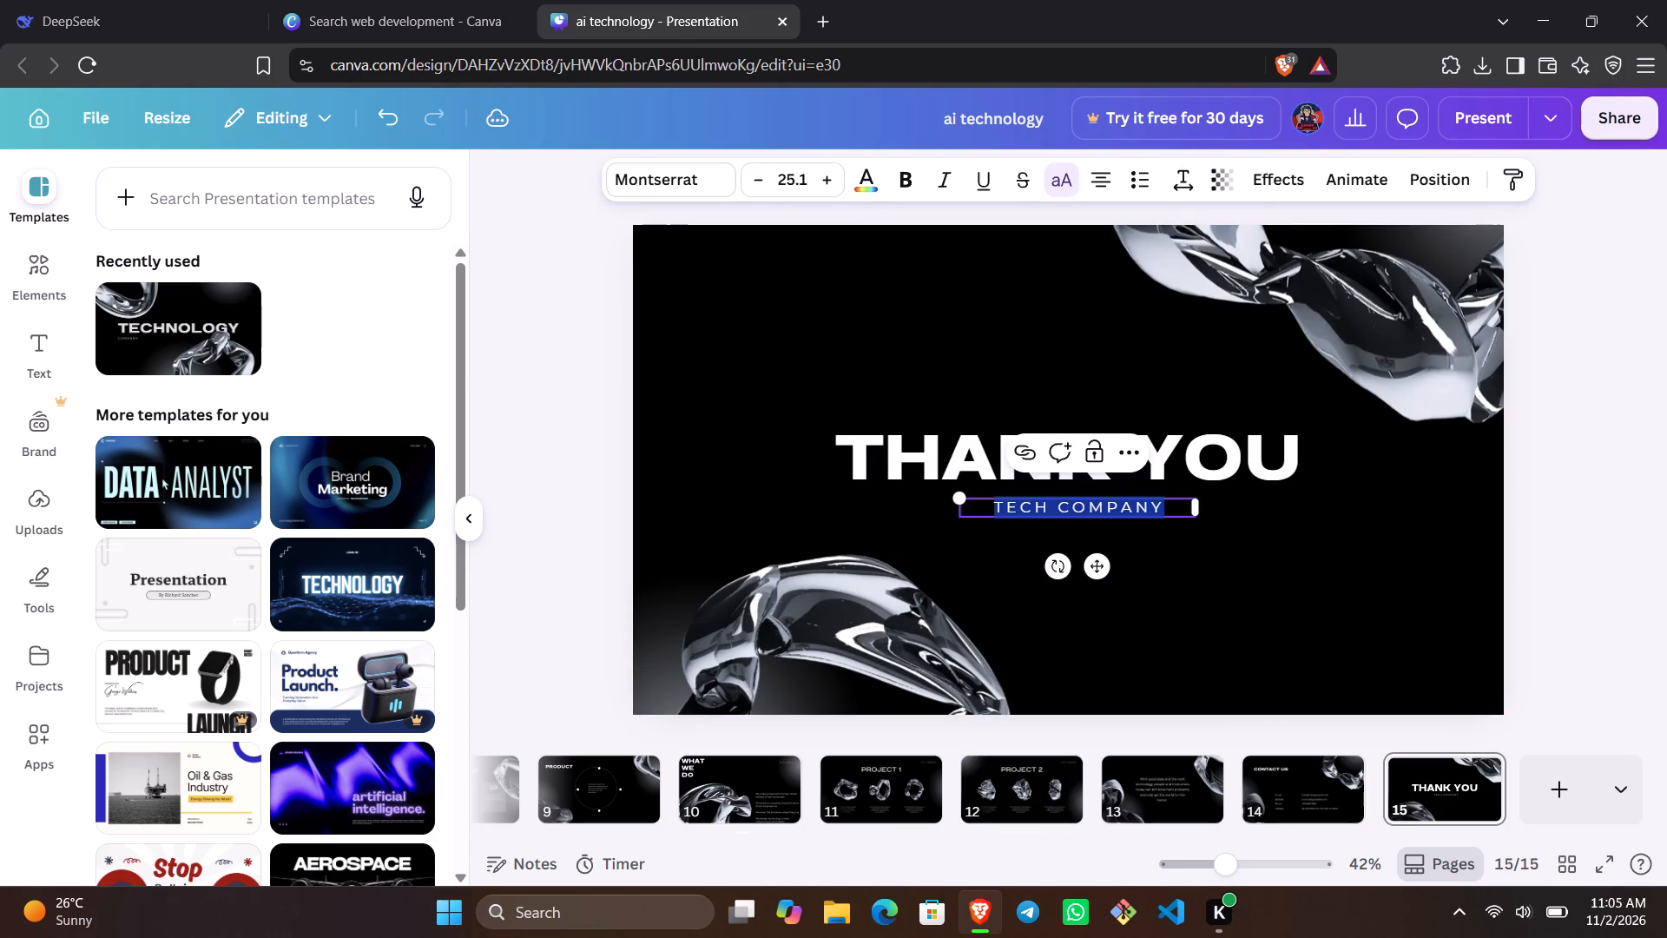
key("BackSpace")
type("jart")
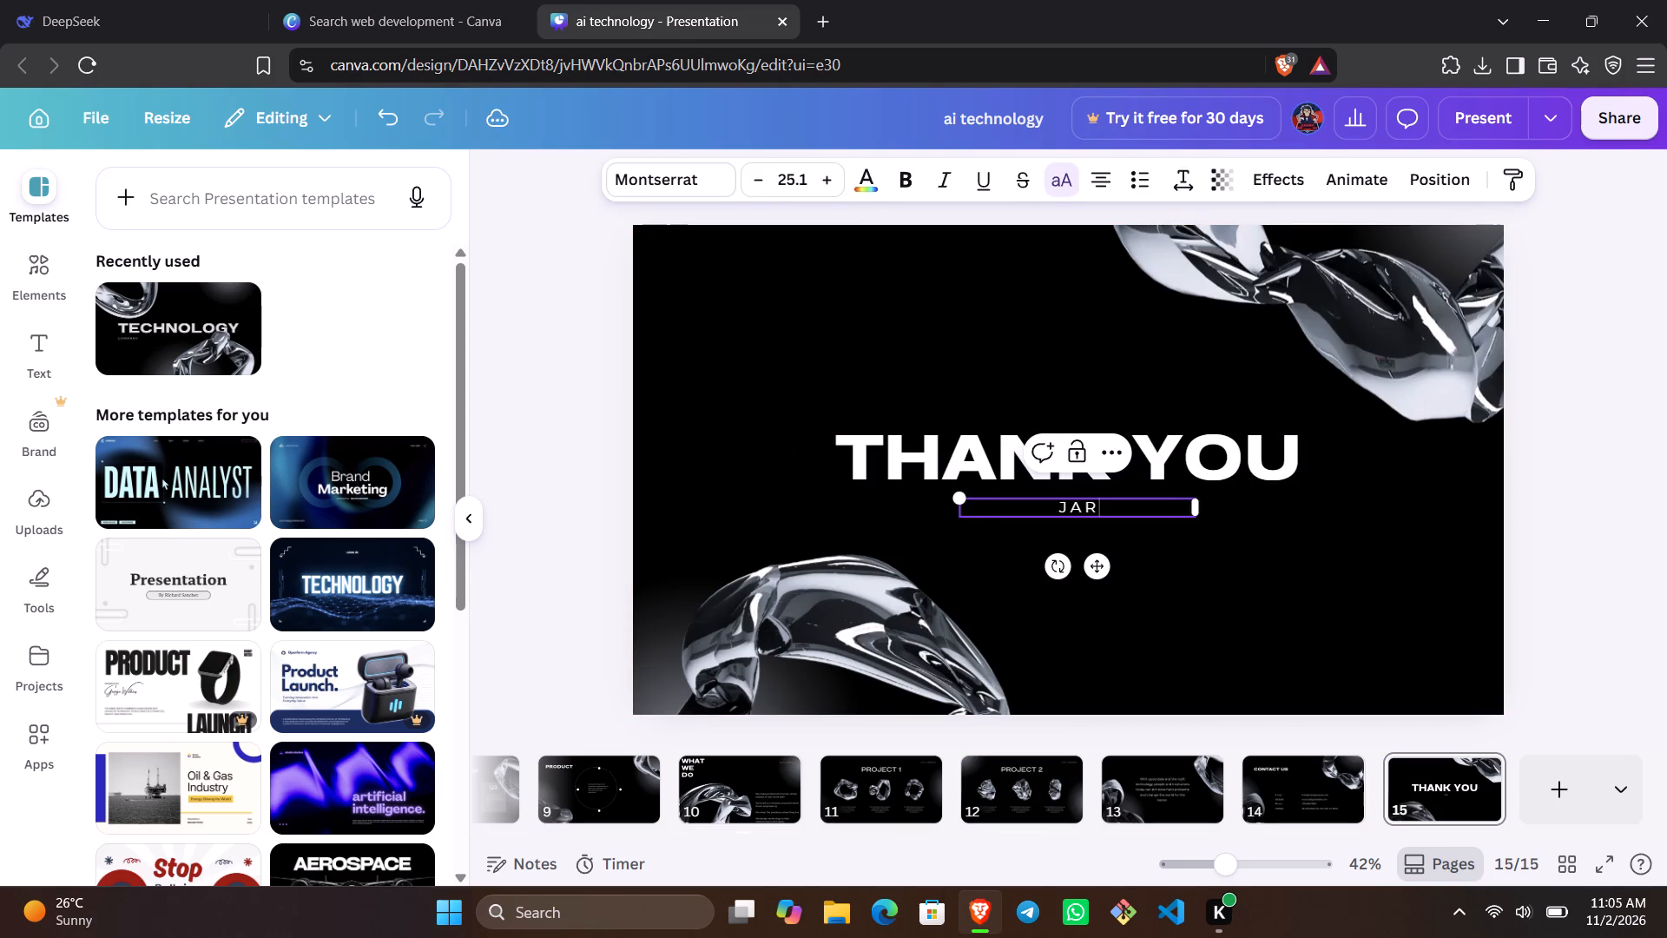
key("BackSpace")
type("vis tech")
Replace the TECH COMPANY label on the PROJECT 2 slide with JARVIS TECG.
left_click(1314, 773)
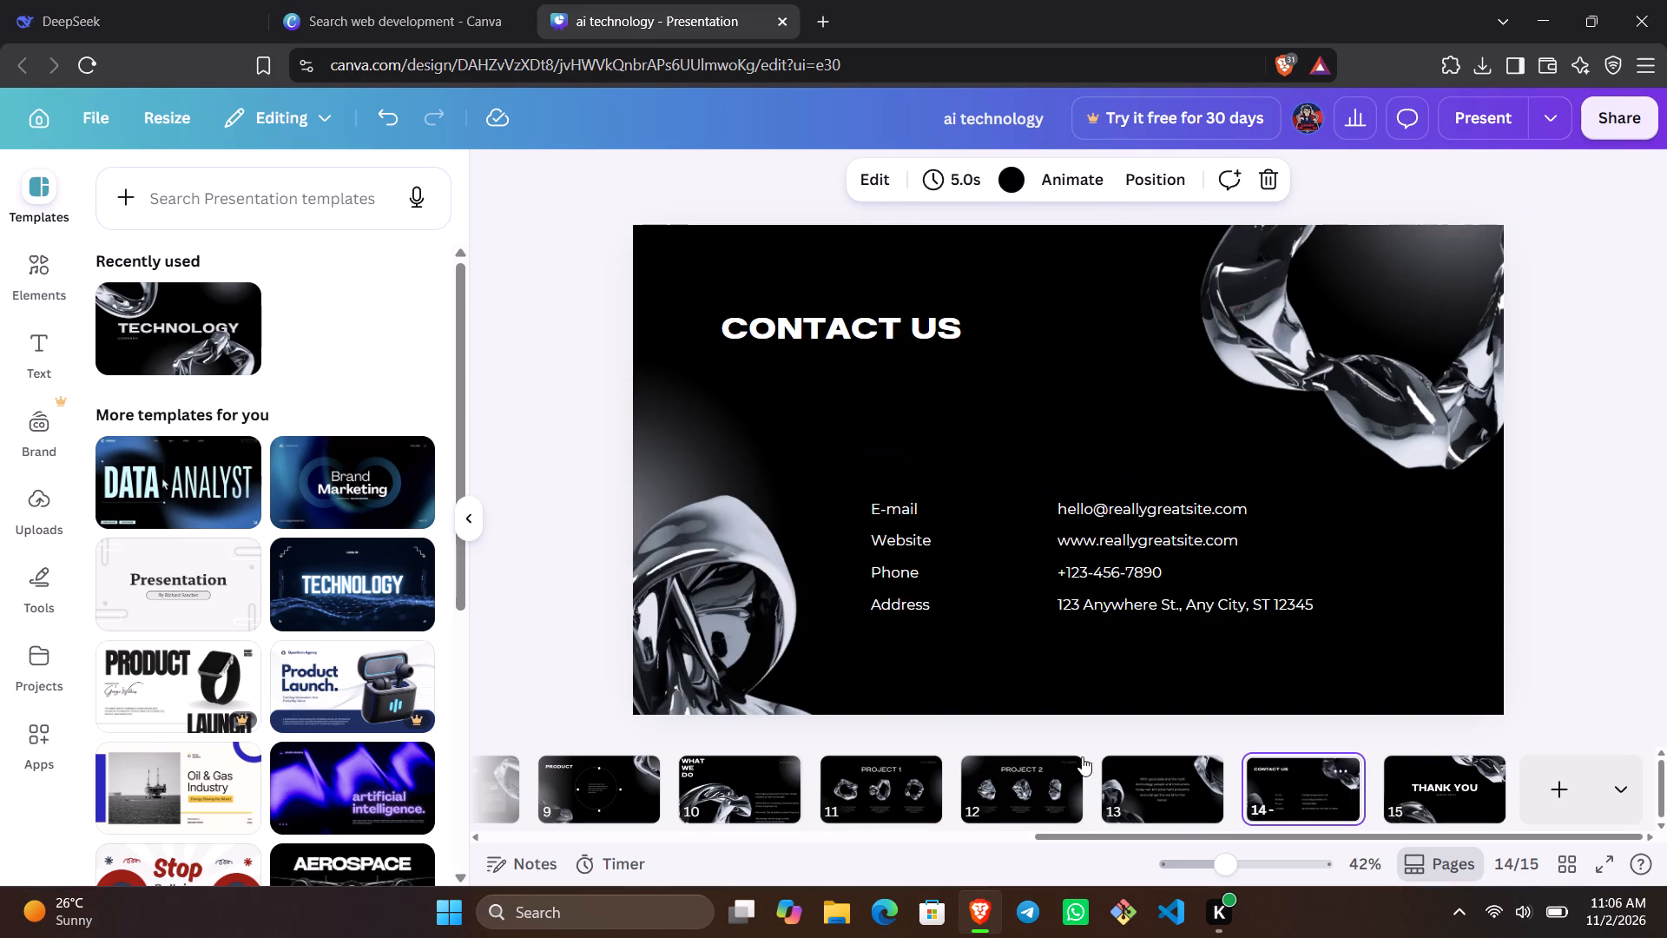
left_click(1168, 784)
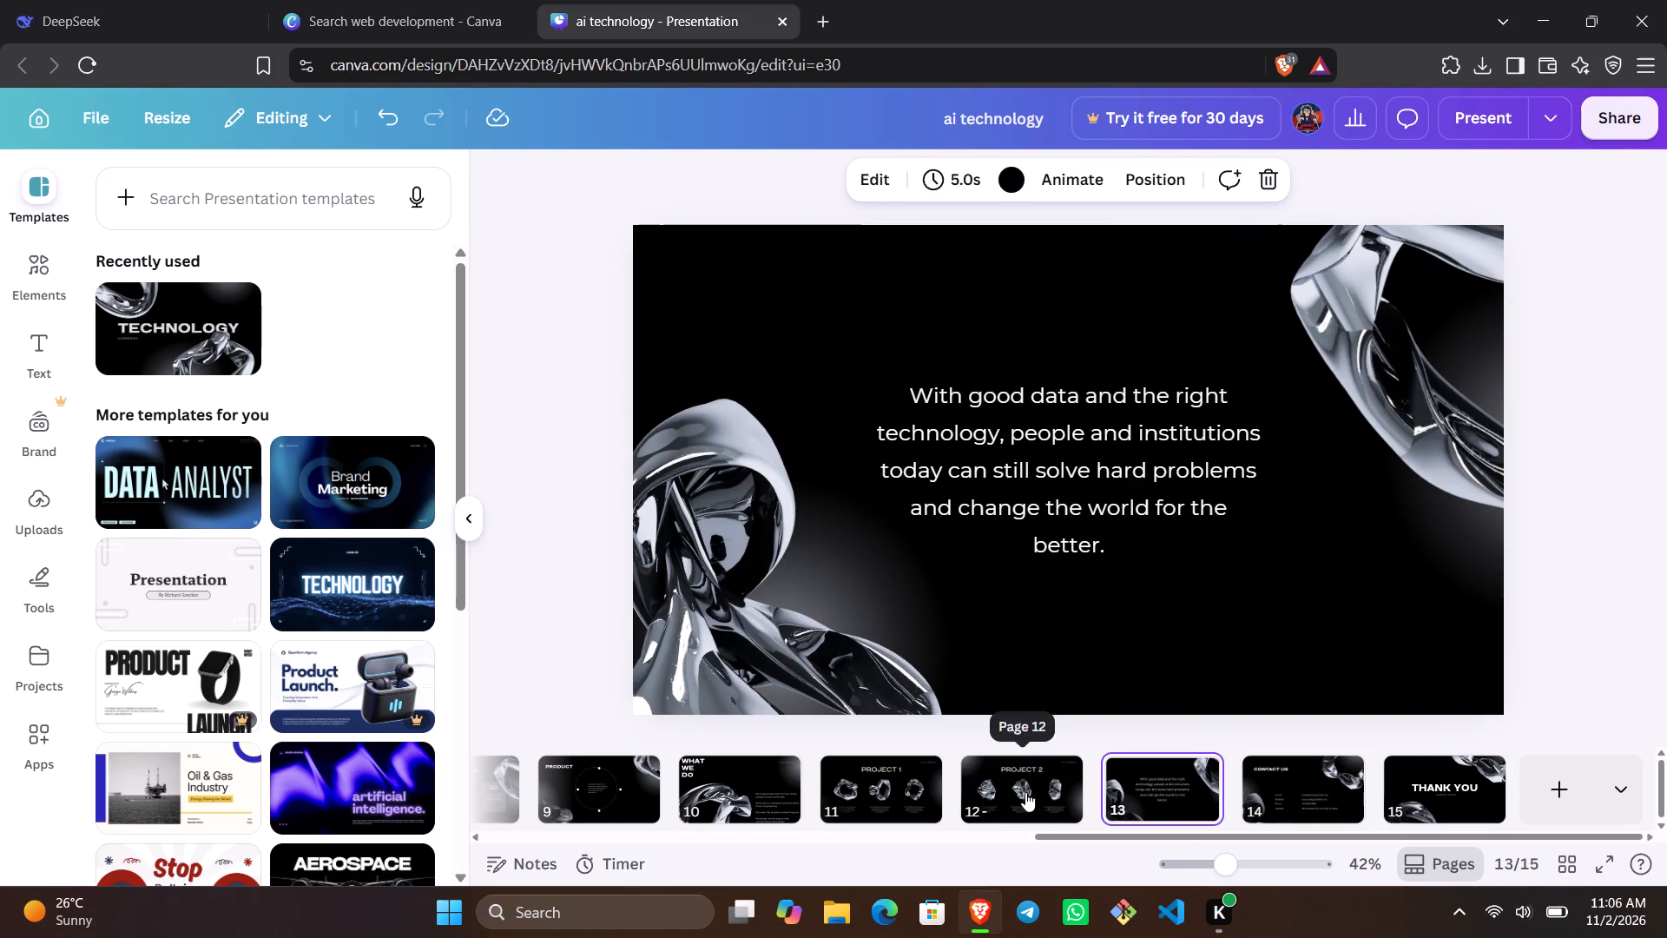
left_click(1025, 787)
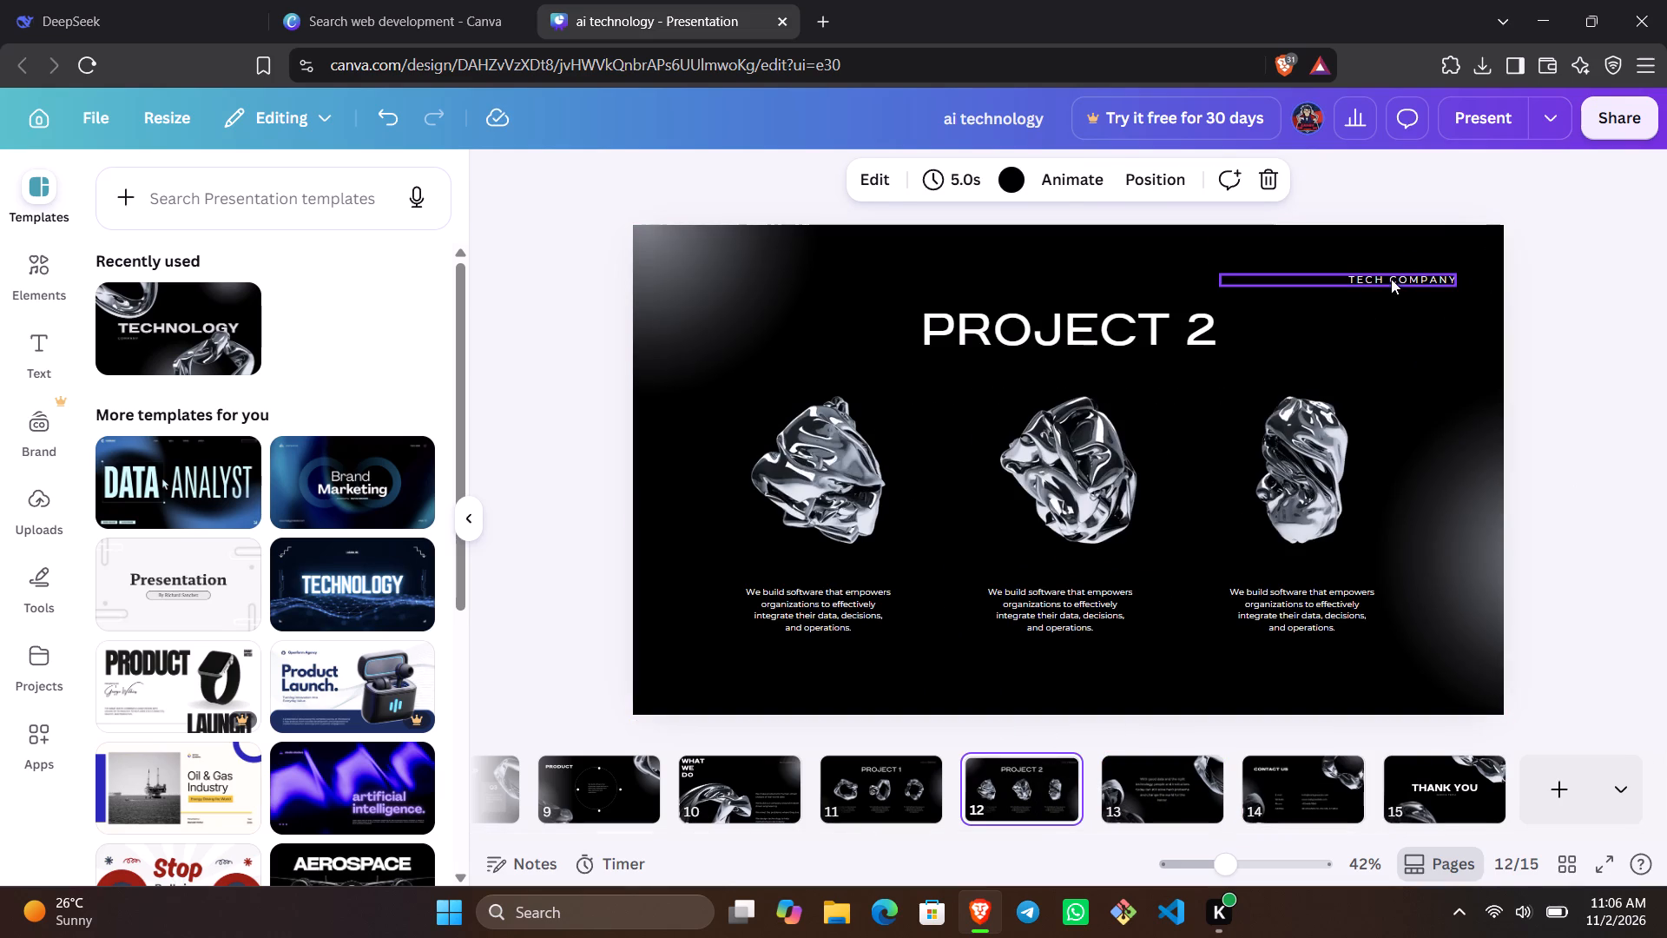
double_click(1393, 273)
key("BackSpace")
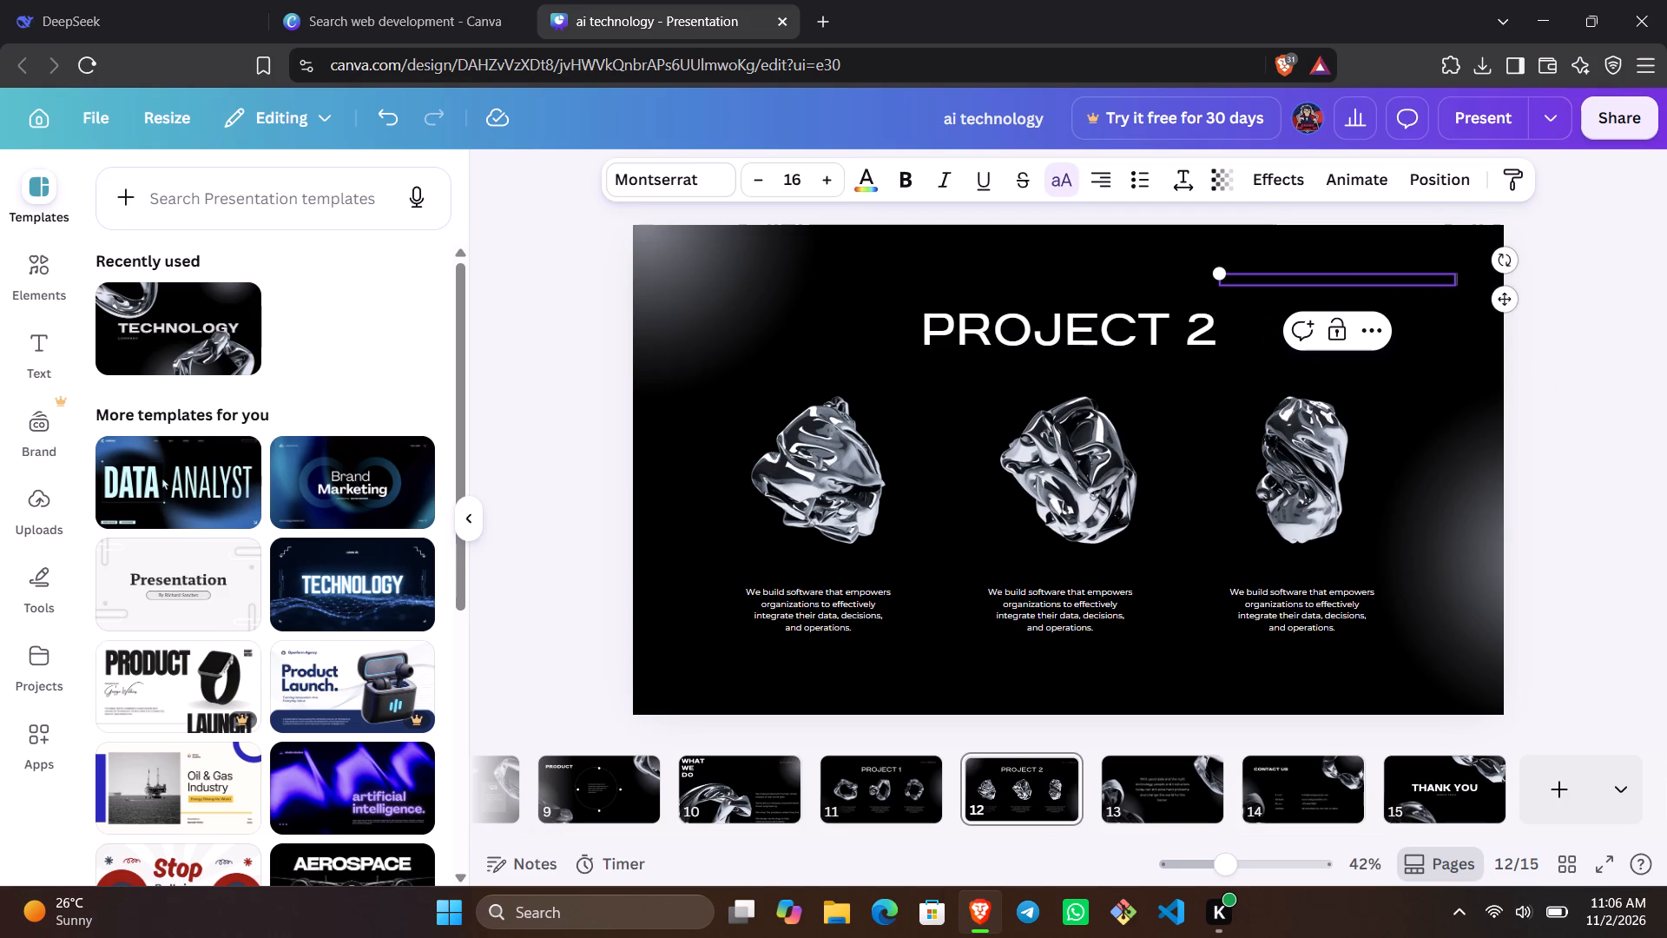
type("jart")
key("BackSpace")
type("vis tec")
key("g")
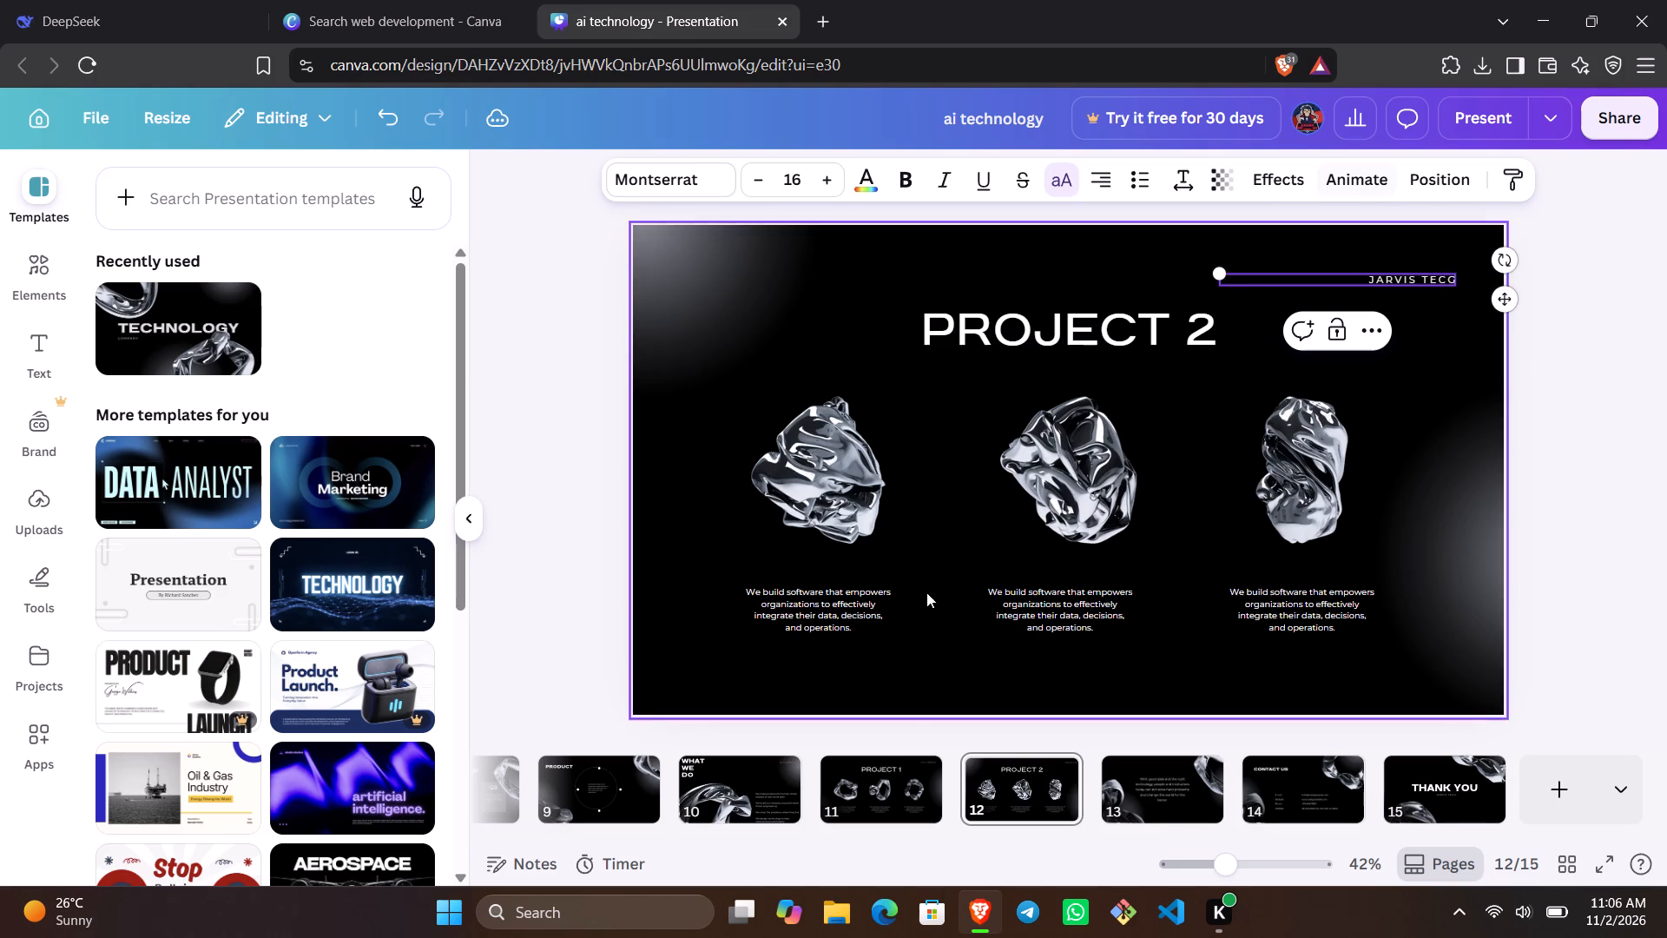
Replace the TECH COMPANY label on the PROJECT 1 slide with JARVIS TECH.
left_click(874, 785)
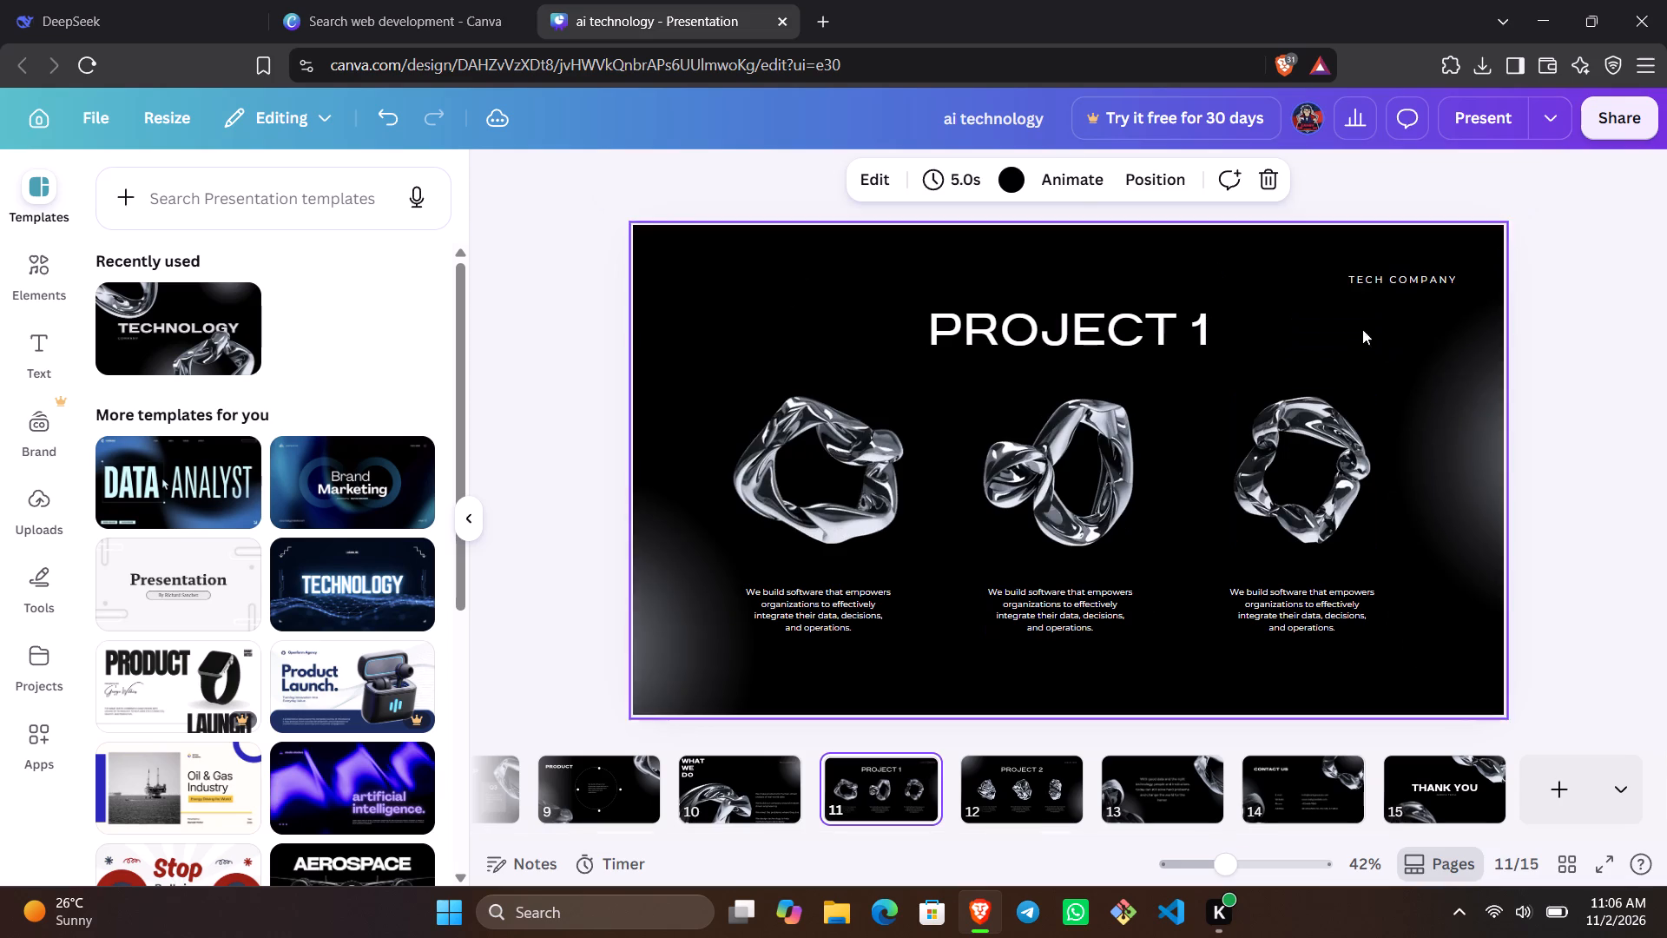
left_click(1407, 274)
double_click(1407, 275)
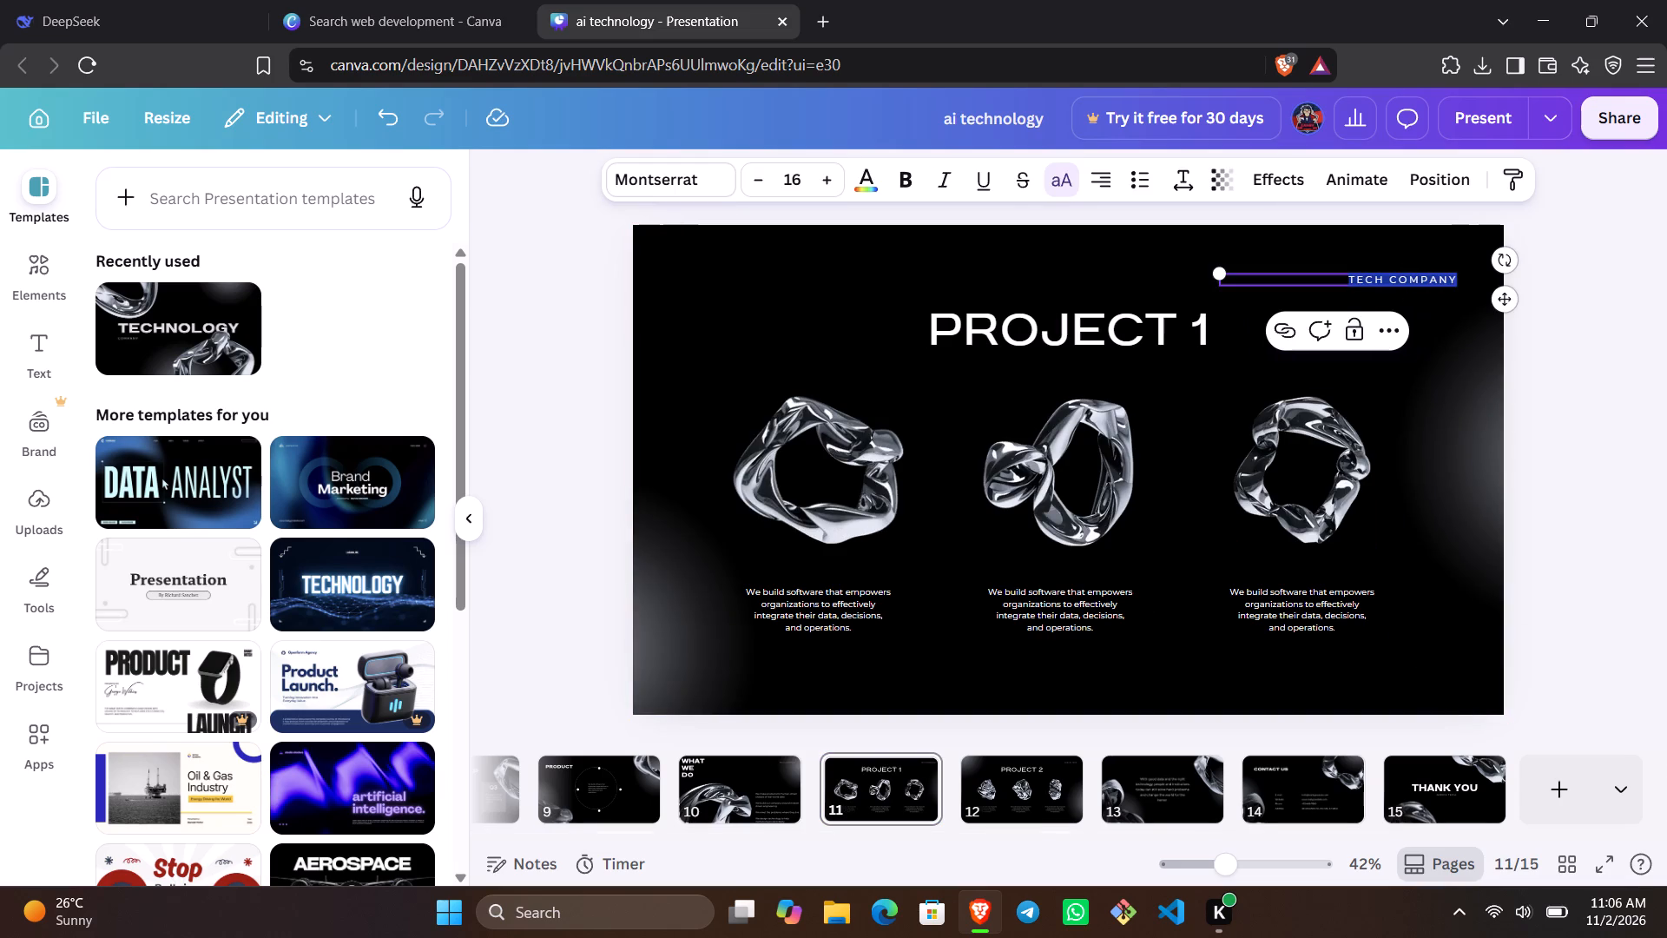
key("BackSpace")
type("jart")
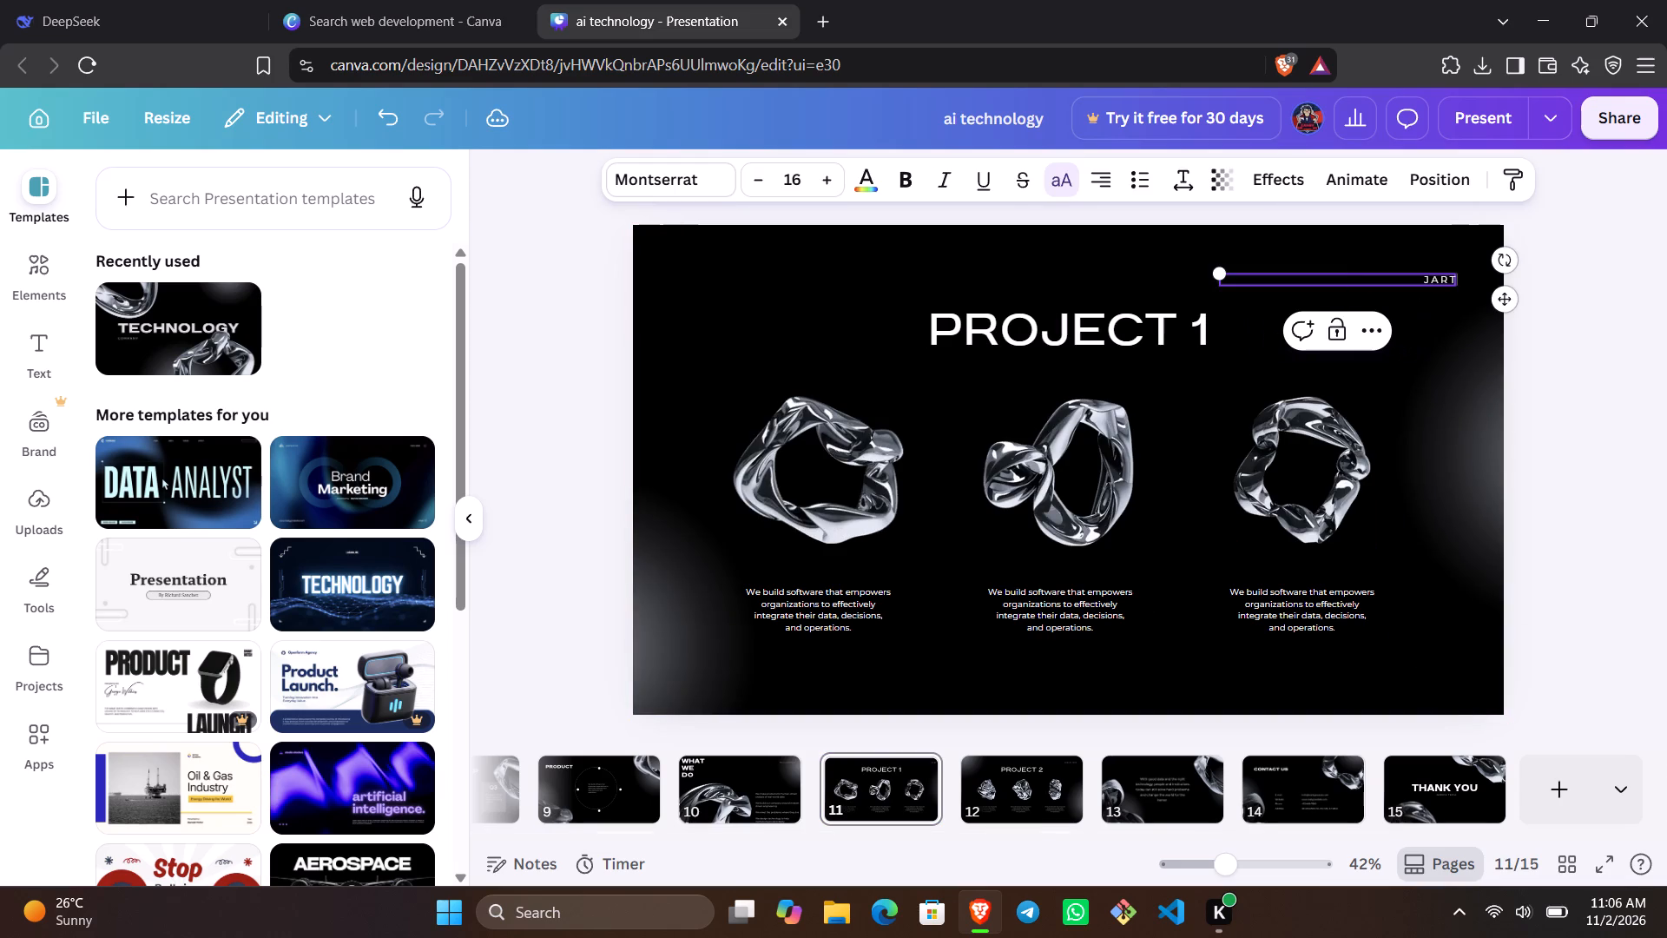
key("BackSpace")
type("vis tech")
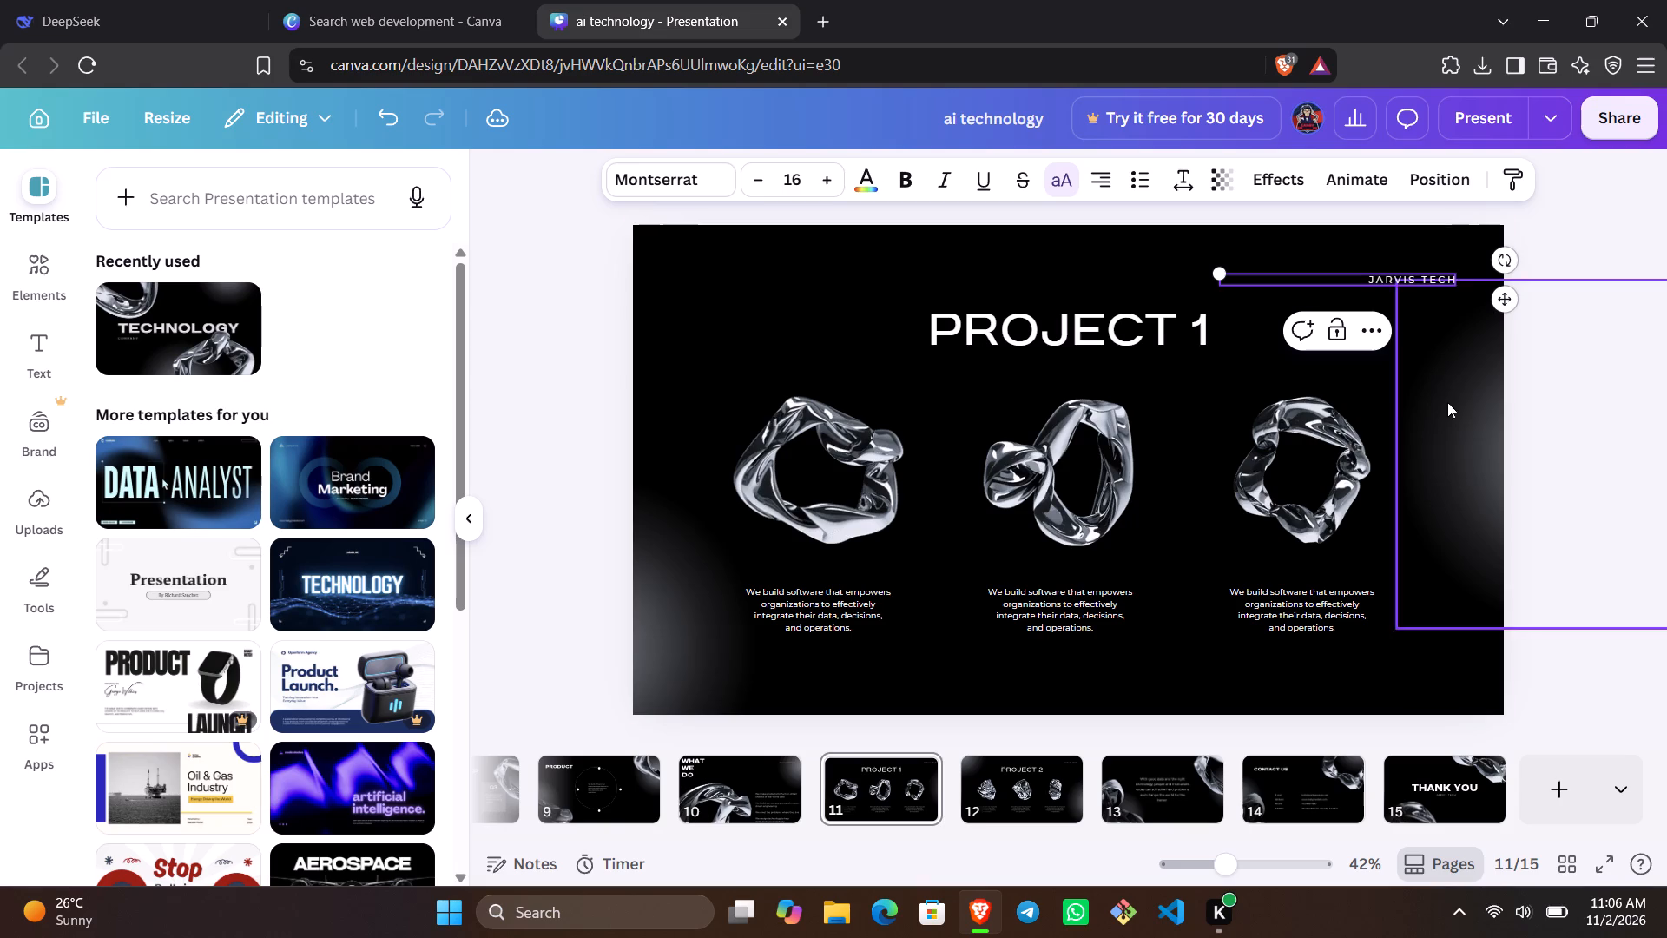
left_click(739, 771)
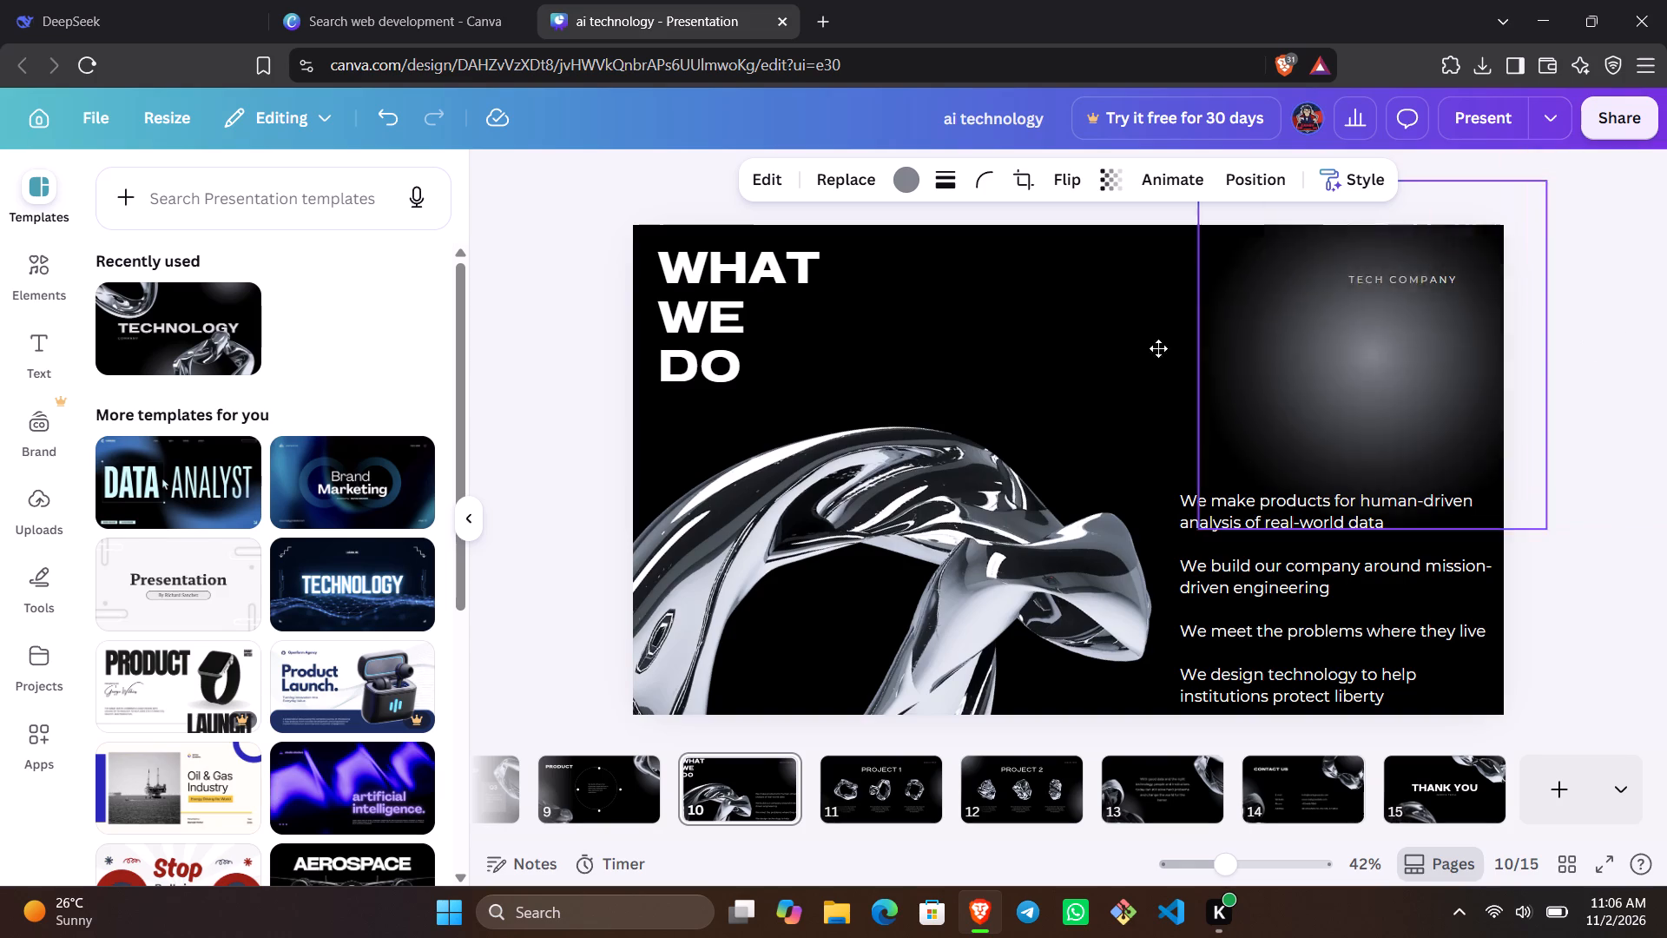
left_click_drag(1158, 348, 897, 320)
Replace the TECH COMPANY label on the WHAT WE DO slide with JARVIS TECH.
left_click(1407, 286)
double_click(1407, 274)
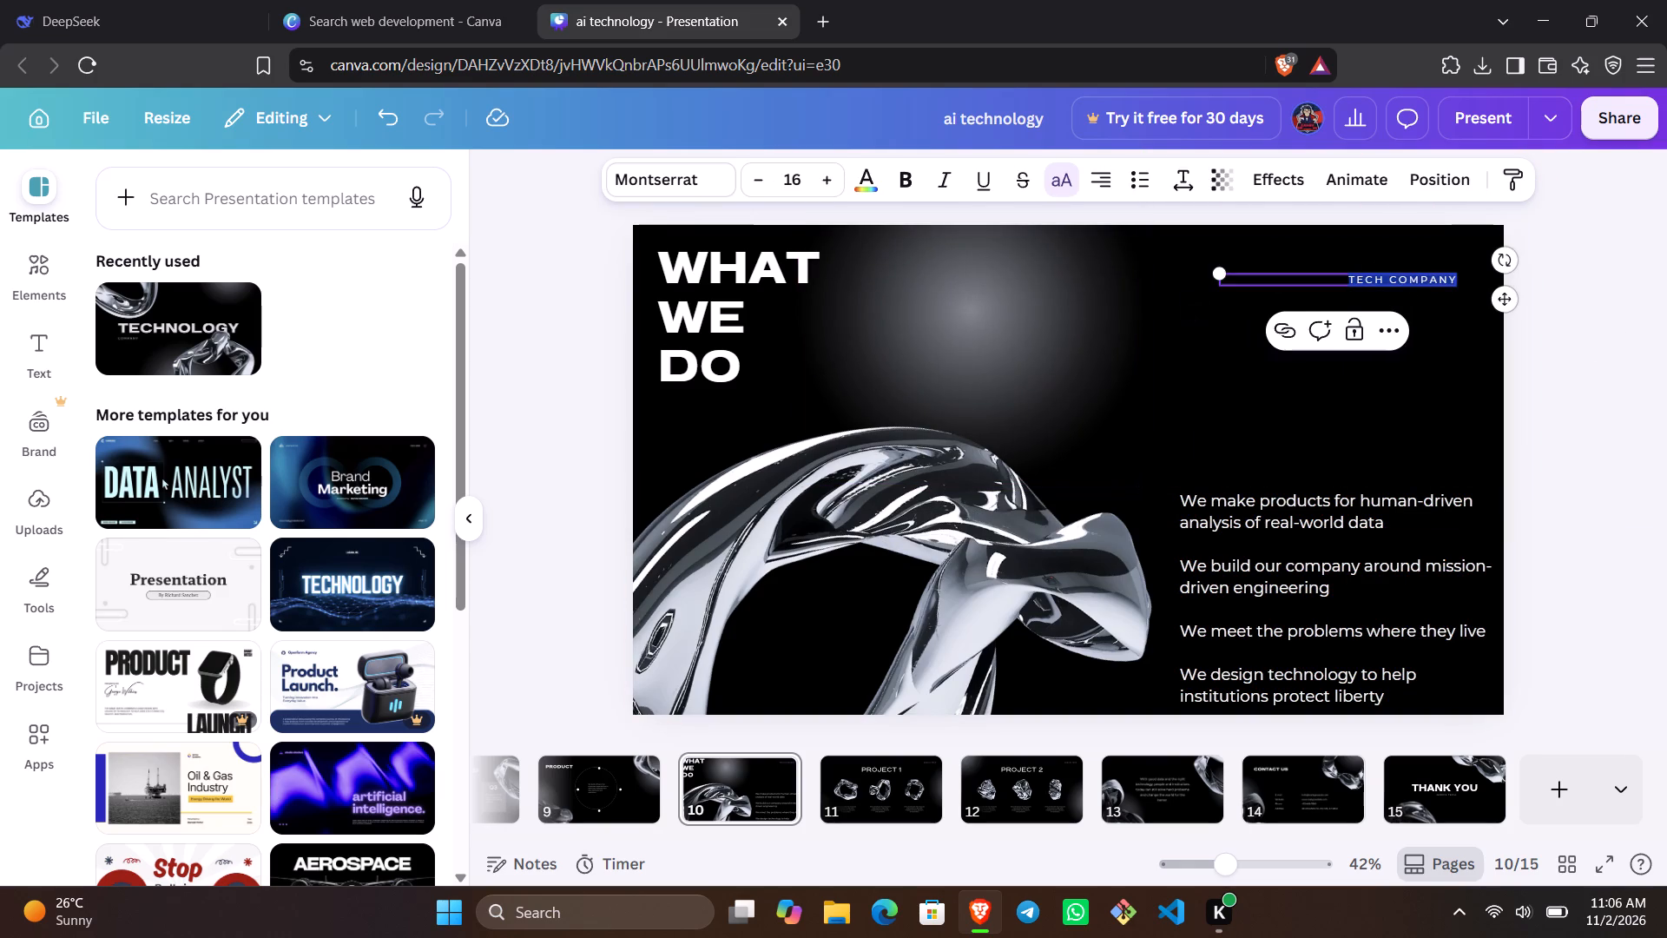
key("BackSpace")
type("jart")
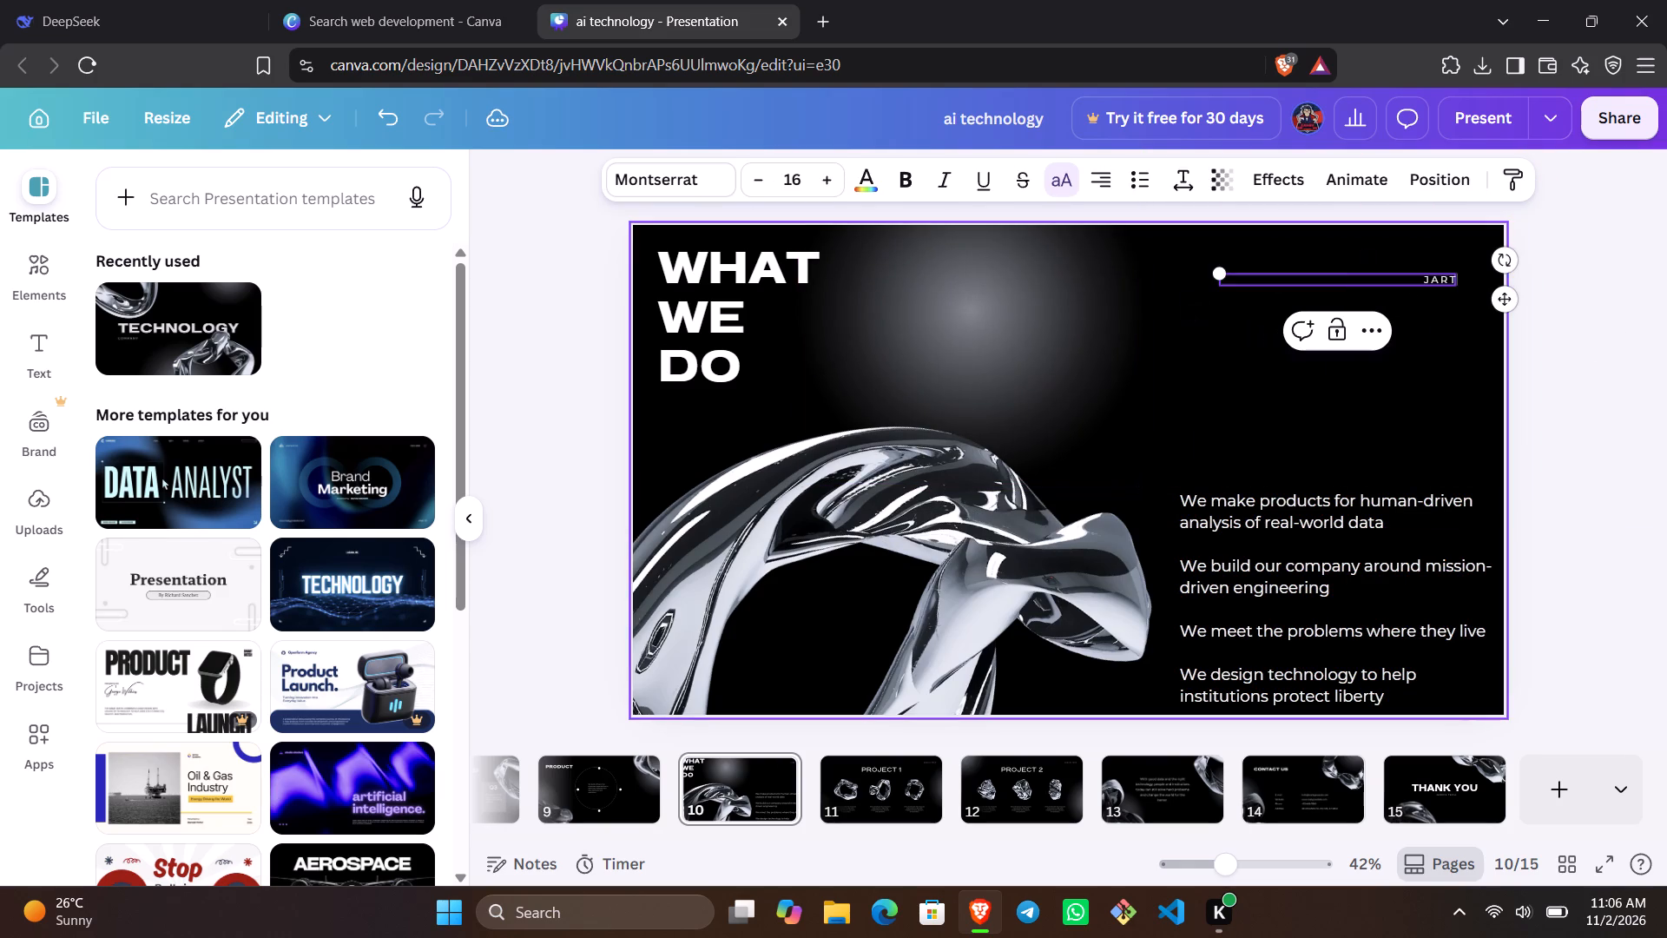
key("BackSpace")
type("vis tech")
Move the grey glow on the WHAT WE DO slide to the slide's top edge, between the heading and JARVIS TECH.
left_click(1064, 360)
left_click_drag(1063, 351, 1367, 386)
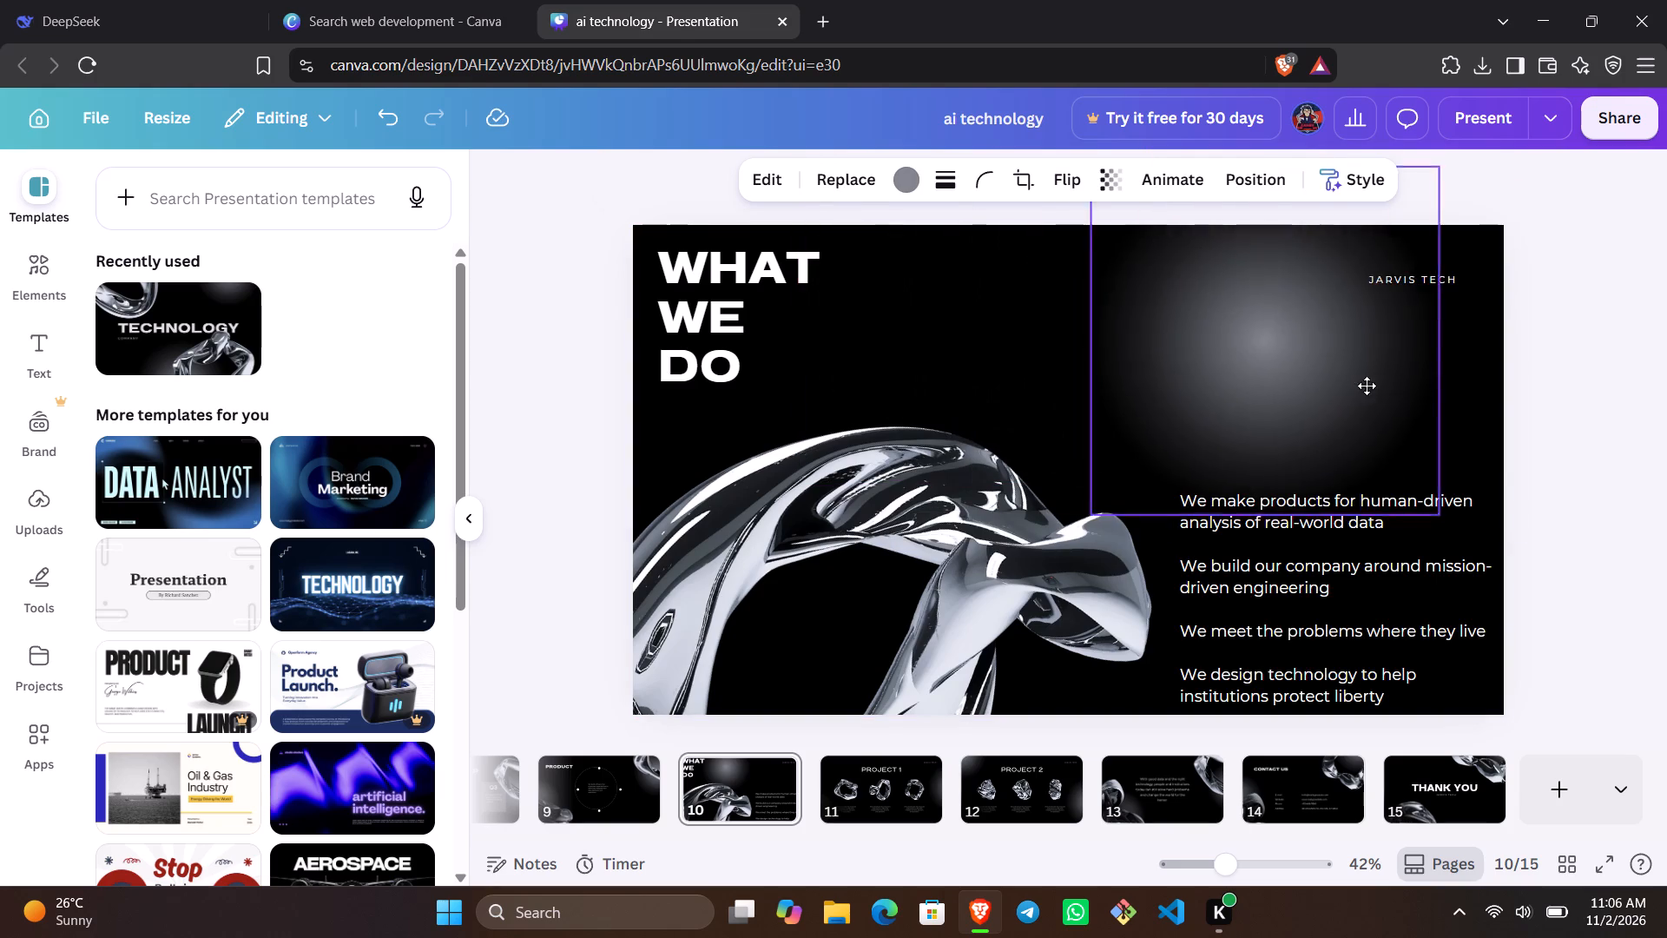
left_click_drag(1367, 386, 863, 215)
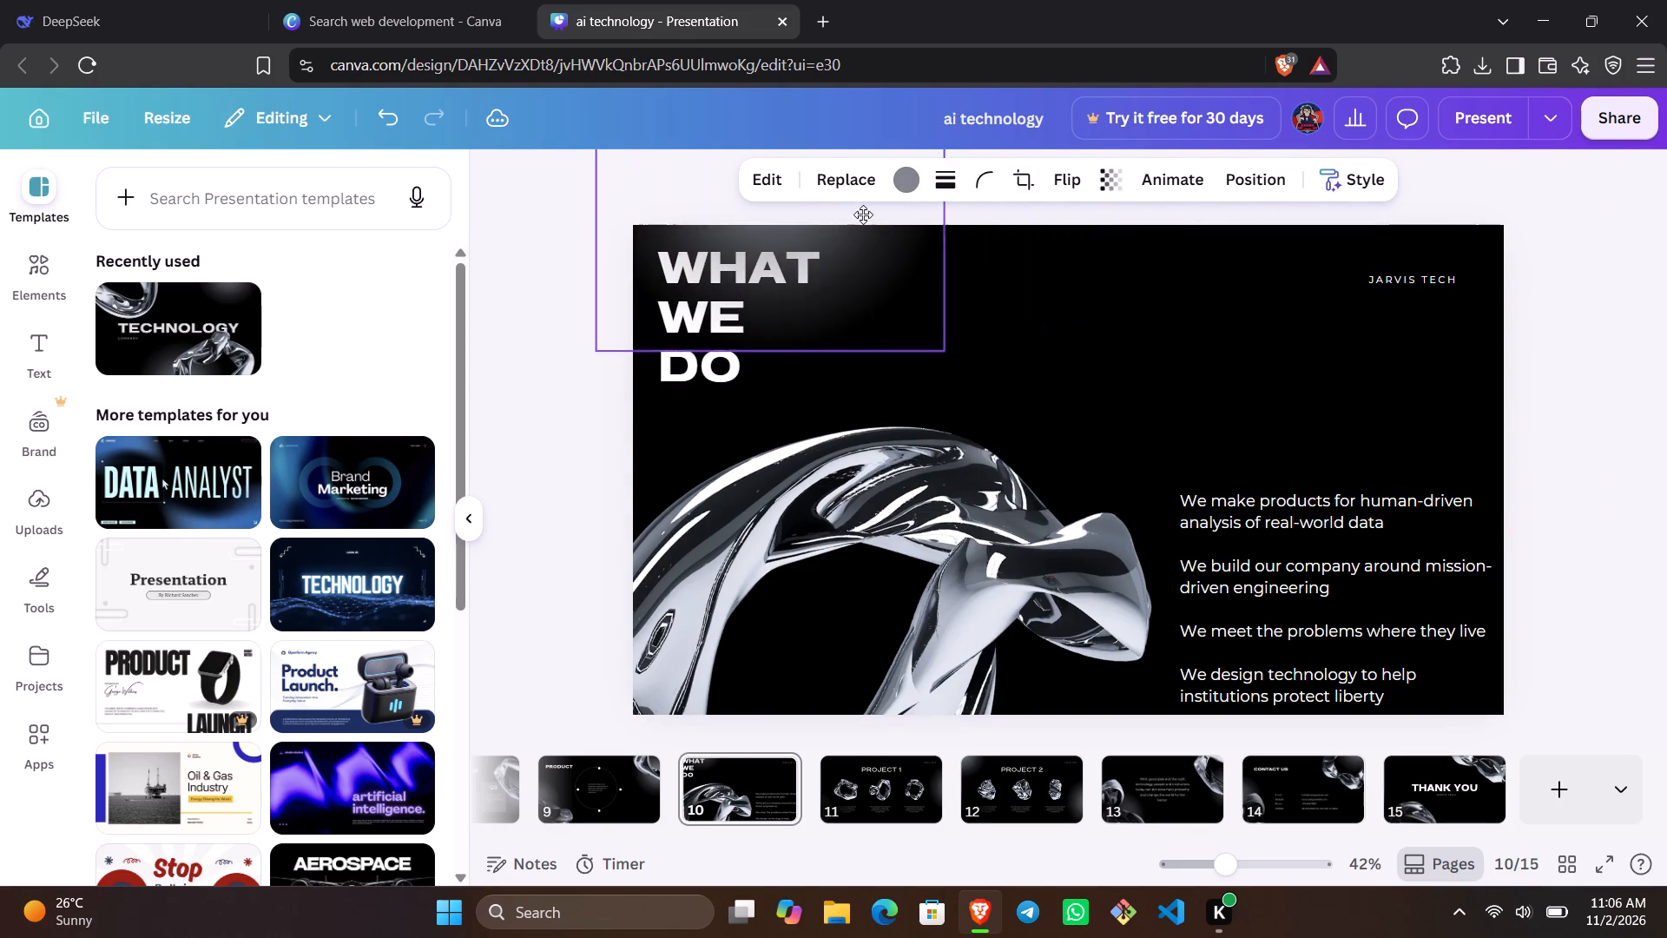
left_click_drag(863, 215, 1131, 151)
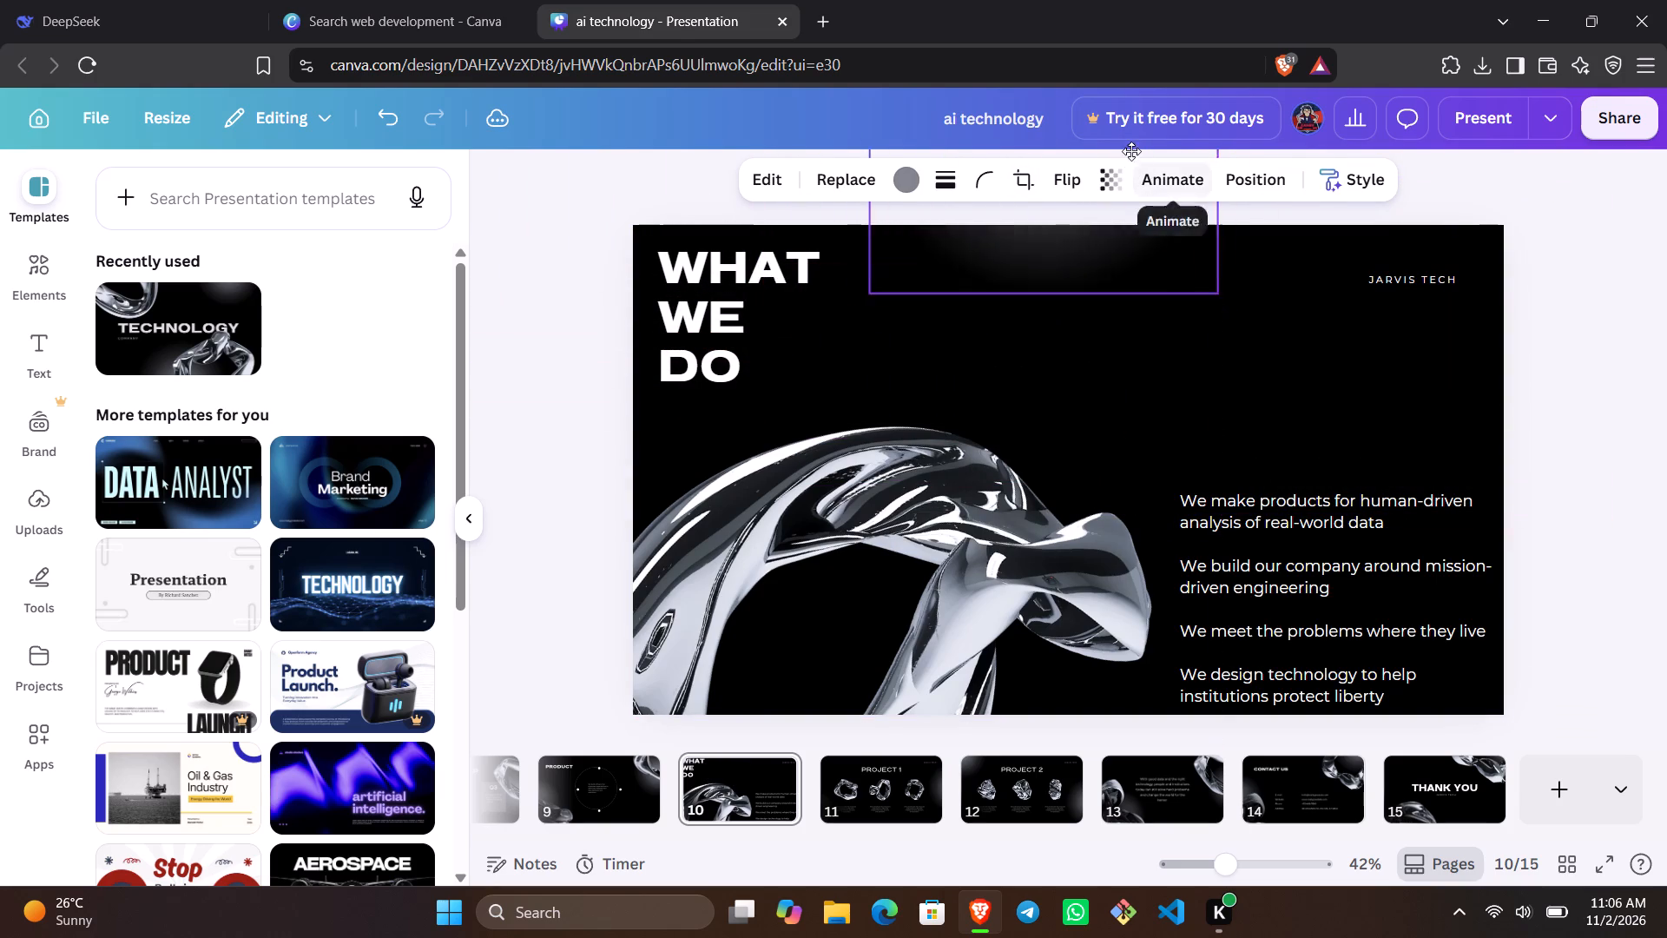
left_click_drag(1131, 151, 1121, 211)
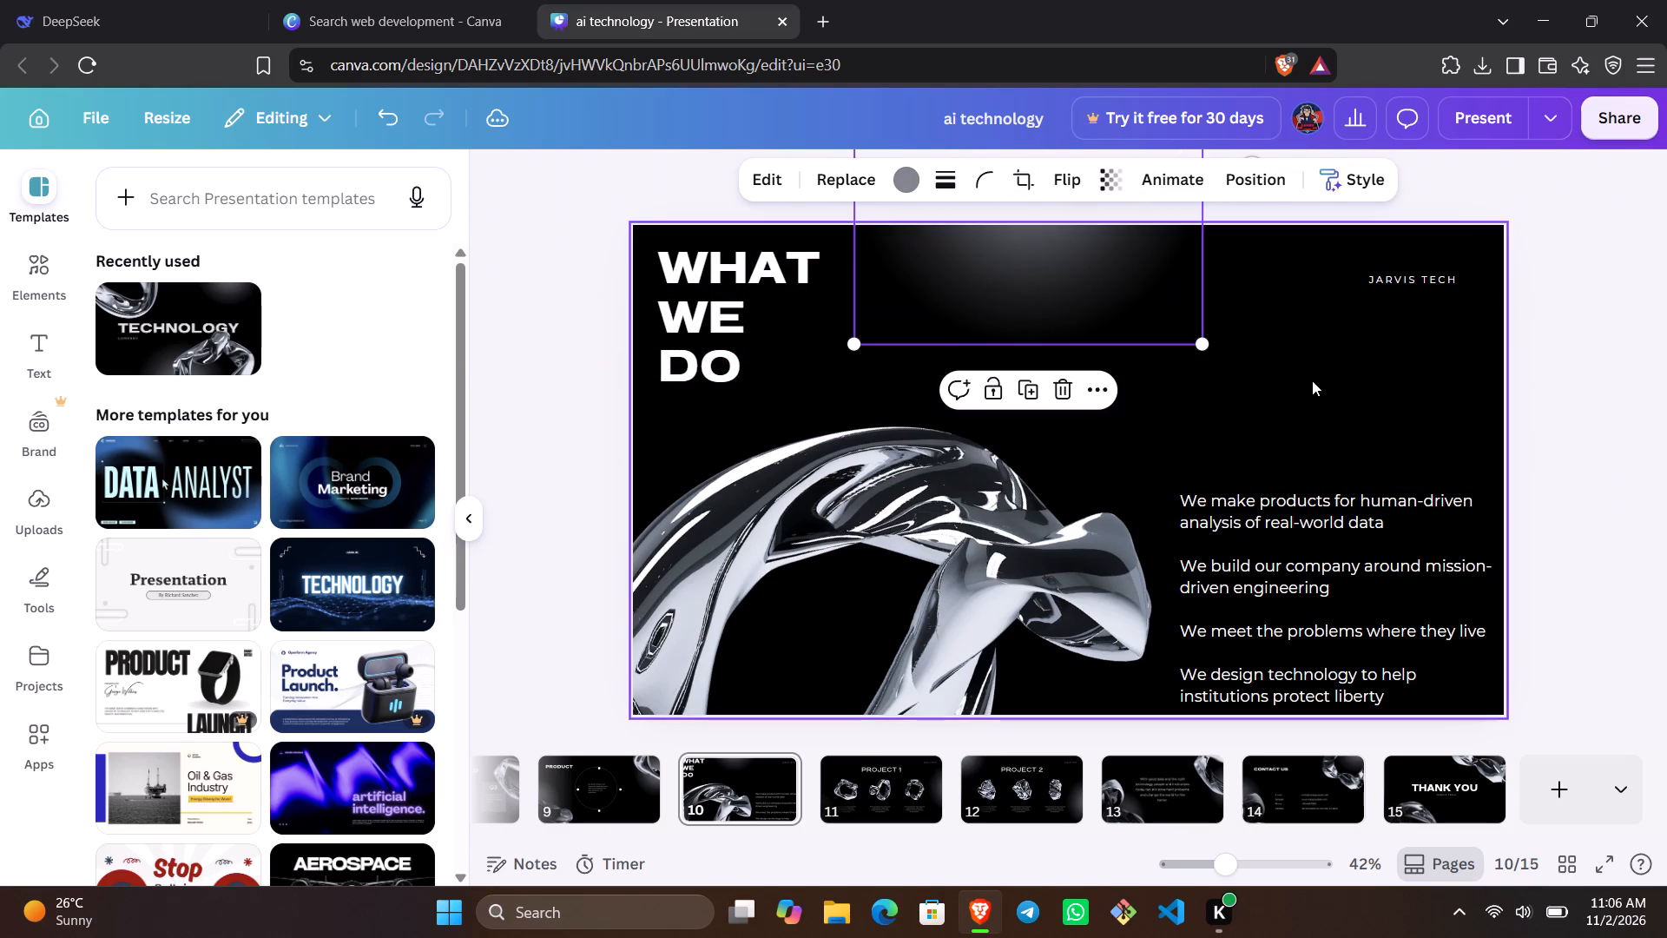
Review the closing statement, CONTACT US and THANK YOU slides, and check the available presentation modes.
left_click(1031, 774)
left_click(1174, 760)
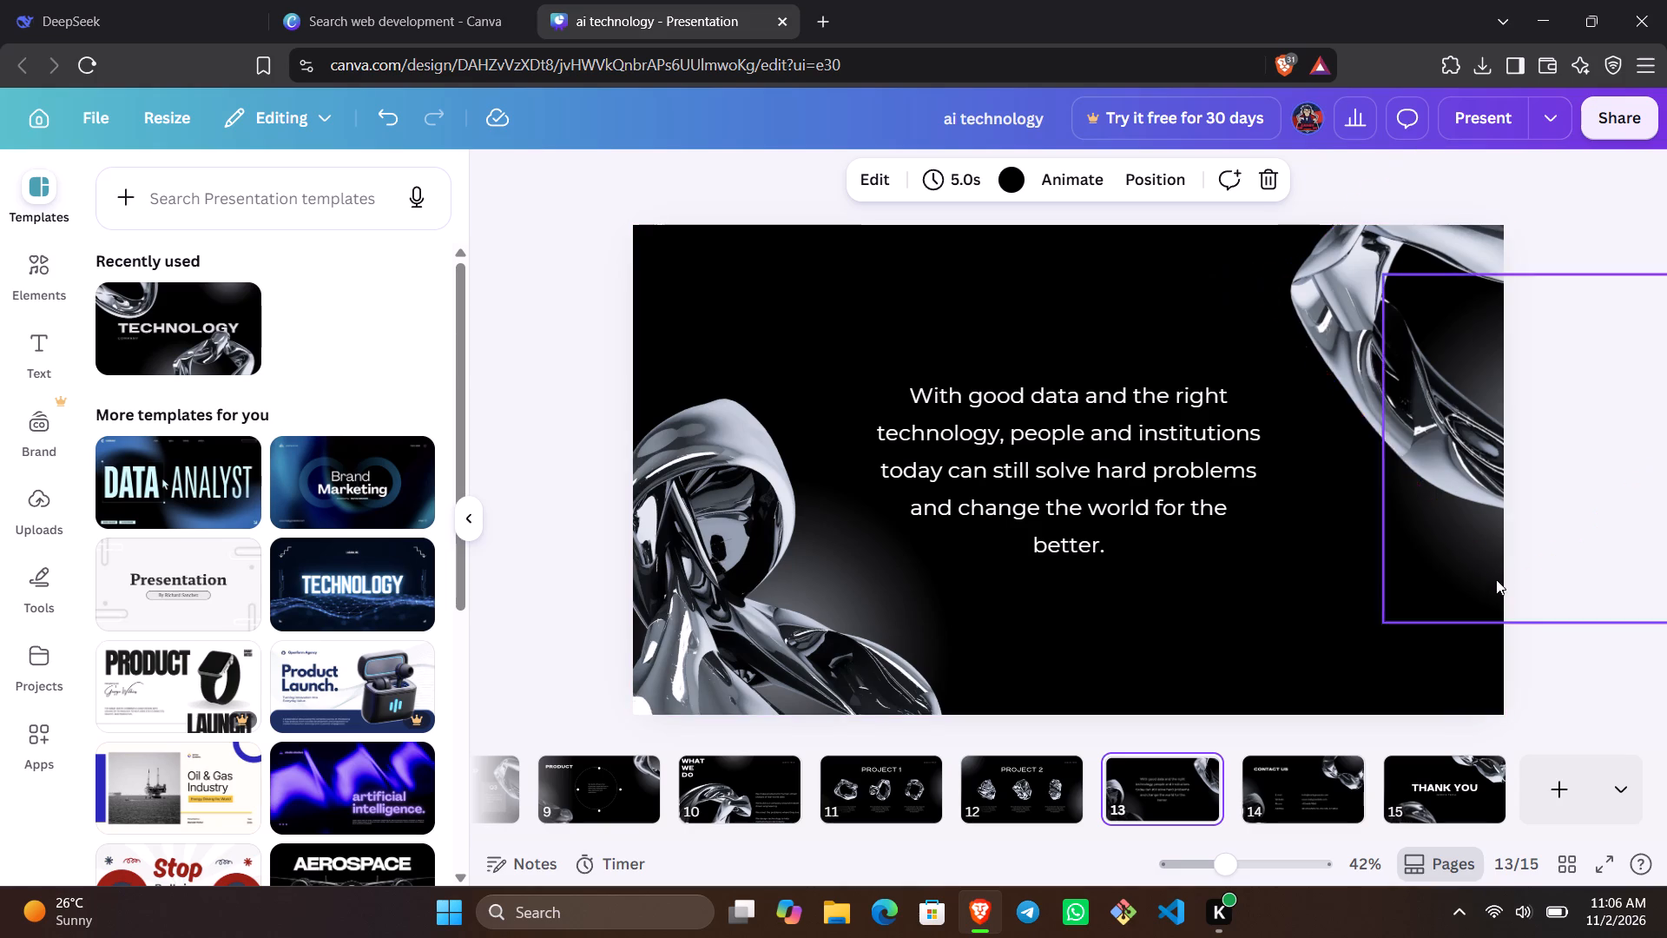
scroll(1522, 623, "down", 2)
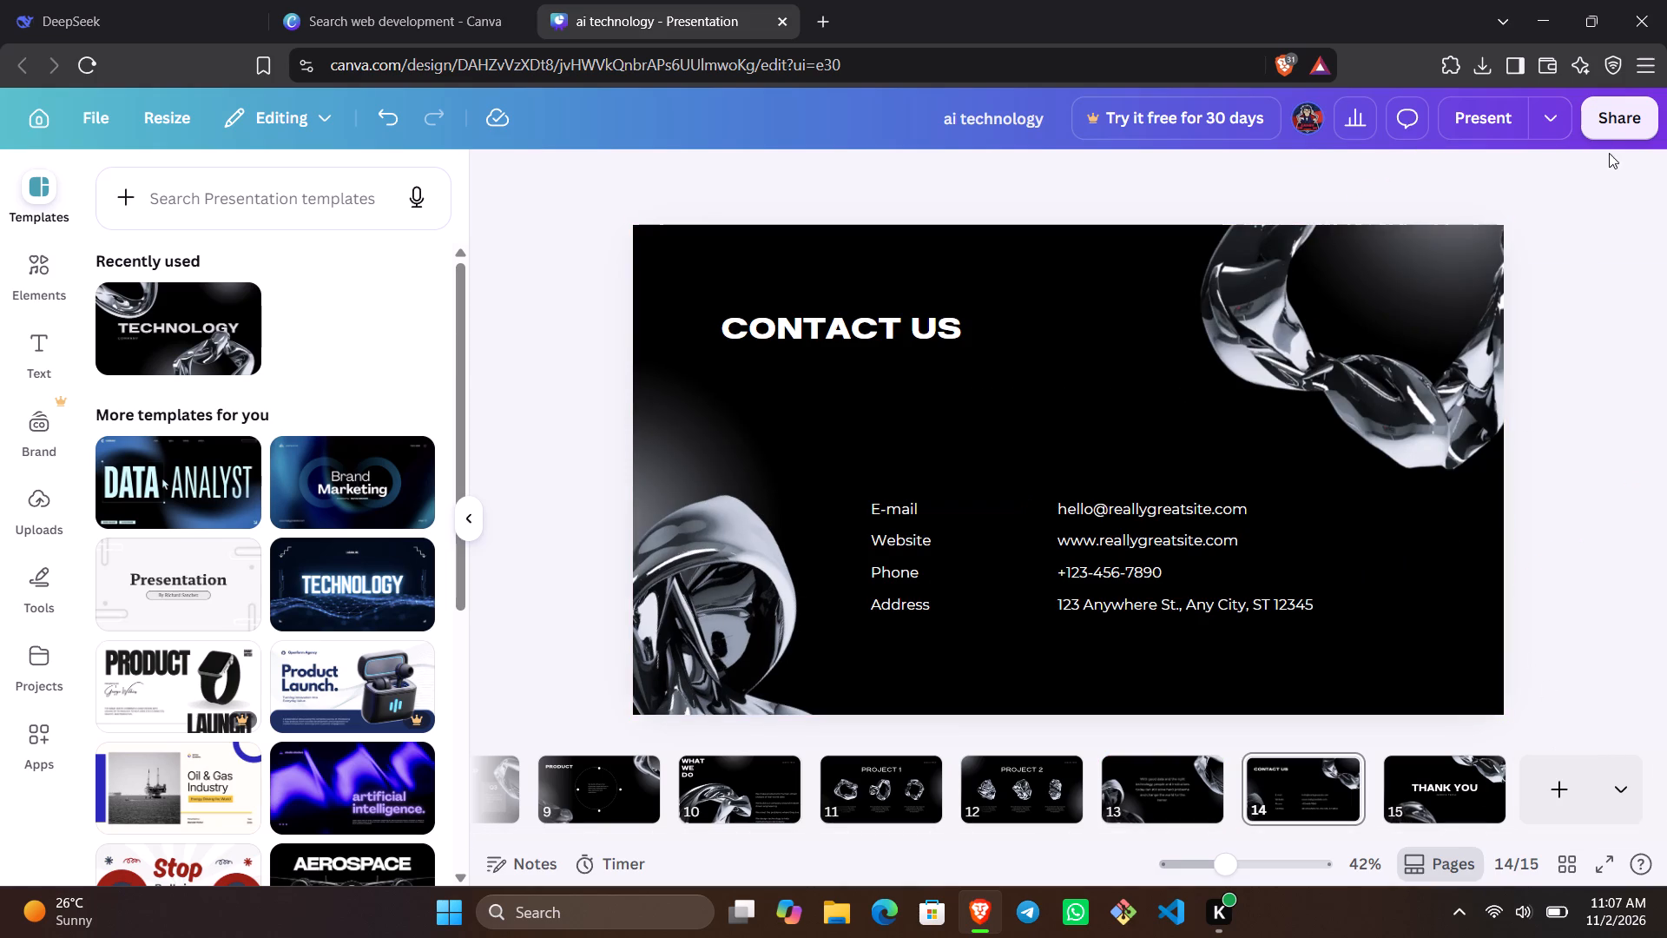
left_click(1533, 120)
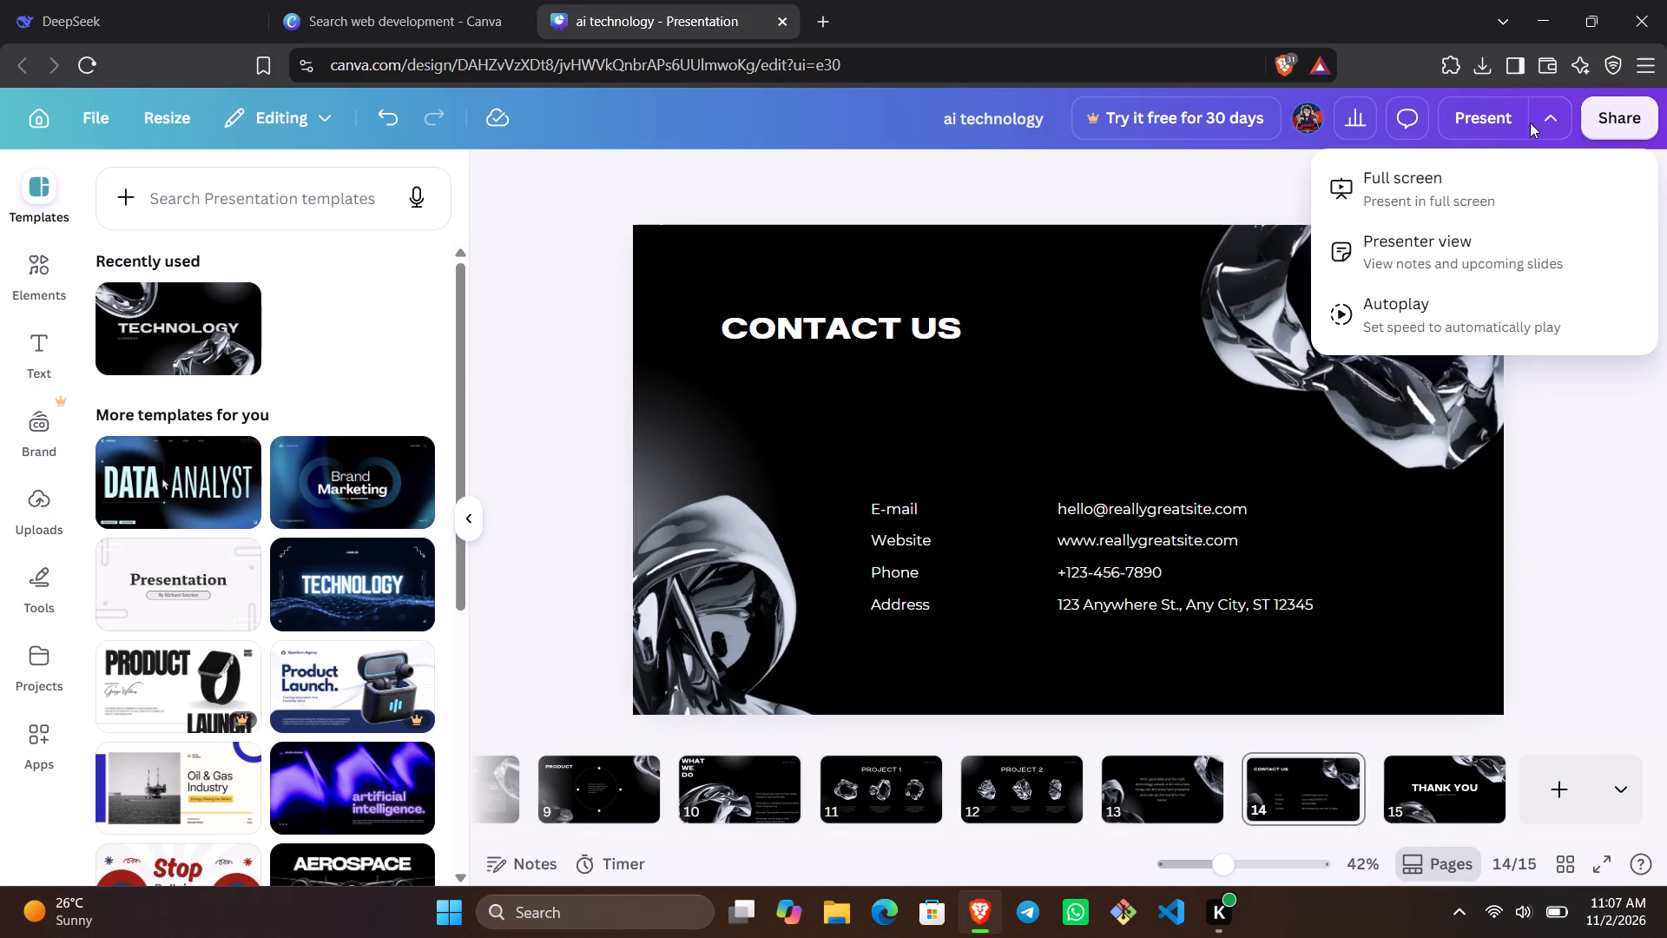
left_click(1563, 464)
scroll(1480, 646, "down", 1)
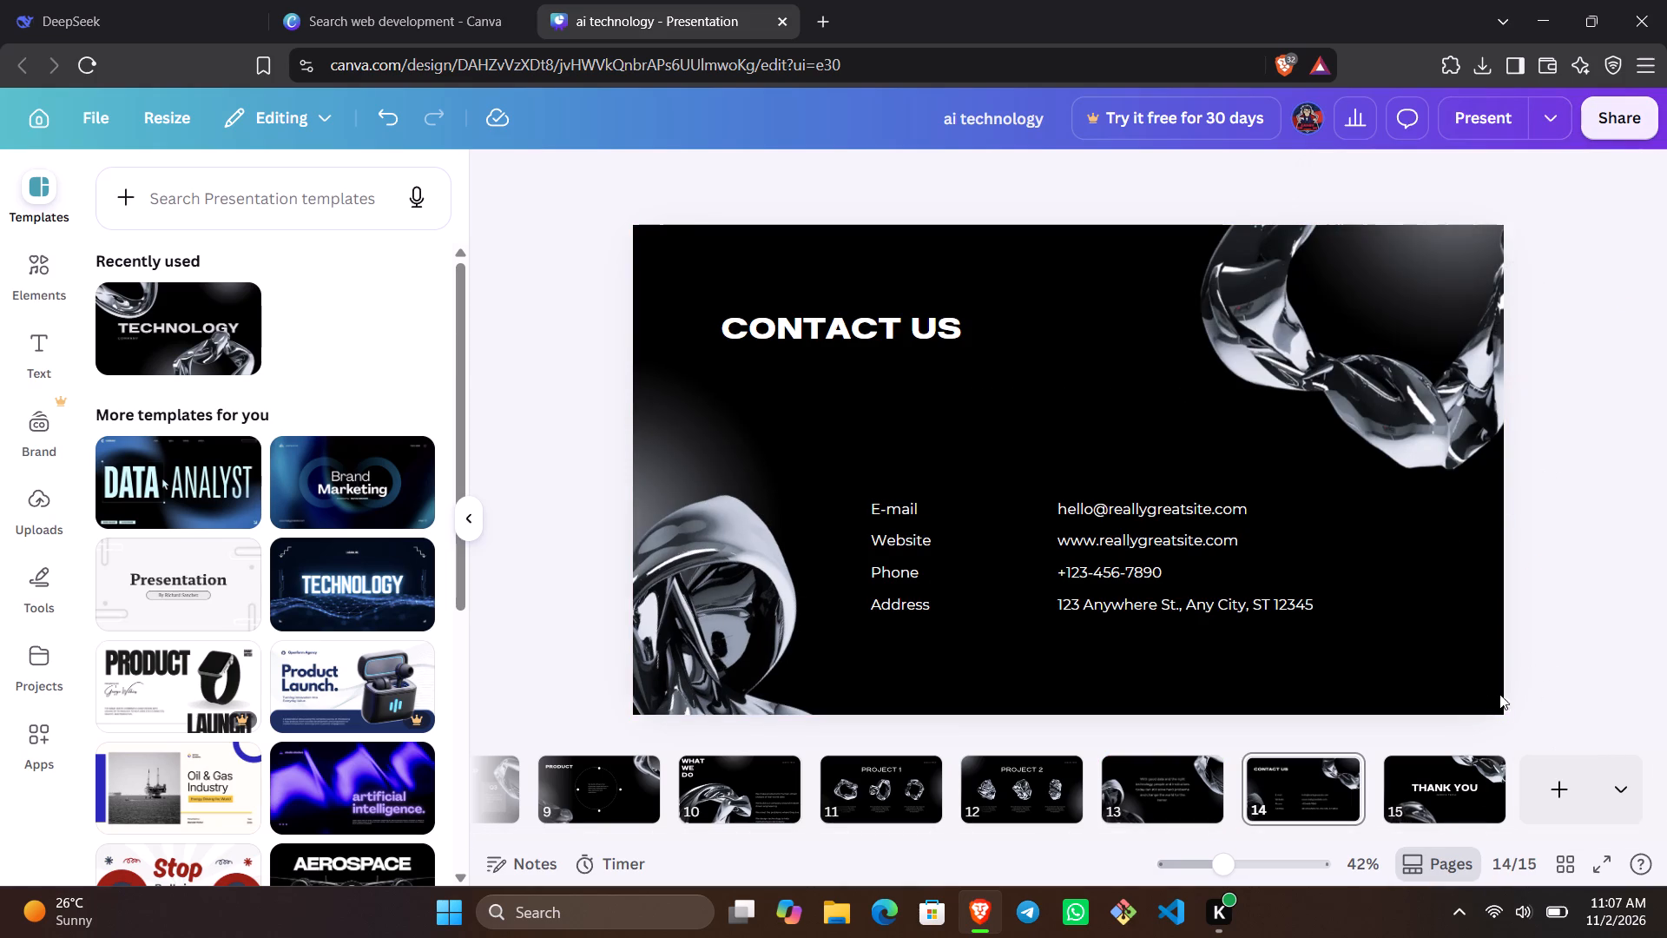
scroll(1519, 803, "down", 2)
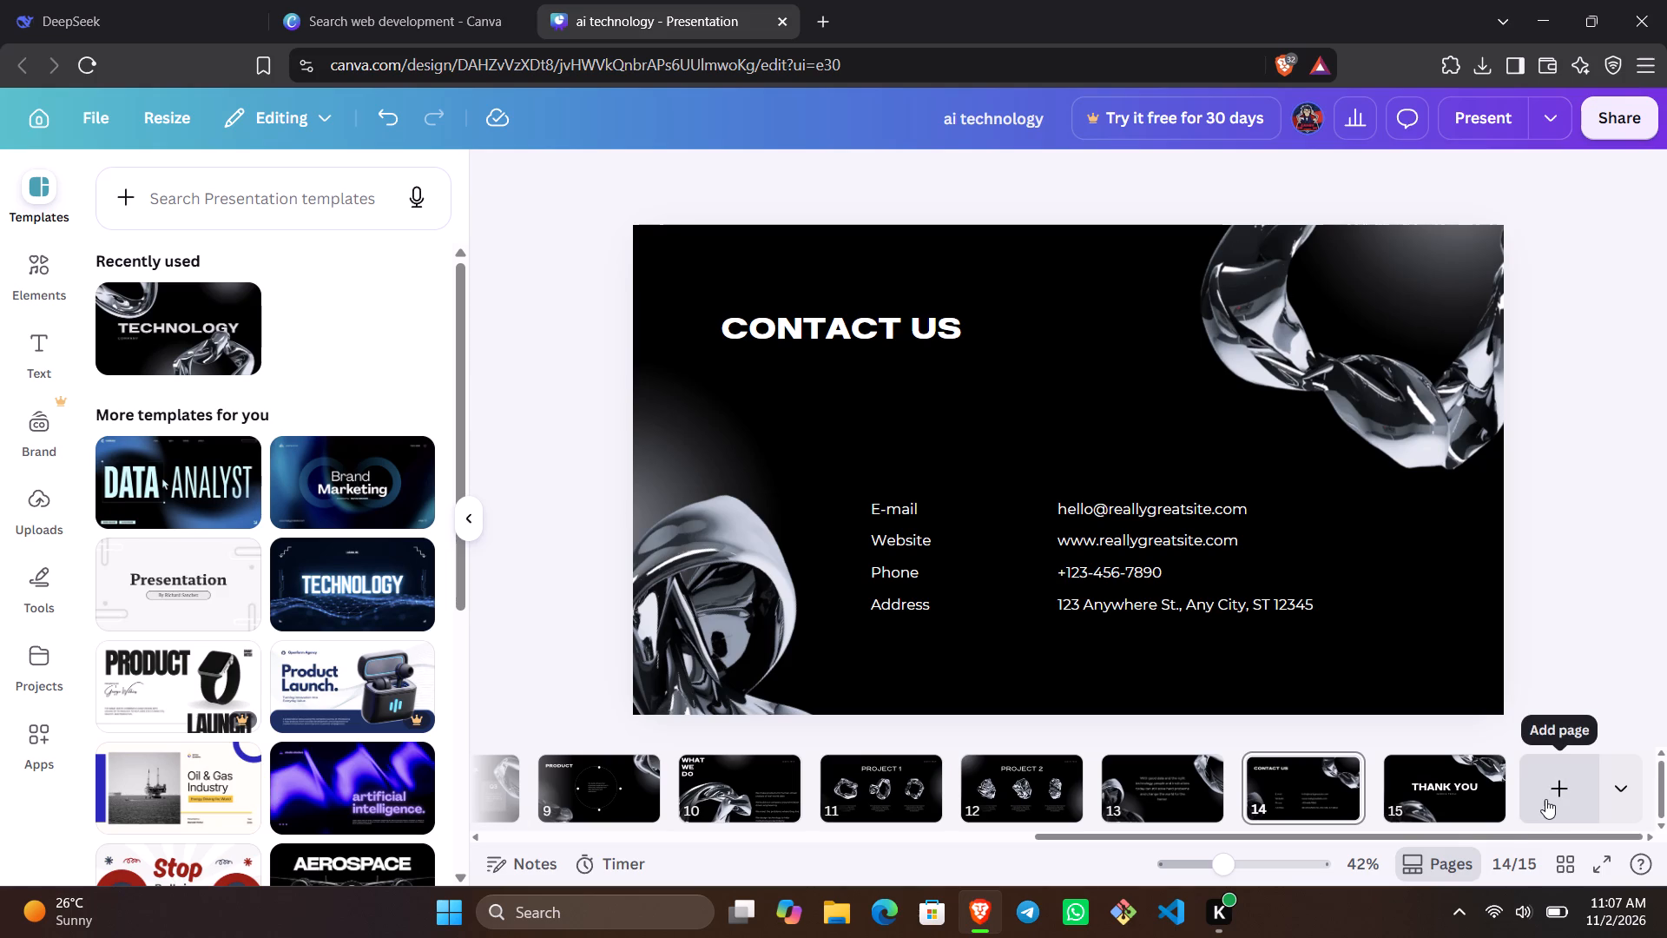
scroll(913, 547, "down", 2)
scroll(820, 632, "up", 1)
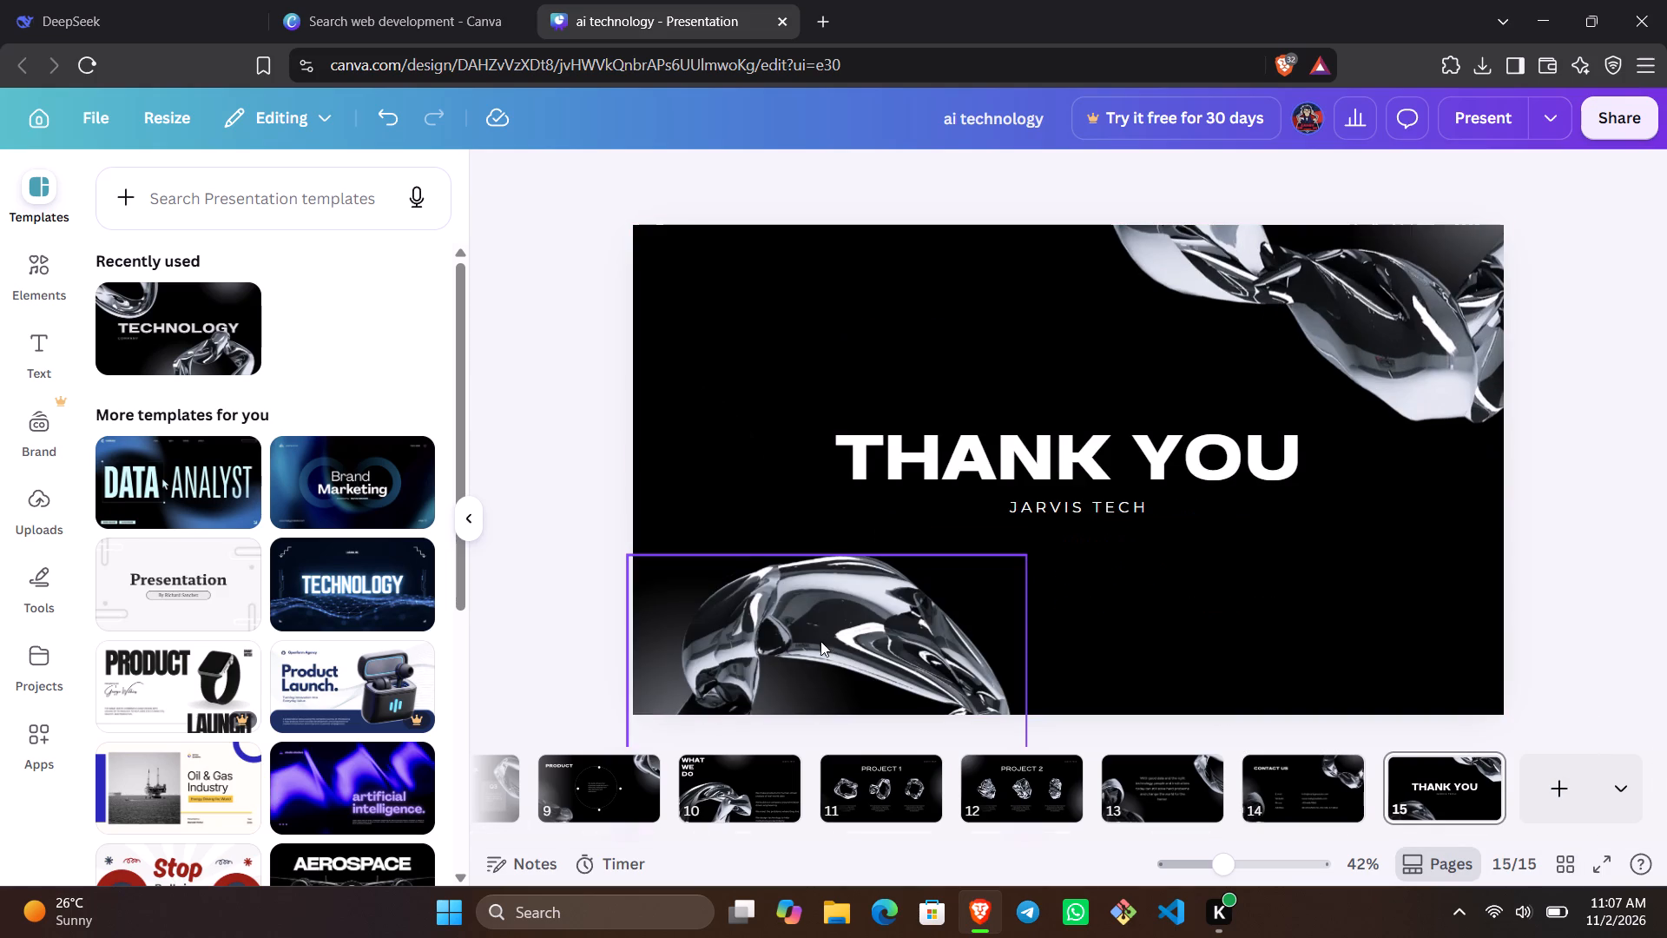
scroll(820, 641, "up", 1)
scroll(652, 770, "down", 2)
scroll(363, 546, "down", 1)
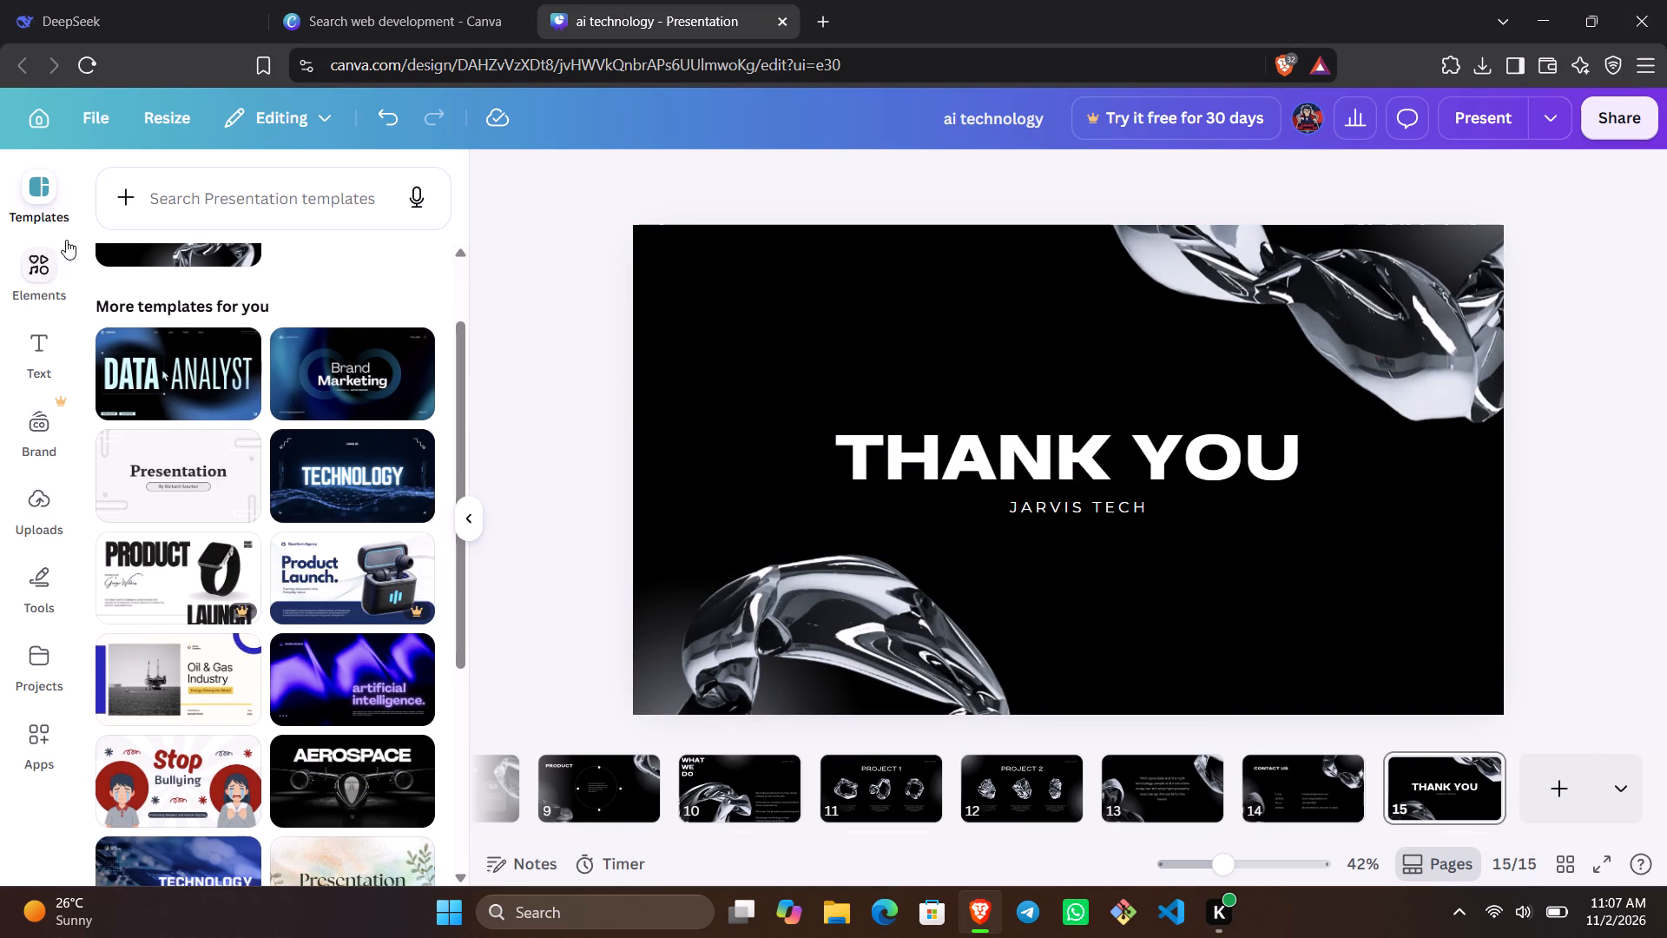
Save the ai technology presentation.
left_click(93, 112)
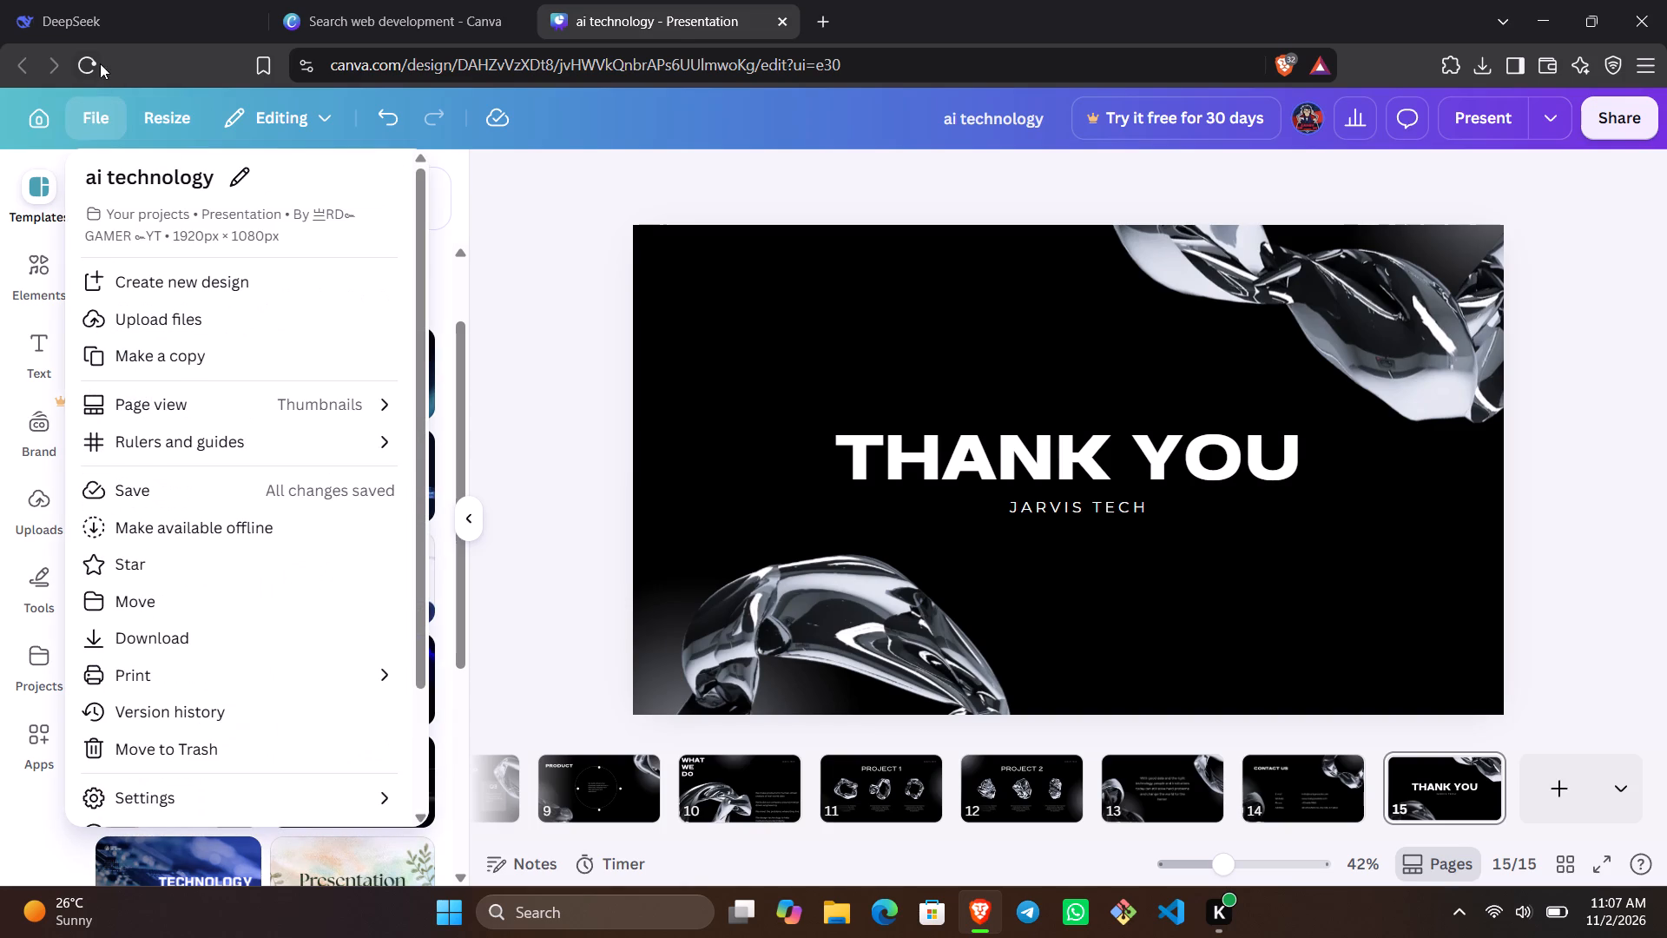
left_click(187, 494)
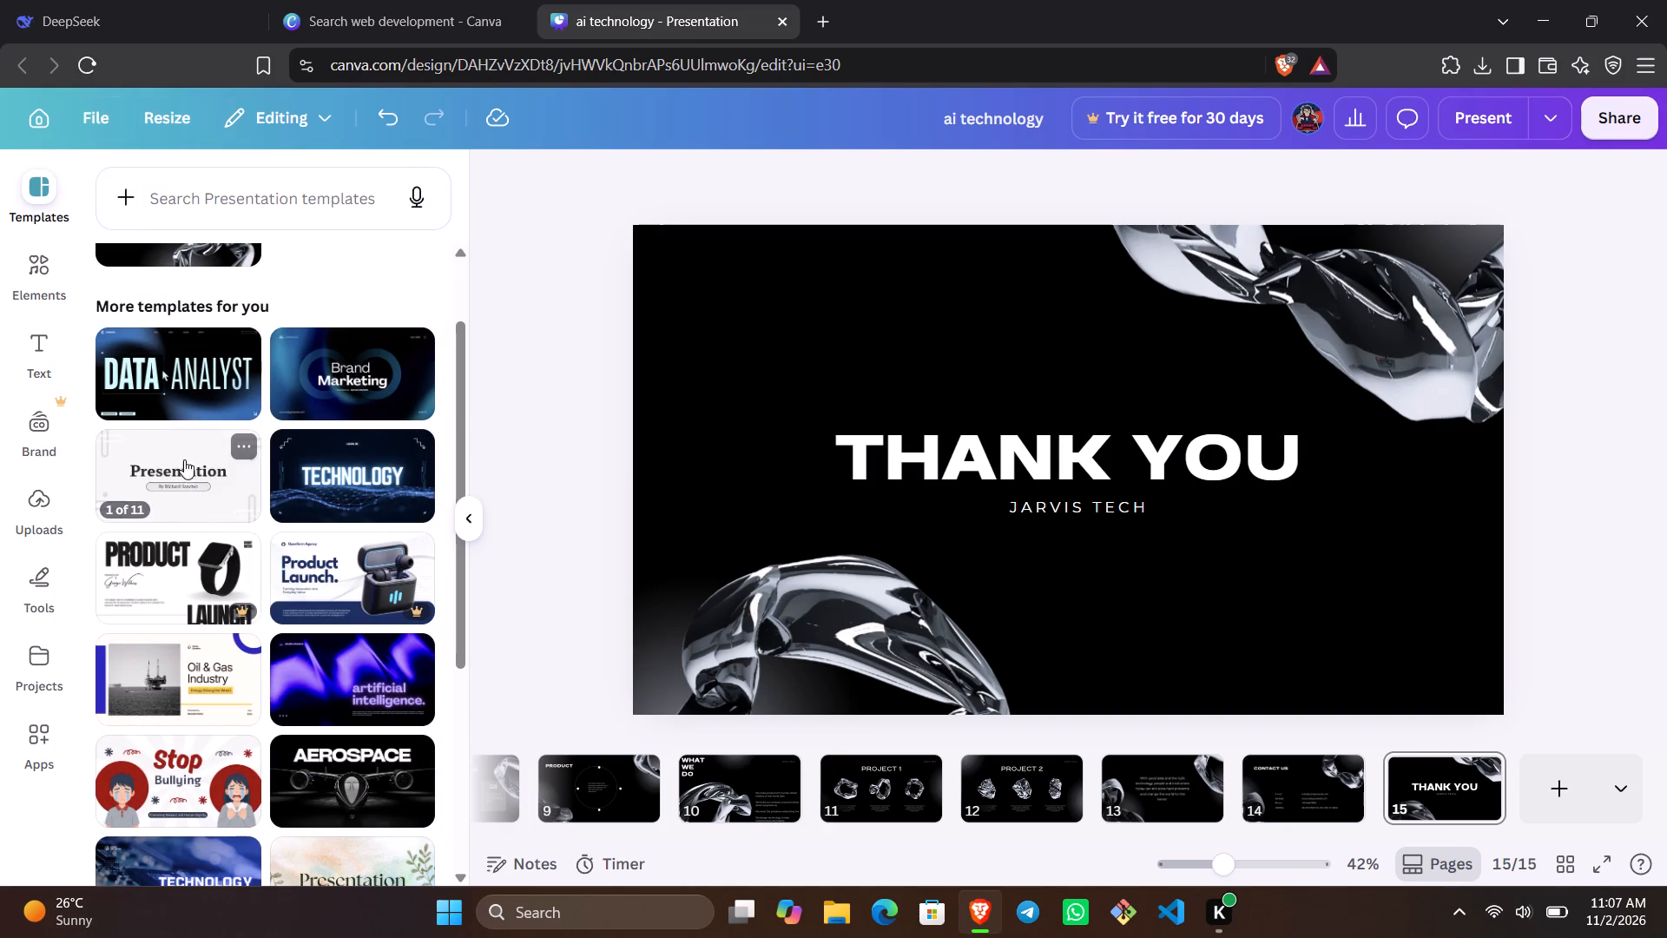
Leave the presentation editor and return to the Canva home page.
left_click(53, 111)
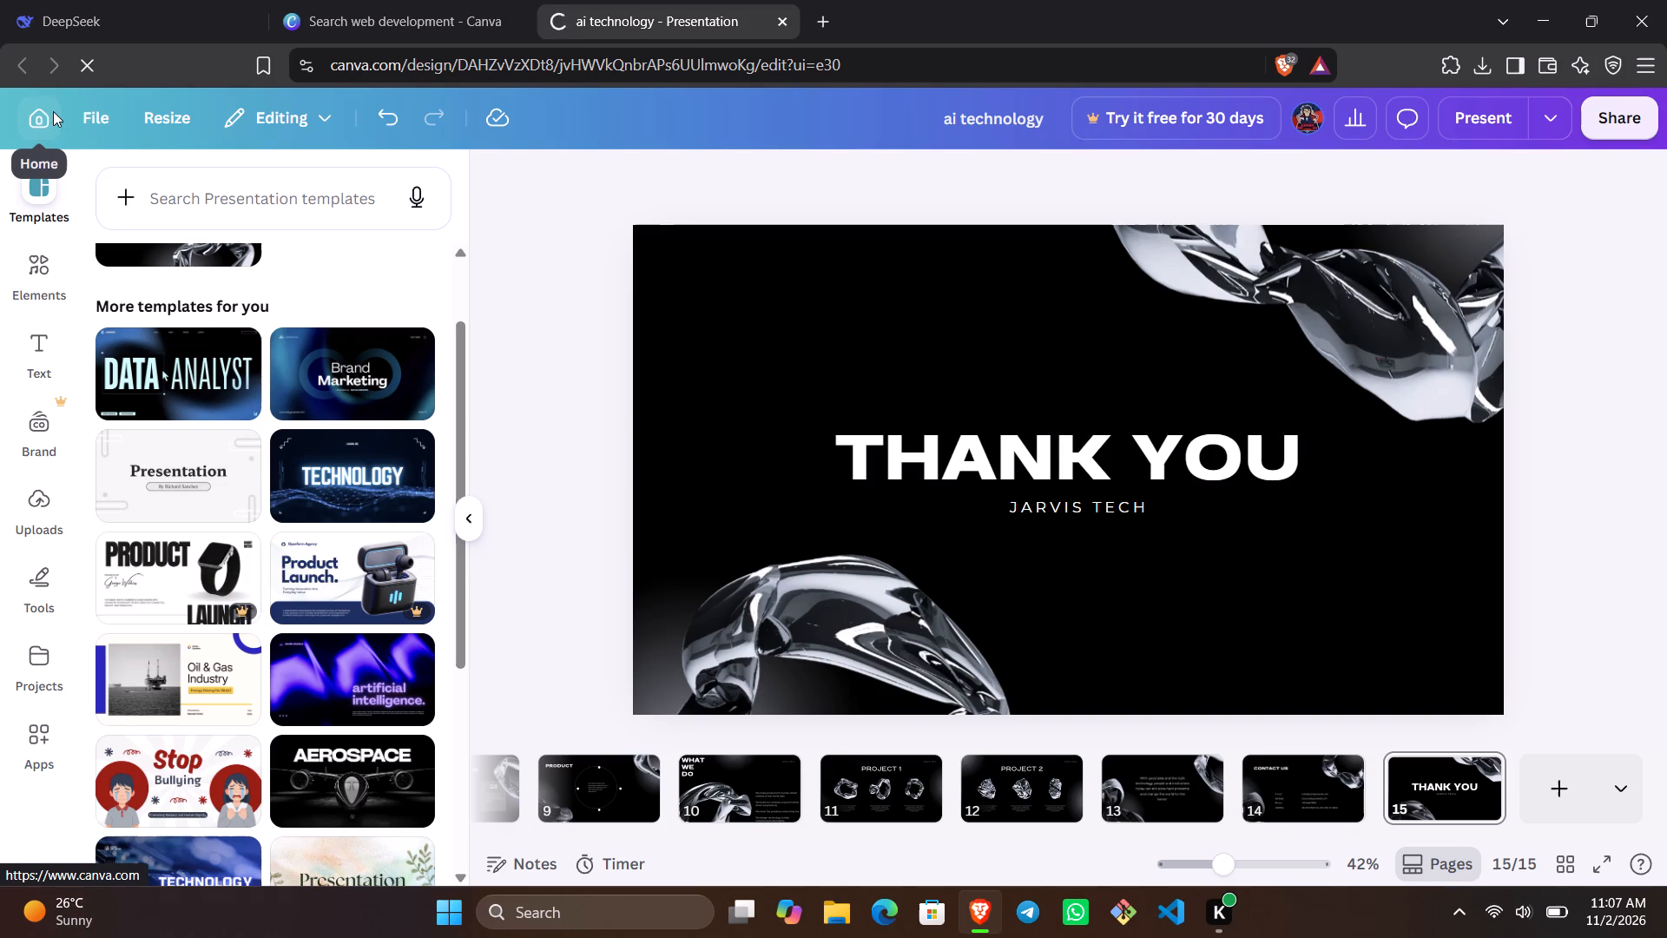